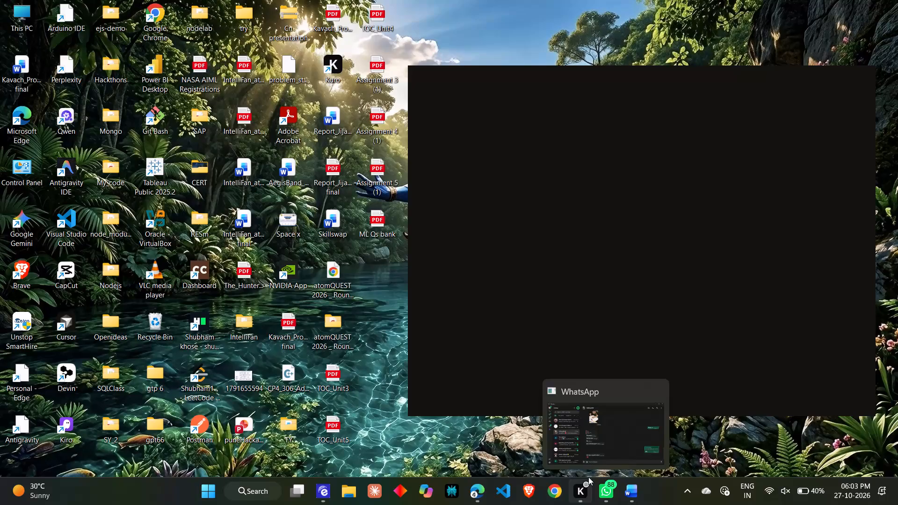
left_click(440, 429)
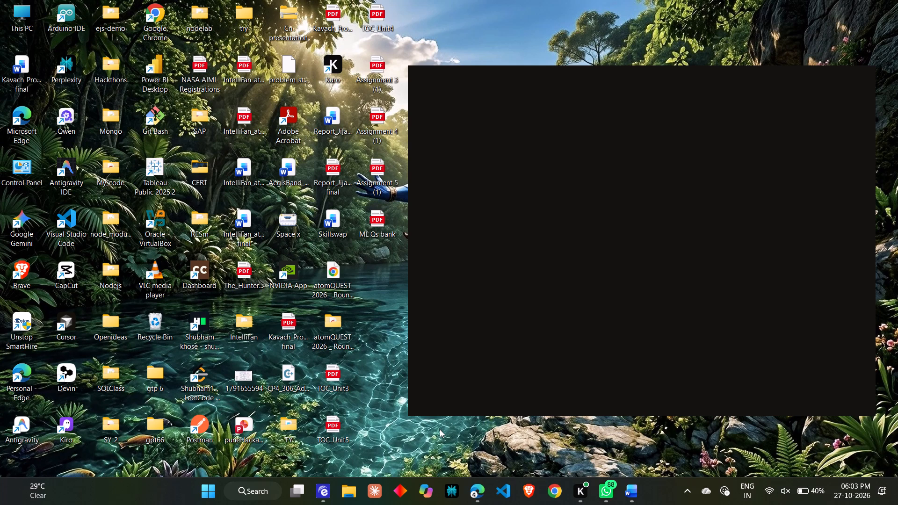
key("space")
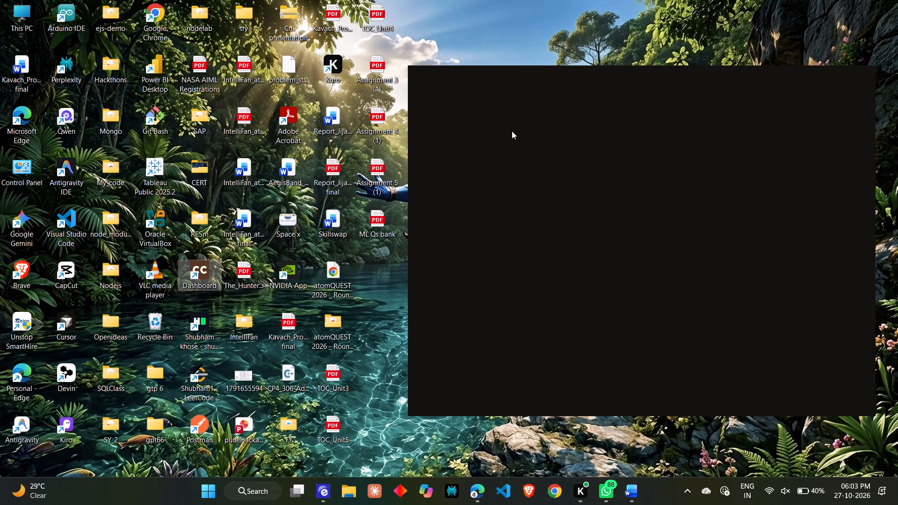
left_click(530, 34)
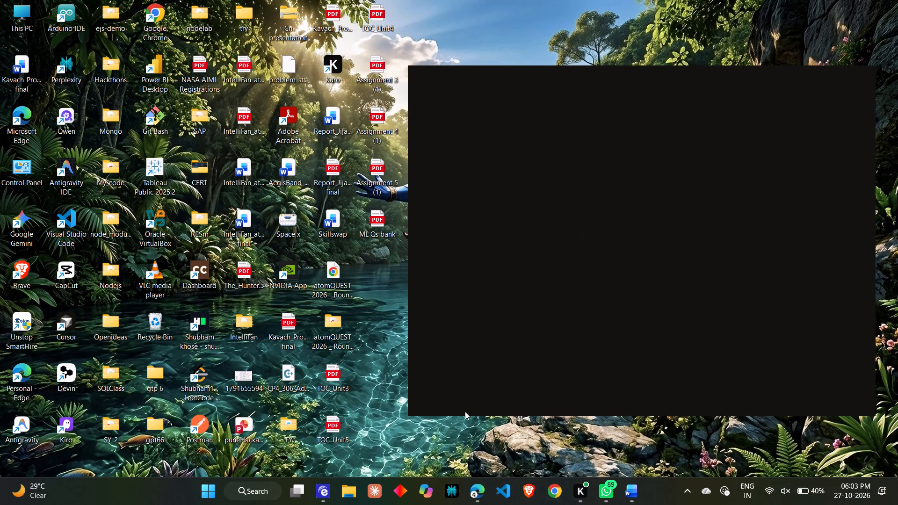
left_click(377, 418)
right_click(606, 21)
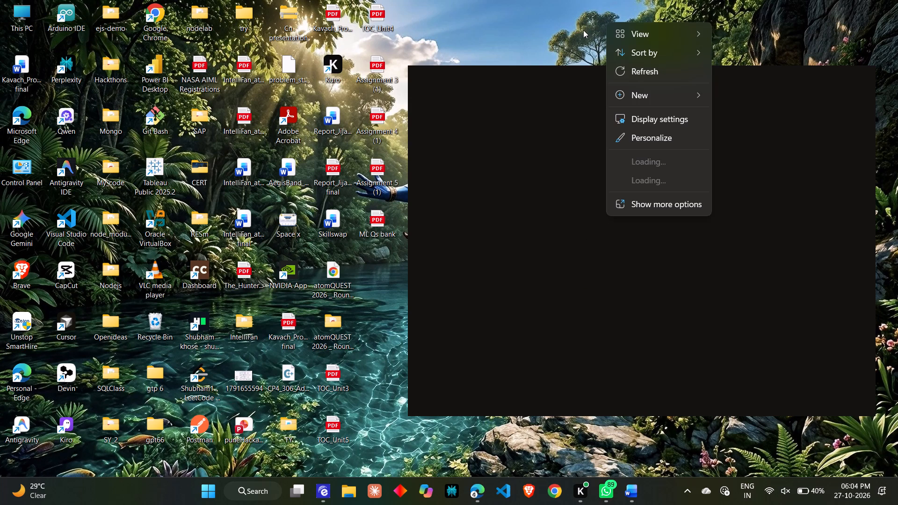
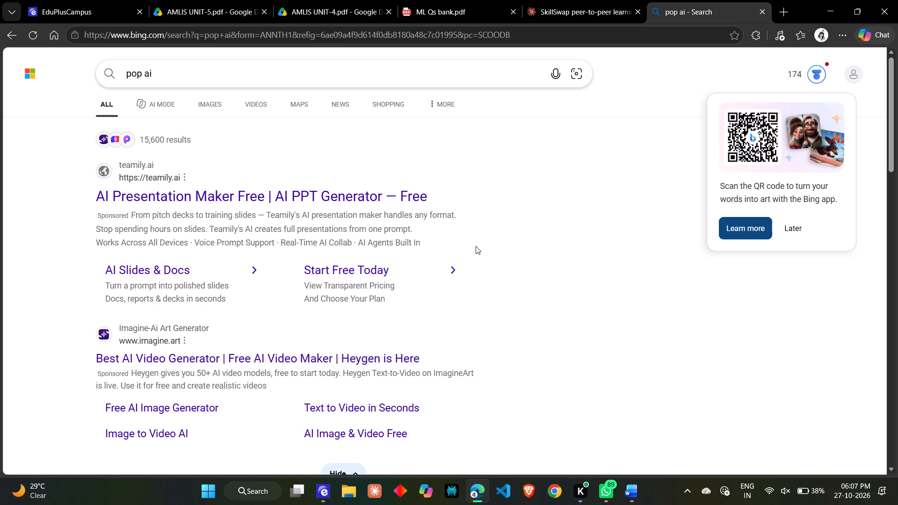
scroll(251, 353, "down", 1)
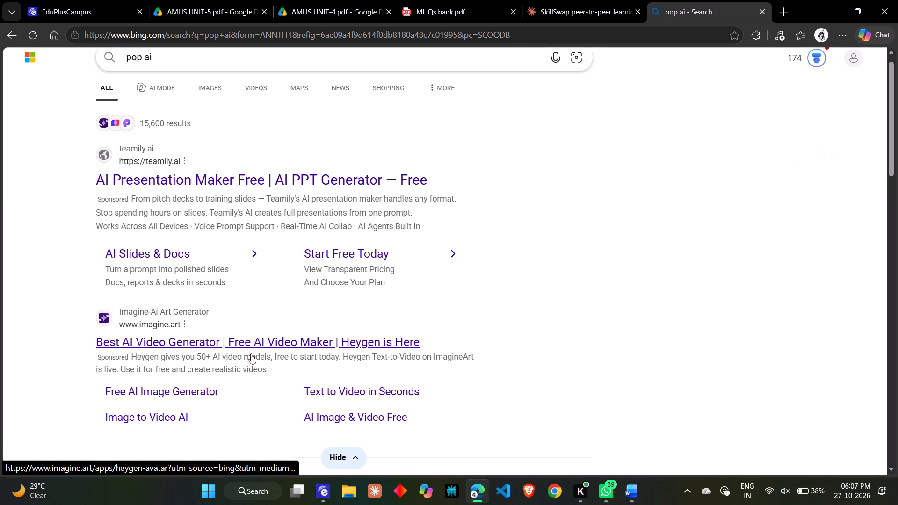
scroll(251, 353, "down", 6)
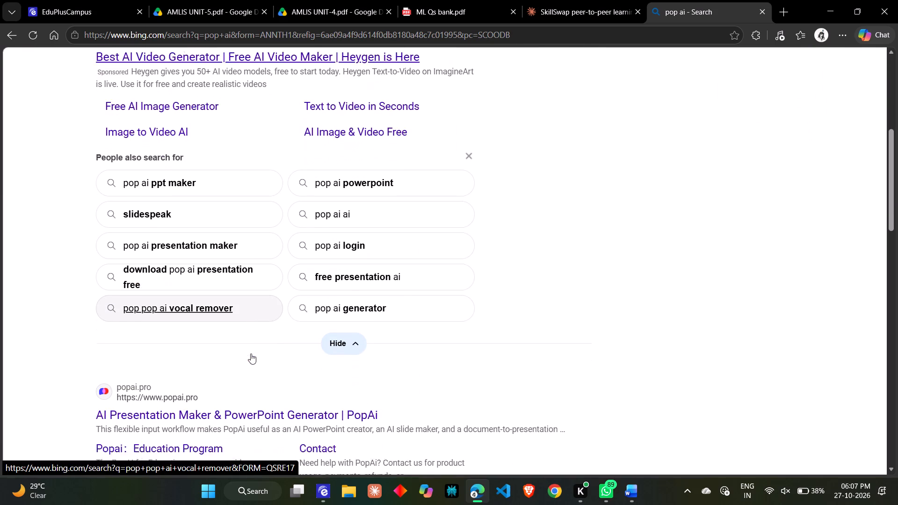
scroll(251, 353, "down", 3)
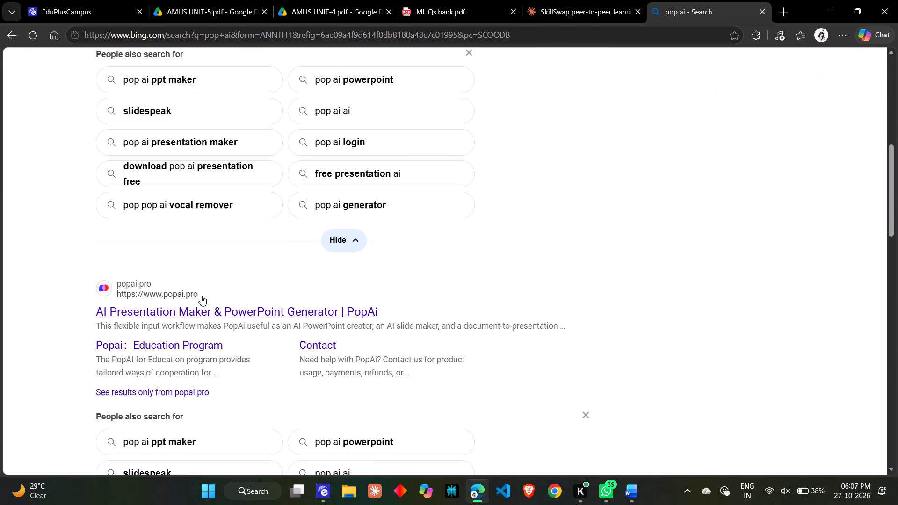
left_click(194, 312)
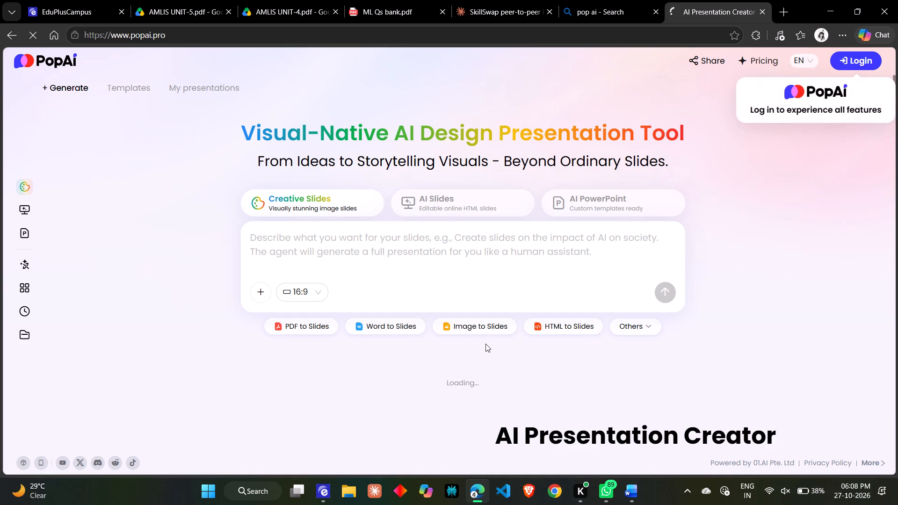
left_click(652, 328)
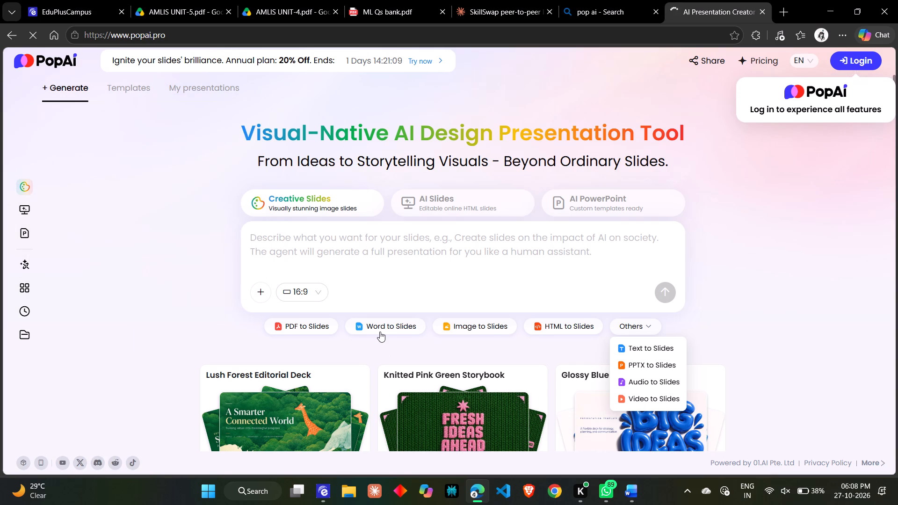
scroll(491, 323, "down", 2)
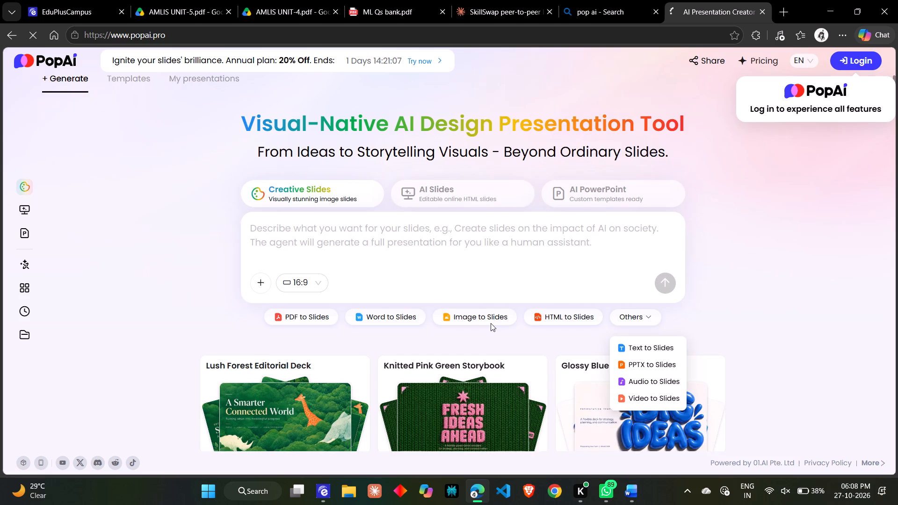
scroll(491, 323, "down", 5)
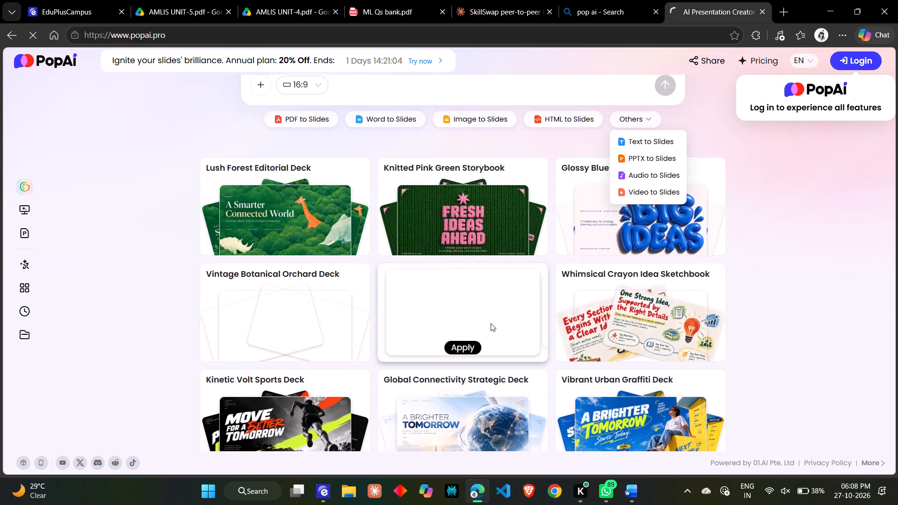
scroll(491, 323, "down", 1)
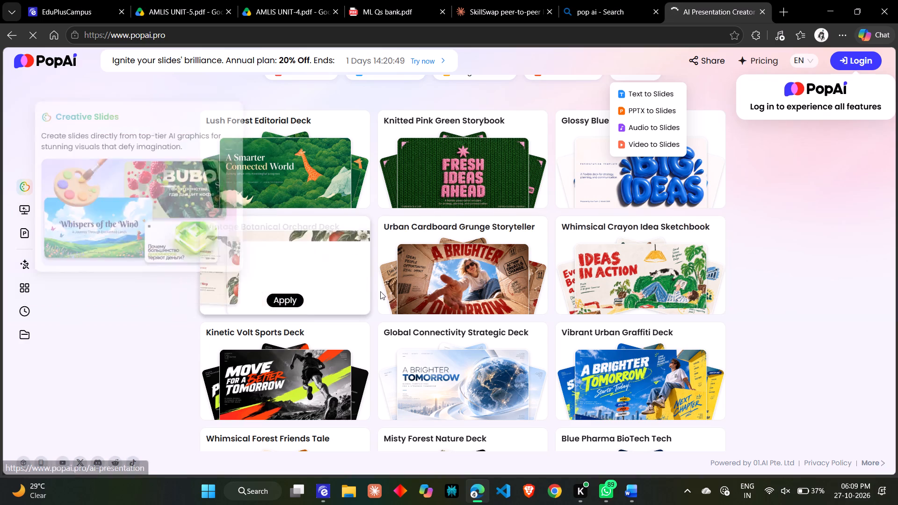
scroll(489, 332, "up", 4)
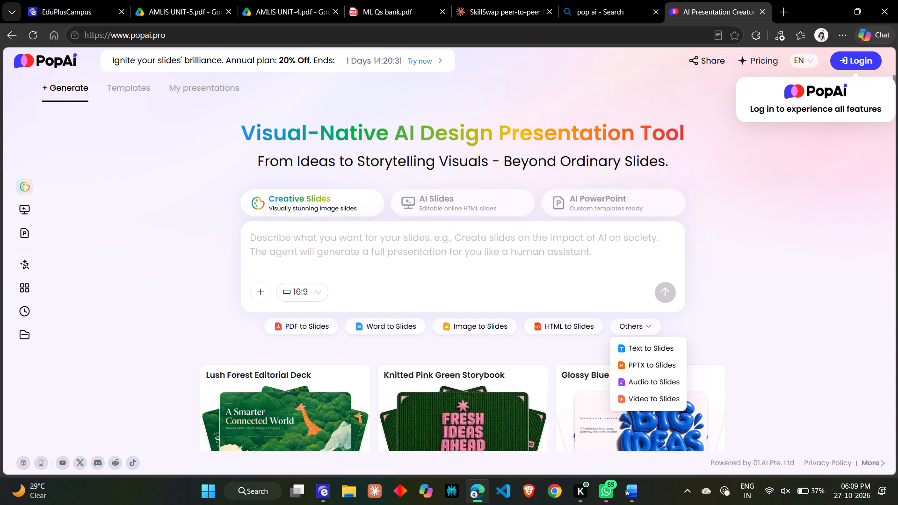
scroll(422, 237, "down", 6)
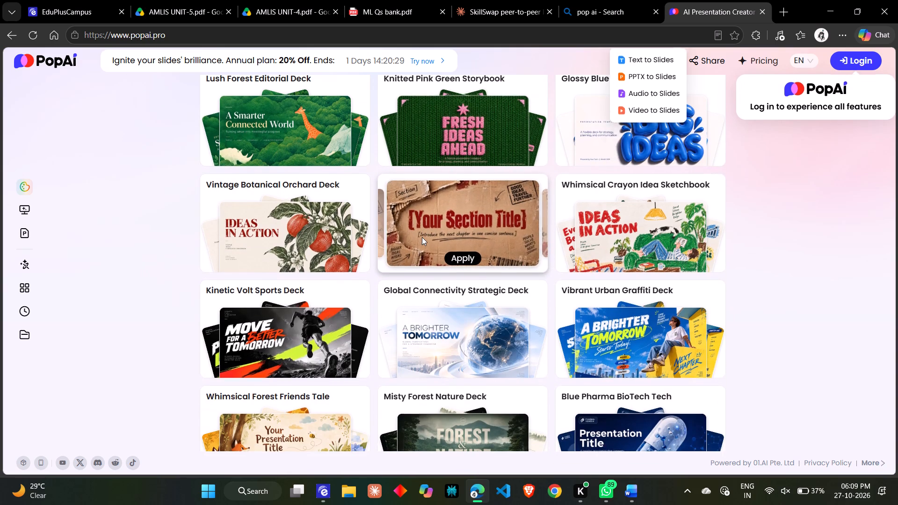
scroll(422, 237, "down", 2)
scroll(422, 237, "up", 4)
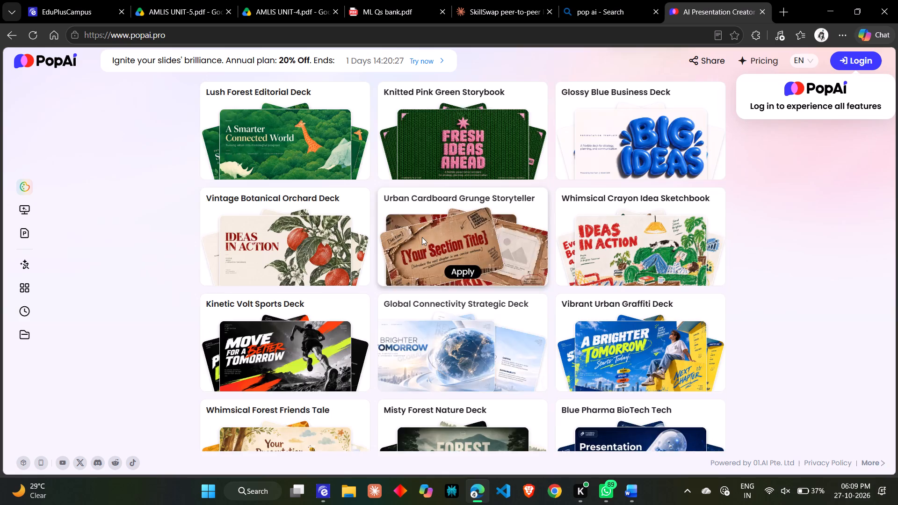
scroll(422, 237, "up", 5)
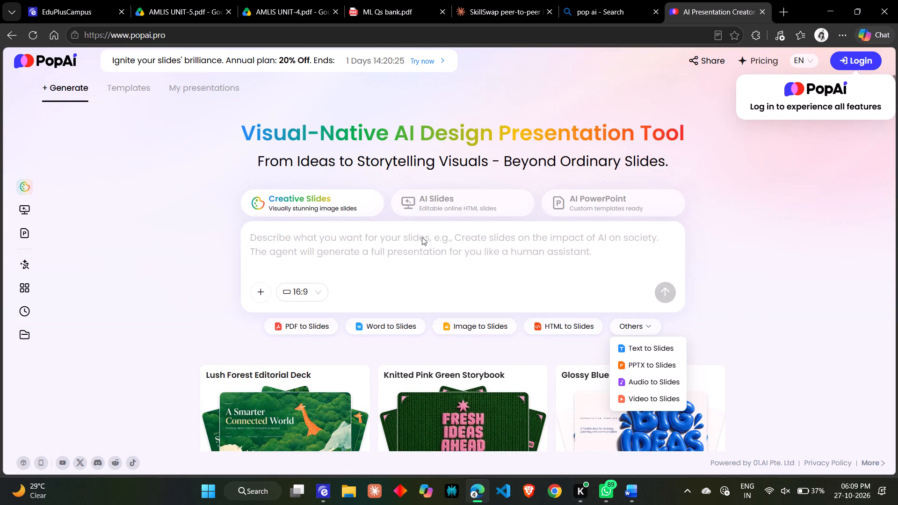
scroll(422, 237, "down", 9)
scroll(422, 237, "up", 2)
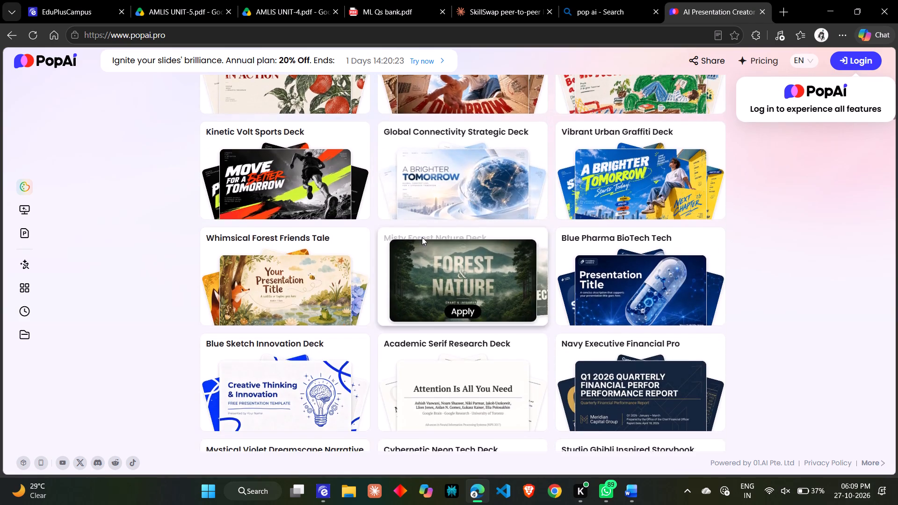
scroll(422, 237, "up", 6)
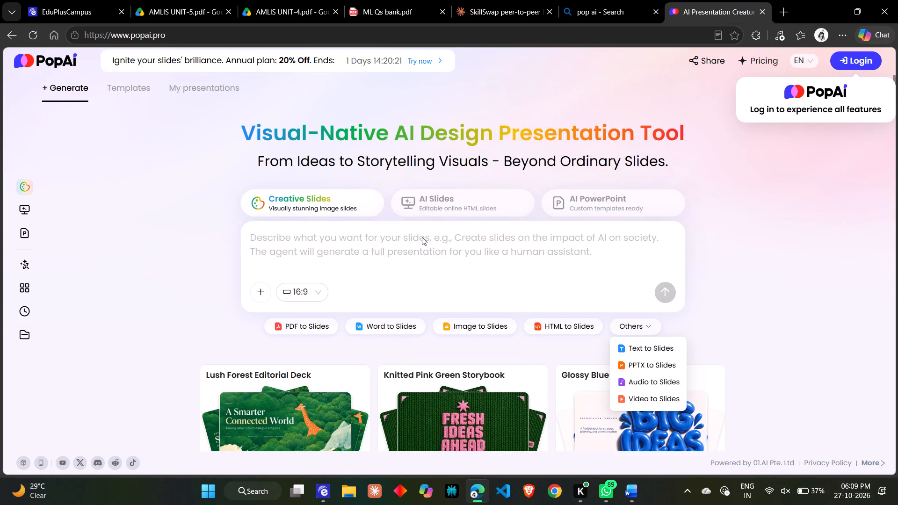
scroll(422, 237, "up", 9)
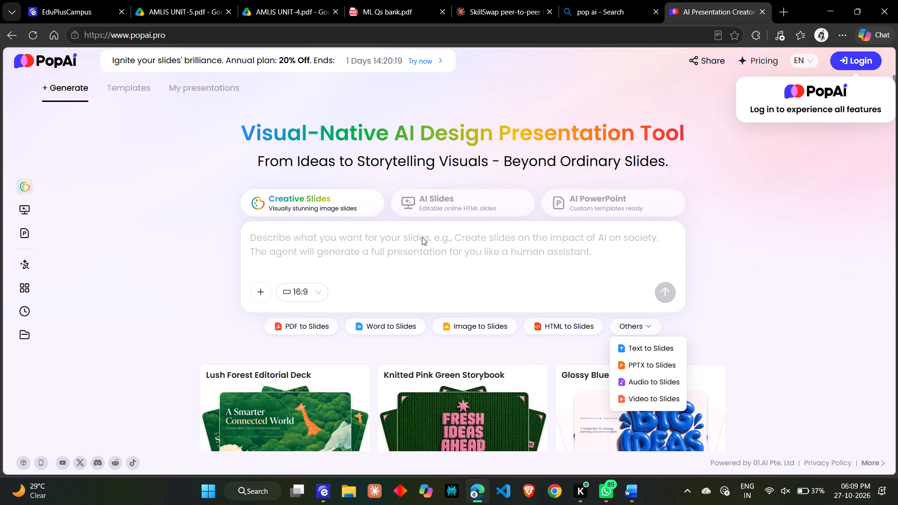
scroll(422, 237, "up", 1)
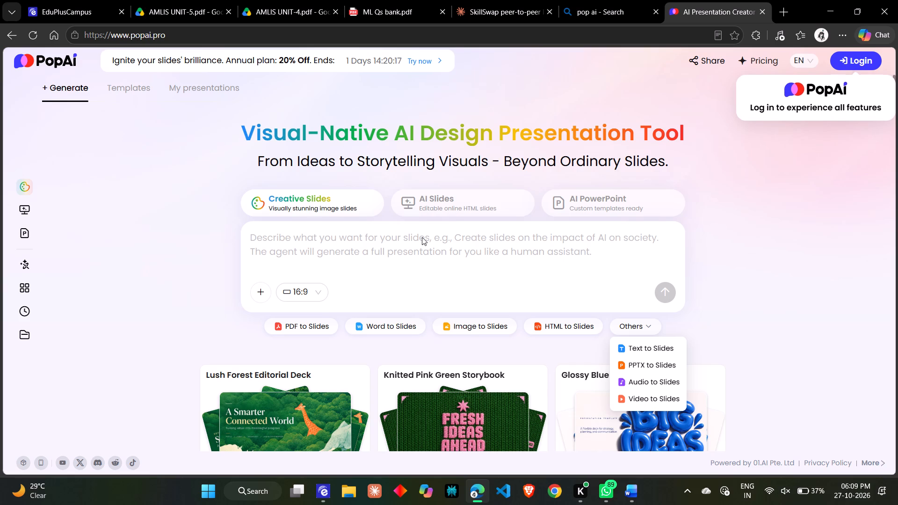
scroll(422, 237, "up", 1)
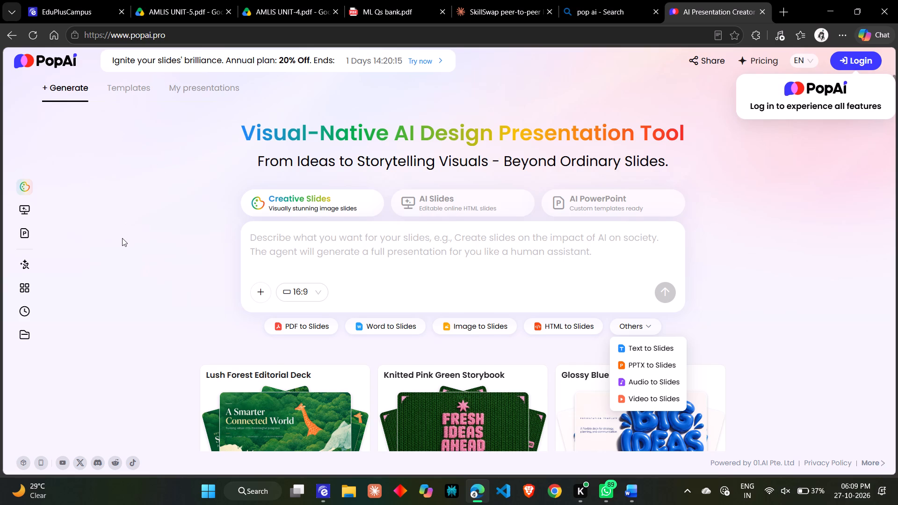
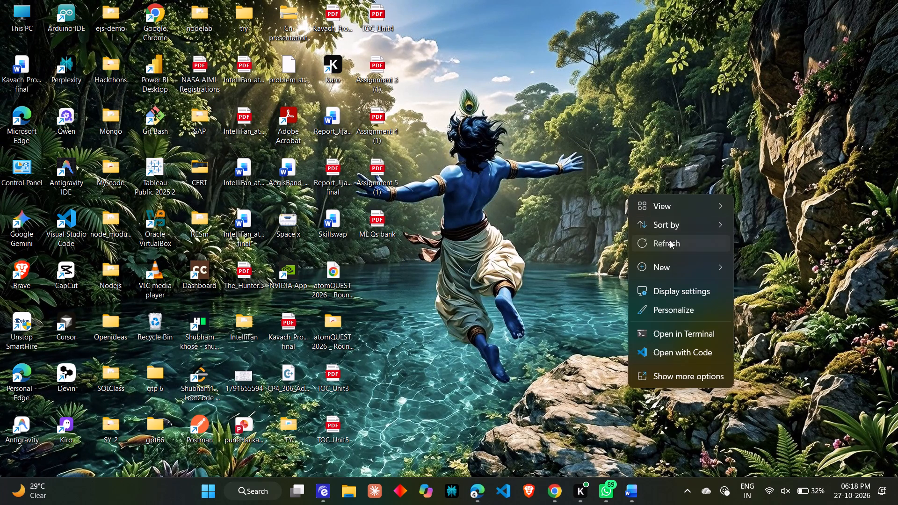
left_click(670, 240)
Switch to Chrome and open github.com in a new tab.
left_click(557, 496)
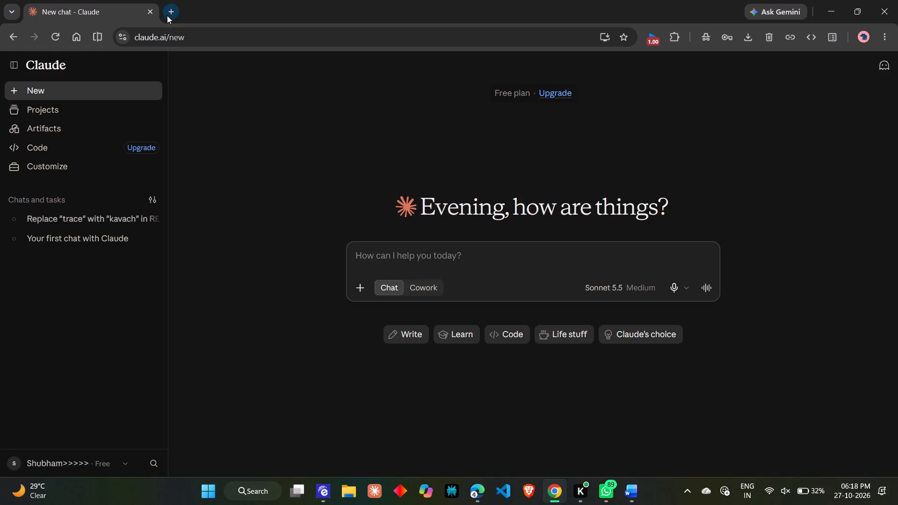
left_click(170, 14)
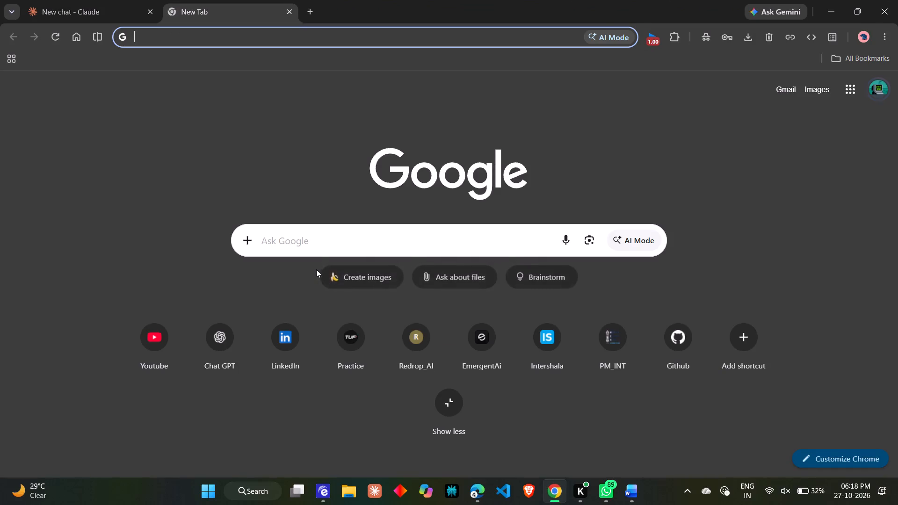
type("git")
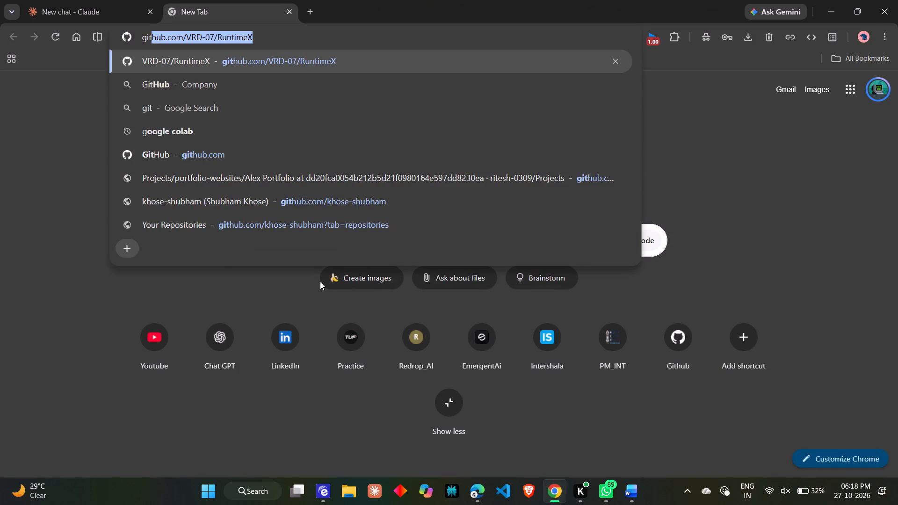
key("Tab")
key("Return")
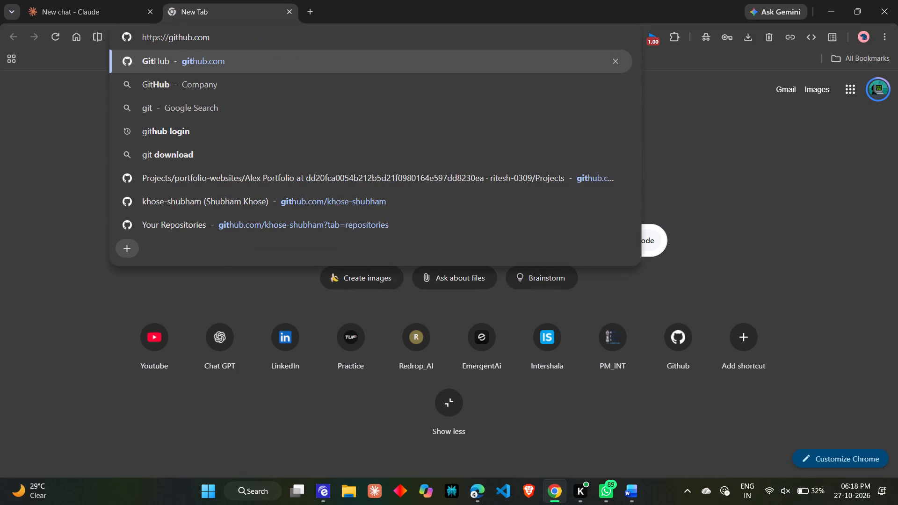
key("Return")
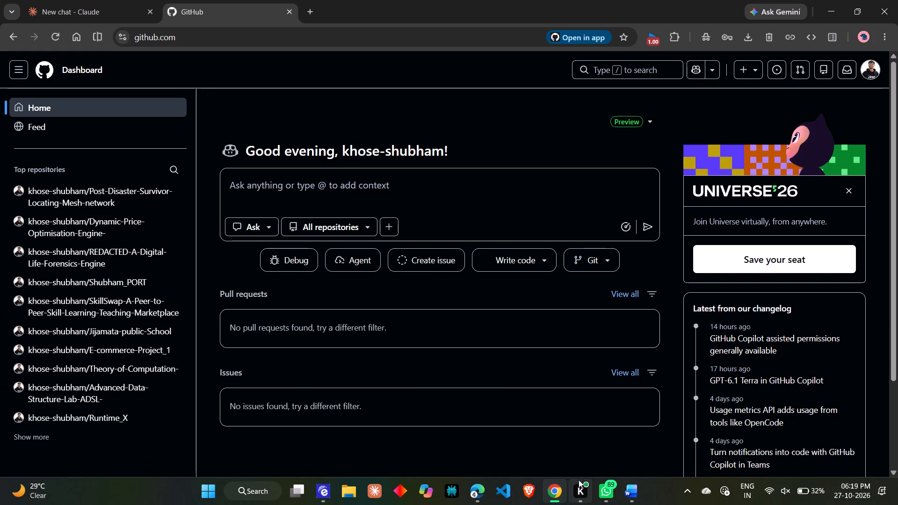
Switch to Brave, search the web for youtube and open the YouTube site from the results.
left_click(525, 480)
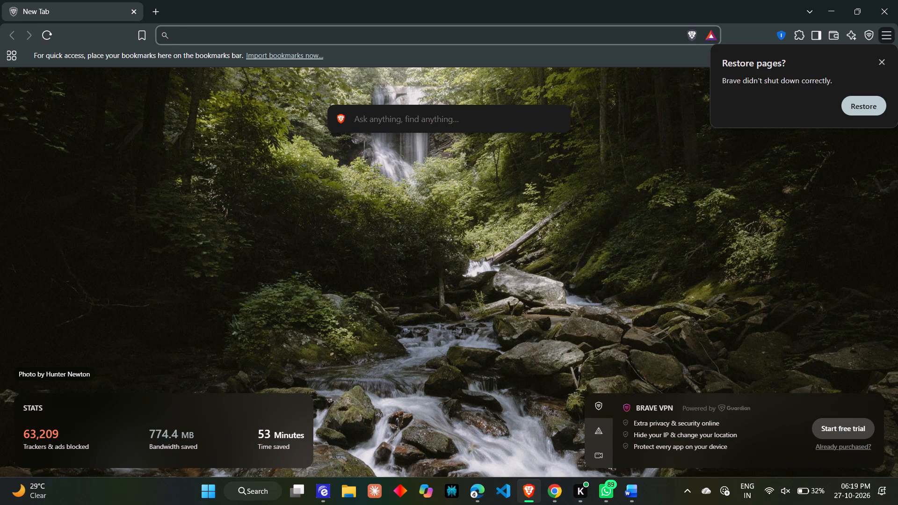
left_click(436, 122)
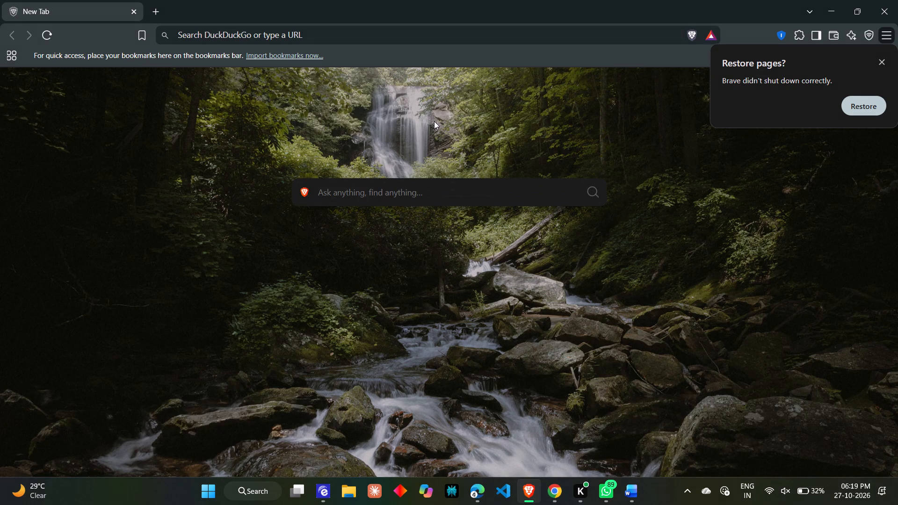
type("you")
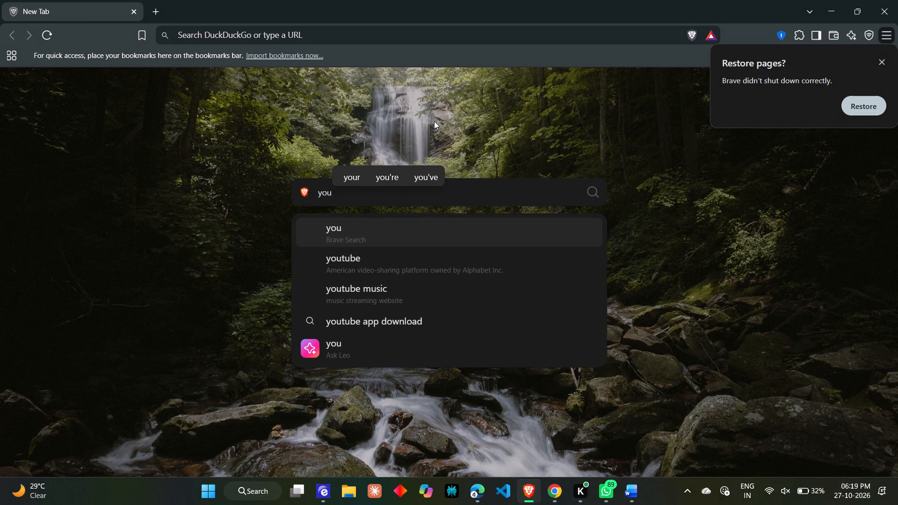
left_click(395, 268)
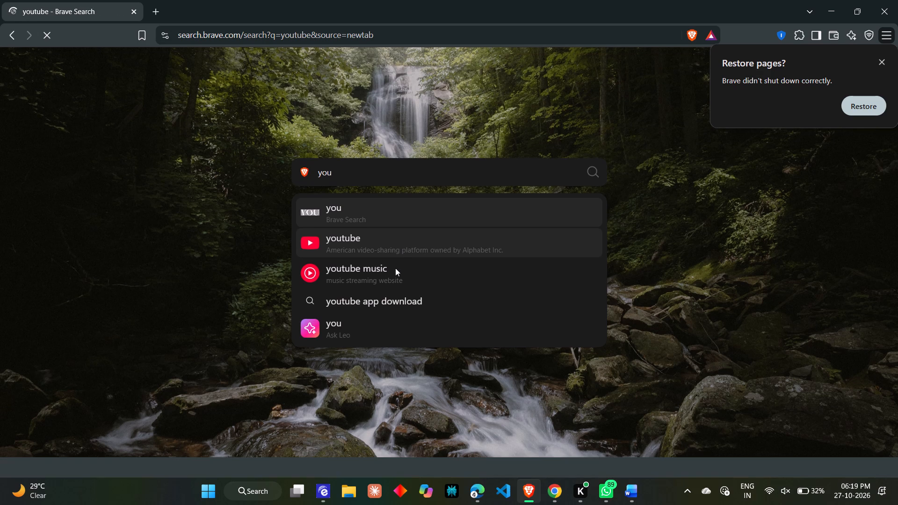
left_click(140, 191)
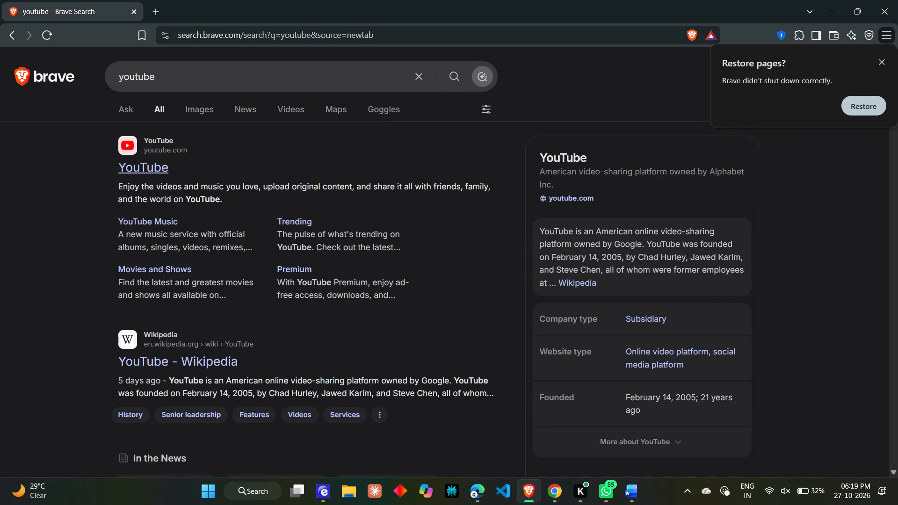
Open the YouTube site from the search results.
left_click(146, 161)
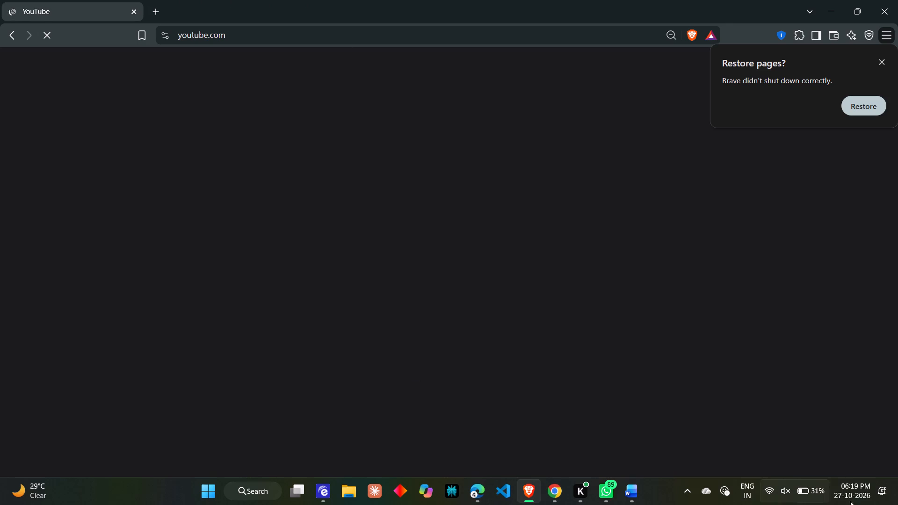
Refresh the available Wi-Fi networks and connect the computer to the "npm run dev" network.
left_click(807, 492)
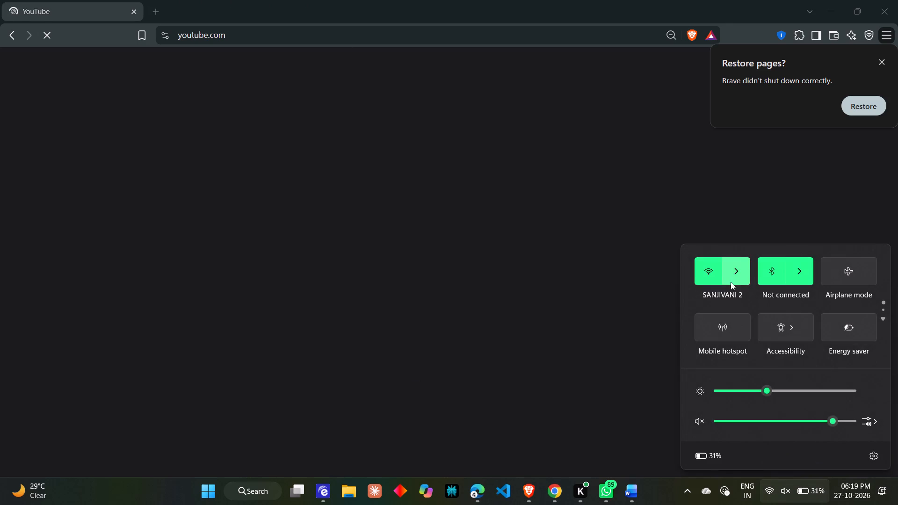
left_click(740, 275)
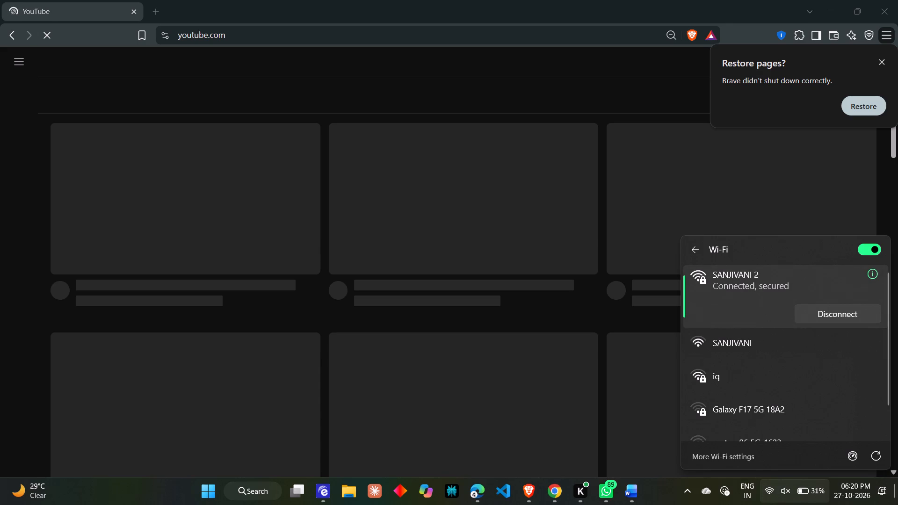
left_click(877, 460)
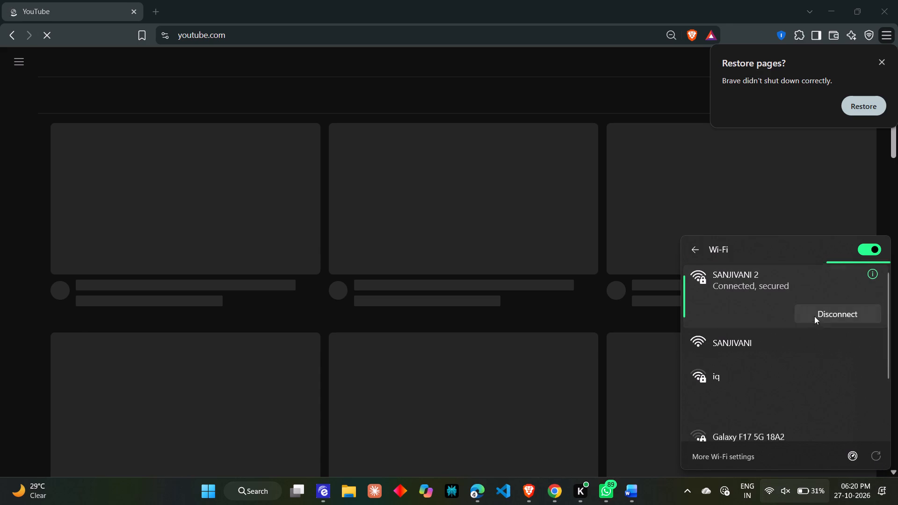
scroll(759, 360, "up", 7)
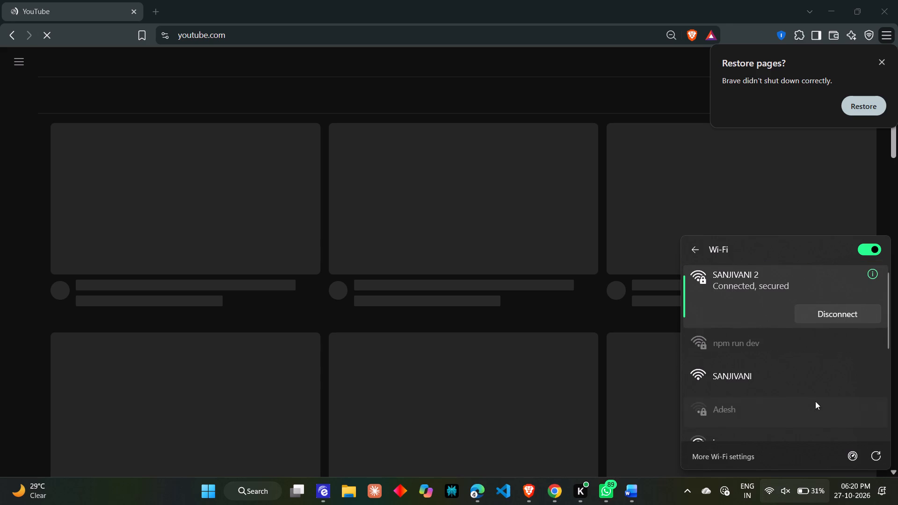
left_click(746, 346)
left_click(840, 363)
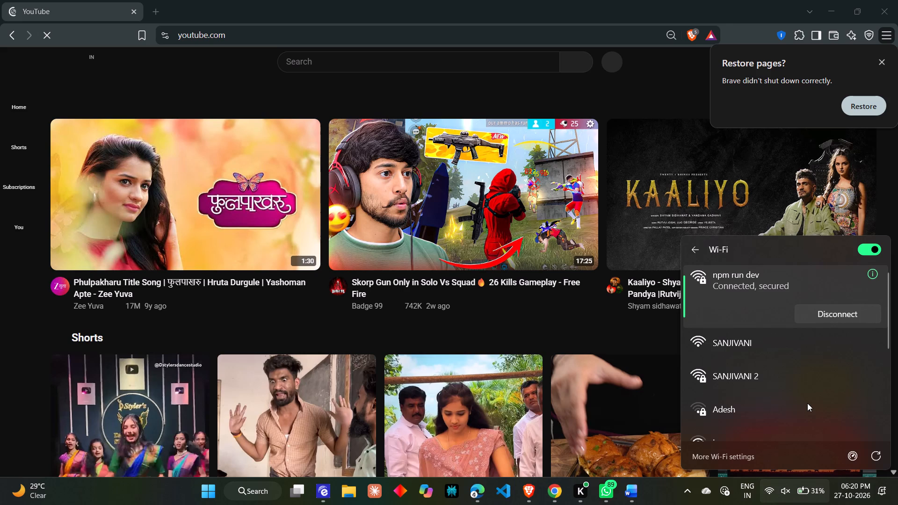
Play the Phulpakharu Title Song video from the YouTube home page and set its quality to 144p.
left_click(231, 166)
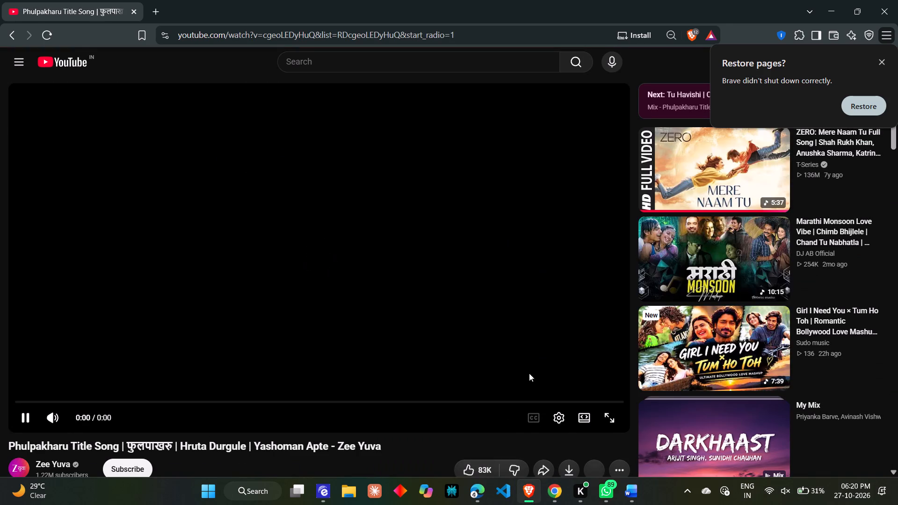
left_click(559, 420)
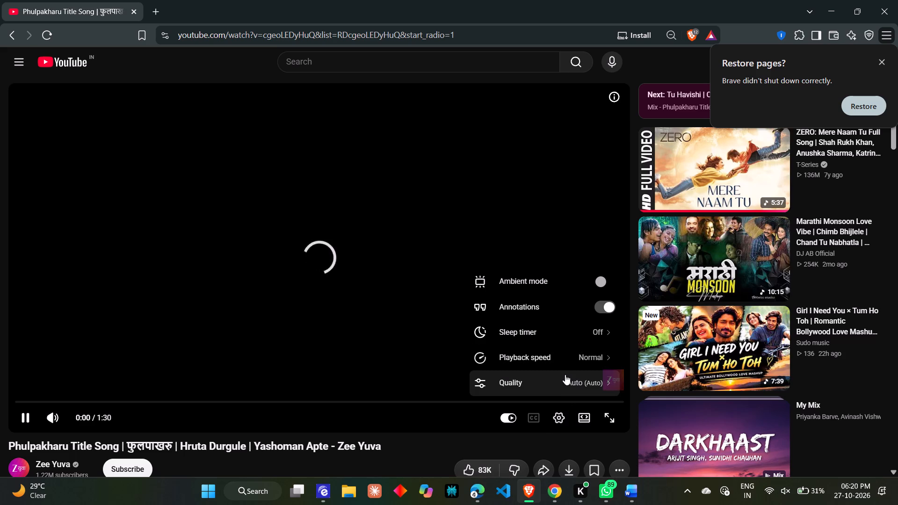
left_click(563, 379)
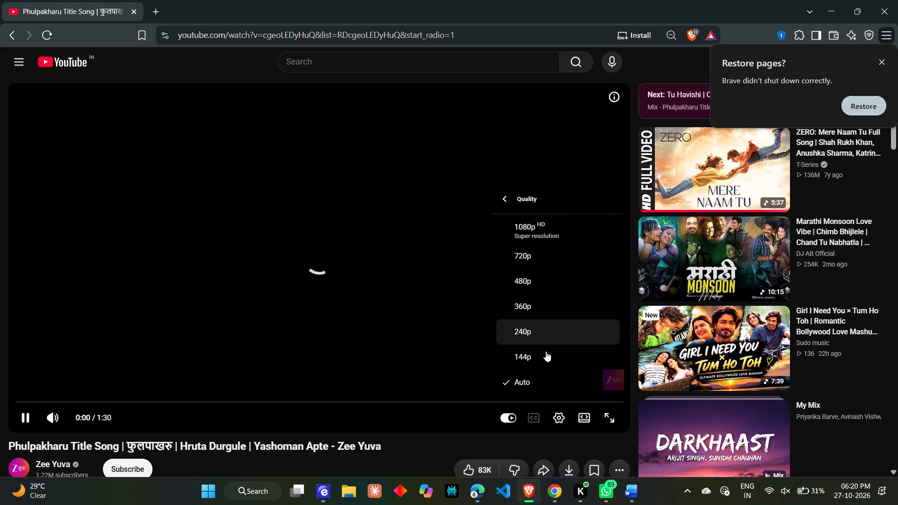
left_click(545, 352)
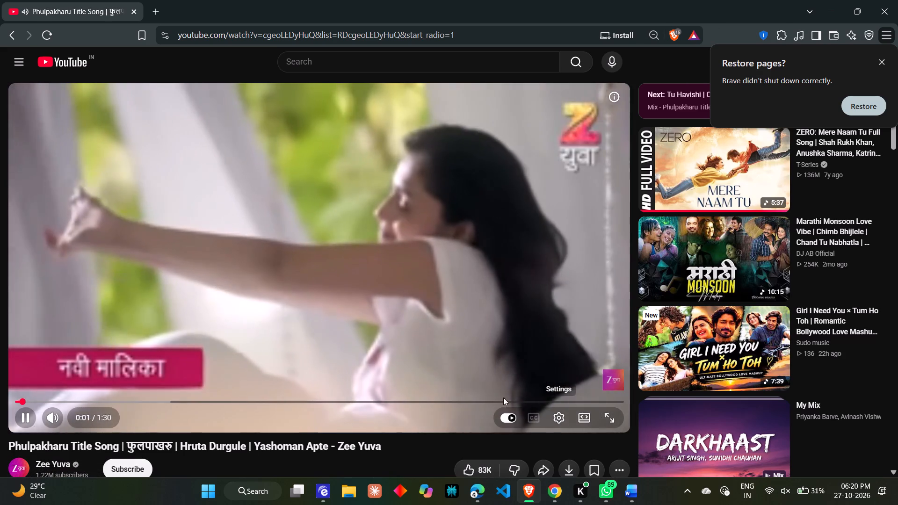
Unmute the computer's sound and minimise the browser window while the song plays.
left_click(786, 494)
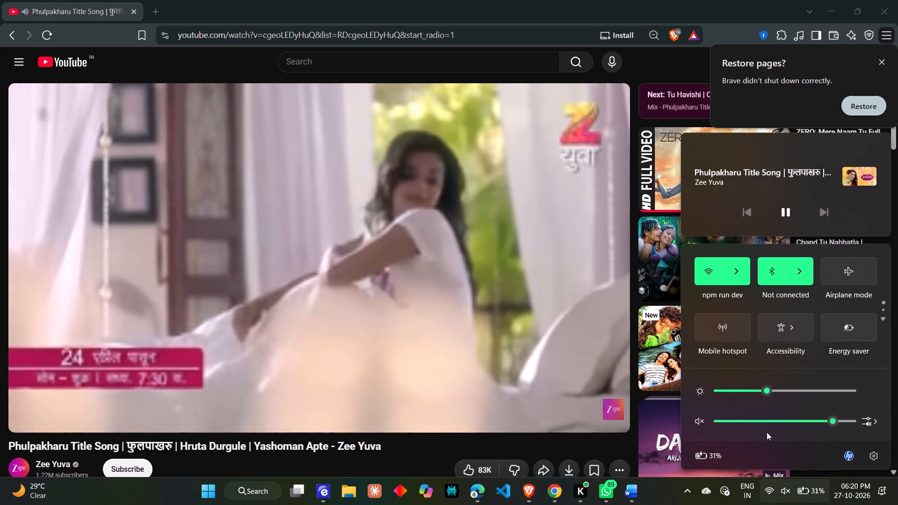
left_click(698, 425)
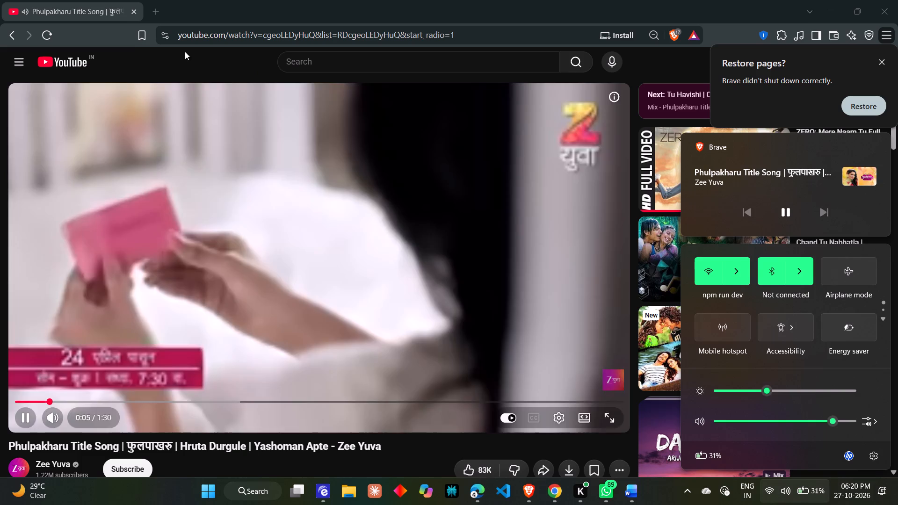
left_click(840, 0)
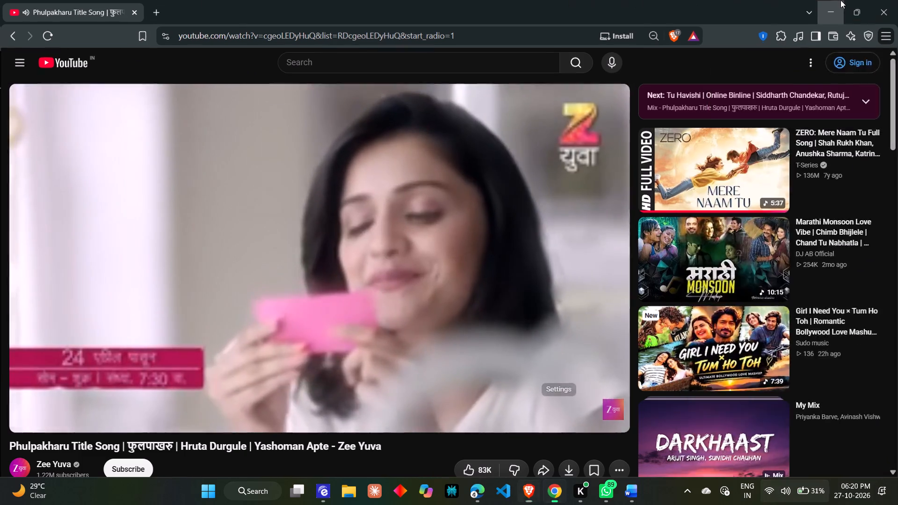
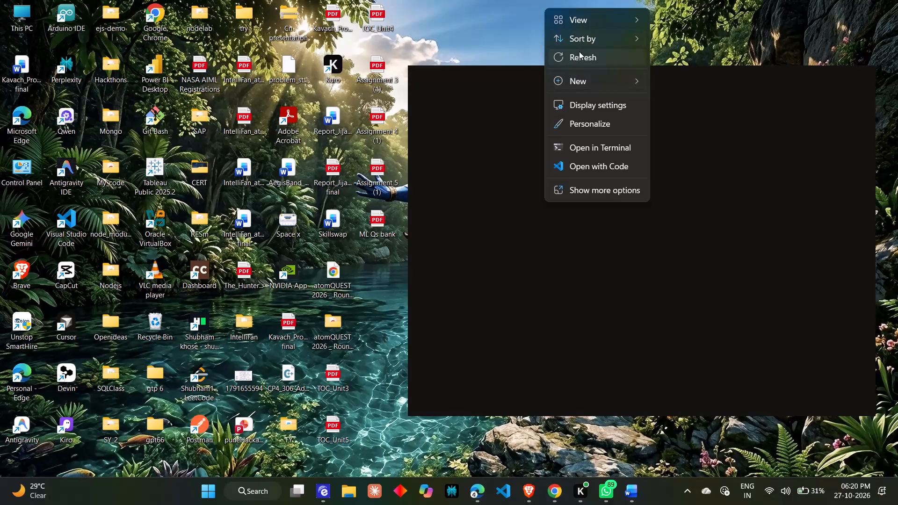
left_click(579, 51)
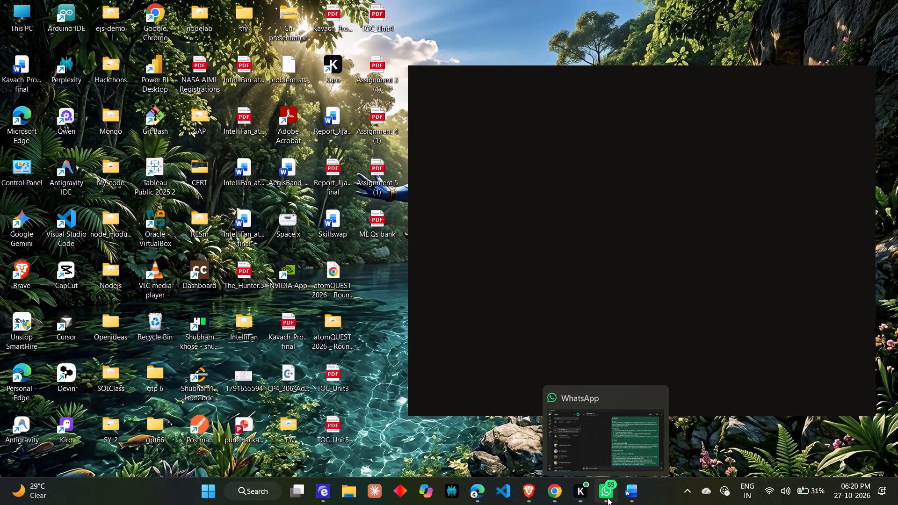
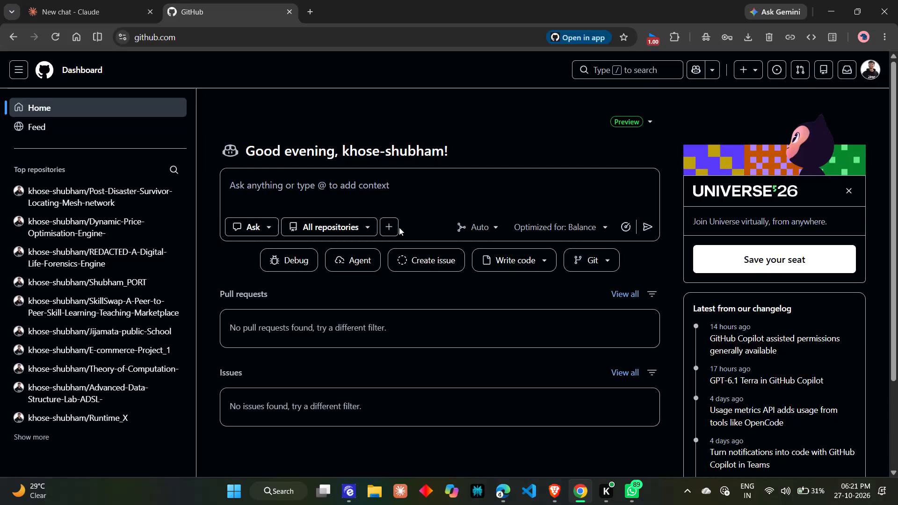
Look over the GitHub dashboard and open one of the signed-in account's own pages.
scroll(397, 243, "down", 20)
scroll(397, 243, "down", 2)
scroll(855, 69, "up", 5)
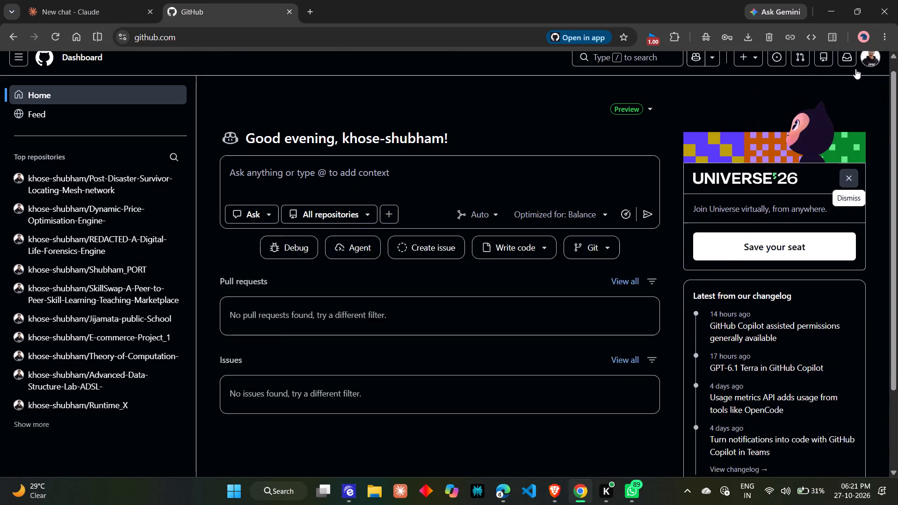
left_click(864, 66)
left_click(796, 154)
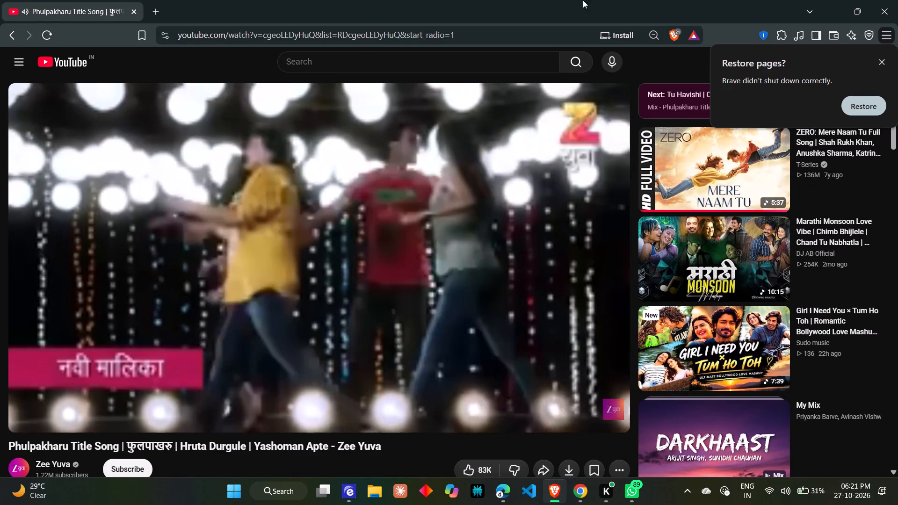
left_click(824, 14)
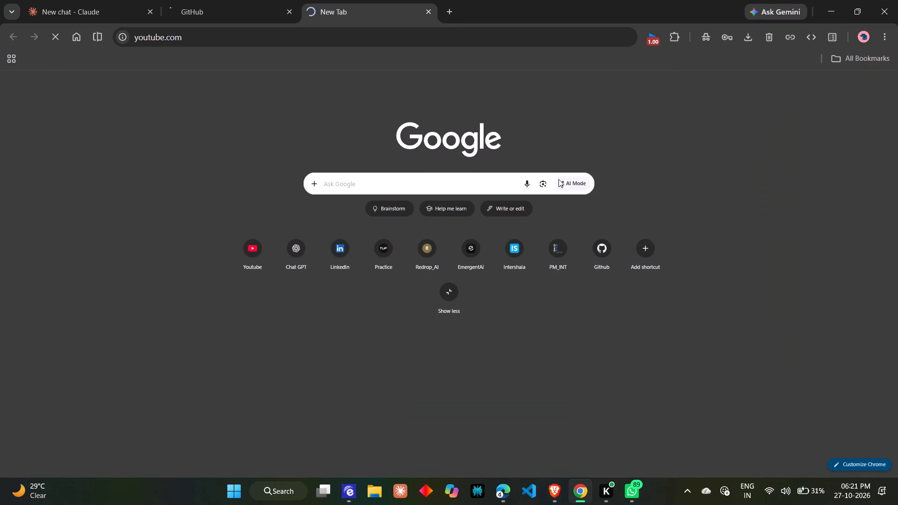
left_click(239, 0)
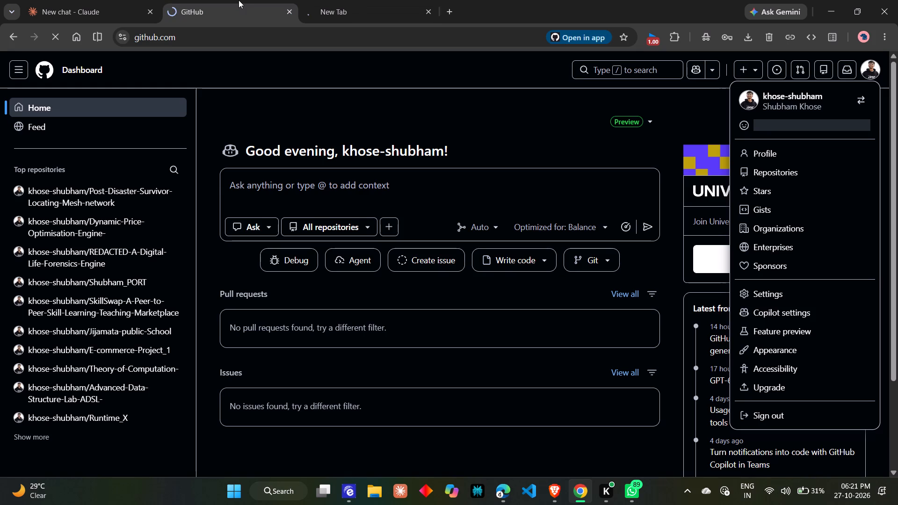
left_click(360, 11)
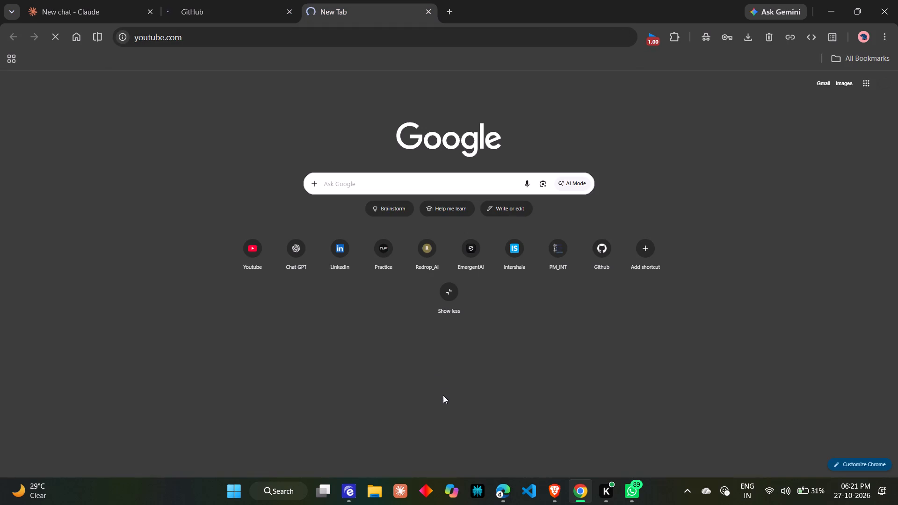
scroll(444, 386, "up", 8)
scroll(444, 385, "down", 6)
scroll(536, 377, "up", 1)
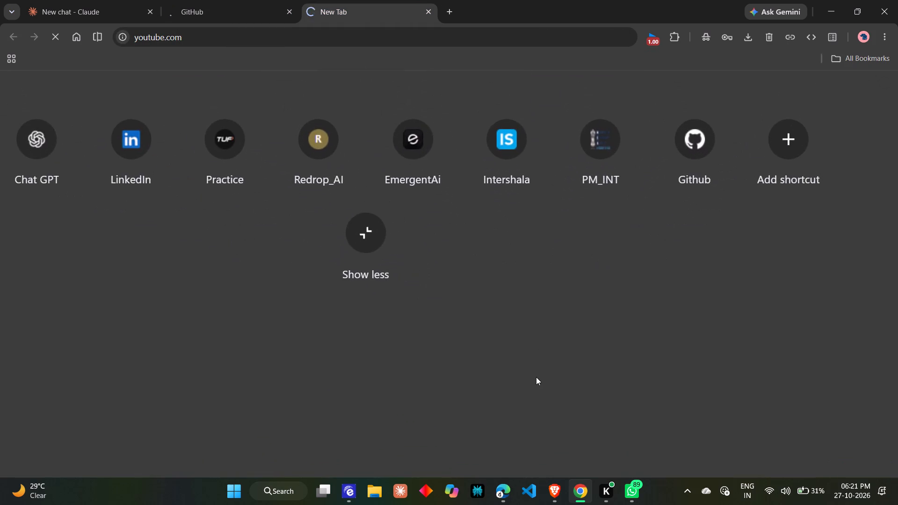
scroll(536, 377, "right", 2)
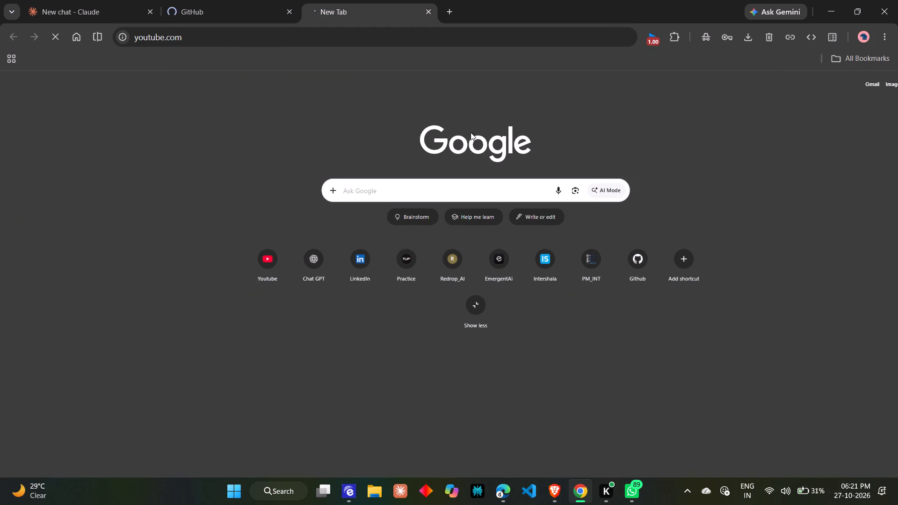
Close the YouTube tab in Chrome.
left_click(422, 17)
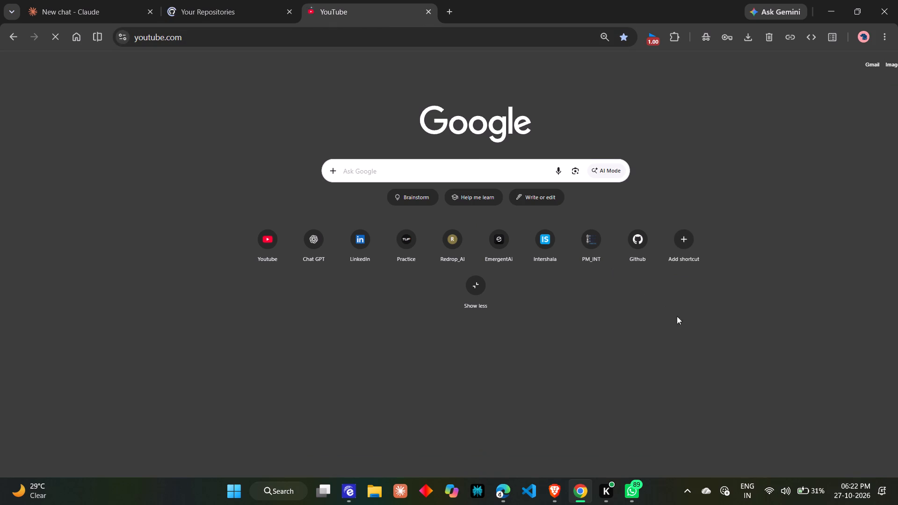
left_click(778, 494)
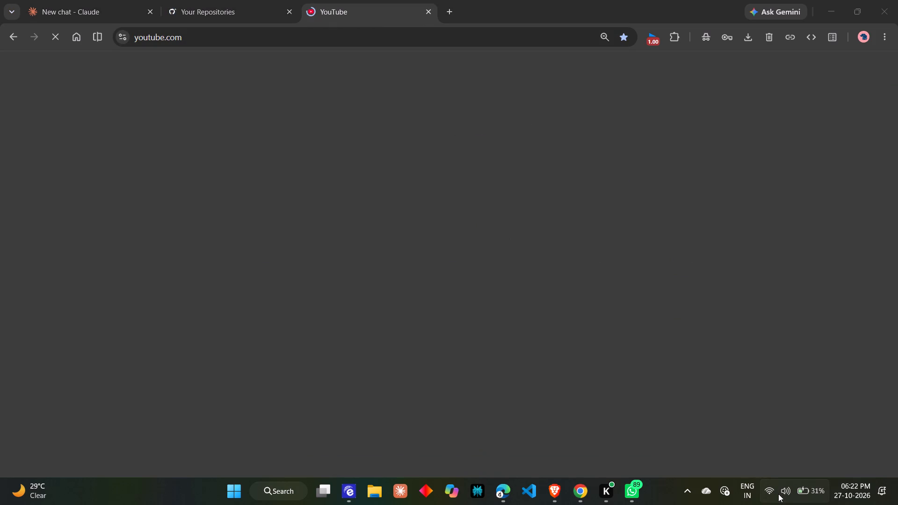
Check the current Wi-Fi connection and the available networks in the Windows quick settings.
left_click(778, 494)
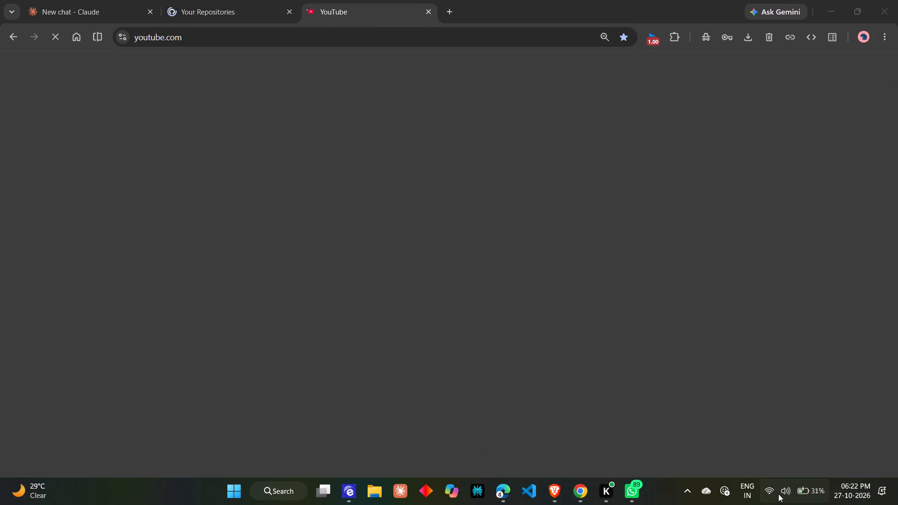
left_click(778, 494)
left_click(810, 498)
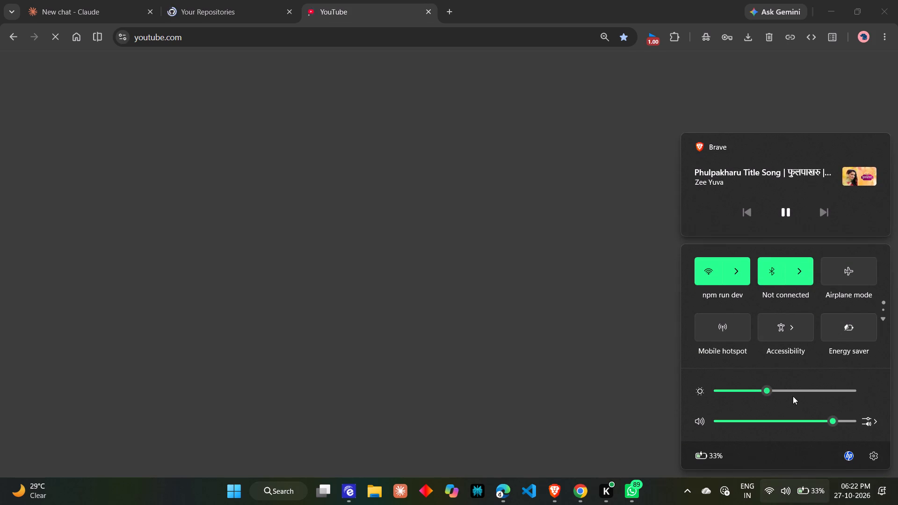
left_click(738, 271)
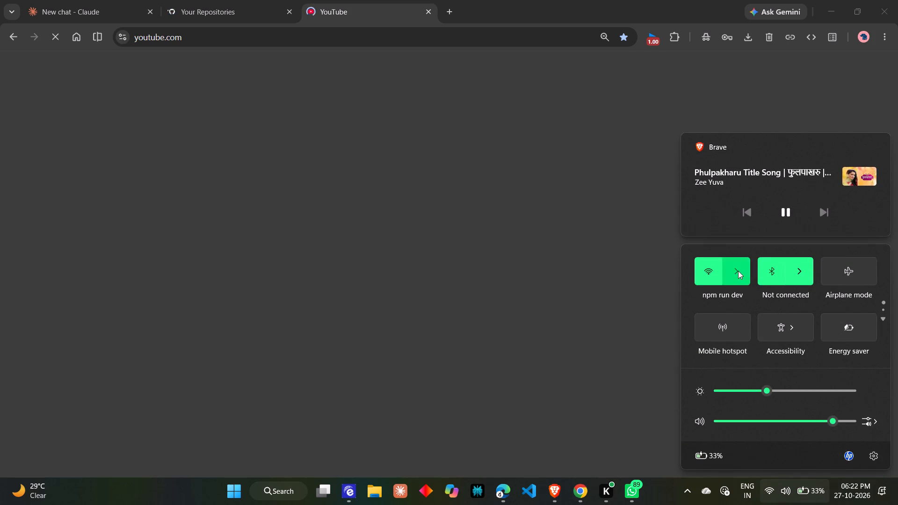
scroll(744, 299, "up", 3)
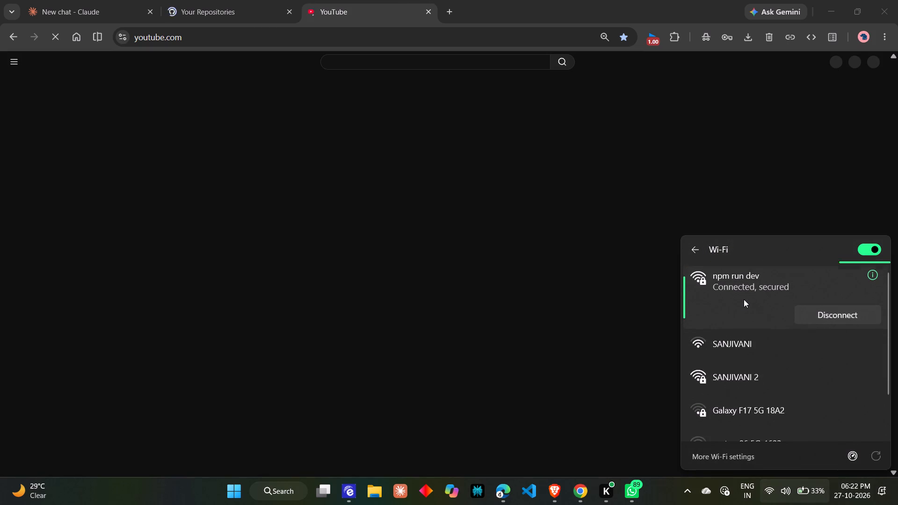
scroll(744, 299, "up", 7)
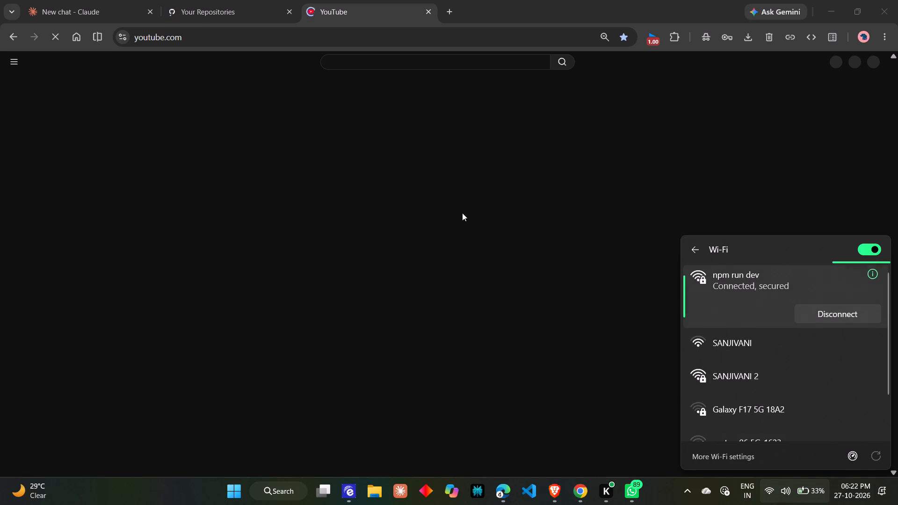
Close the YouTube tab in Chrome to return to the GitHub repositories page.
left_click(427, 11)
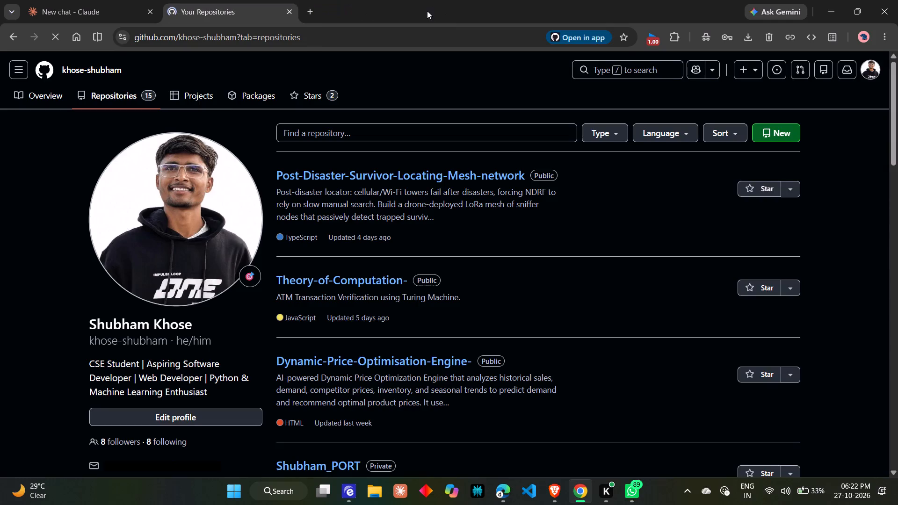
Look through the account's GitHub repositories down to the end of the list.
scroll(320, 292, "down", 3)
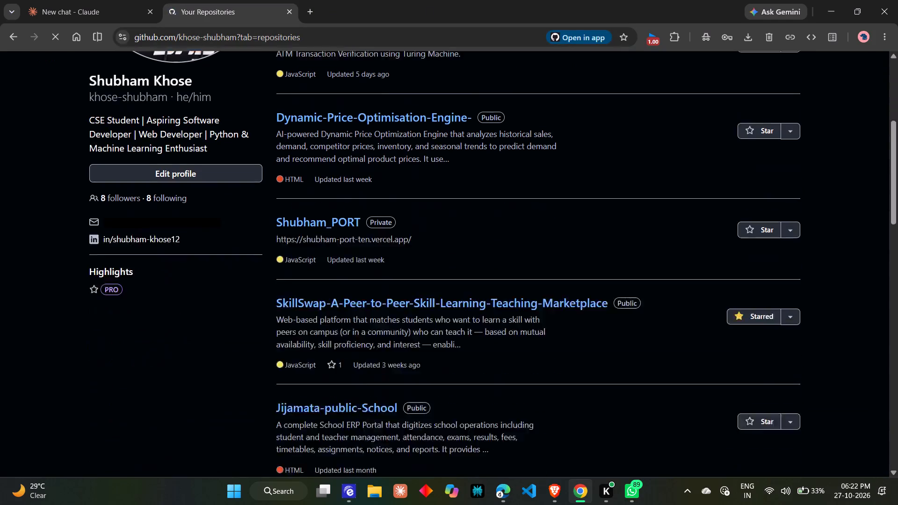
scroll(320, 292, "down", 7)
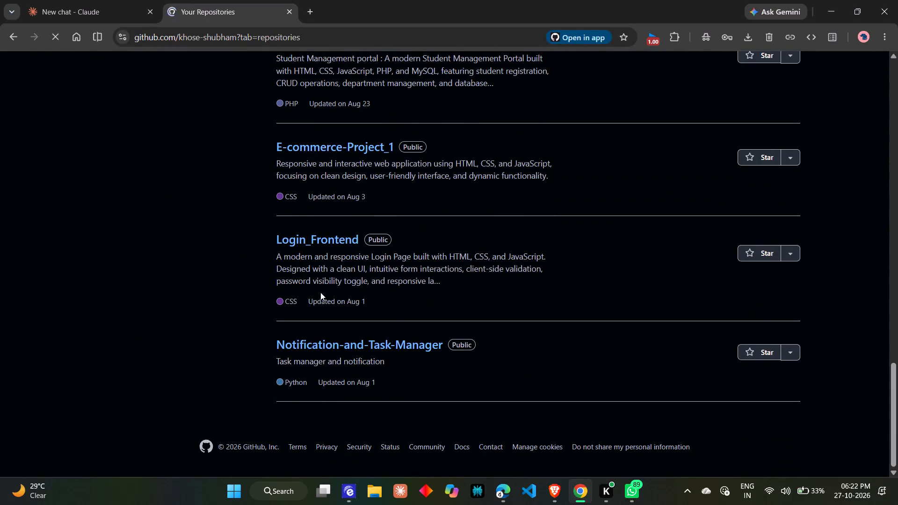
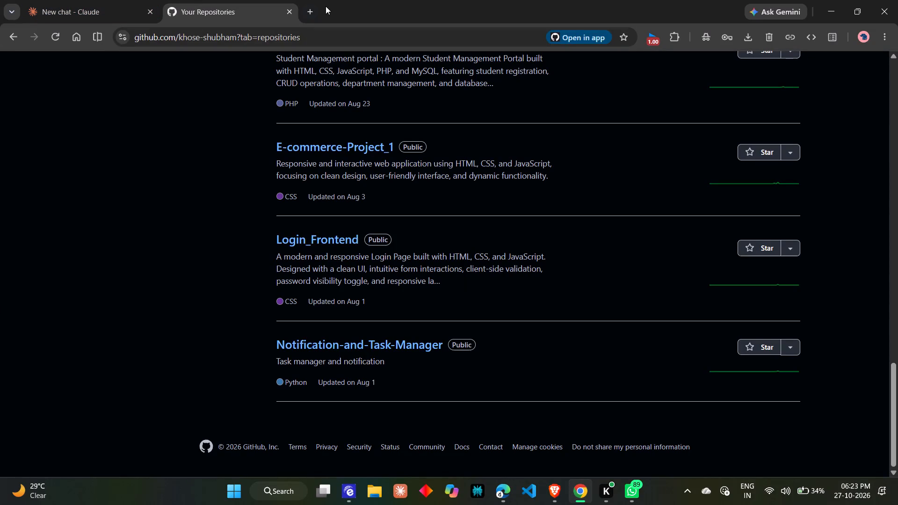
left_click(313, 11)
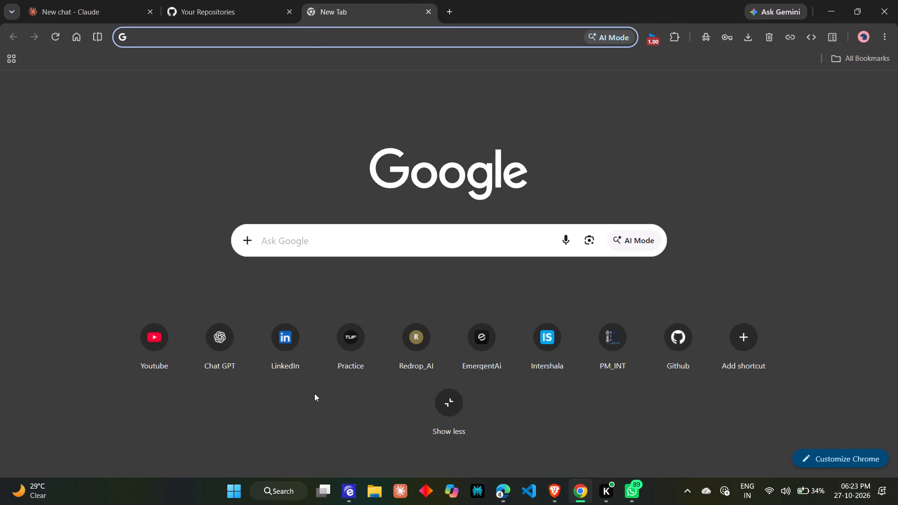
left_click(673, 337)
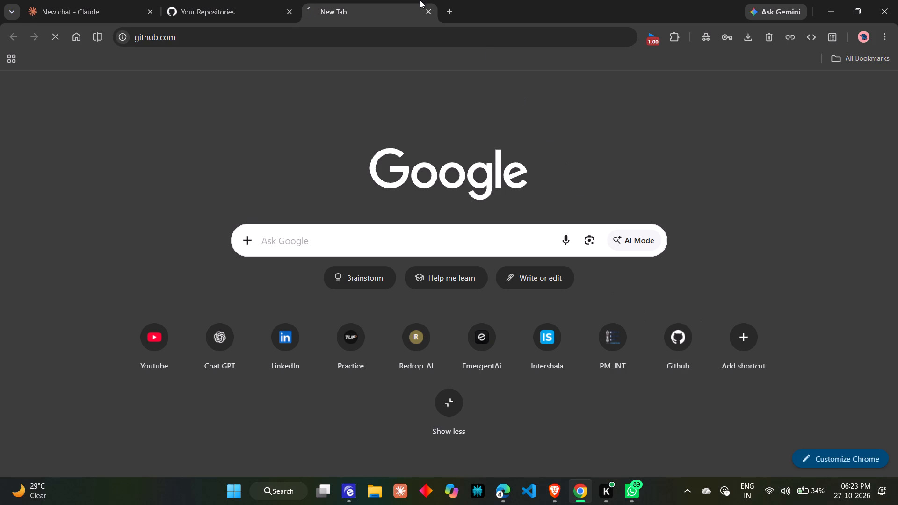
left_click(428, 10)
Check the Windows quick settings for network, volume and battery, and return to the GitHub repositories page in Chrome.
left_click(798, 491)
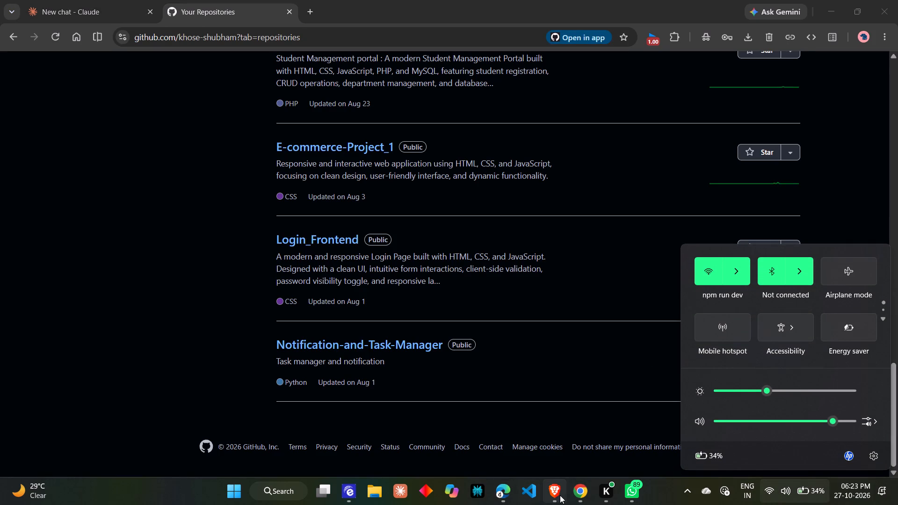
left_click(579, 494)
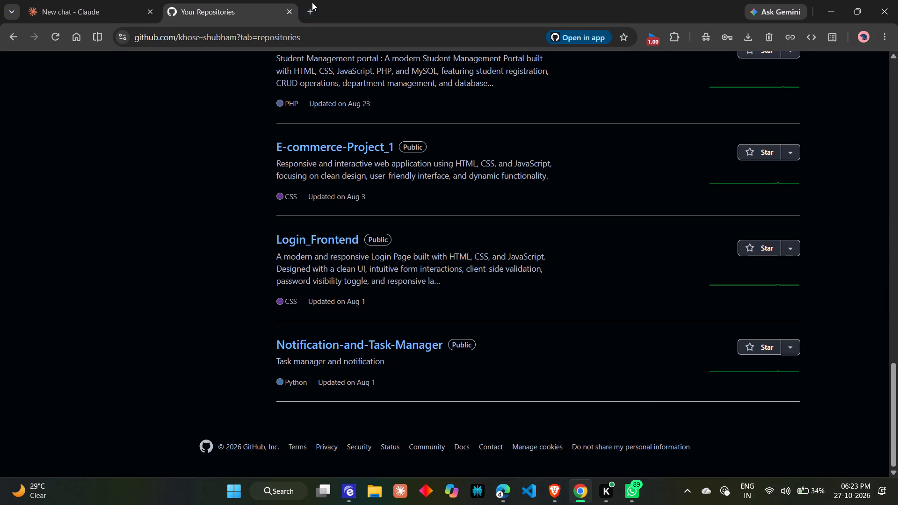
Open YouTube in a new Chrome tab from its shortcut.
left_click(309, 7)
left_click(165, 336)
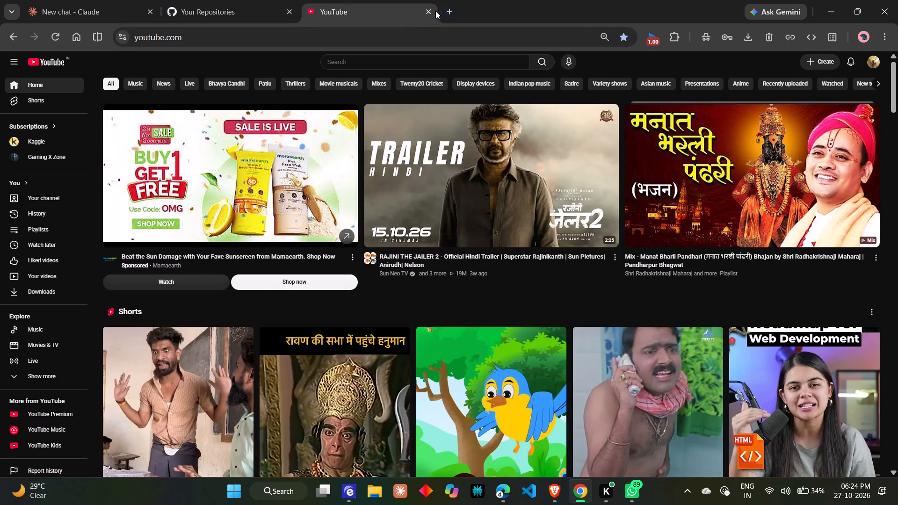
left_click(427, 10)
left_click(307, 8)
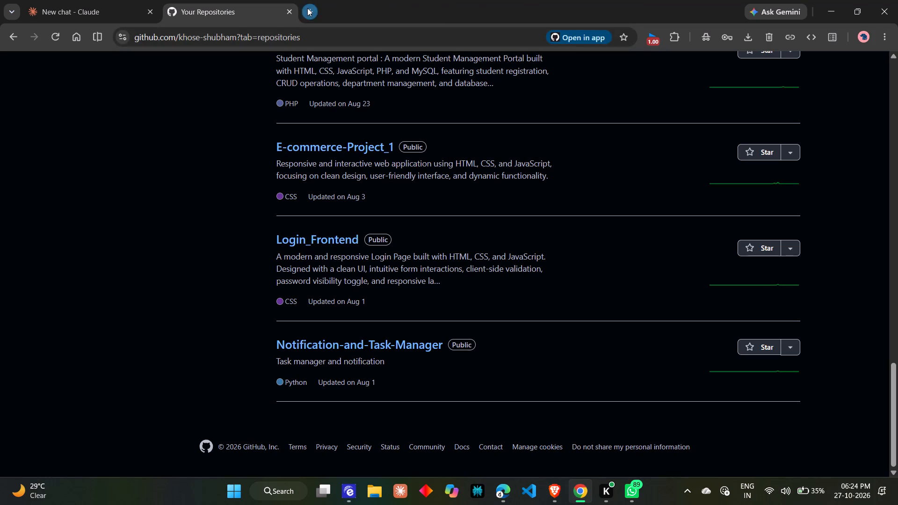
left_click(157, 338)
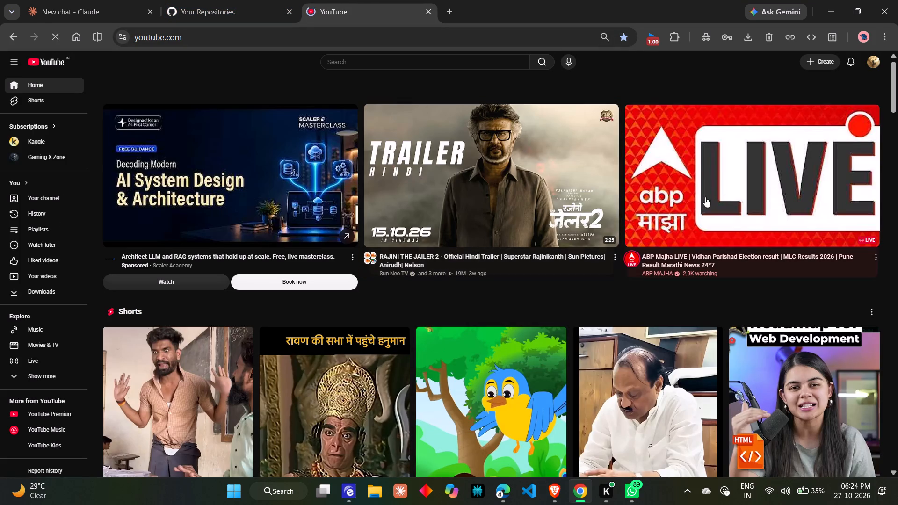
scroll(308, 362, "down", 6)
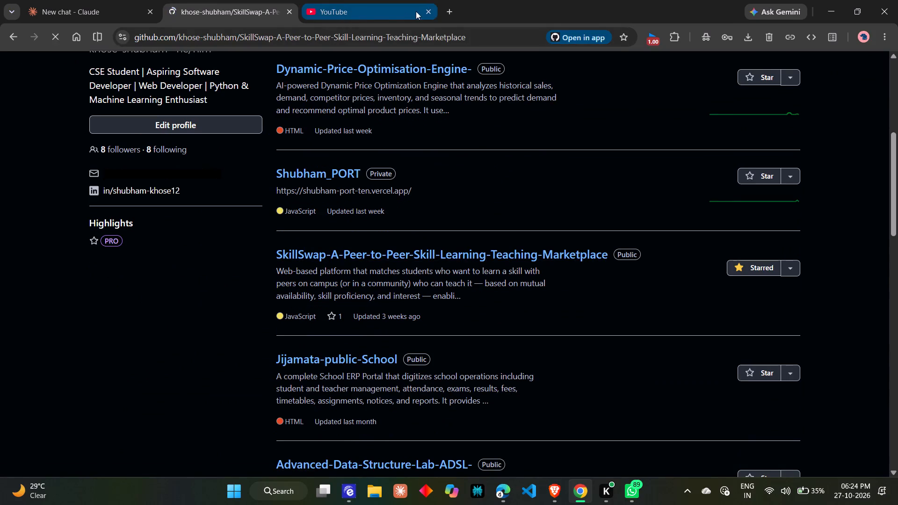
Close the YouTube tab while keeping the Claude and SkillSwap repository tabs open.
left_click(429, 9)
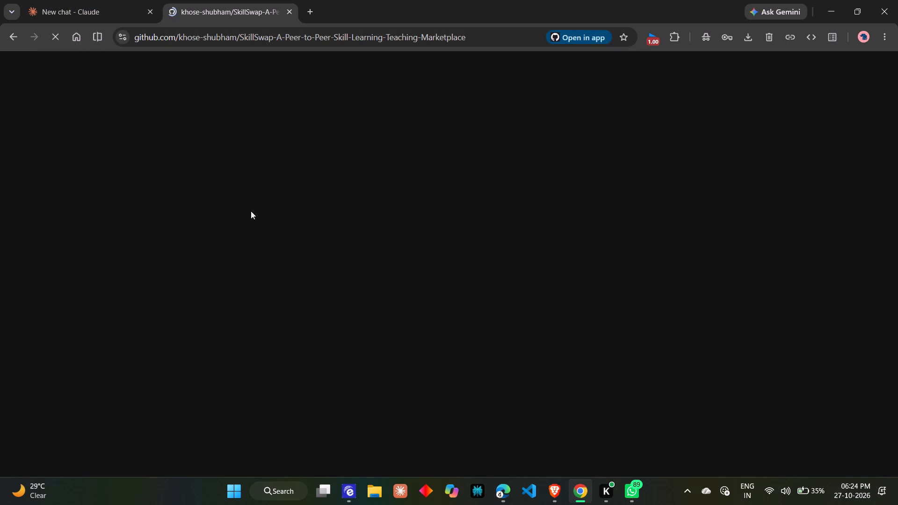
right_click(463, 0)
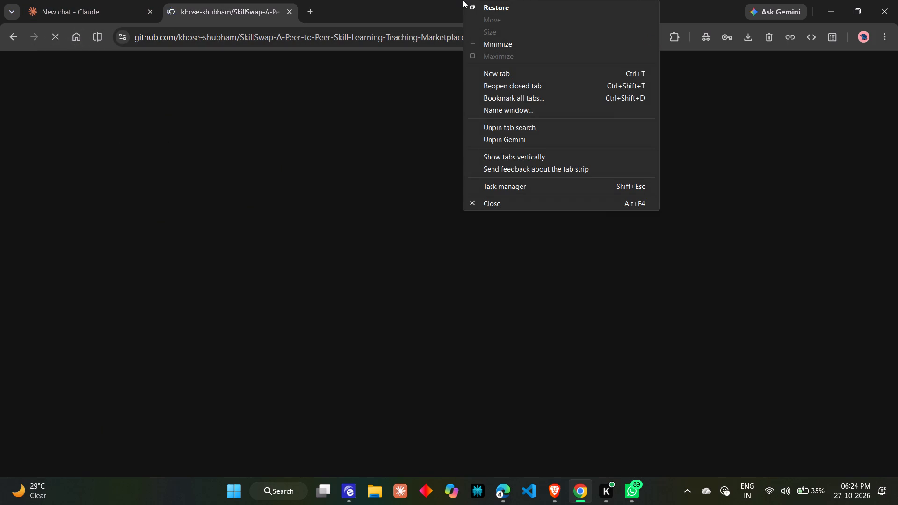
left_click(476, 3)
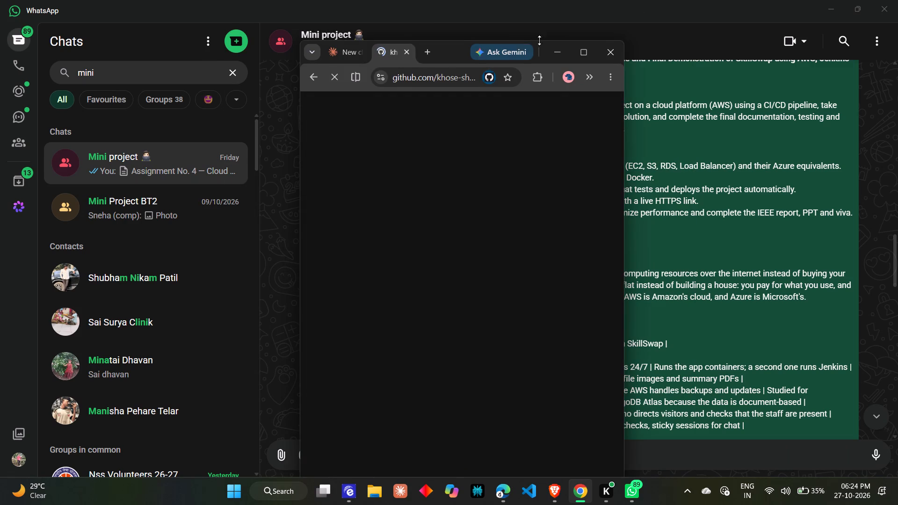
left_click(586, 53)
Minimize the browser window containing the Claude and SkillSwap repository tabs.
right_click(446, 2)
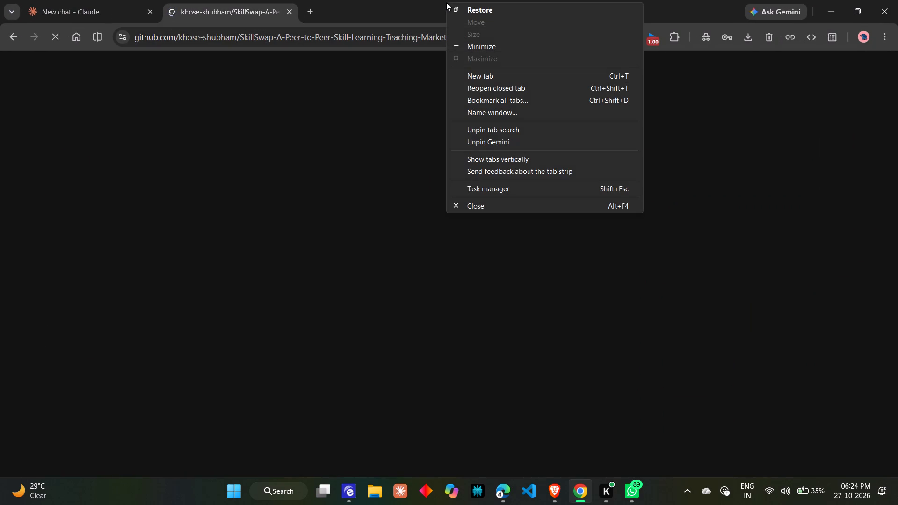
left_click(465, 45)
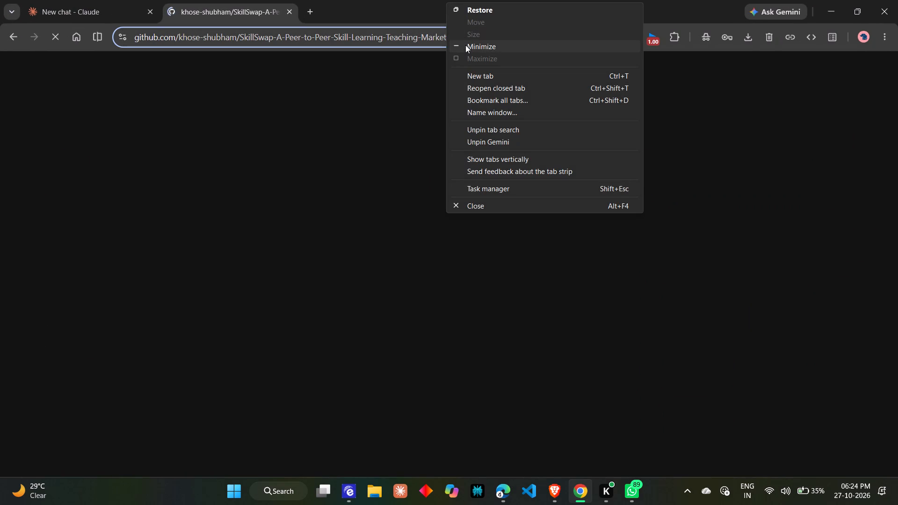
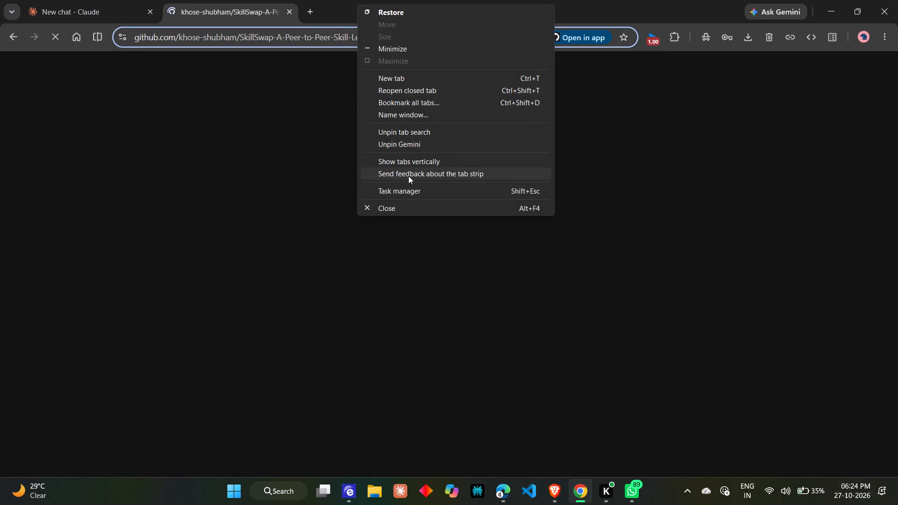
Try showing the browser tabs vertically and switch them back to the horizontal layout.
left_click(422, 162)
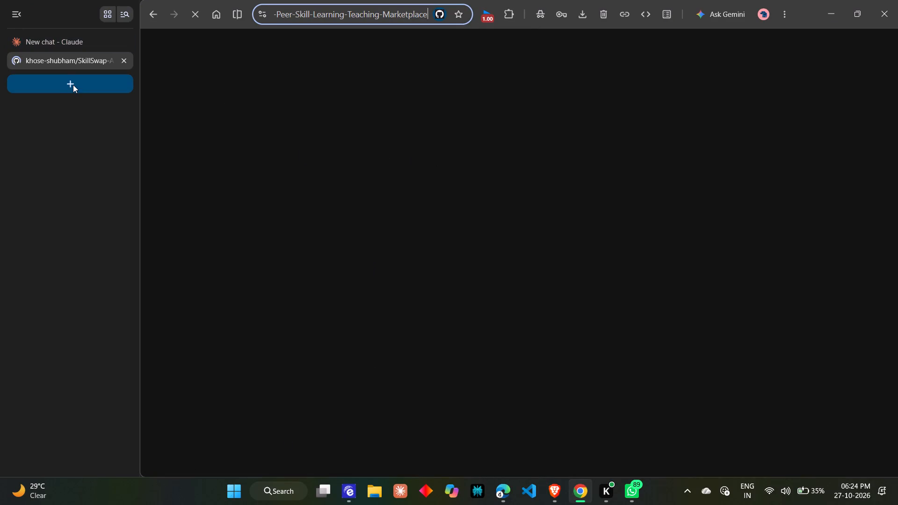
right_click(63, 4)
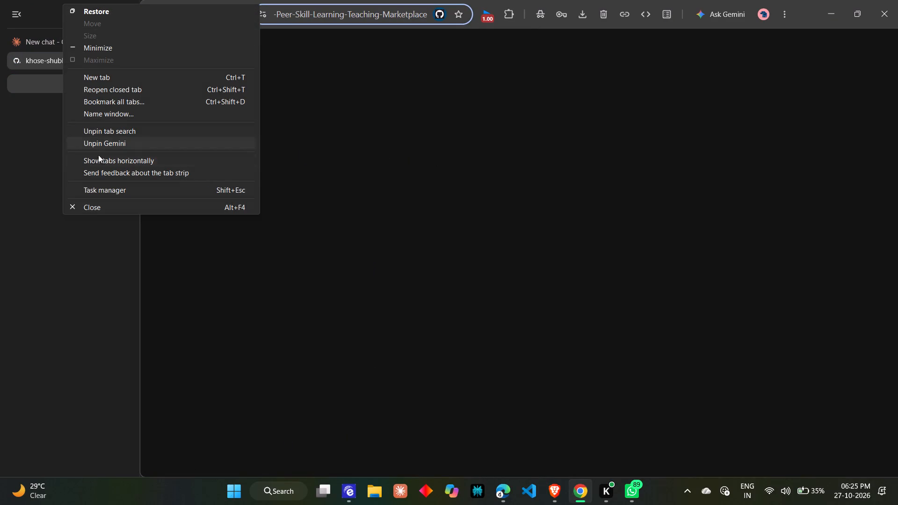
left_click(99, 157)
Examine the running tabs and extensions in the browser's Task Manager and close it without ending any task.
right_click(384, 13)
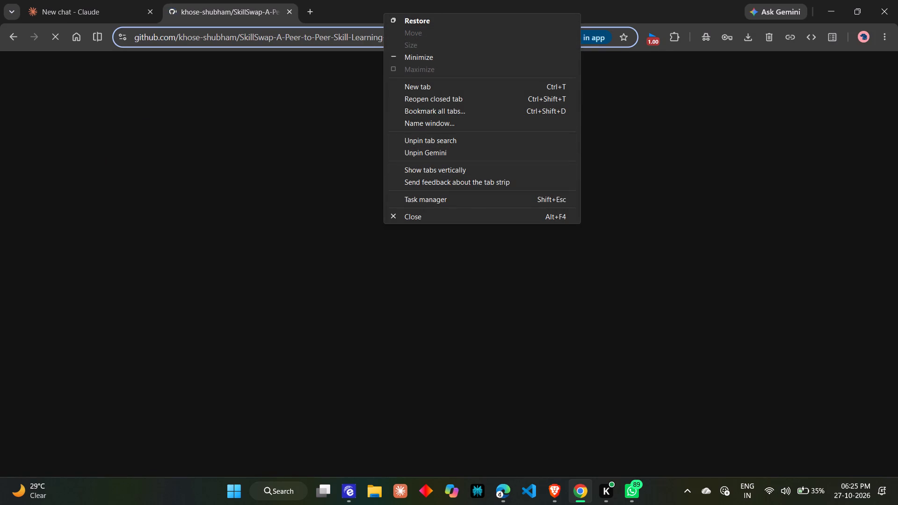
left_click(452, 199)
scroll(371, 247, "down", 2)
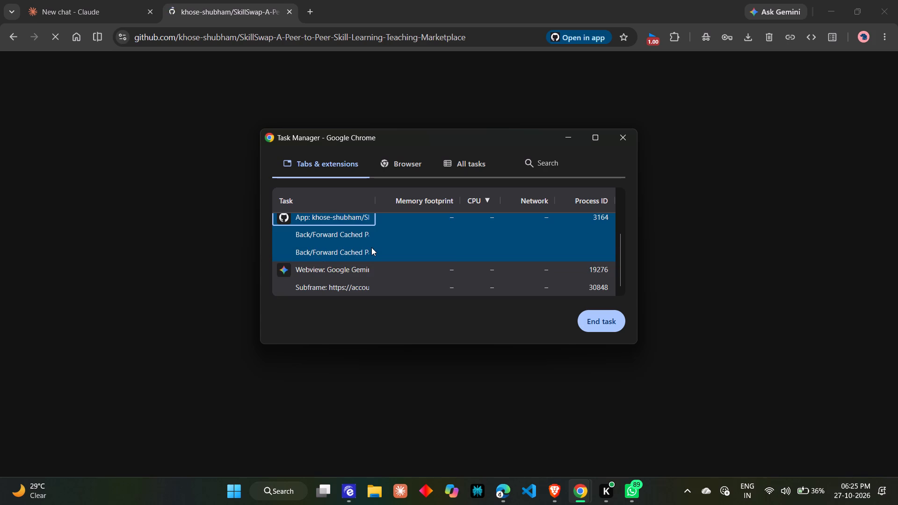
scroll(371, 247, "down", 2)
scroll(371, 242, "up", 2)
scroll(371, 241, "down", 3)
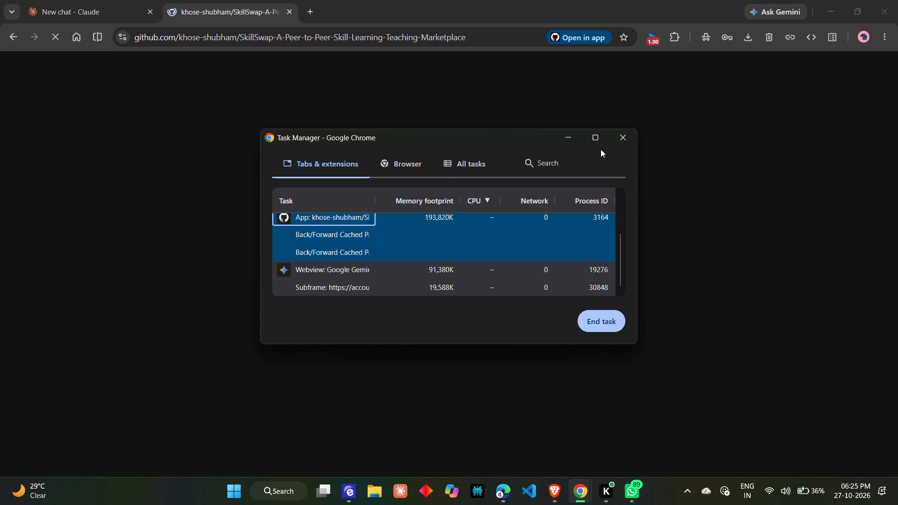
left_click(623, 136)
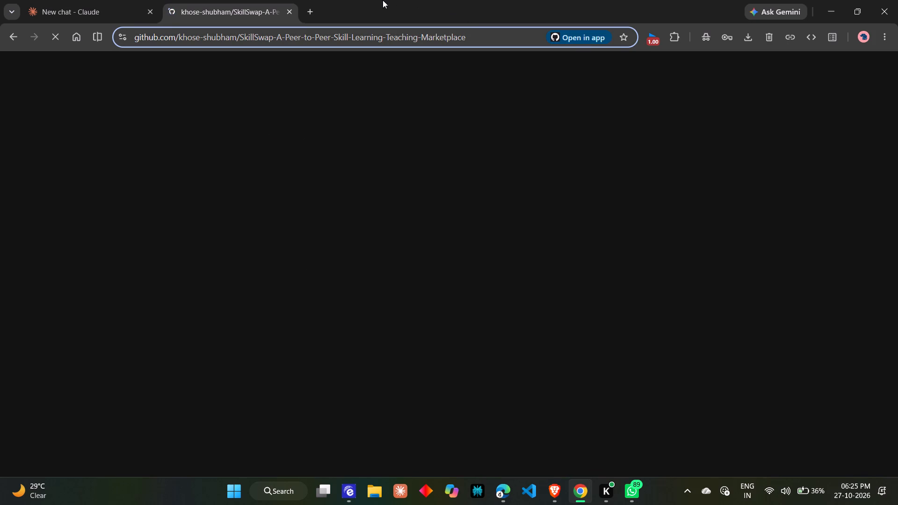
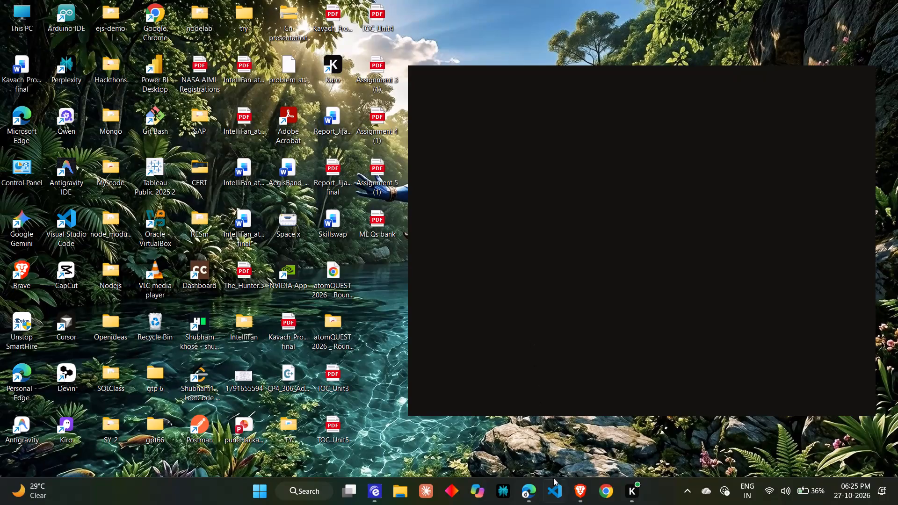
Switch to Chrome and open the GitHub site from the new tab page's shortcuts.
left_click(601, 486)
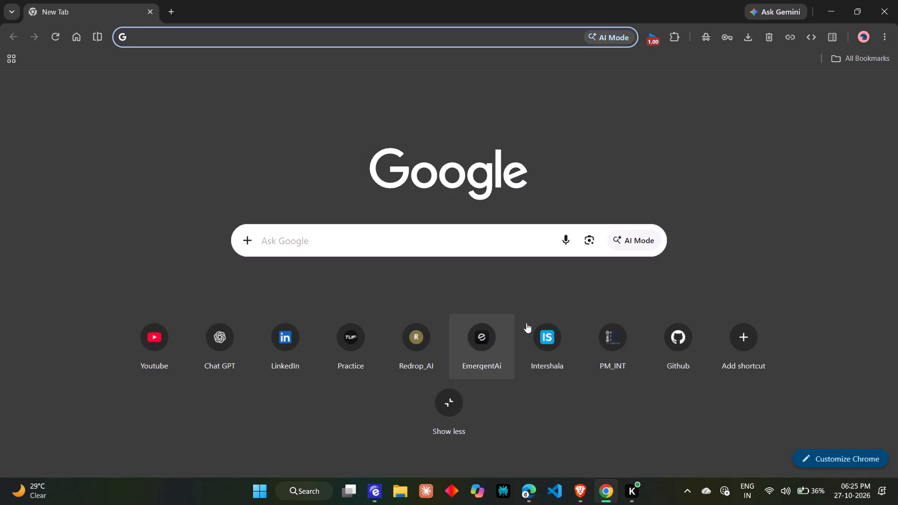
left_click(672, 344)
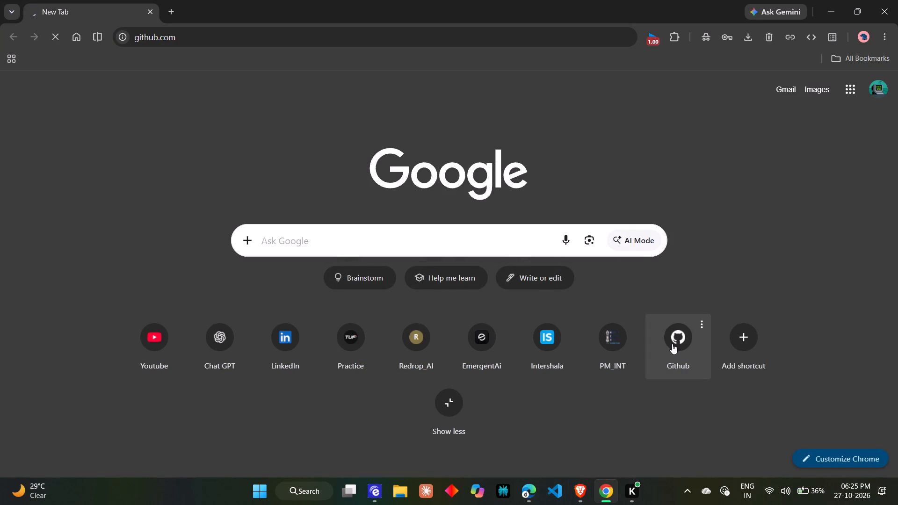
Reorder the new tab page shortcuts, putting Github in first place and moving Youtube to the end of the row.
left_click_drag(672, 344, 155, 338)
left_click_drag(218, 340, 756, 324)
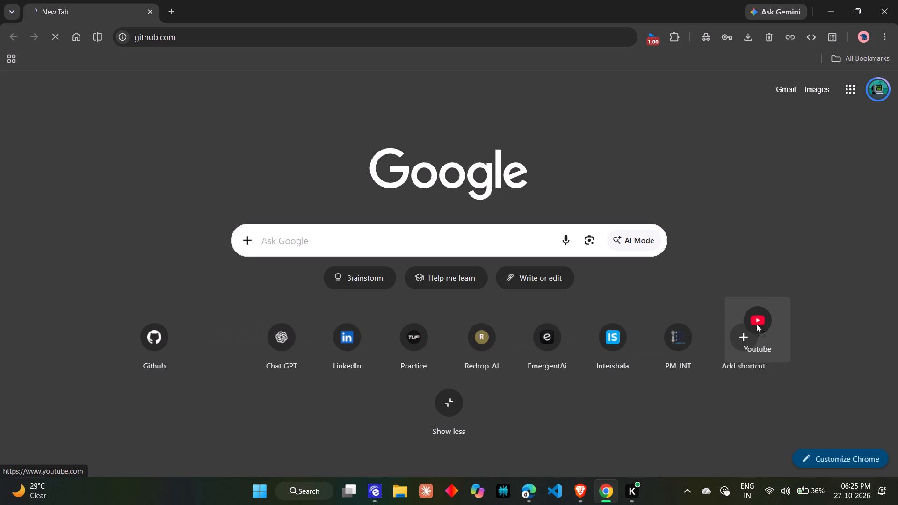
left_click_drag(756, 324, 700, 339)
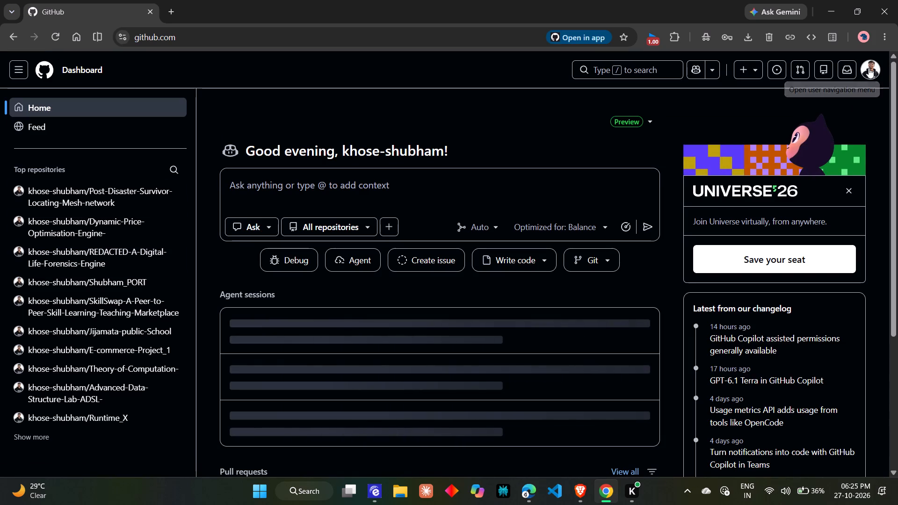
Open the GitHub account's own repositories list and look through the projects in it.
left_click(869, 68)
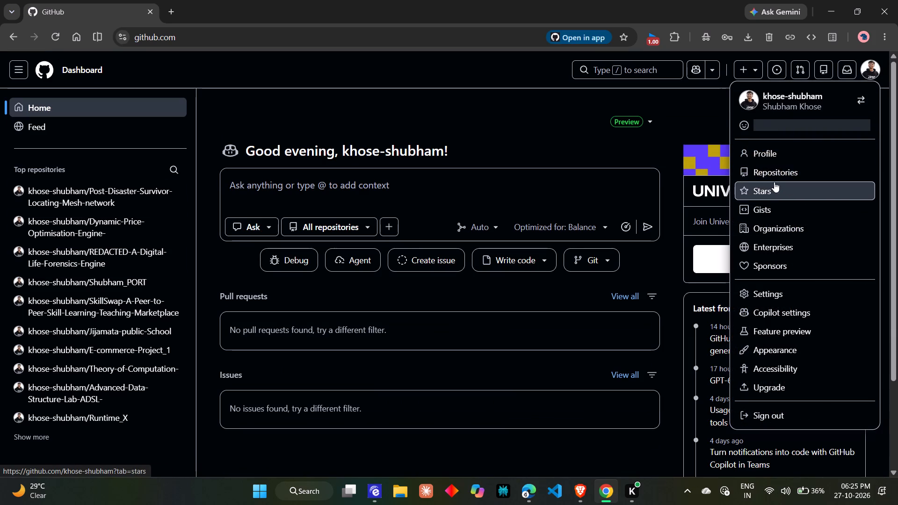
left_click(776, 177)
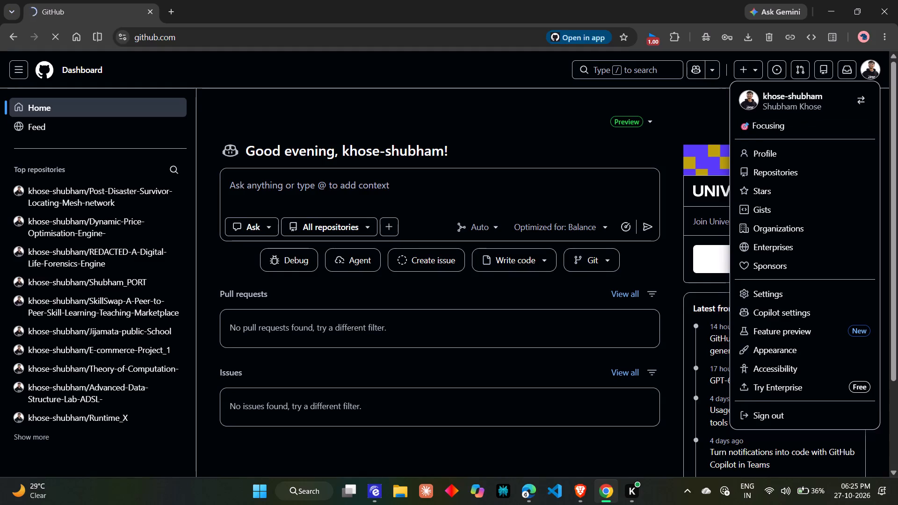
scroll(326, 201, "down", 7)
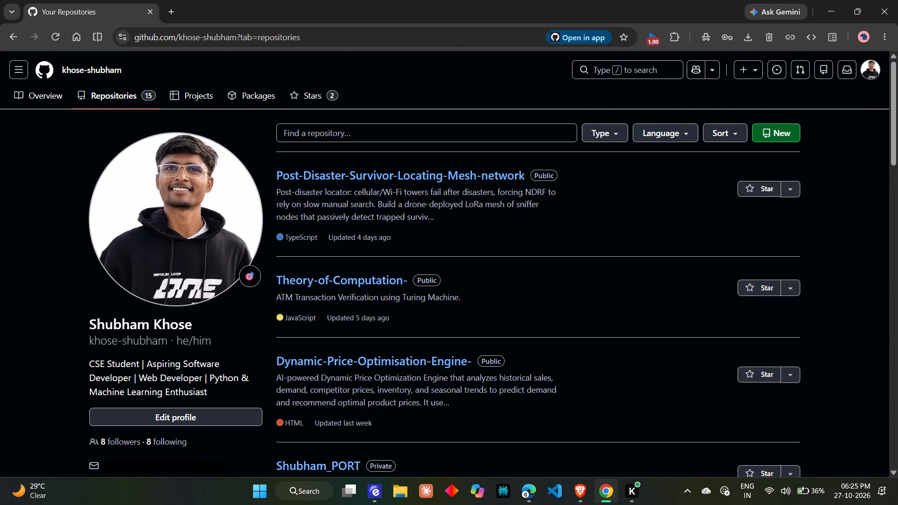
scroll(336, 207, "down", 20)
scroll(336, 207, "down", 8)
scroll(342, 189, "up", 14)
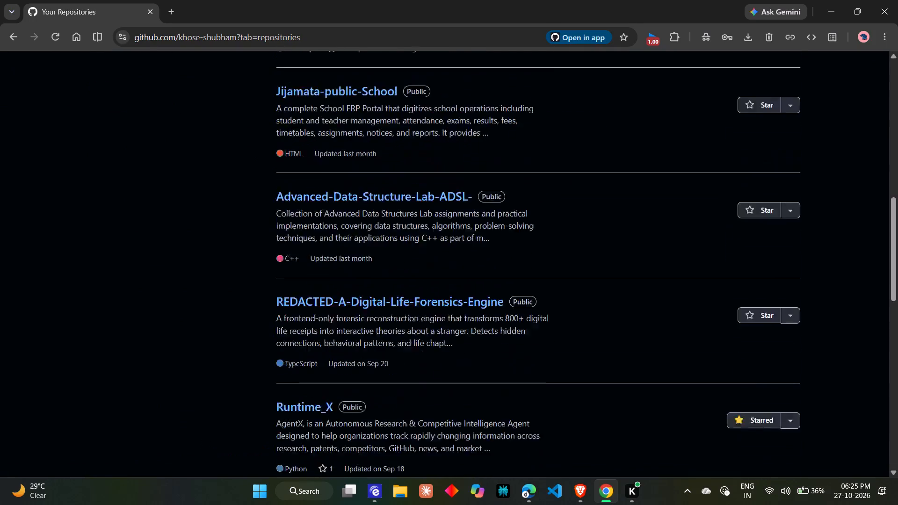
scroll(344, 190, "up", 7)
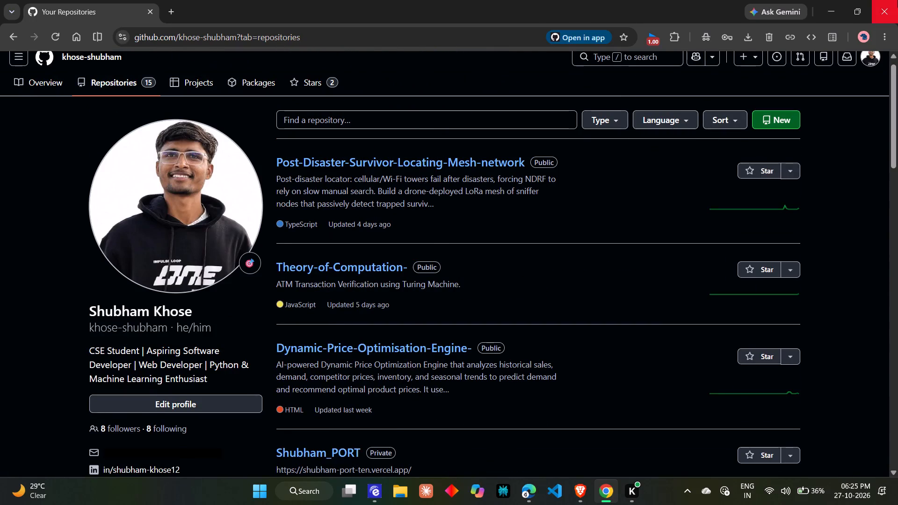
Open the account's GitHub profile overview and examine its popular repositories and contribution activity.
left_click(876, 63)
left_click(782, 143)
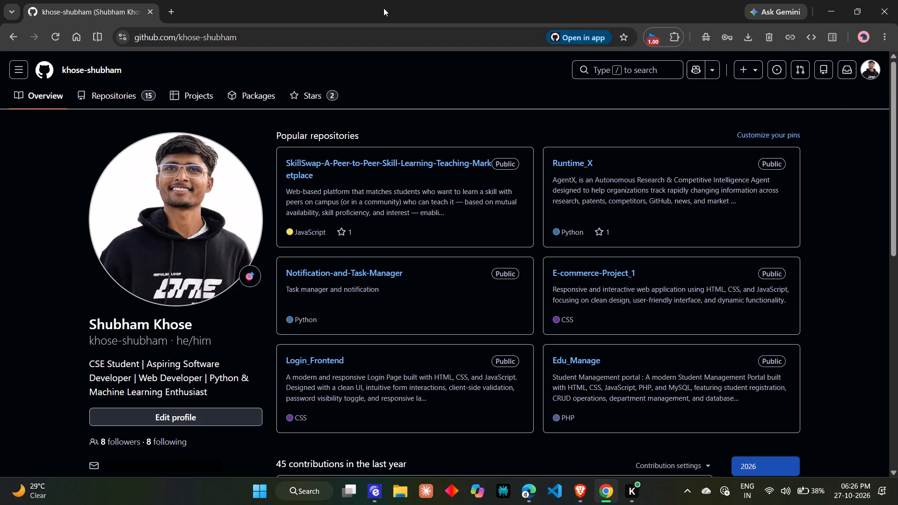
scroll(608, 373, "down", 7)
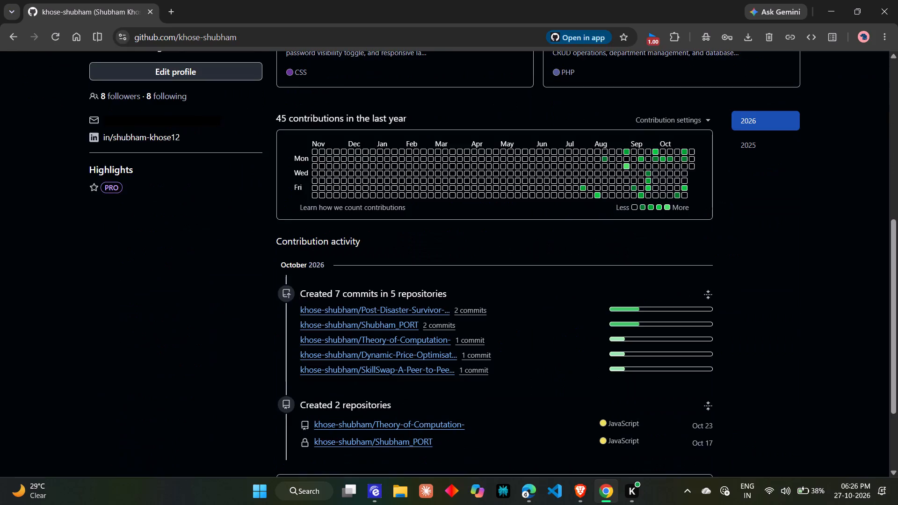
scroll(608, 373, "up", 2)
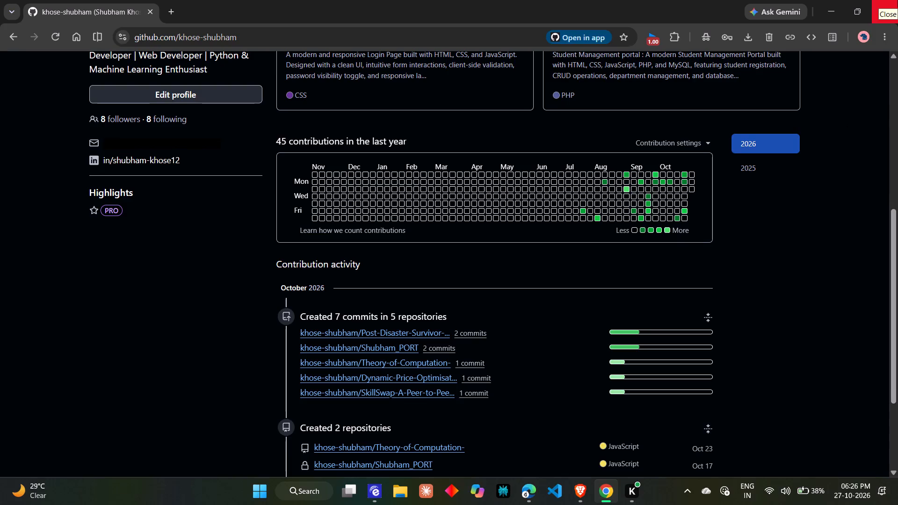
scroll(597, 66, "up", 4)
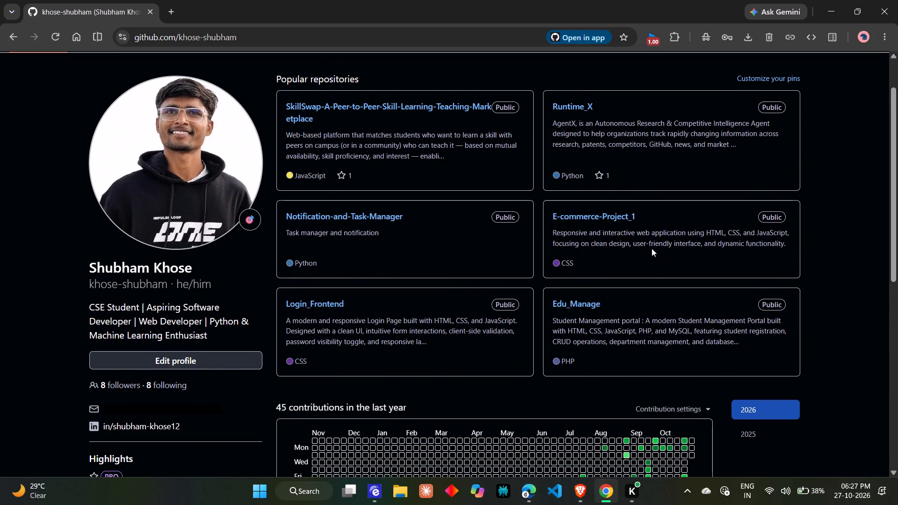
Open the GitHub profile page in the installed GitHub app.
left_click(572, 34)
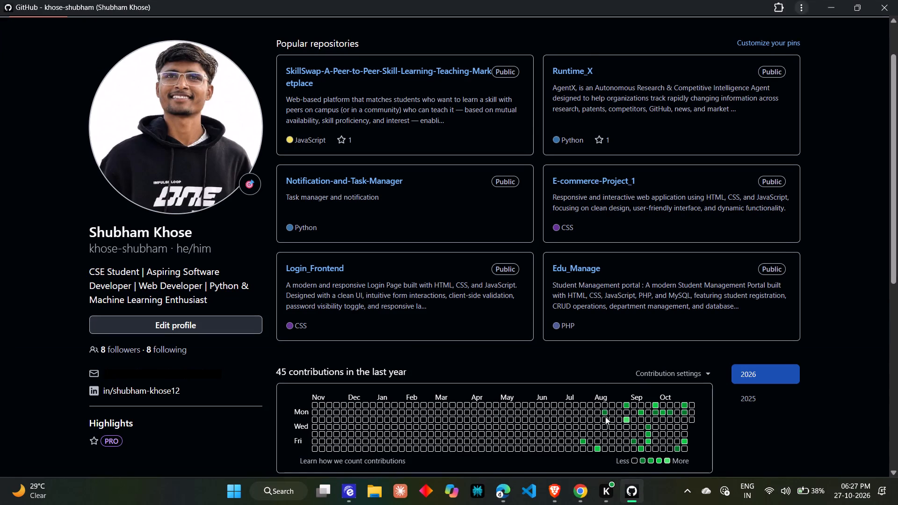
left_click(646, 439)
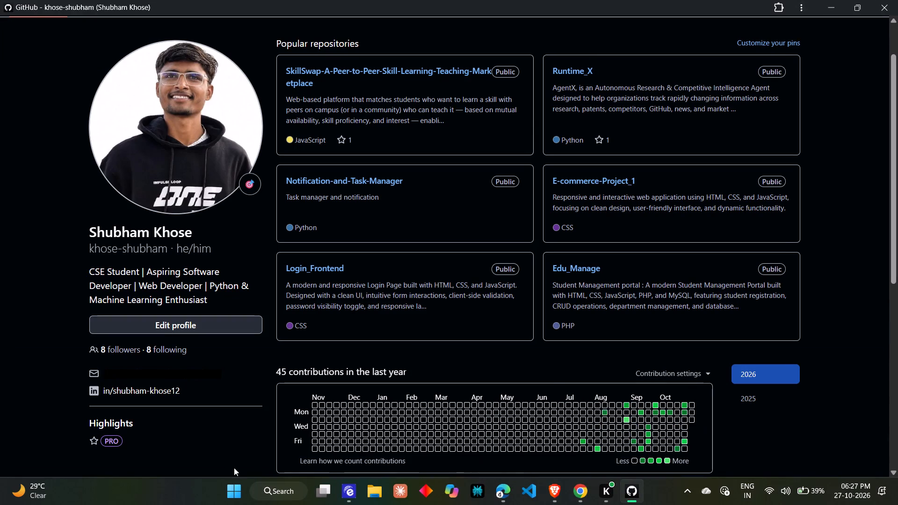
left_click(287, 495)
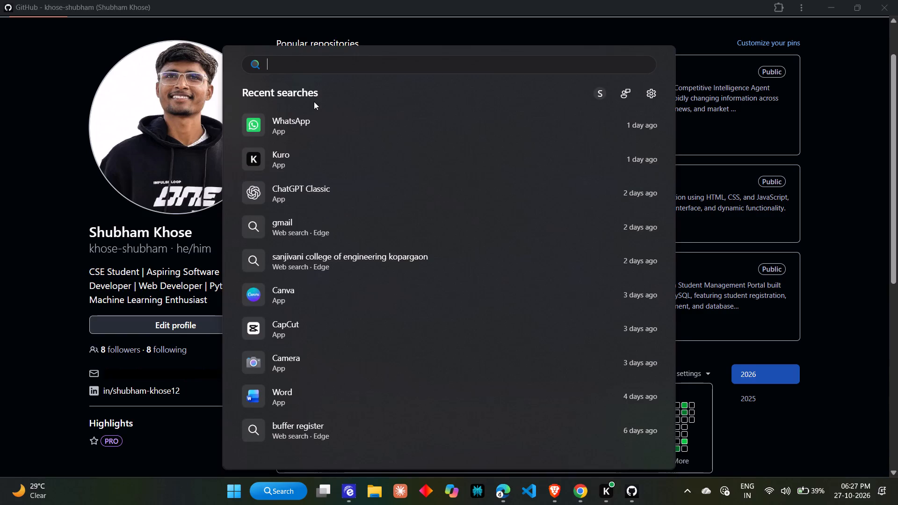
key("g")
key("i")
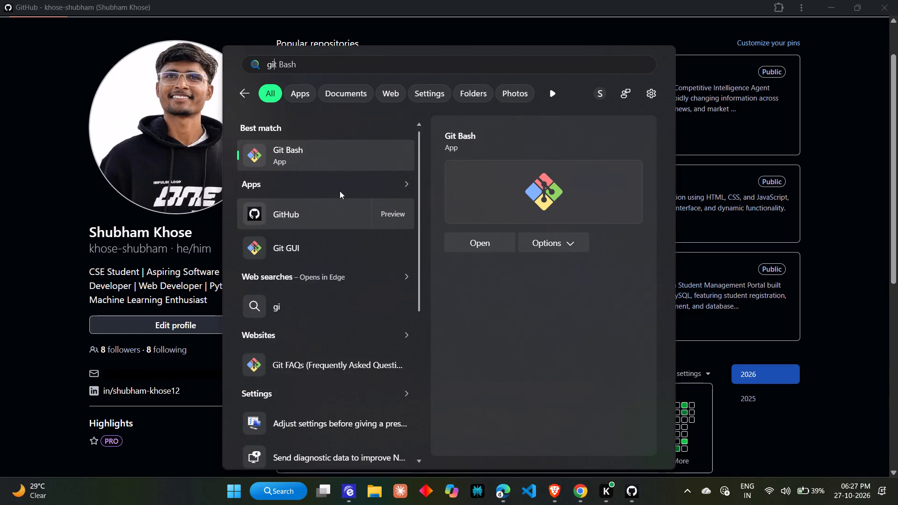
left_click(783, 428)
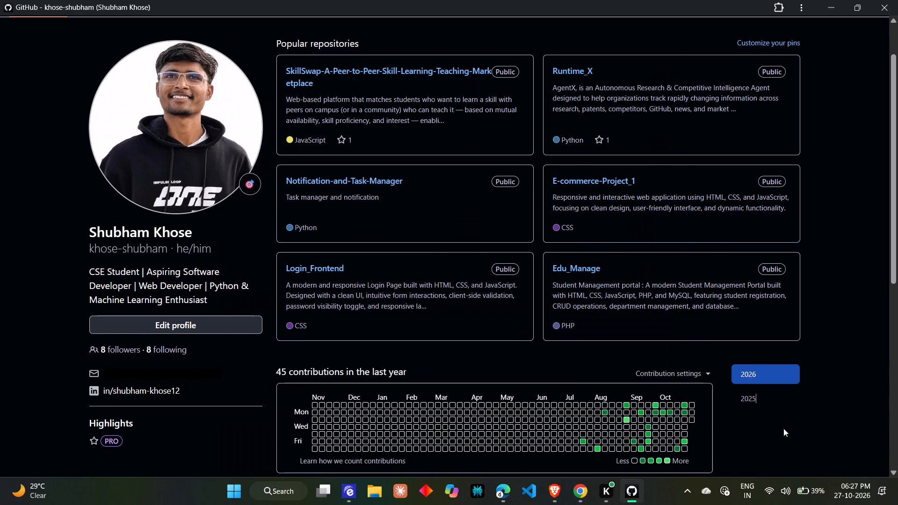
Open the SkillSwap-A-Peer-to-Peer-Skill-Learning-Teaching-Marketplace repository from the profile's popular repositories.
left_click(450, 74)
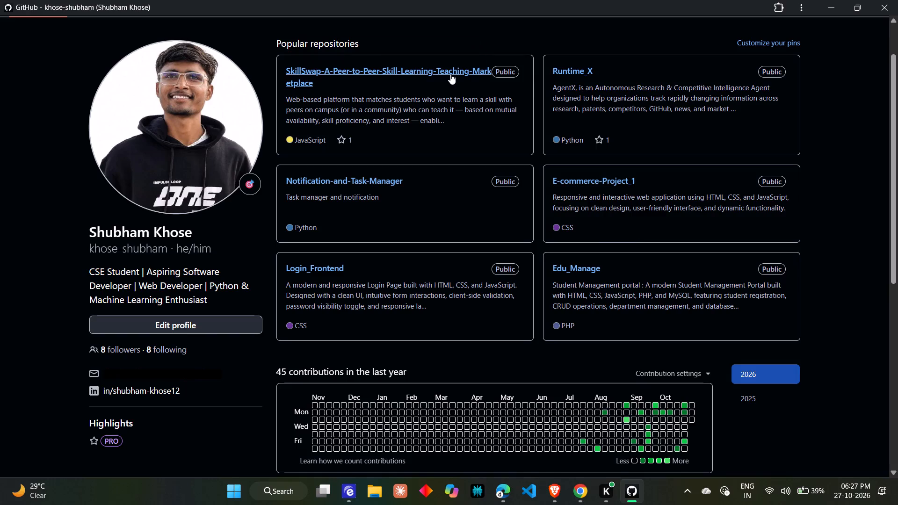
left_click(450, 74)
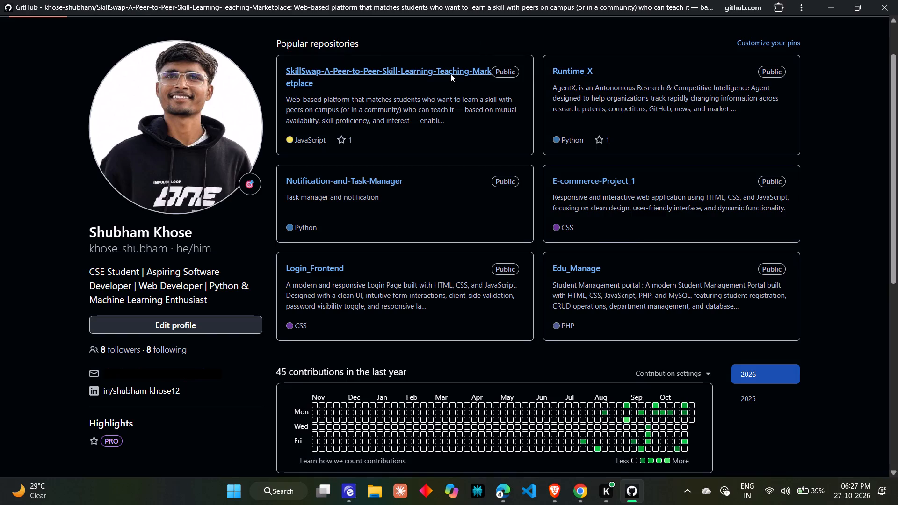
left_click(325, 68)
left_click(305, 76)
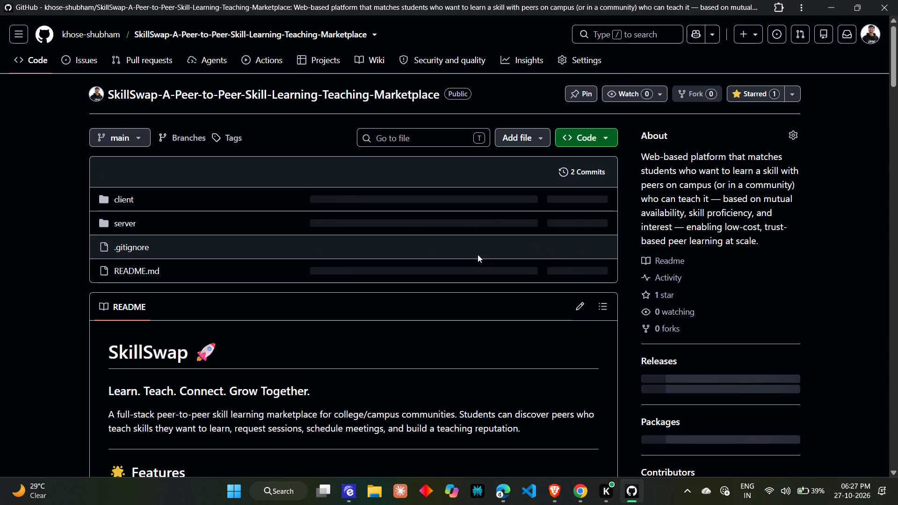
scroll(627, 291, "down", 3)
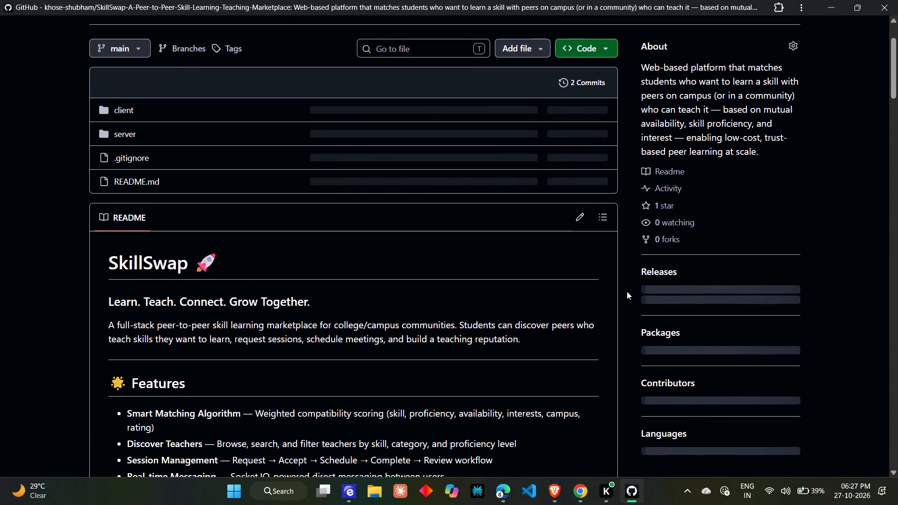
scroll(627, 291, "down", 5)
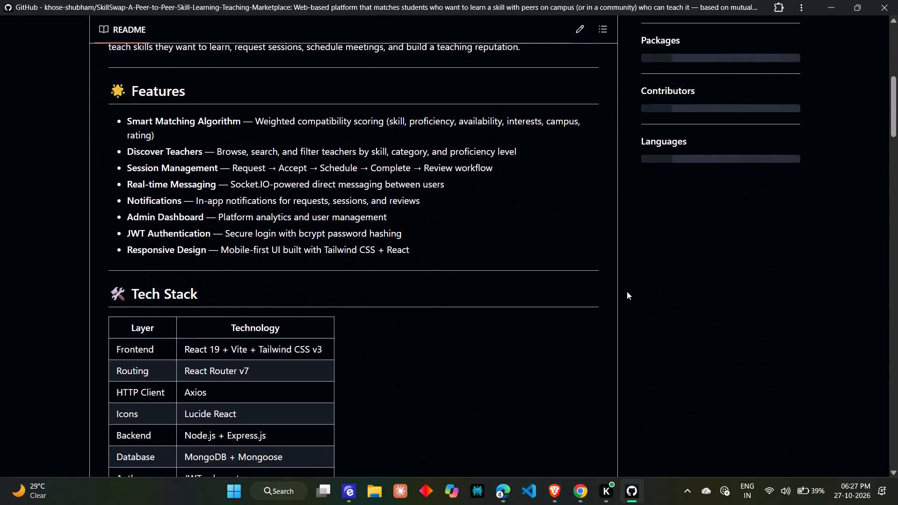
scroll(627, 291, "down", 4)
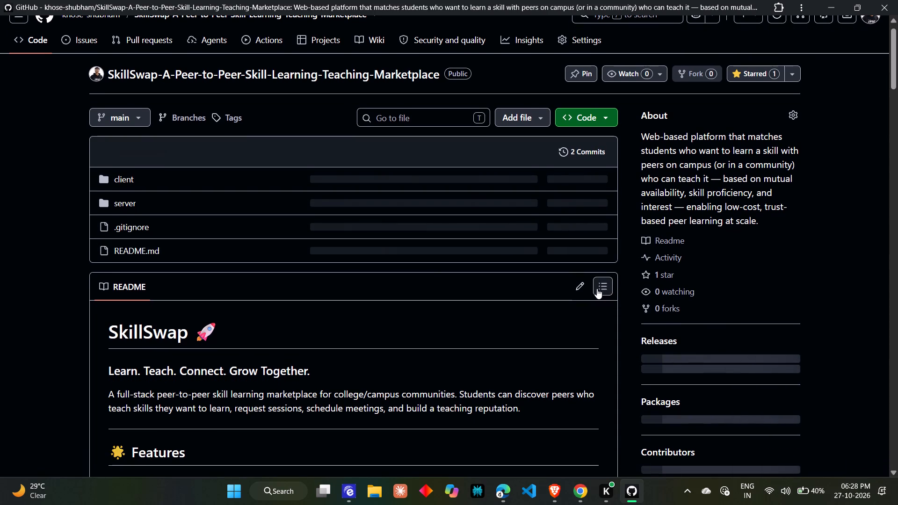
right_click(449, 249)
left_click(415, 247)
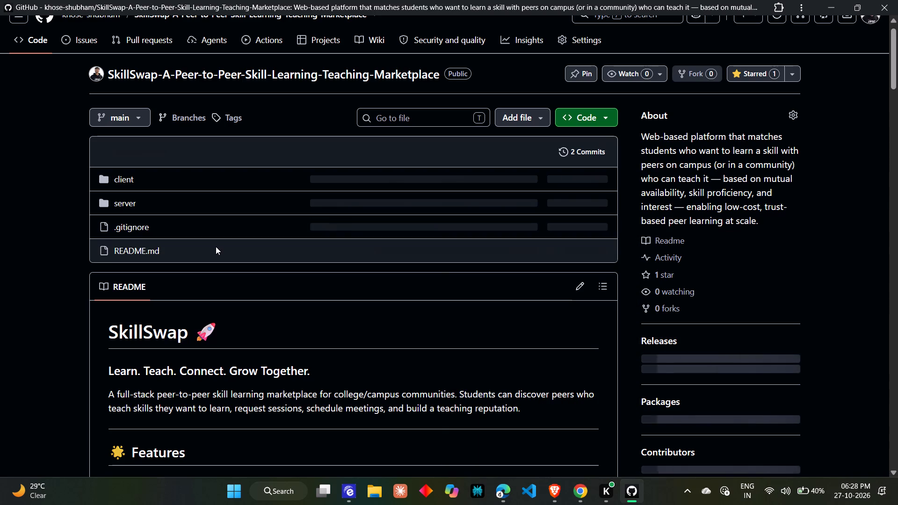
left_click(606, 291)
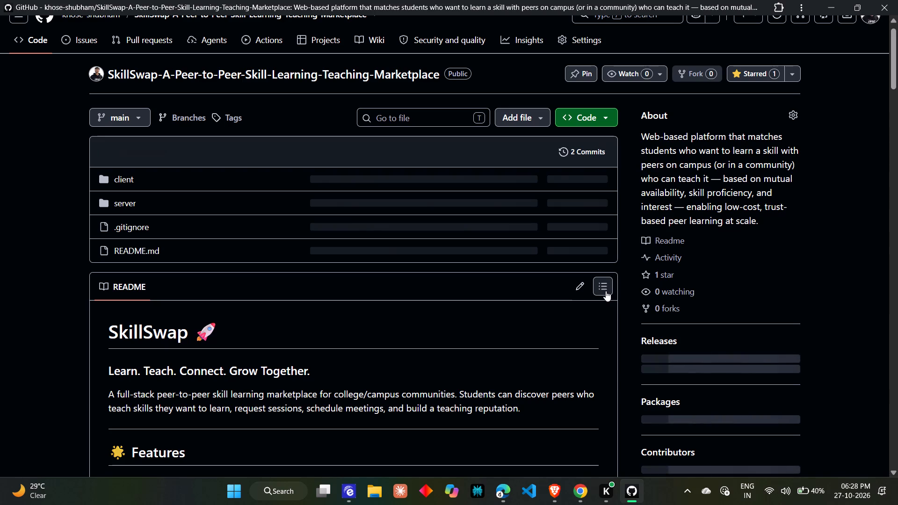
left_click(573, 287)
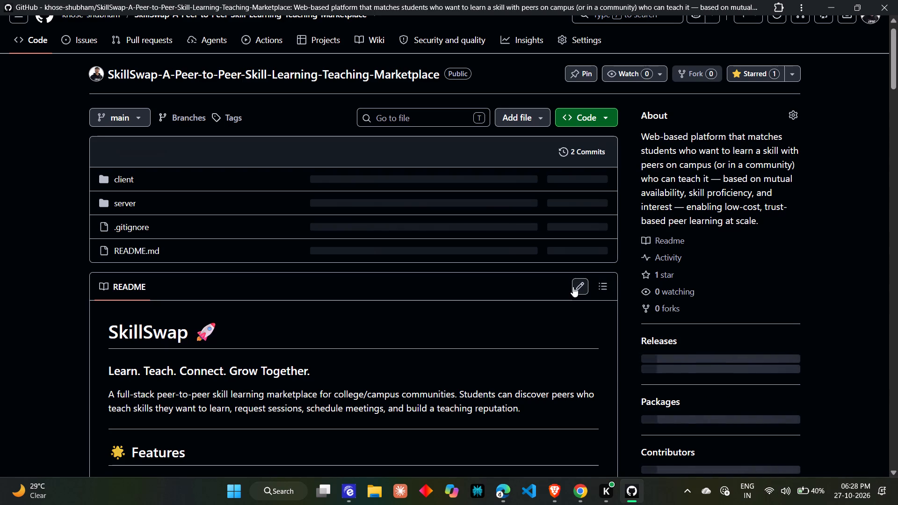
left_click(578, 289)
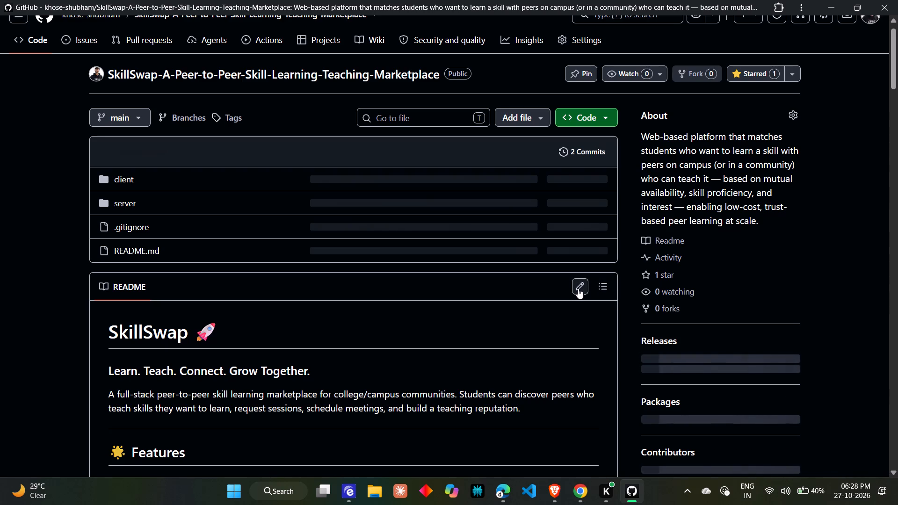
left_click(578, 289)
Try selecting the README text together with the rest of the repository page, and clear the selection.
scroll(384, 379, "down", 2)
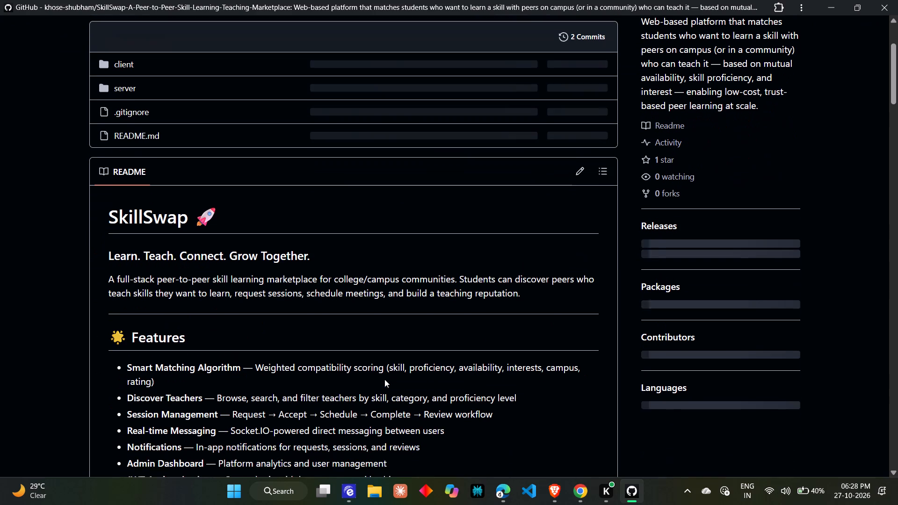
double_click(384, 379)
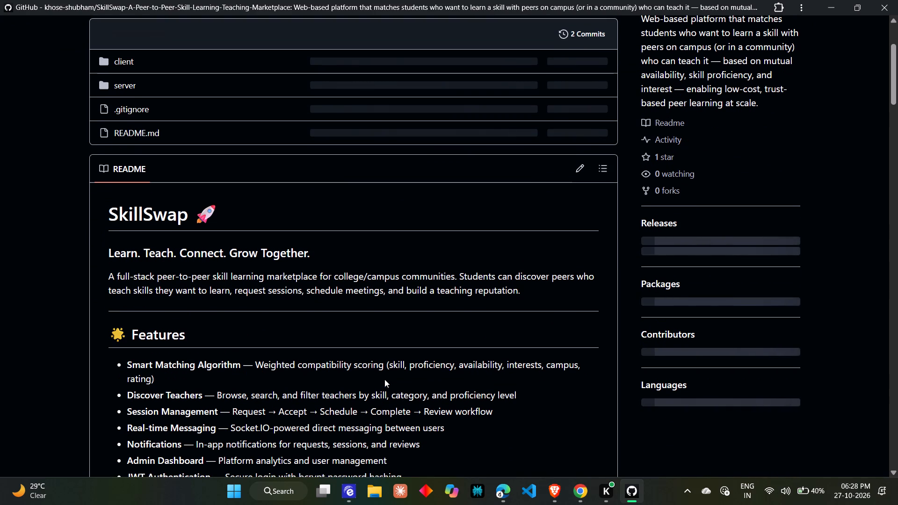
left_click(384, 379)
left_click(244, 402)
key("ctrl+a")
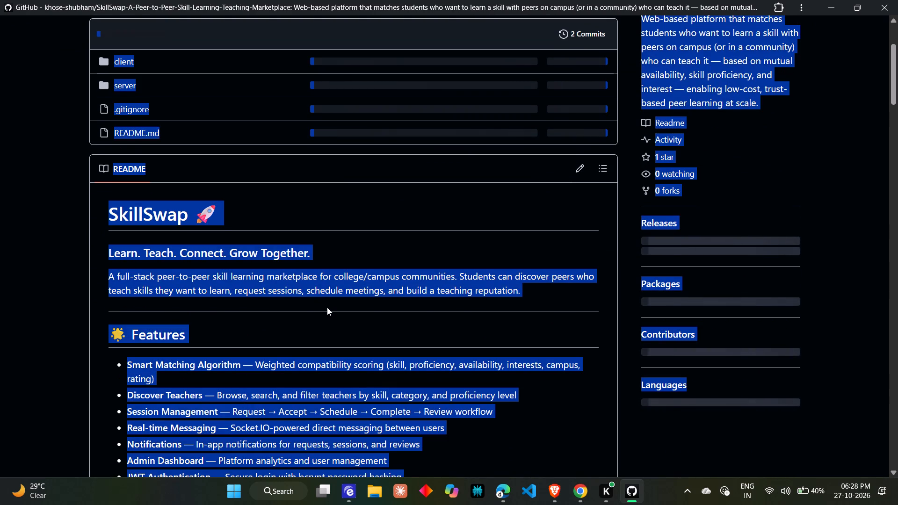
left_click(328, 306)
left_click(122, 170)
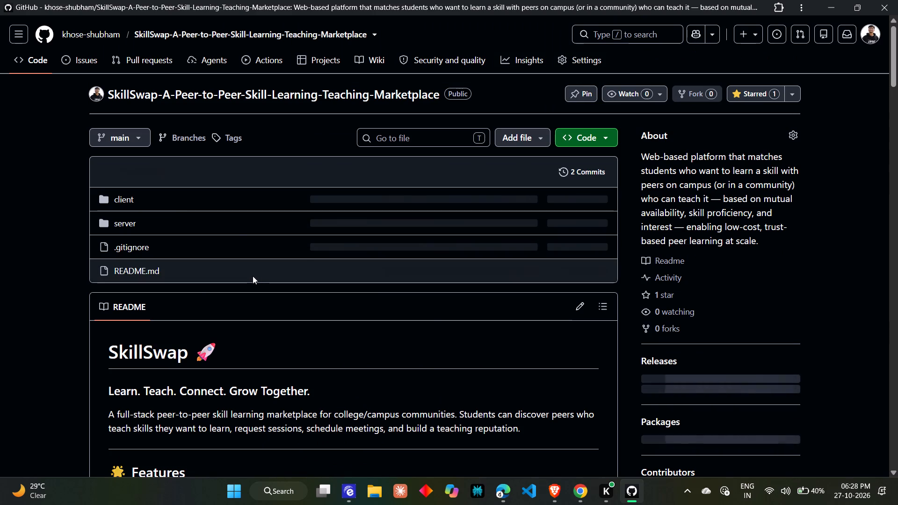
Open the README.md file on its own page from the repository's file list.
double_click(148, 271)
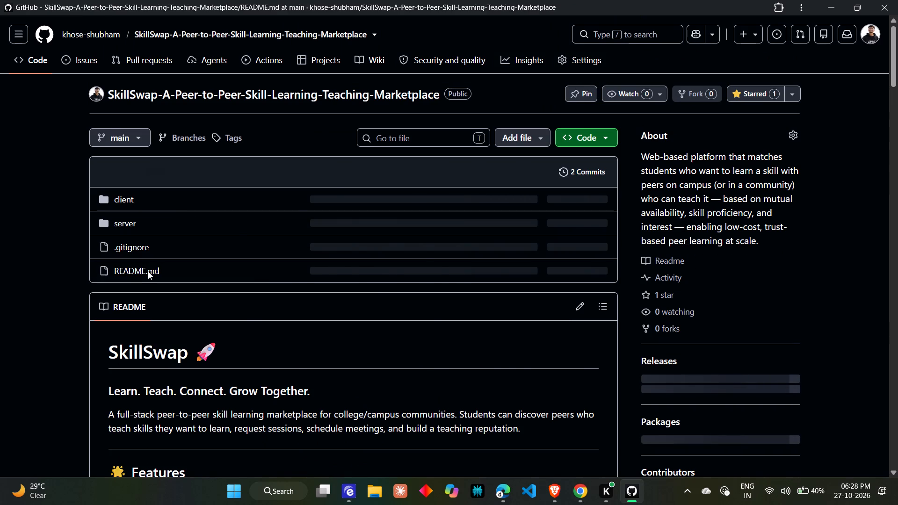
scroll(443, 352, "down", 1)
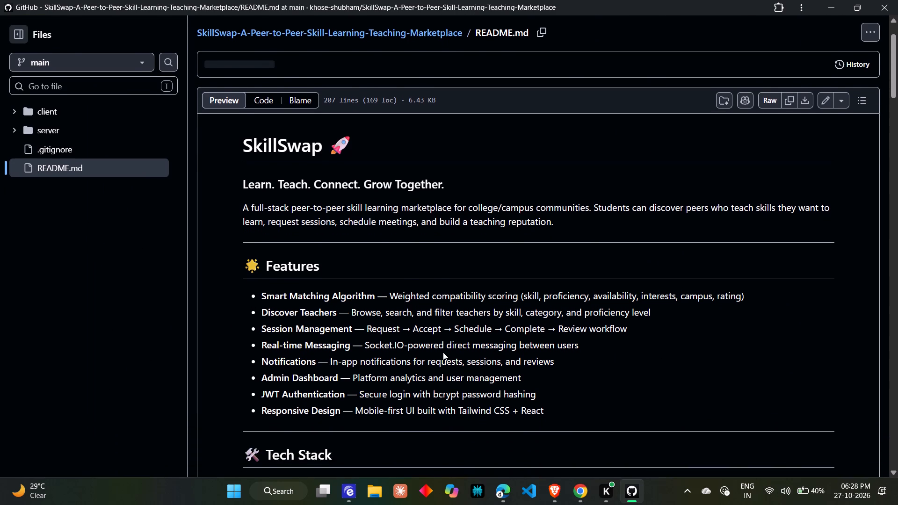
scroll(443, 352, "up", 2)
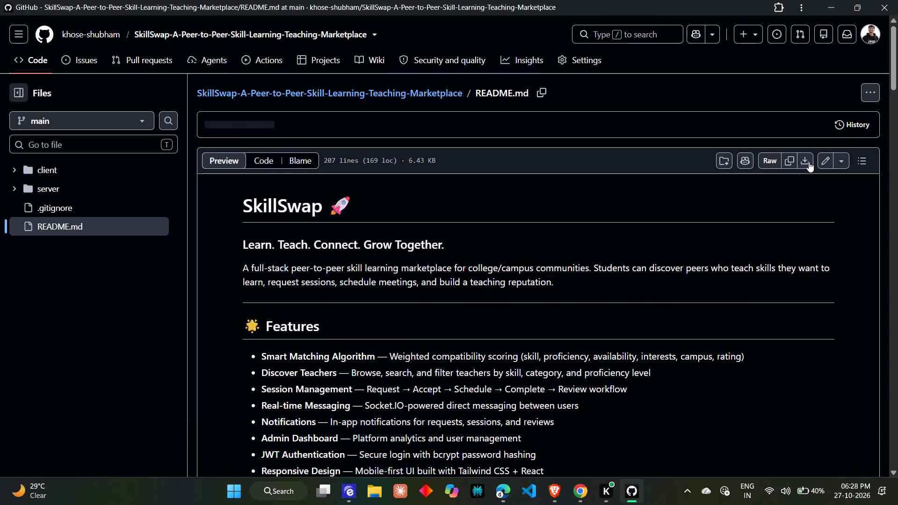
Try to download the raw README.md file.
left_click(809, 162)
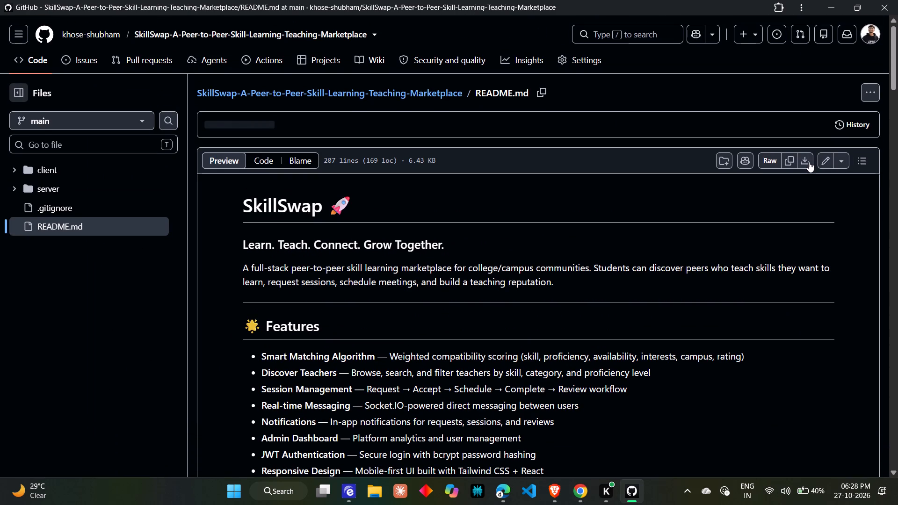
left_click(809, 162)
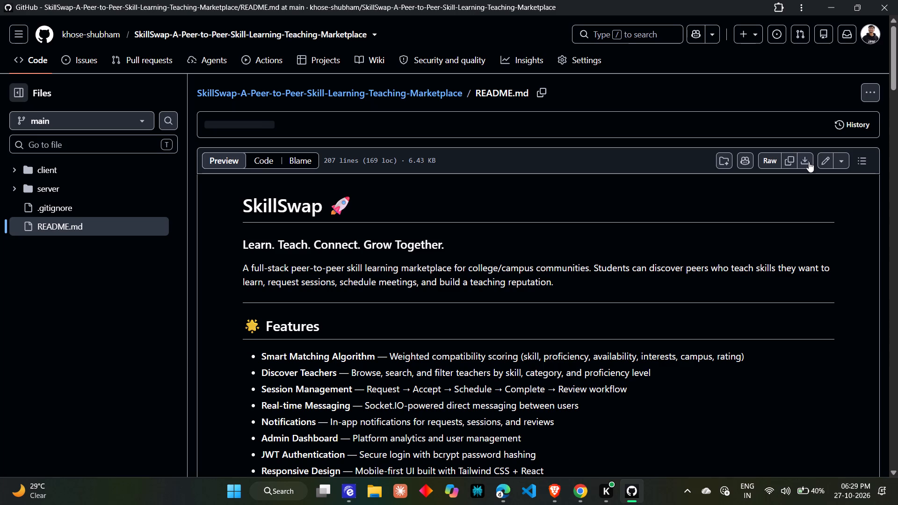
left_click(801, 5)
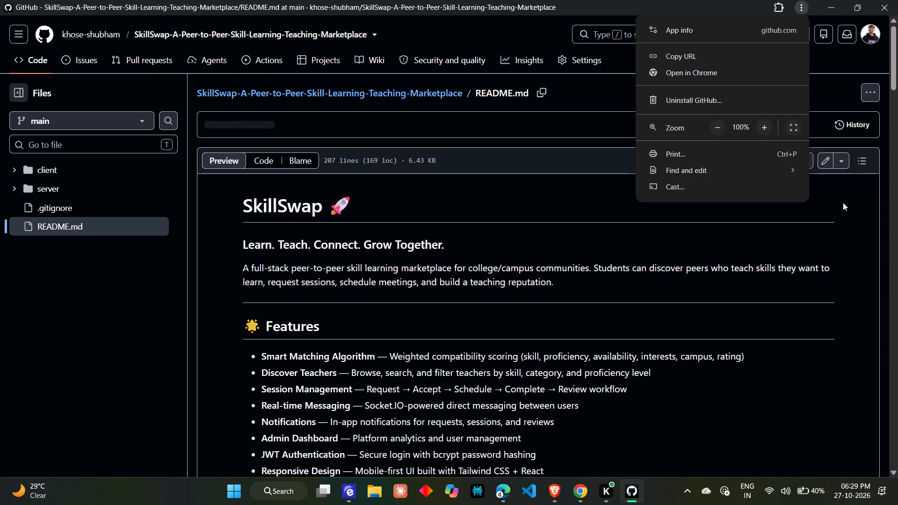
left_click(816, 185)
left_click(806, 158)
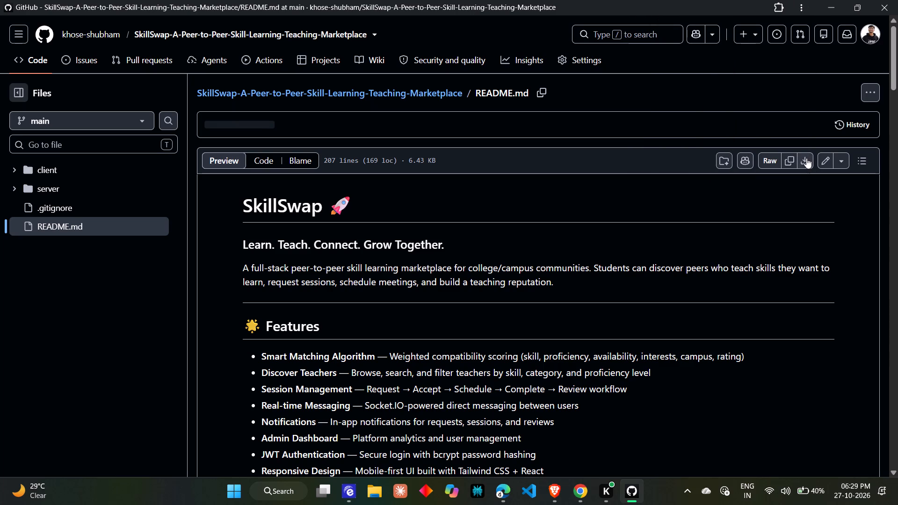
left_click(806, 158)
Switch to File Explorer and check the refreshed Downloads folder for the README file.
left_click(372, 489)
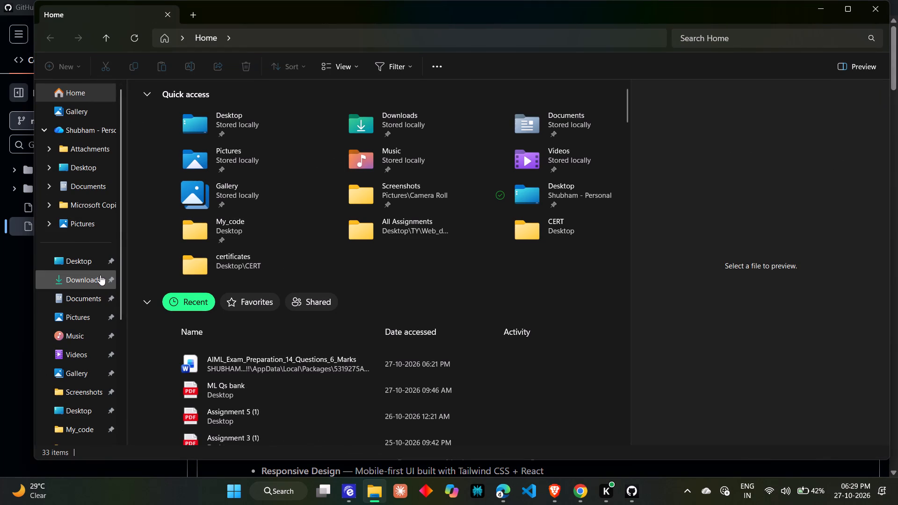
left_click(100, 276)
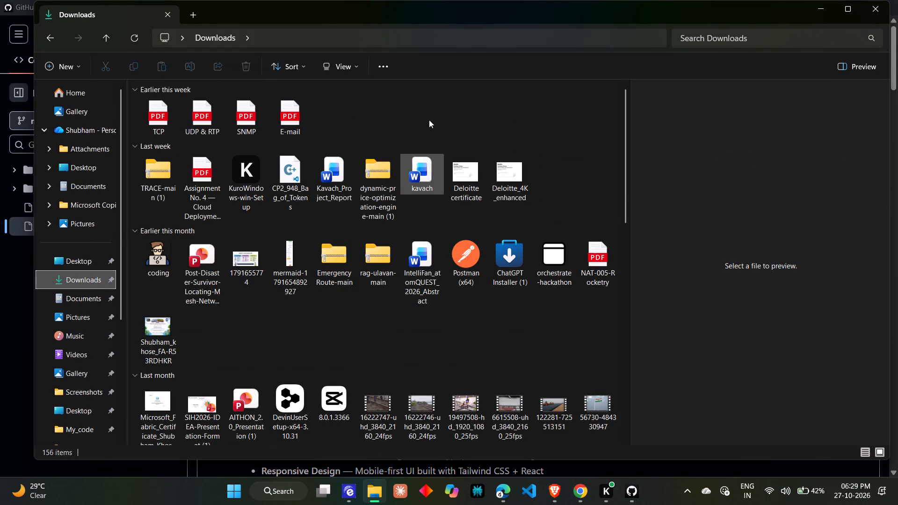
scroll(447, 109, "up", 4)
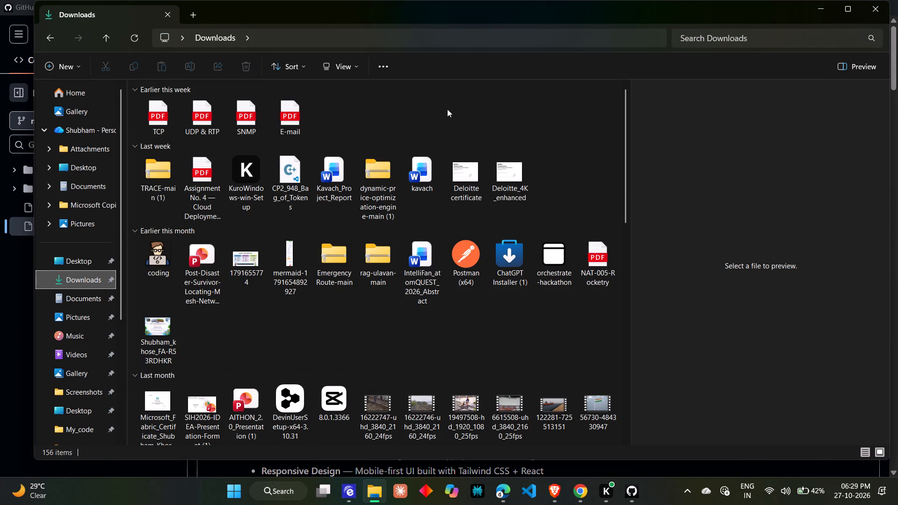
key("ctrl+r")
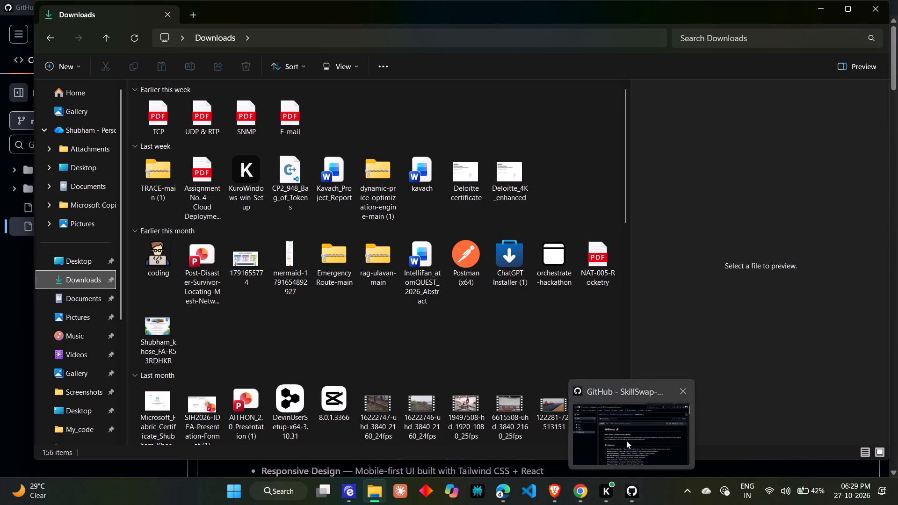
Return to the GitHub app, show the README's heading outline, and retry downloading the raw README.md file.
left_click(626, 440)
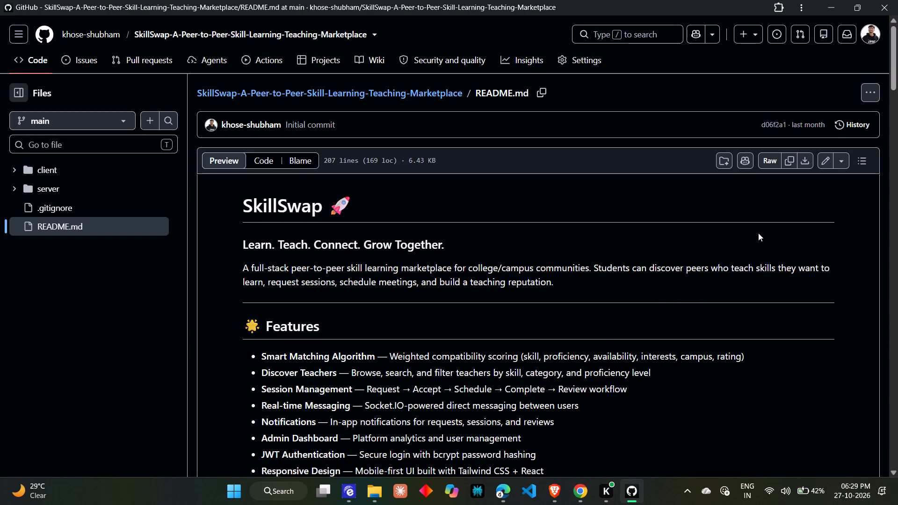
left_click(837, 162)
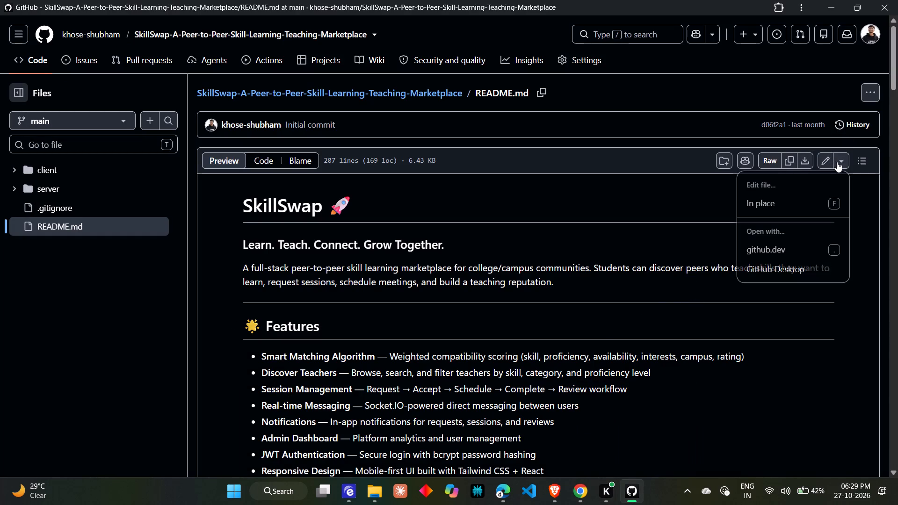
left_click(699, 209)
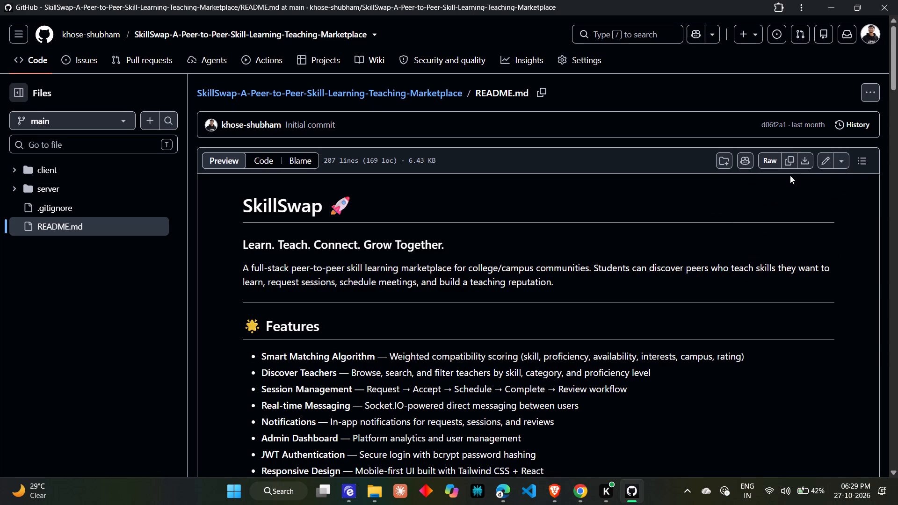
left_click(799, 159)
left_click(869, 160)
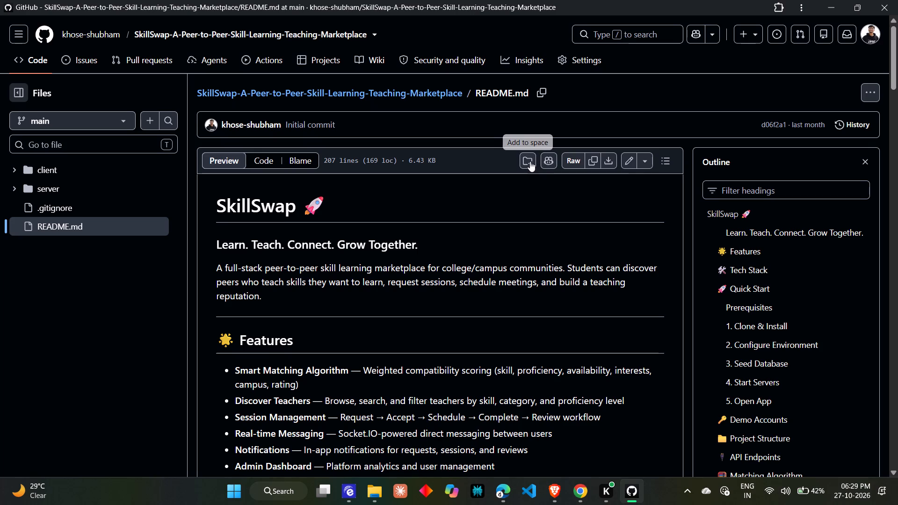
left_click(608, 162)
triple_click(608, 162)
triple_click(608, 162)
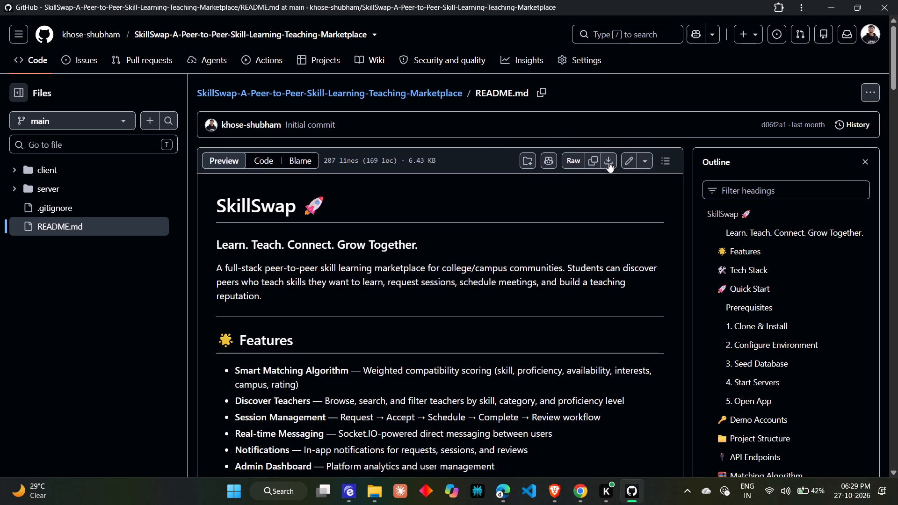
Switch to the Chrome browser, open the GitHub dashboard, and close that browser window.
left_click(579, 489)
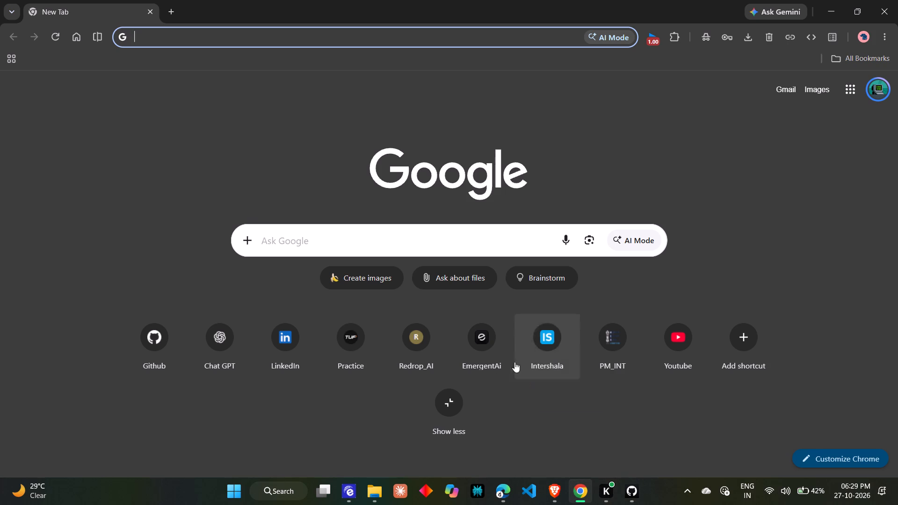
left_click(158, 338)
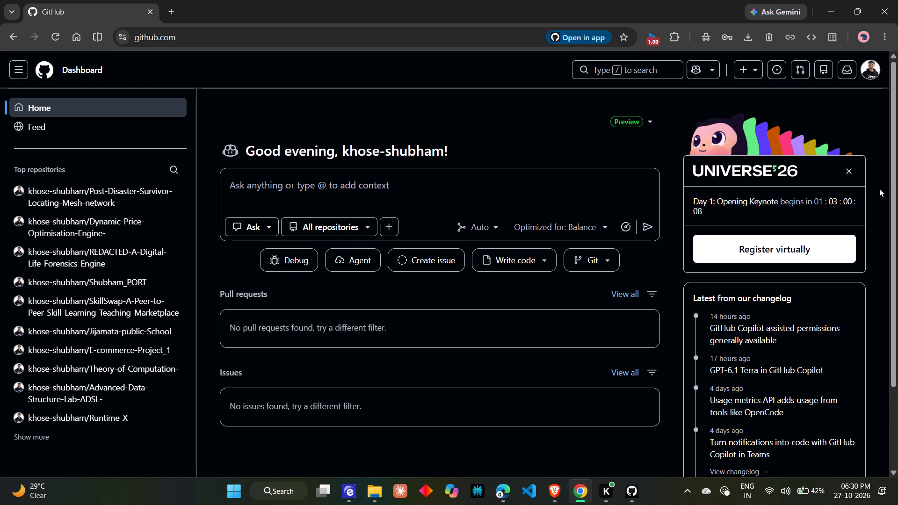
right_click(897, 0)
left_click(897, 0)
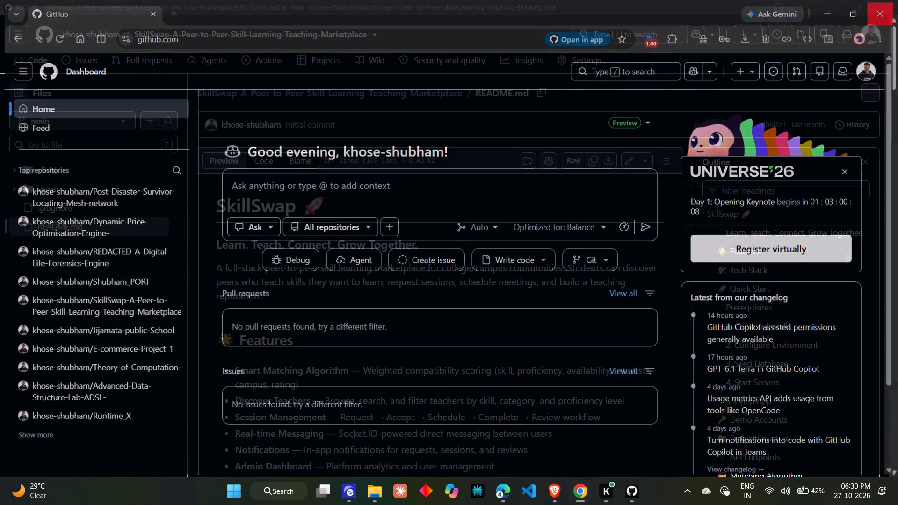
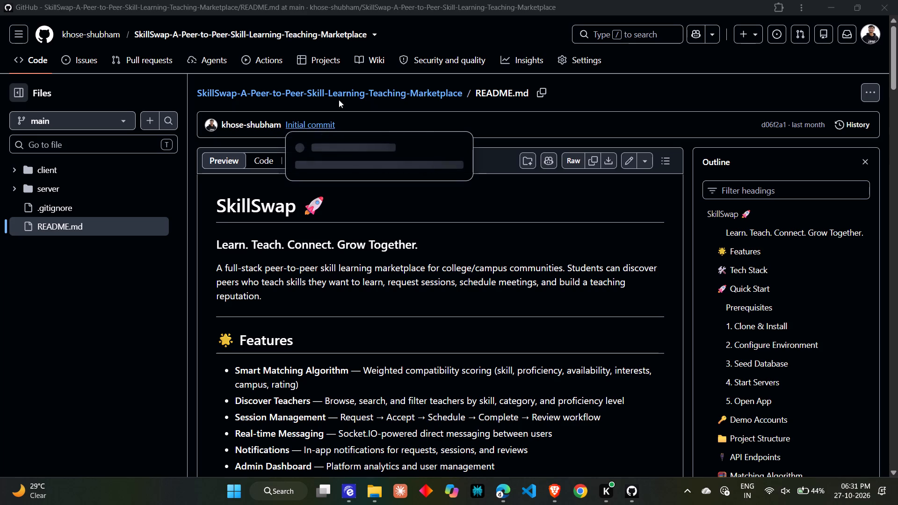
scroll(369, 296, "down", 5)
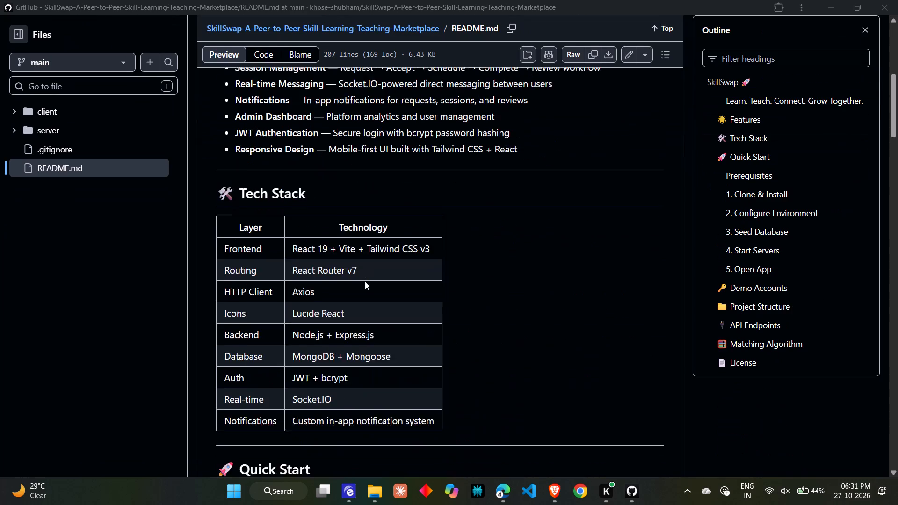
scroll(365, 281, "down", 8)
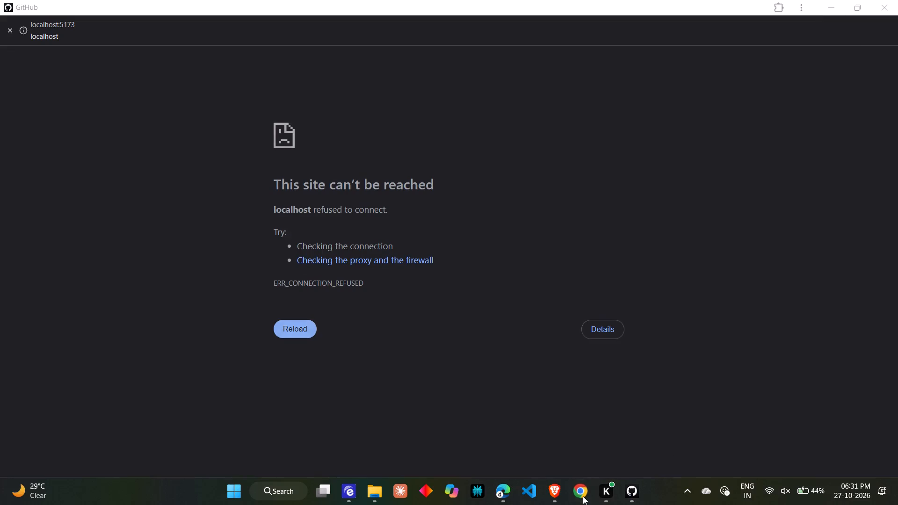
left_click(156, 338)
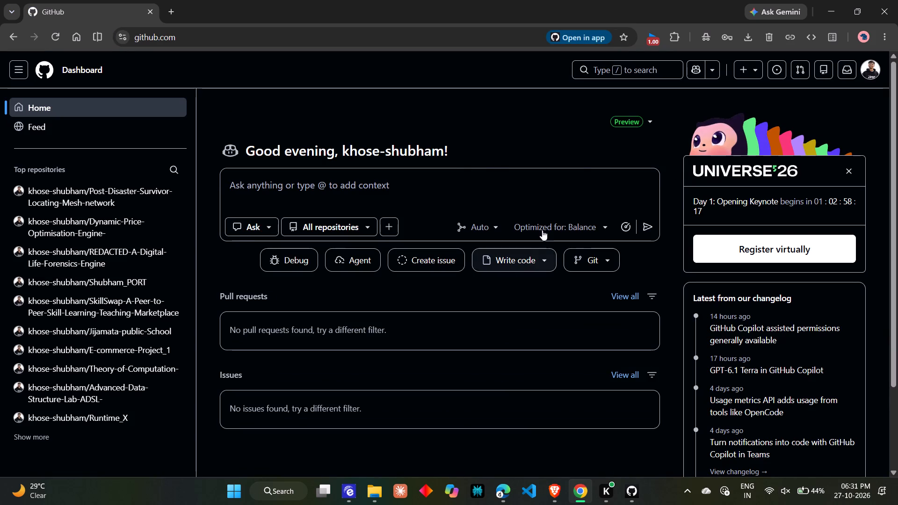
left_click(866, 74)
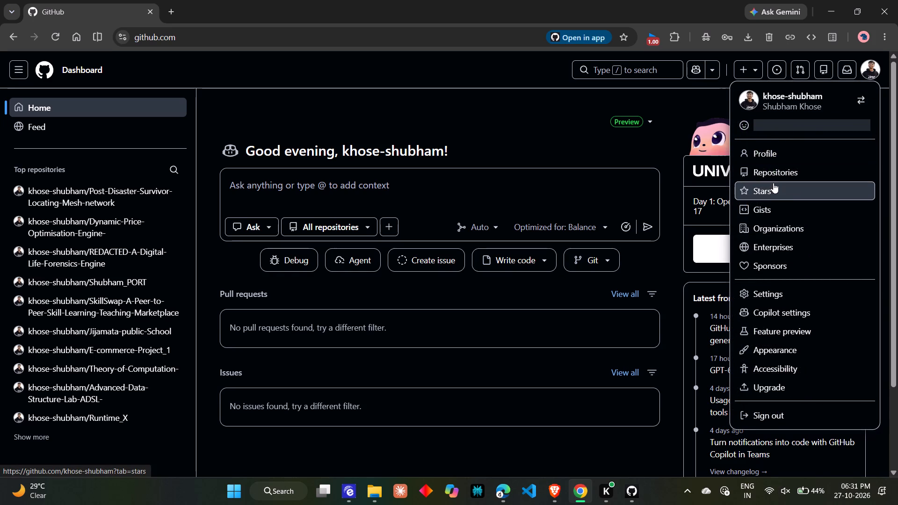
left_click(773, 176)
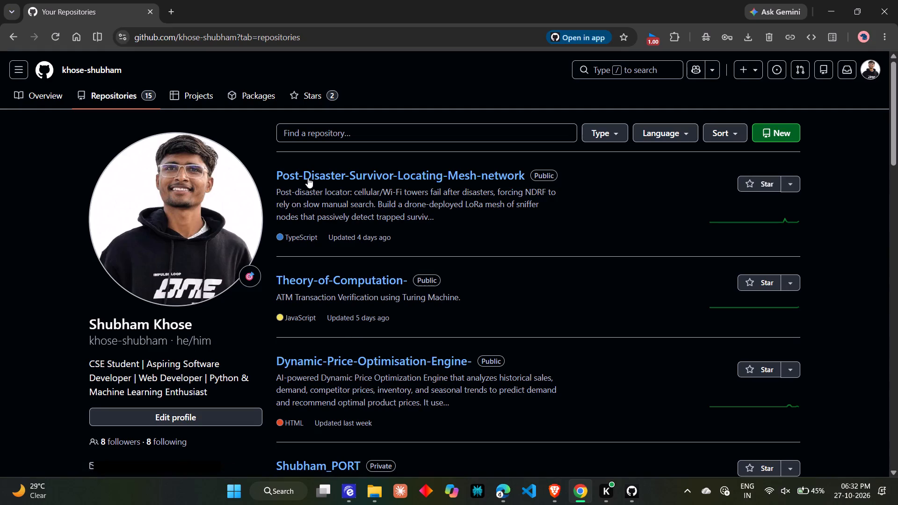
scroll(319, 176, "down", 1)
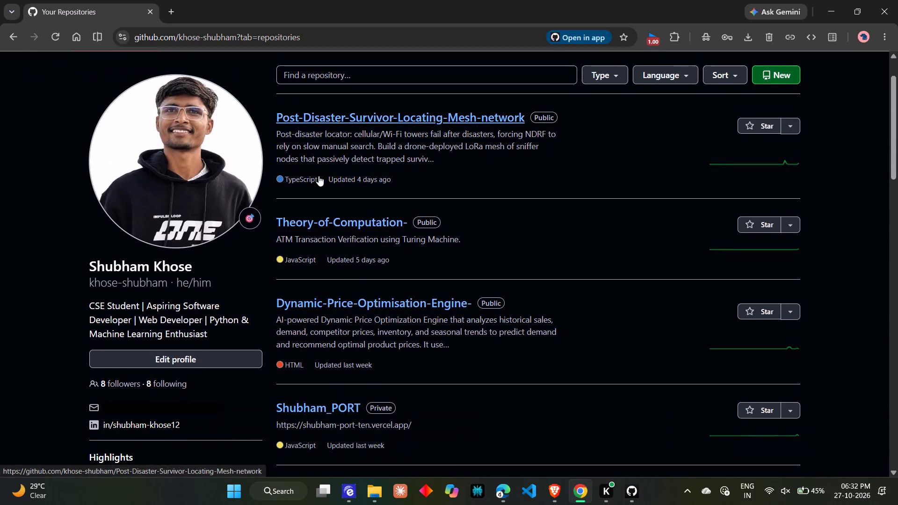
scroll(319, 179, "down", 3)
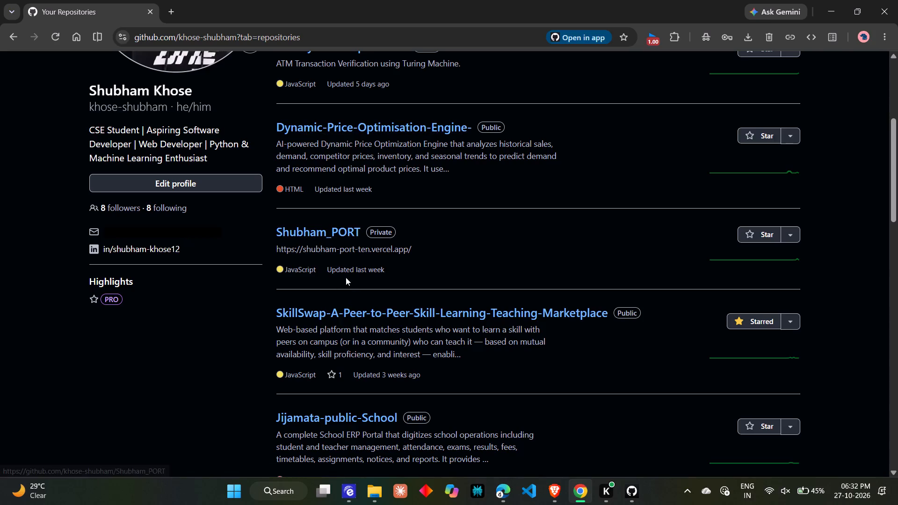
left_click(353, 317)
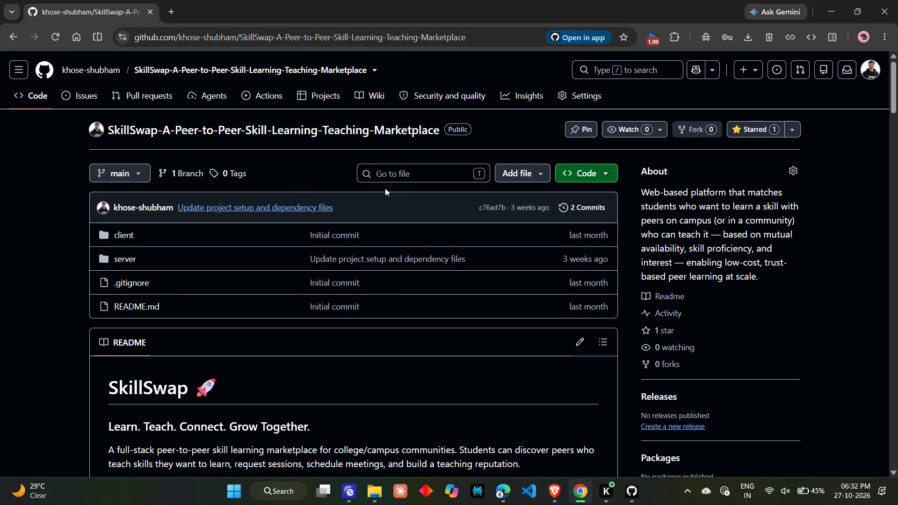
scroll(379, 183, "down", 2)
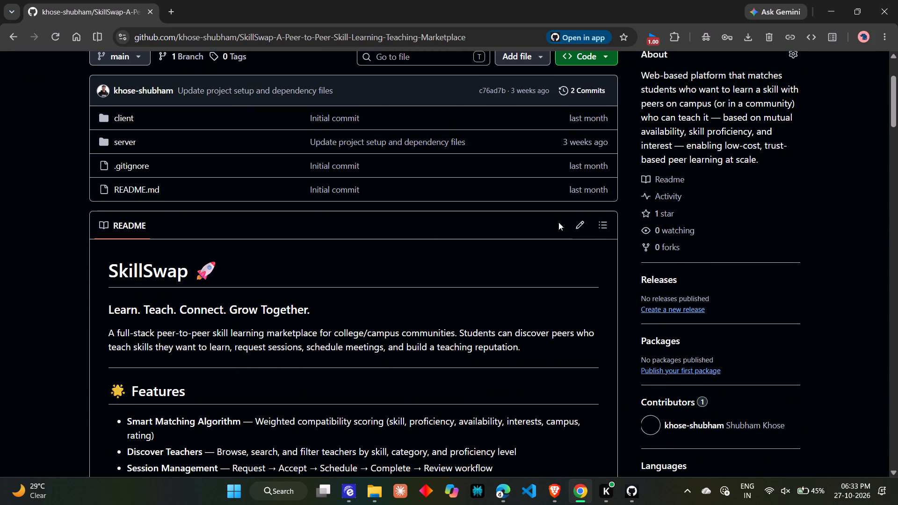
left_click(126, 188)
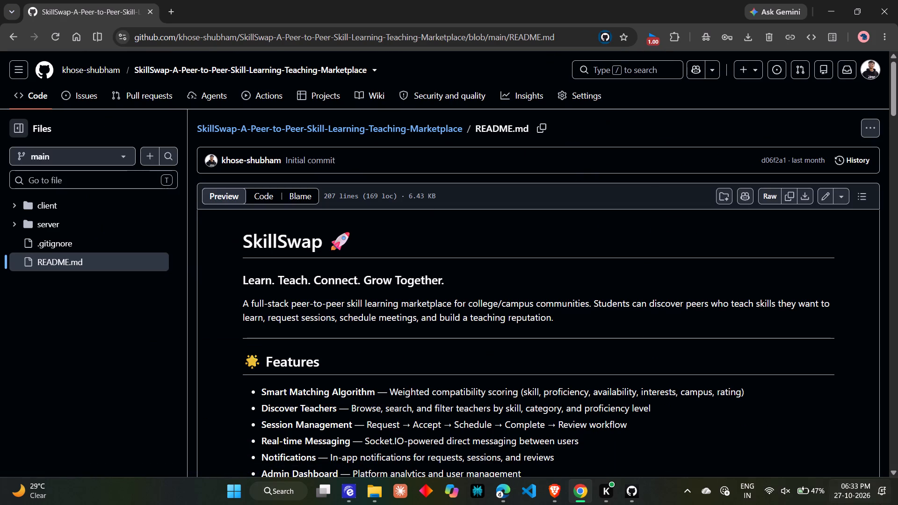
Download the raw README.md file, block github.com from downloading multiple files, and show the recent download history.
left_click(807, 196)
left_click(805, 195)
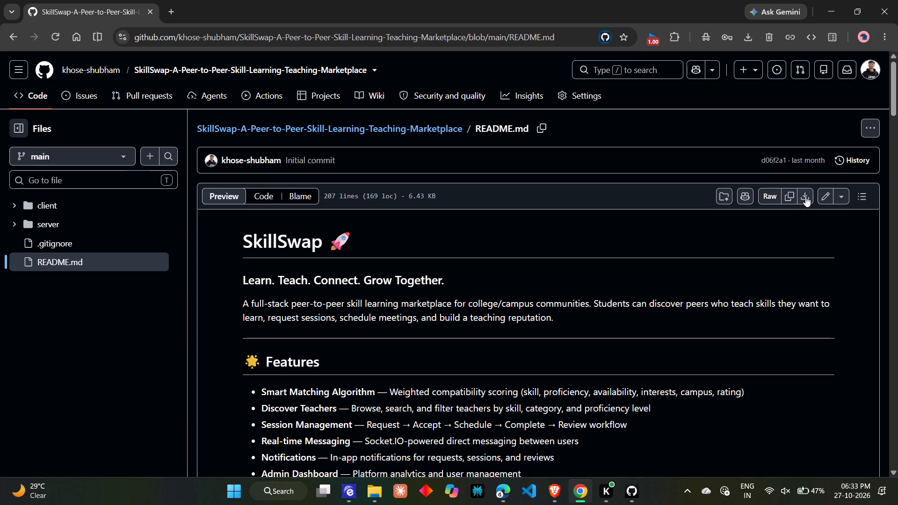
right_click(805, 196)
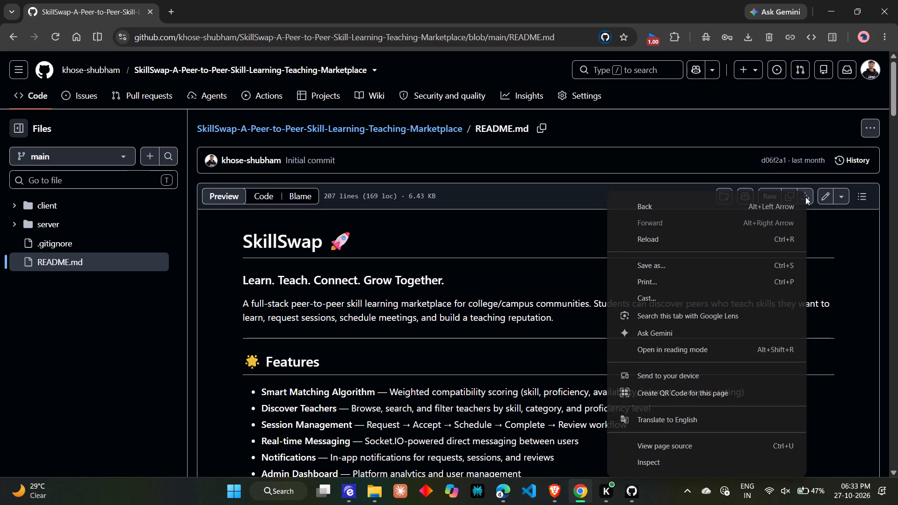
left_click(811, 197)
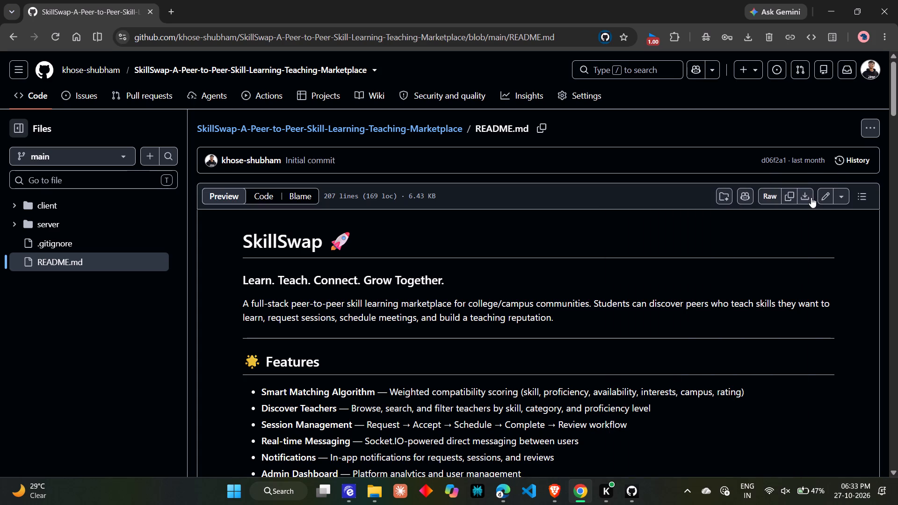
left_click(808, 198)
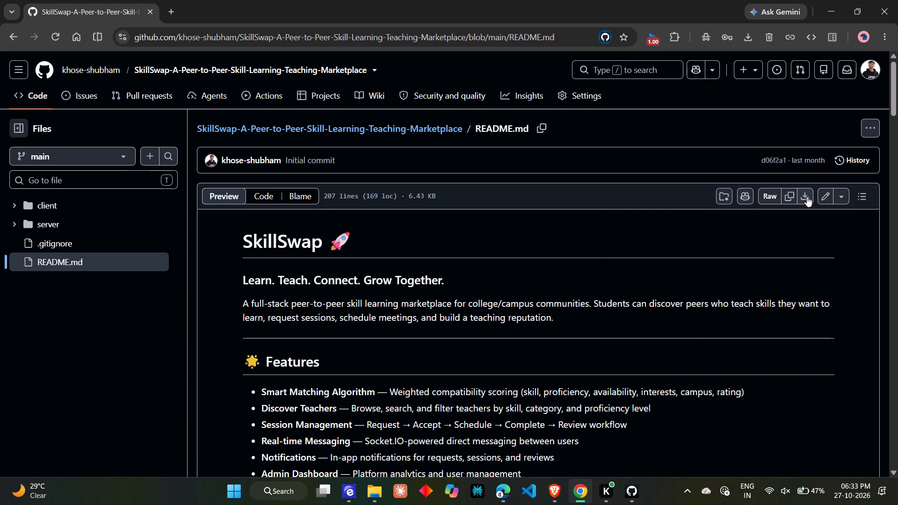
left_click(807, 196)
left_click(805, 195)
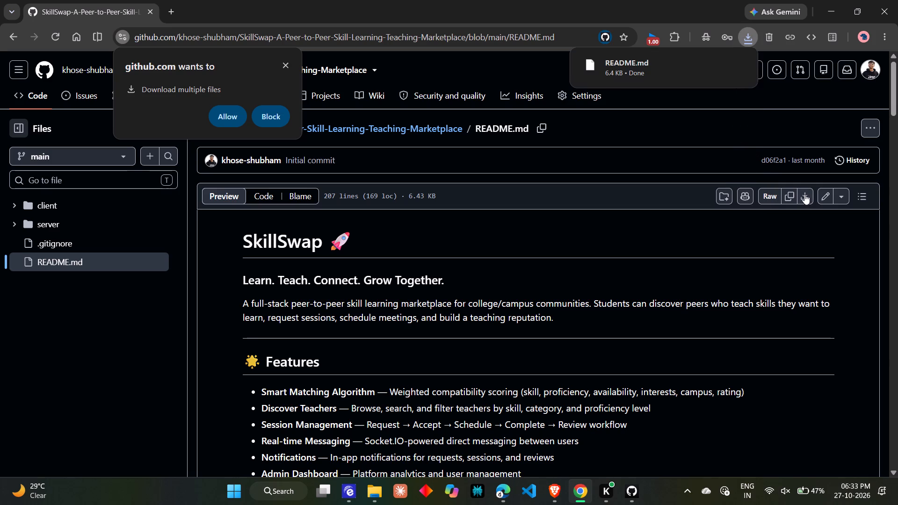
left_click(699, 65)
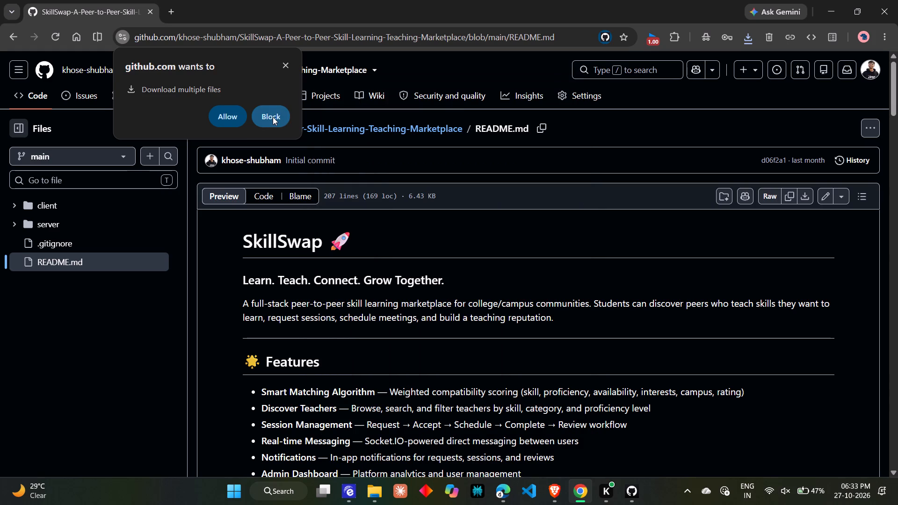
left_click(273, 117)
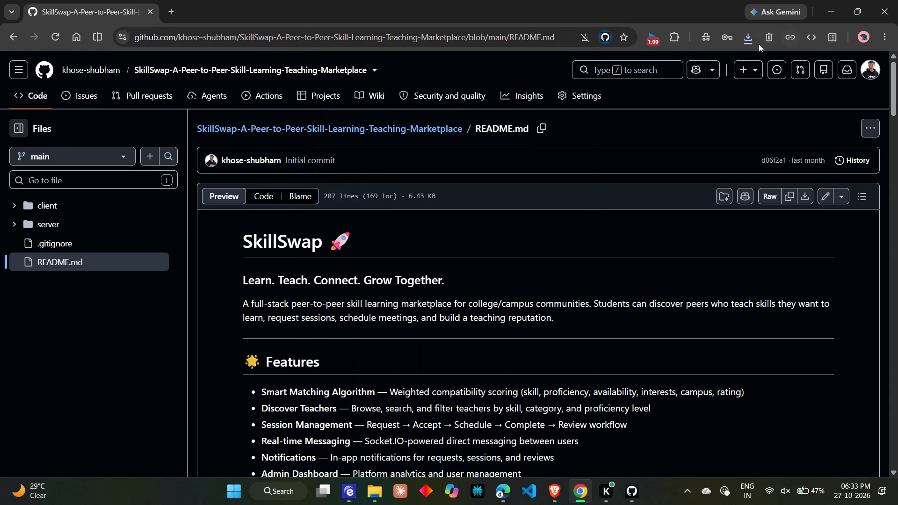
left_click(745, 41)
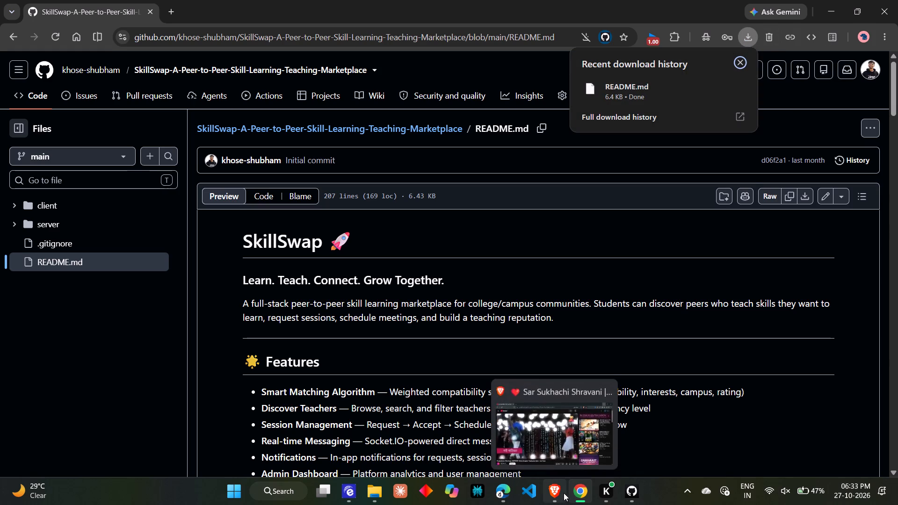
Go to the desktop, then copy README.md from the Downloads folder in File Explorer.
key("super+d")
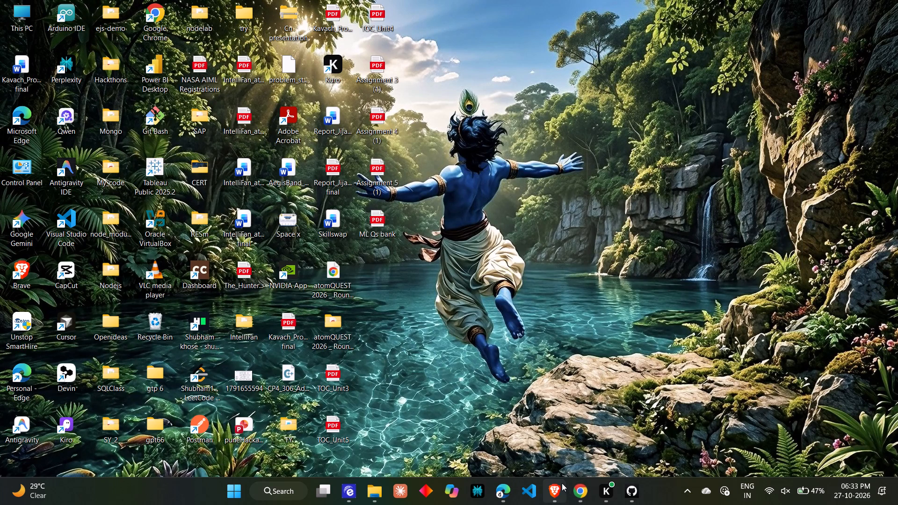
right_click(587, 232)
left_click(623, 283)
left_click(374, 486)
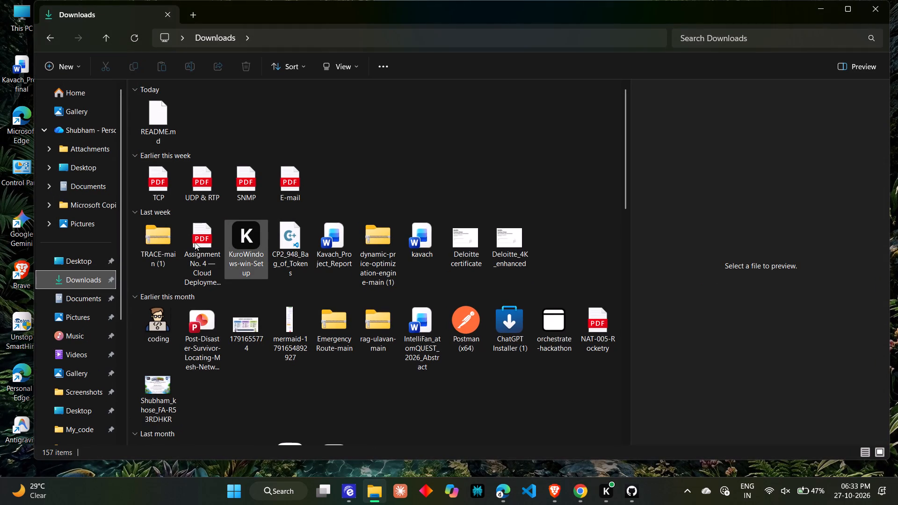
left_click_drag(271, 129, 176, 118)
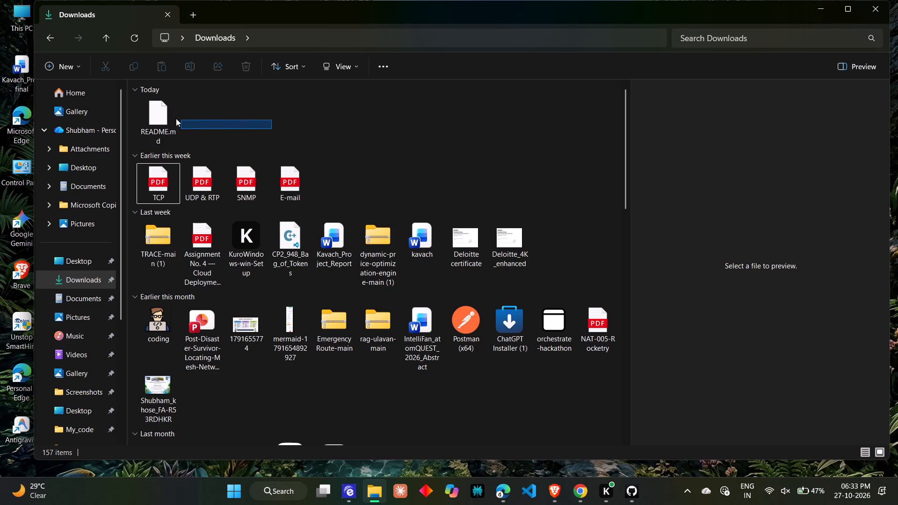
left_click_drag(176, 118, 152, 113)
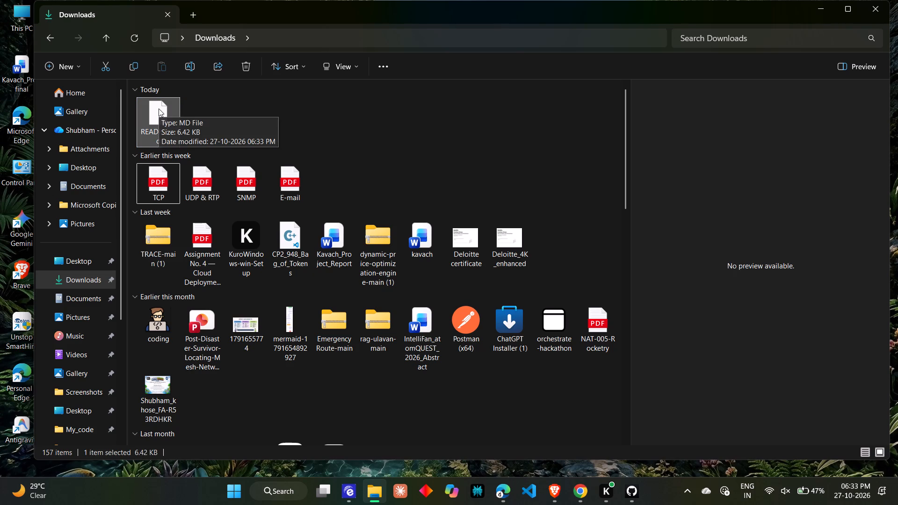
key("ctrl+c")
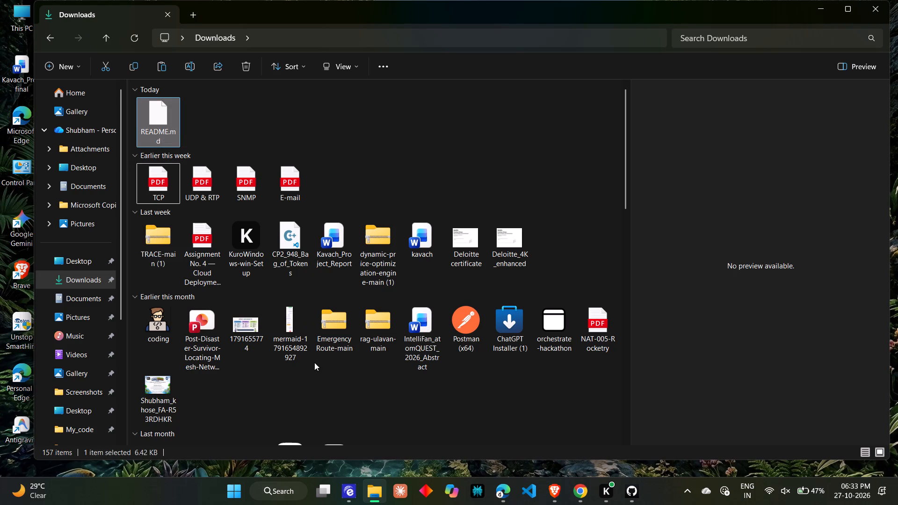
Switch to Brave, pause the playing YouTube song video, and return to the README page in Chrome.
left_click(578, 491)
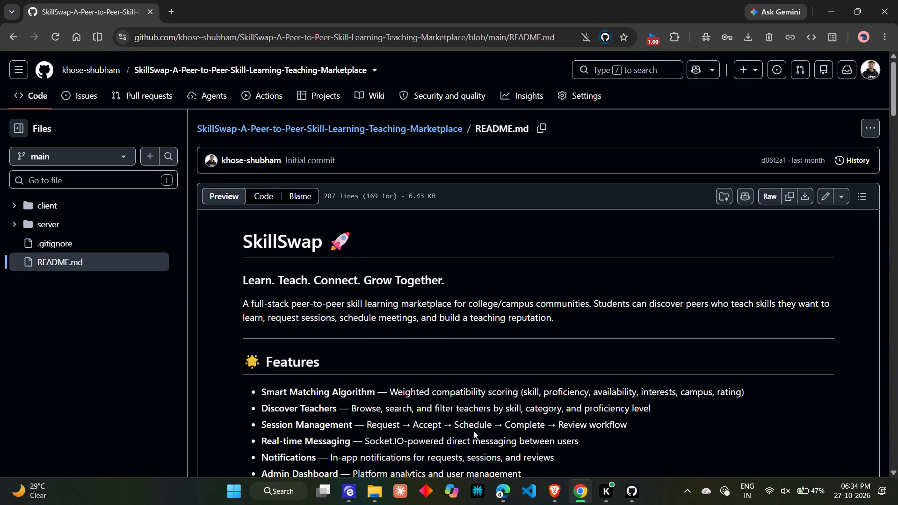
left_click(549, 495)
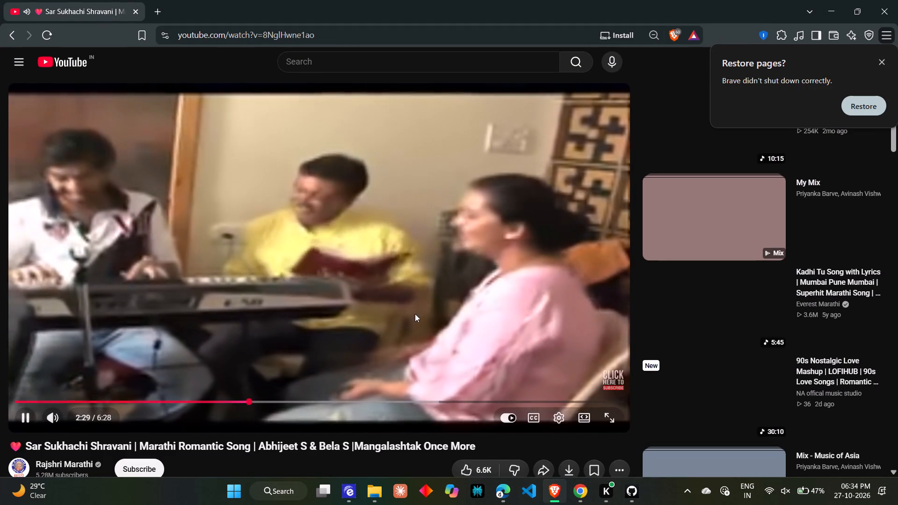
left_click(356, 225)
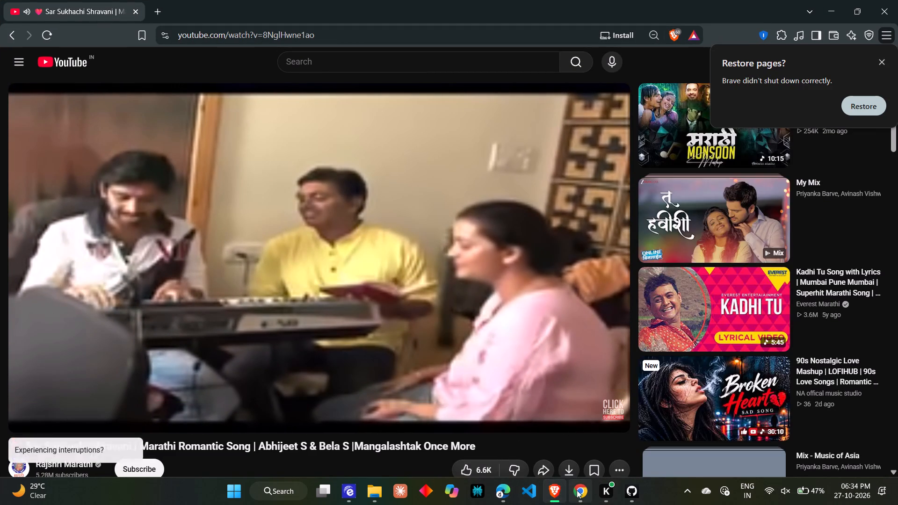
left_click(577, 490)
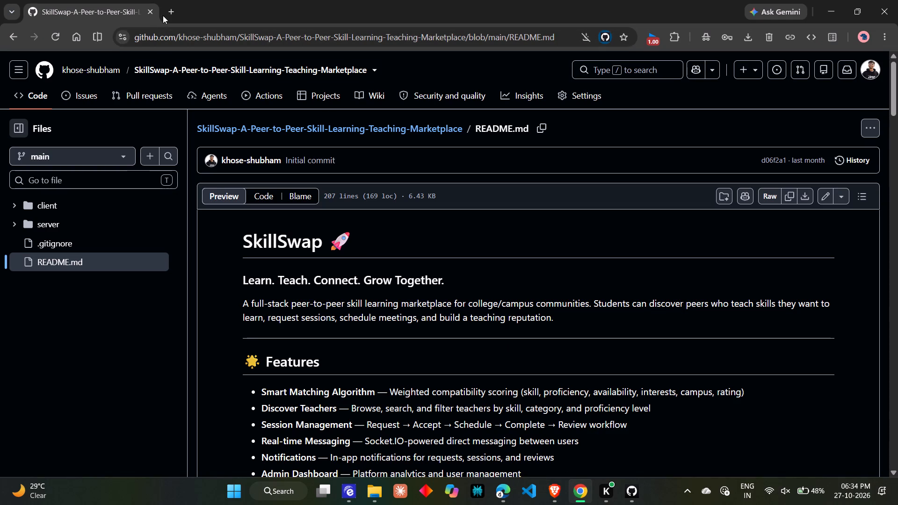
Open the Redrob AI website in a new browser tab from its saved shortcut.
left_click(165, 9)
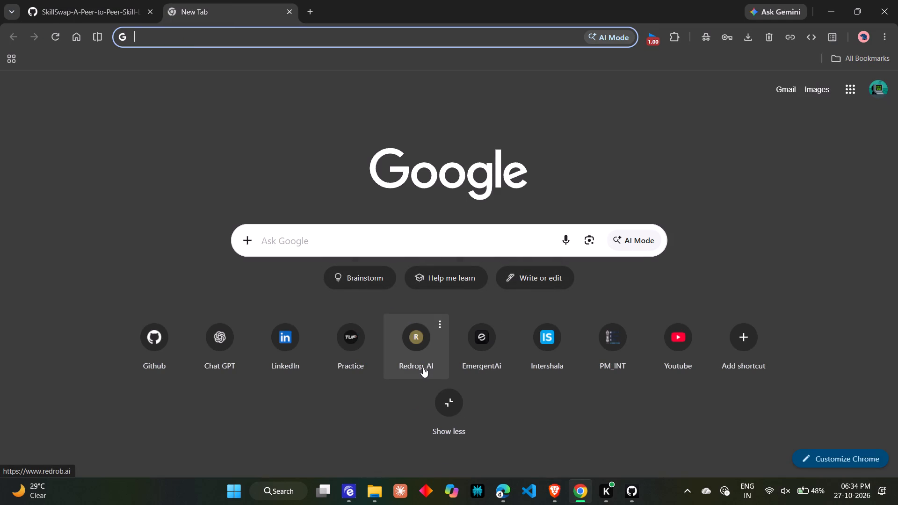
left_click(422, 346)
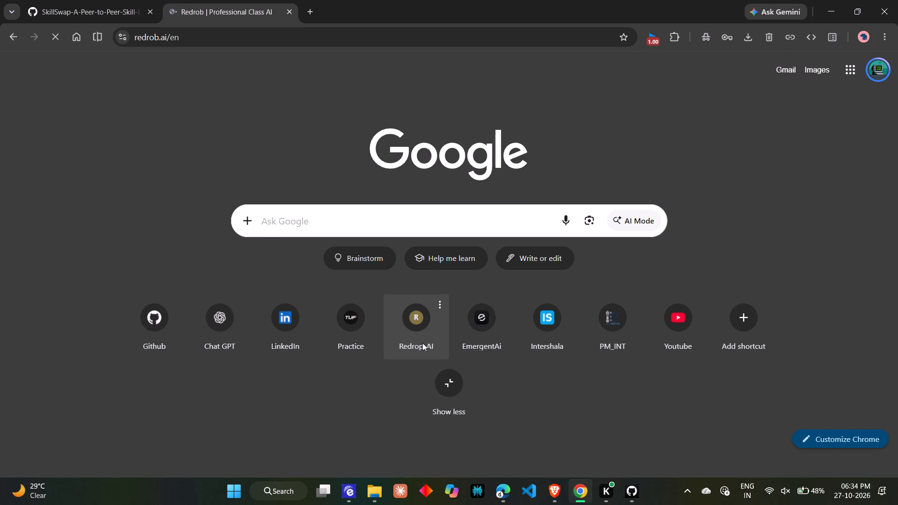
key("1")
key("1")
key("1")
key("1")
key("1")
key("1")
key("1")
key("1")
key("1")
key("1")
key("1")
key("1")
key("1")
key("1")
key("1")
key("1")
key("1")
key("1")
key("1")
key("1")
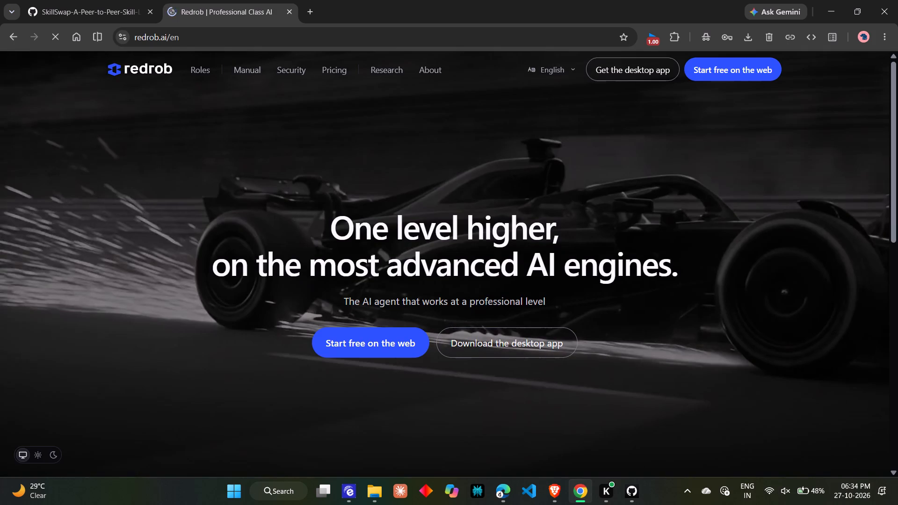
Open a new browser tab and close the Redrob AI website tab.
scroll(564, 248, "up", 11)
key("q")
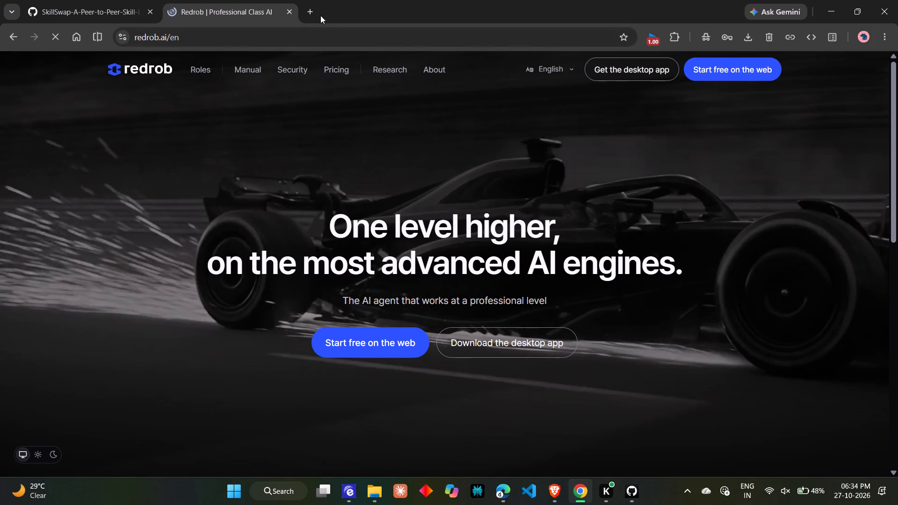
left_click(308, 5)
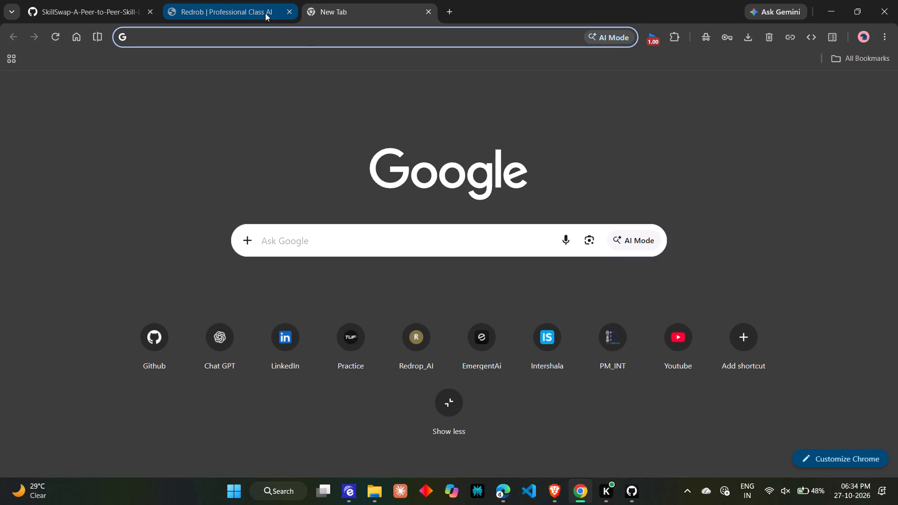
left_click(289, 10)
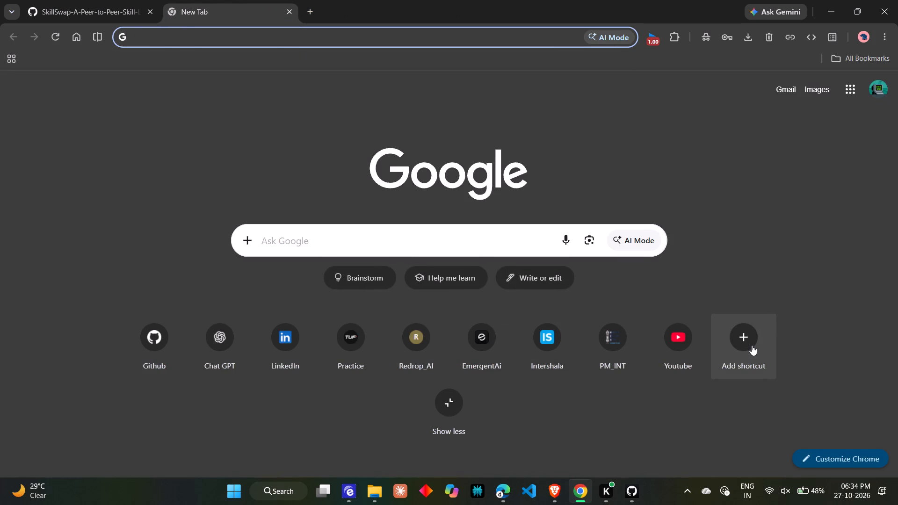
Start adding a new shortcut to the new tab page, then go to the browser's address bar.
left_click(744, 345)
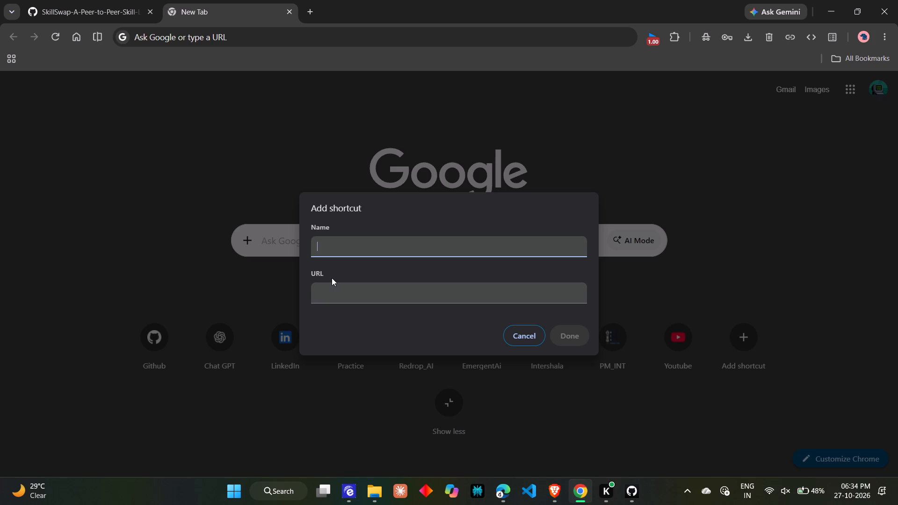
left_click(338, 294)
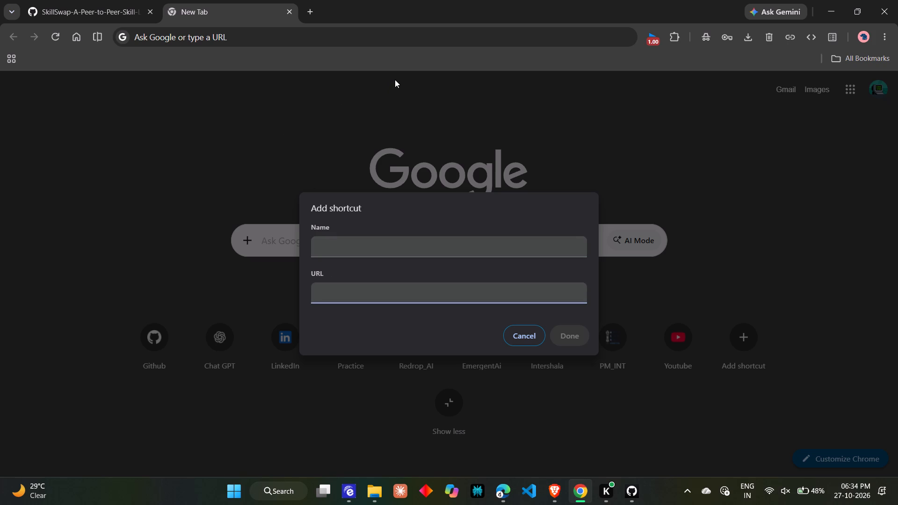
left_click(294, 36)
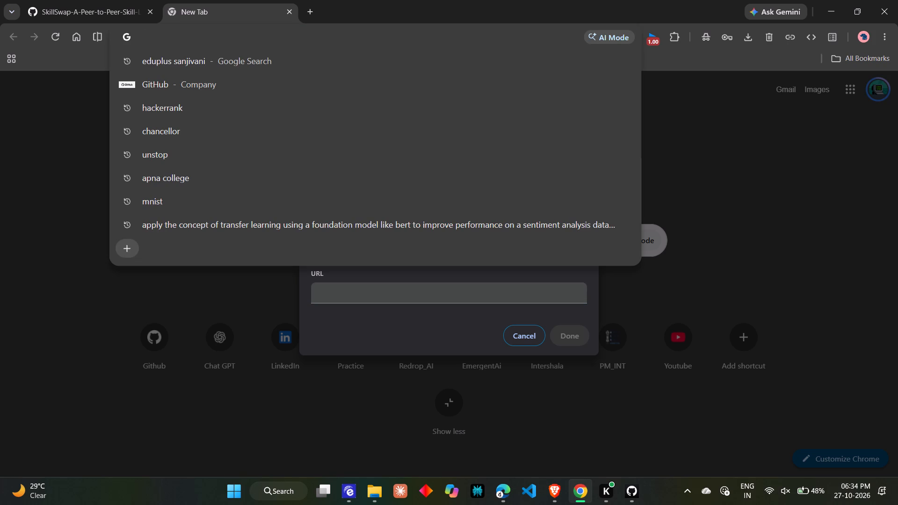
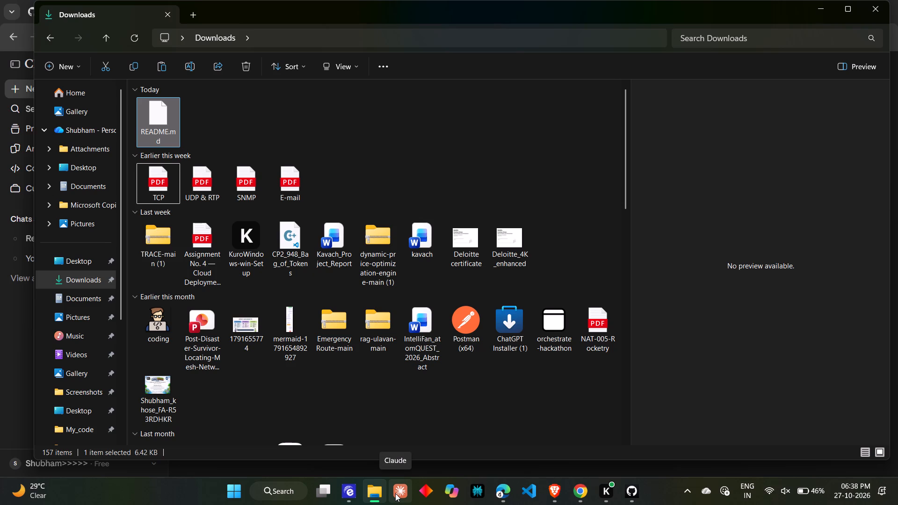
left_click(275, 489)
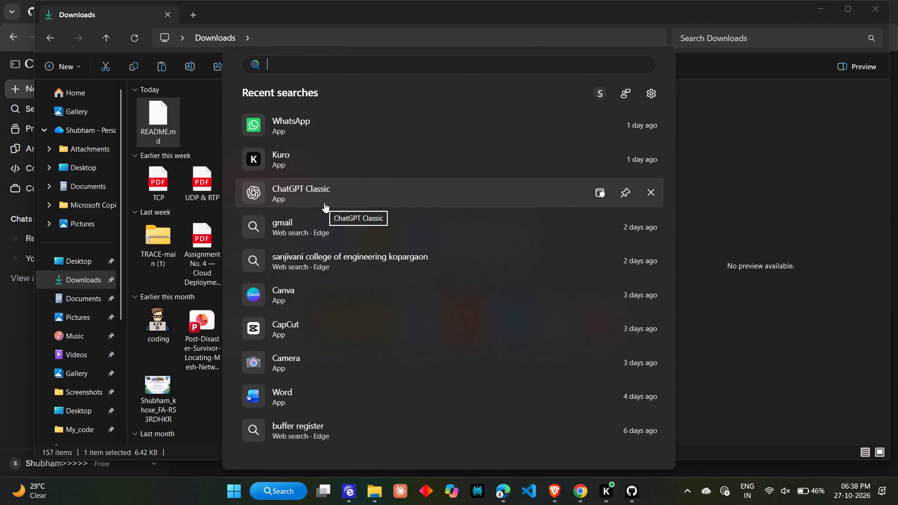
key("super+d")
left_click(464, 180)
right_click(464, 180)
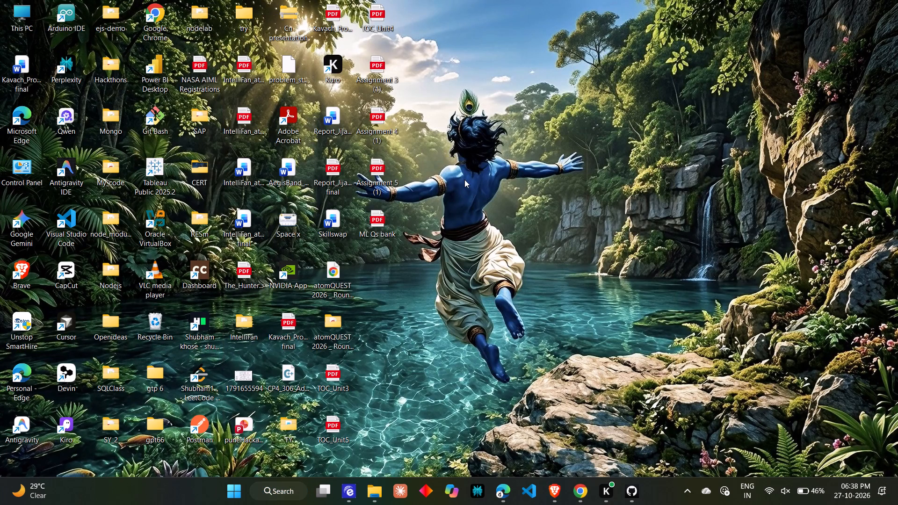
left_click(526, 263)
double_click(334, 226)
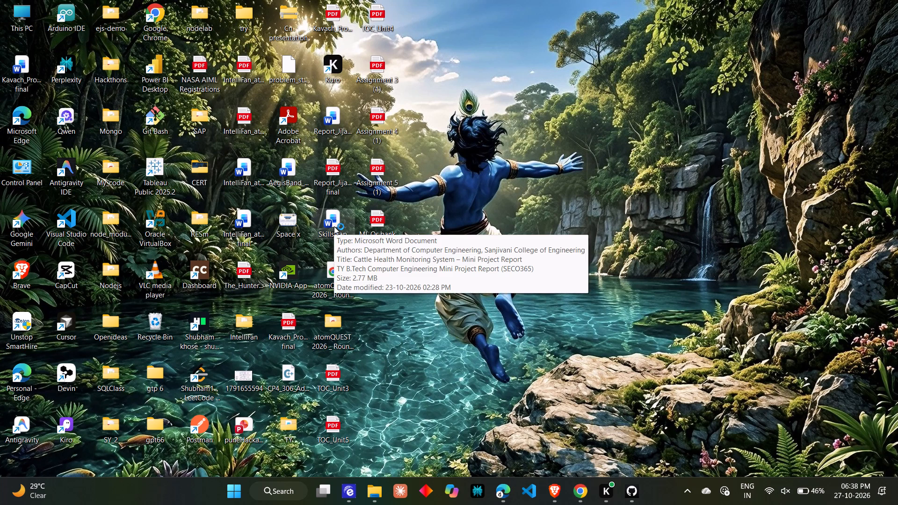
Review the Skillswap report's front matter: cover page, certificate, declaration and acknowledgement.
scroll(334, 226, "down", 2)
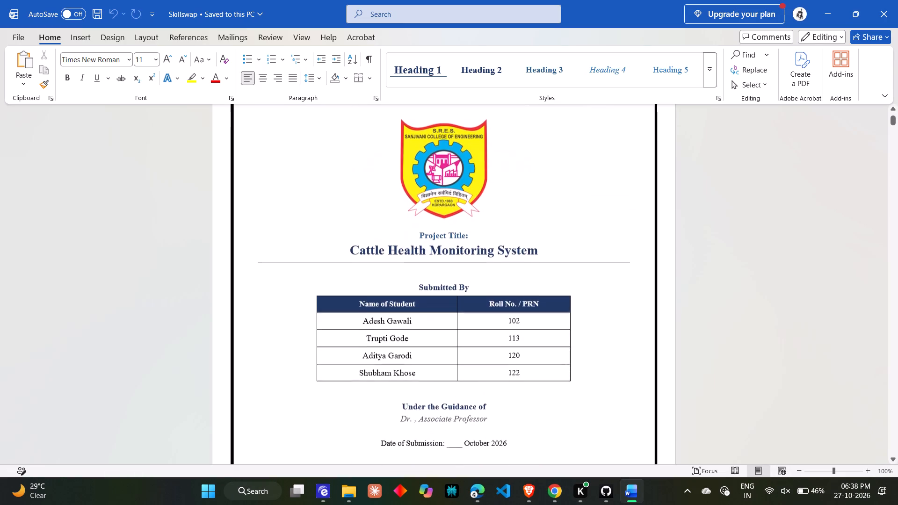
scroll(334, 226, "down", 2)
scroll(334, 226, "up", 1)
scroll(334, 226, "down", 1)
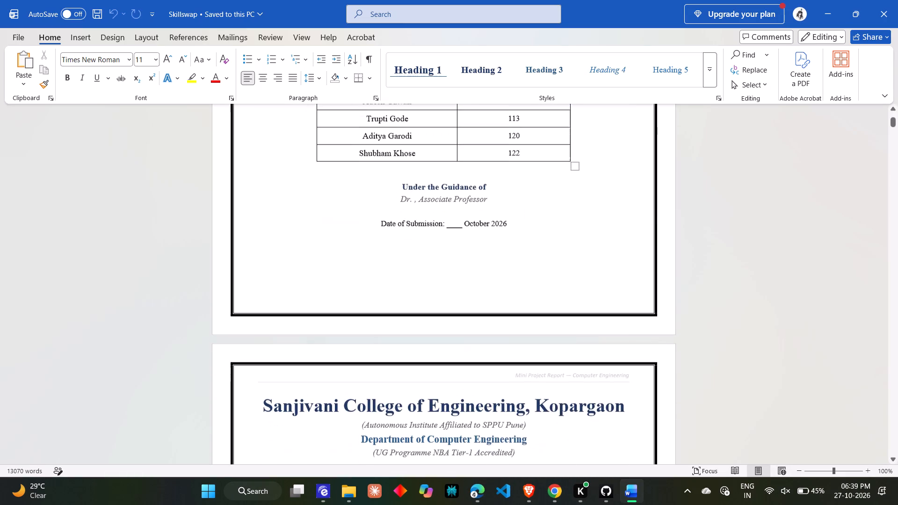
scroll(334, 226, "down", 2)
scroll(334, 226, "up", 1)
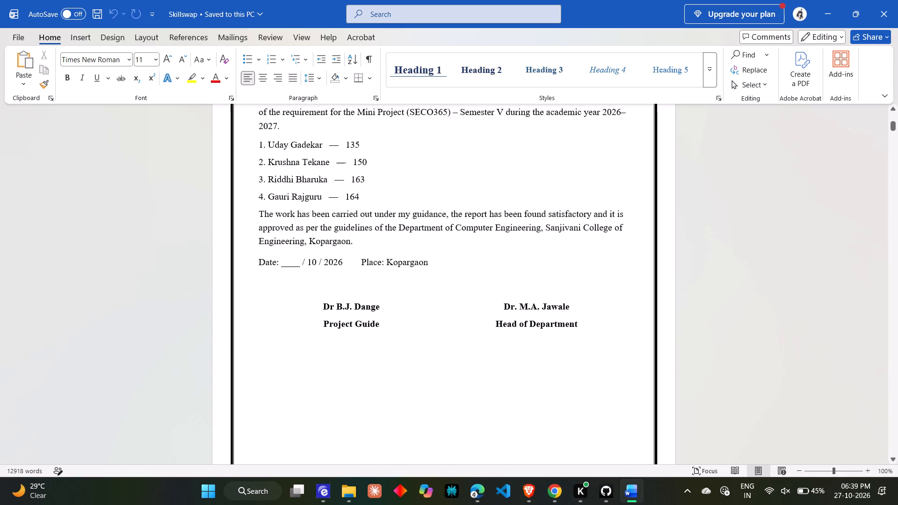
scroll(334, 226, "up", 1)
scroll(334, 226, "down", 1)
scroll(334, 226, "up", 1)
scroll(334, 226, "down", 8)
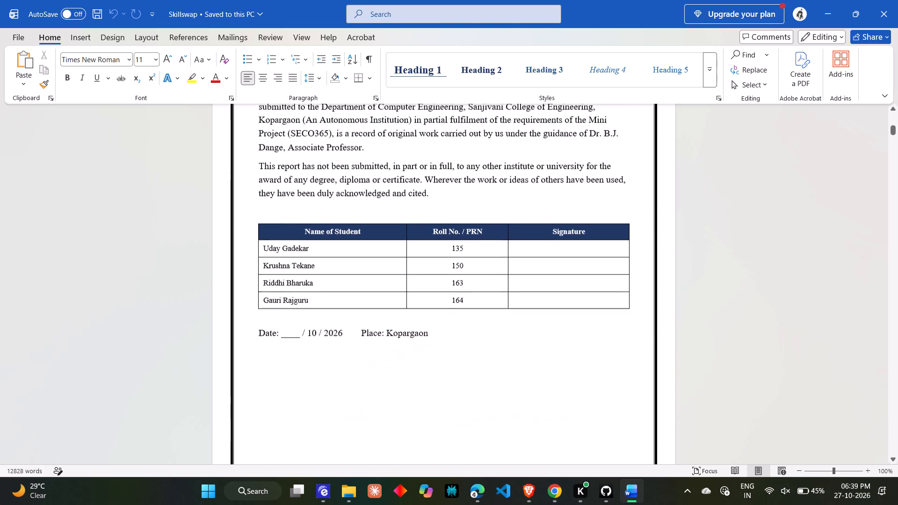
scroll(334, 226, "down", 7)
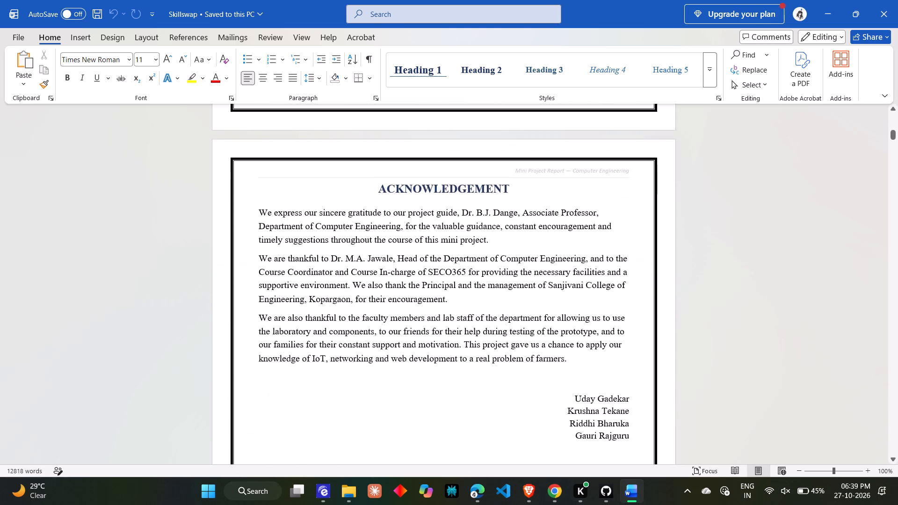
scroll(334, 226, "down", 1)
scroll(334, 226, "up", 1)
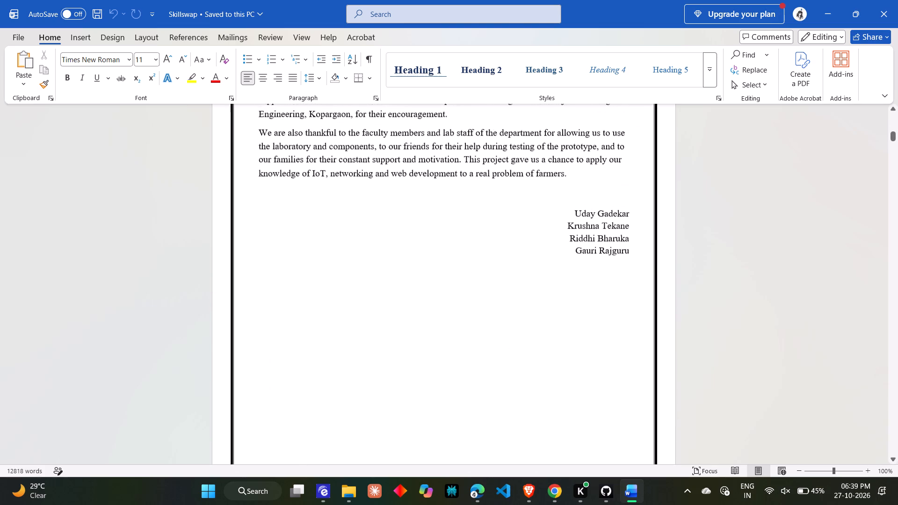
scroll(334, 226, "up", 2)
Review the report's abstract, table of contents, project proposal and literature survey, and close the document.
scroll(334, 226, "down", 3)
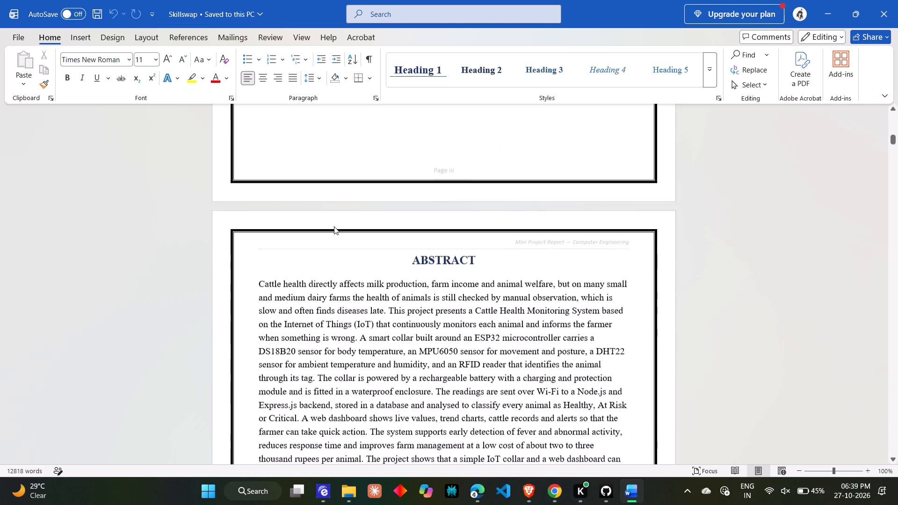
scroll(334, 226, "down", 5)
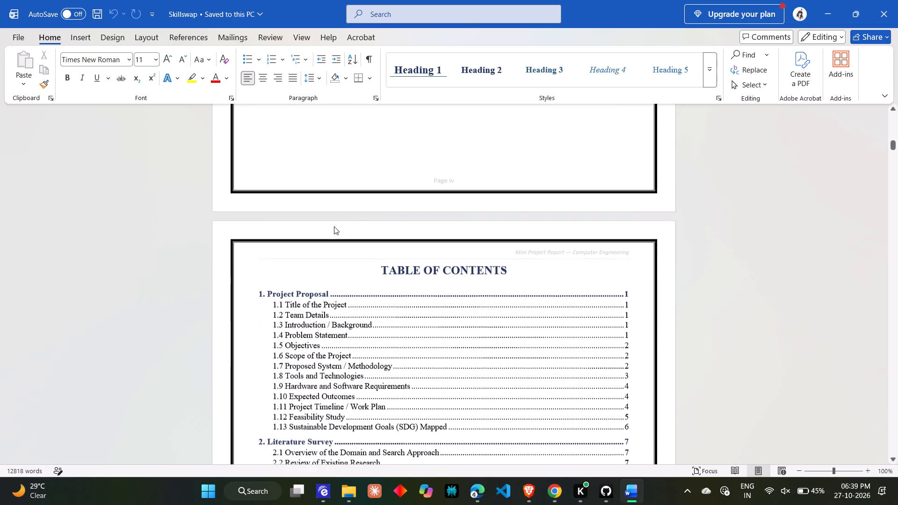
scroll(334, 226, "down", 8)
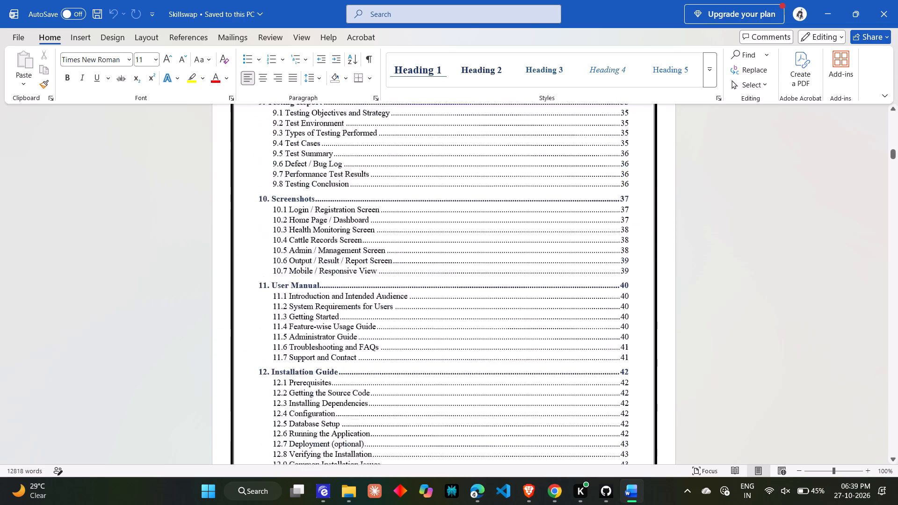
scroll(334, 226, "down", 12)
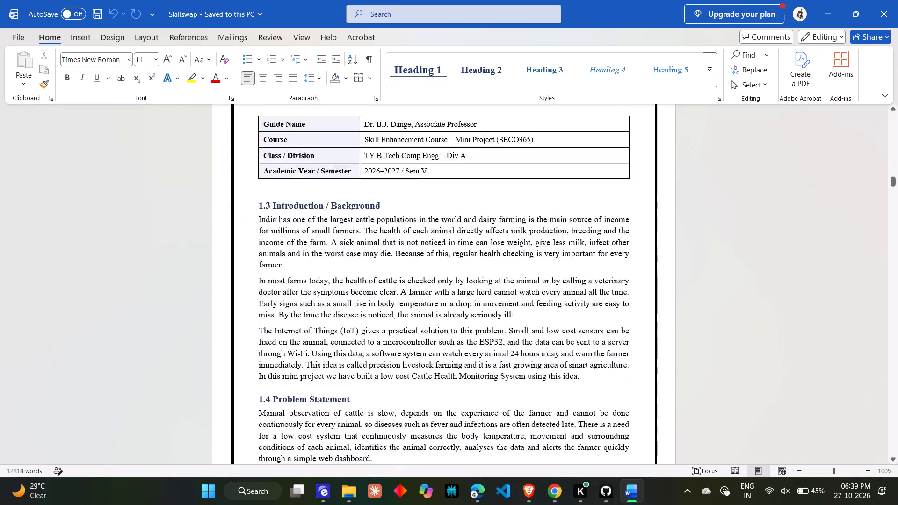
scroll(334, 226, "down", 20)
scroll(334, 226, "down", 14)
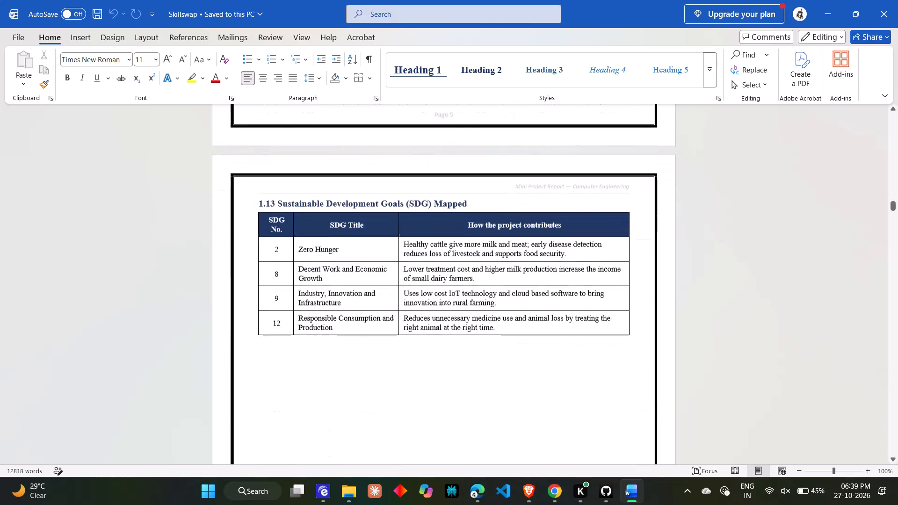
scroll(334, 226, "down", 13)
scroll(334, 226, "up", 1)
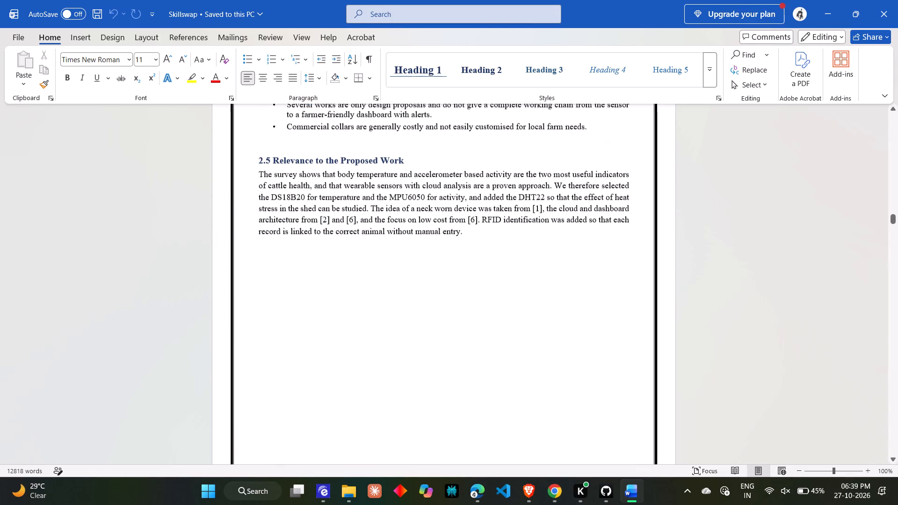
scroll(334, 226, "up", 1)
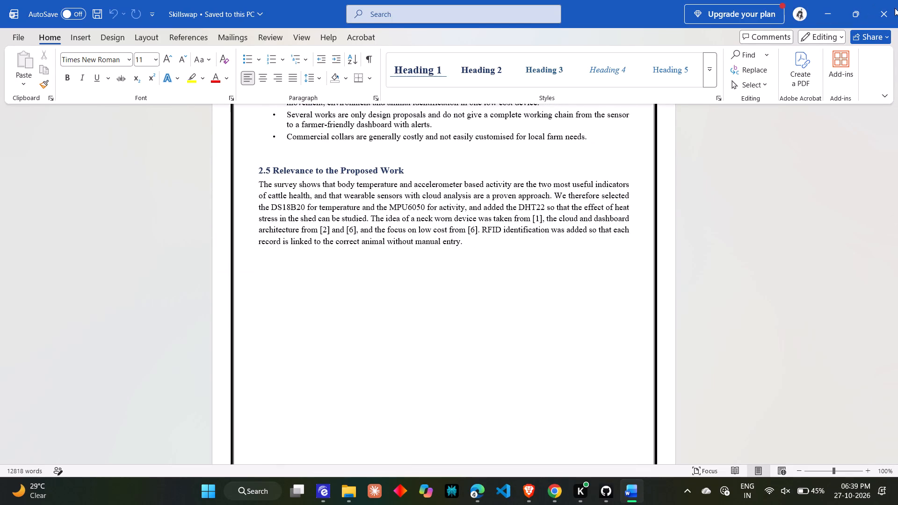
left_click(897, 8)
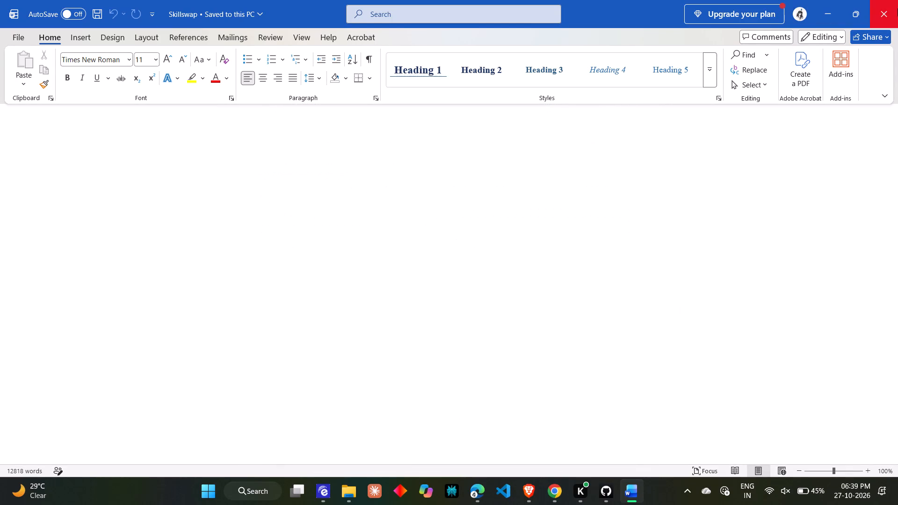
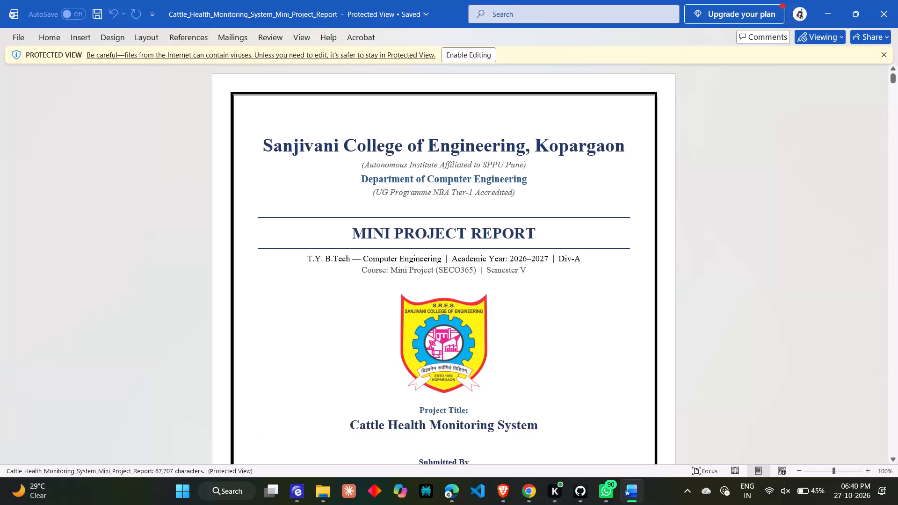
Review the Cattle Health Monitoring System report's front matter, from the cover page and declaration through the acknowledgement, abstract and table of contents.
scroll(387, 323, "down", 2)
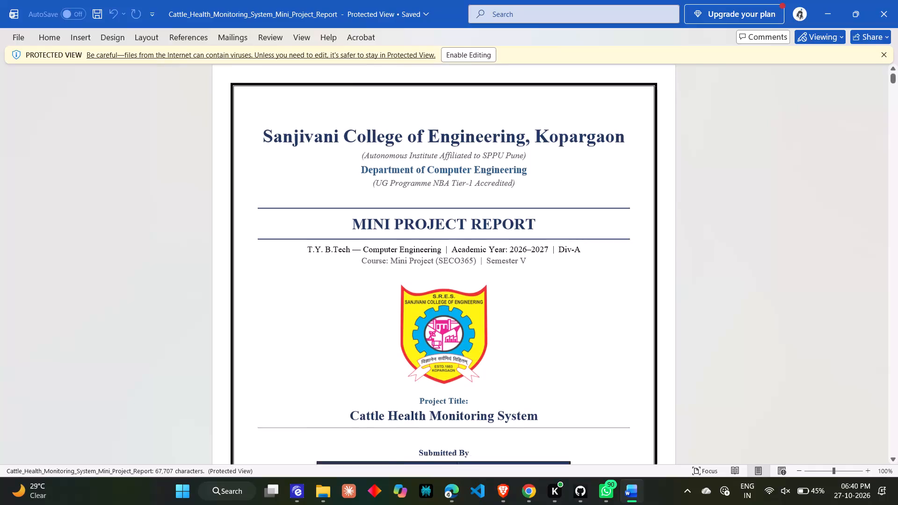
scroll(387, 323, "down", 7)
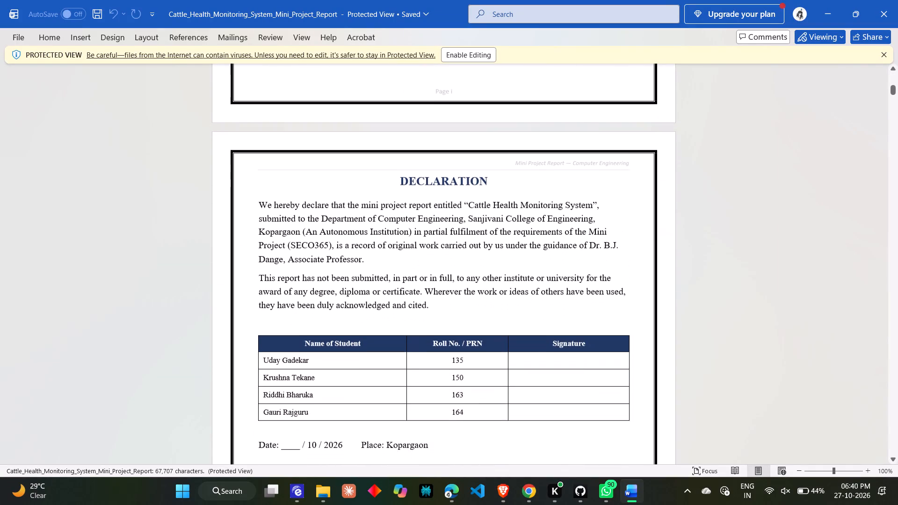
scroll(387, 323, "down", 11)
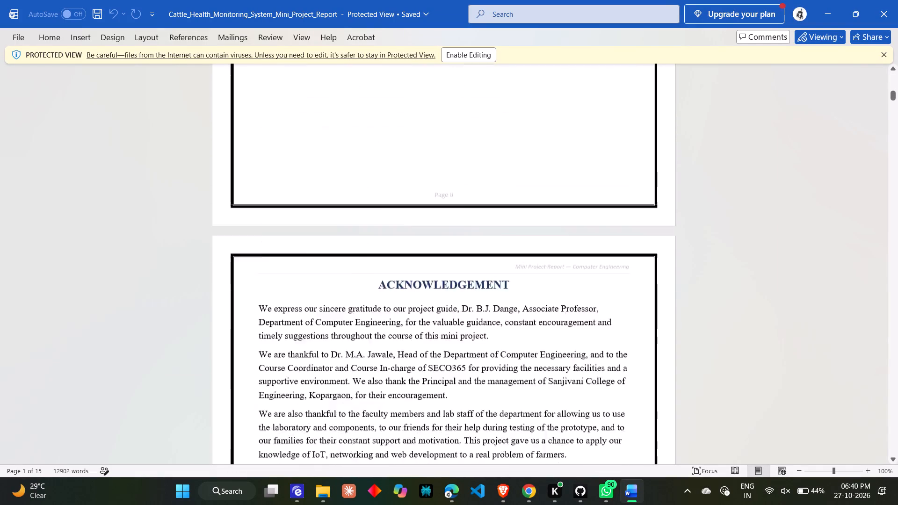
scroll(387, 323, "down", 8)
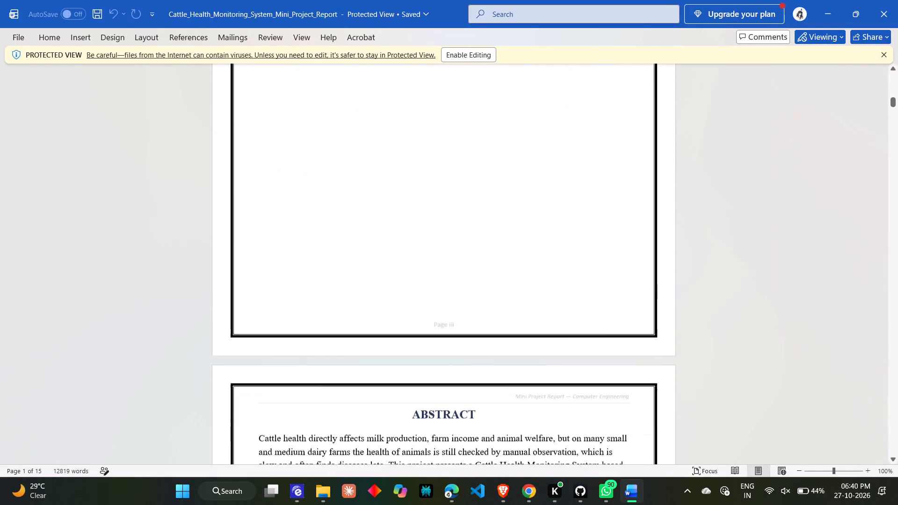
scroll(387, 323, "down", 11)
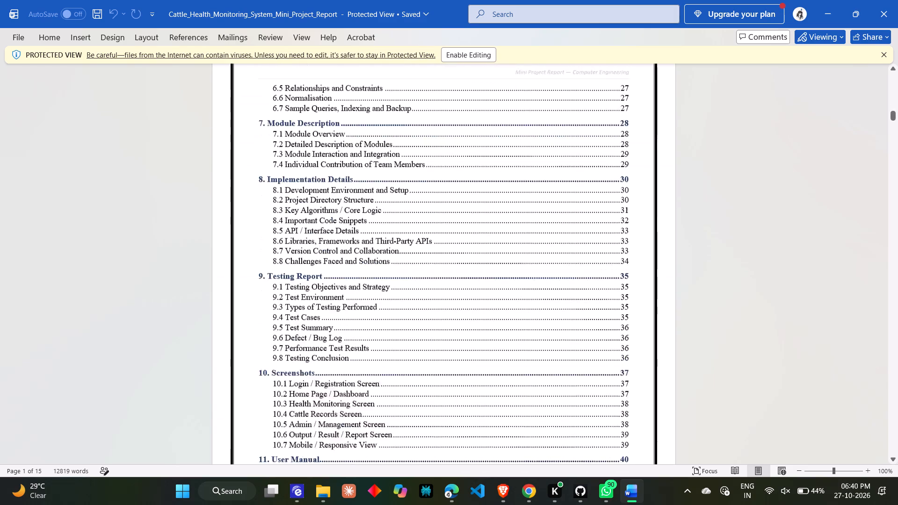
scroll(387, 323, "down", 20)
scroll(387, 323, "down", 20)
scroll(387, 323, "down", 20)
scroll(387, 323, "up", 1)
scroll(387, 323, "down", 1)
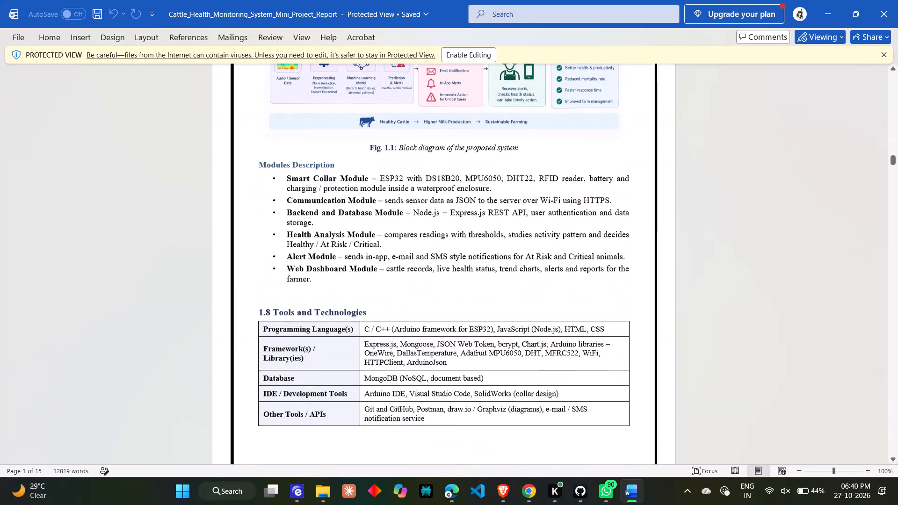
scroll(387, 323, "down", 3)
scroll(387, 323, "down", 20)
scroll(387, 323, "down", 1)
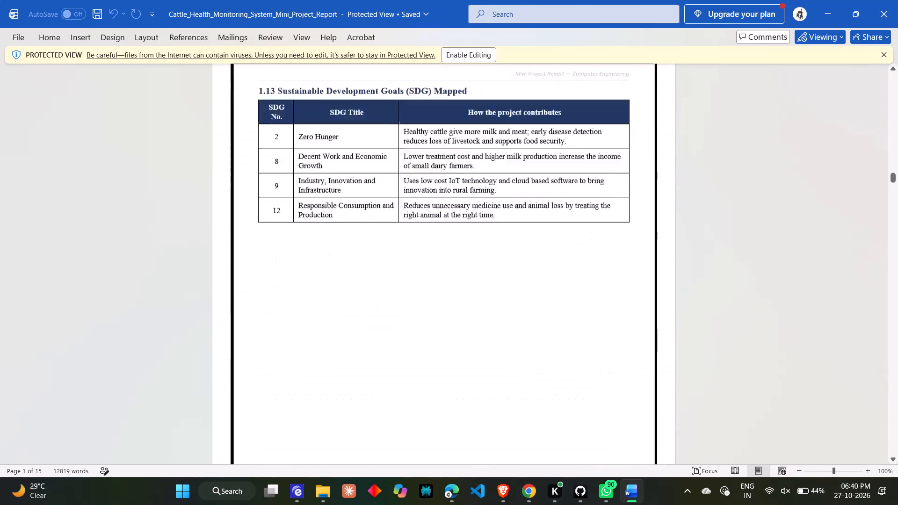
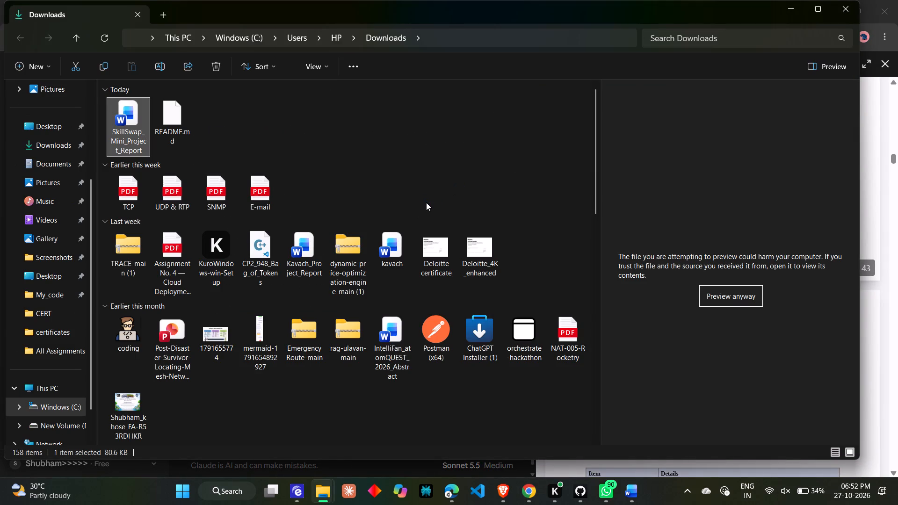
Delete the README.md file from the Downloads folder.
left_click_drag(308, 114, 180, 105)
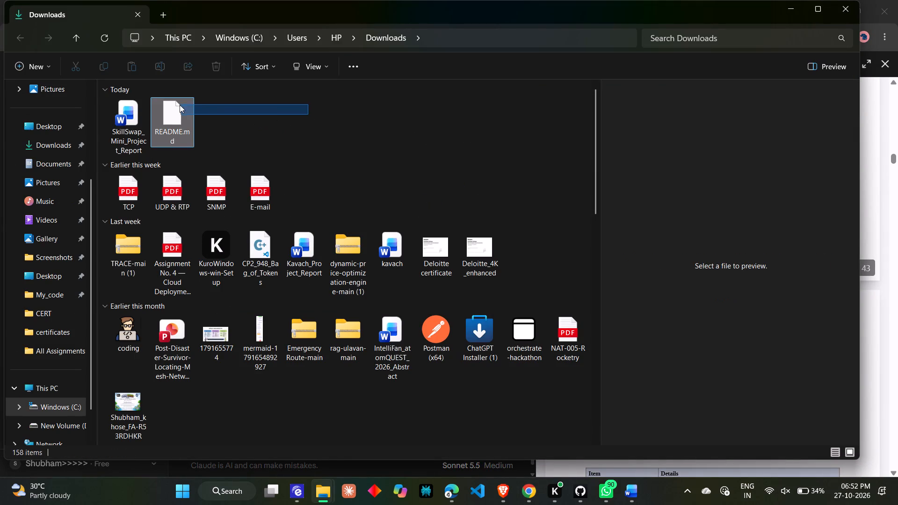
left_click_drag(180, 105, 178, 105)
left_click(223, 69)
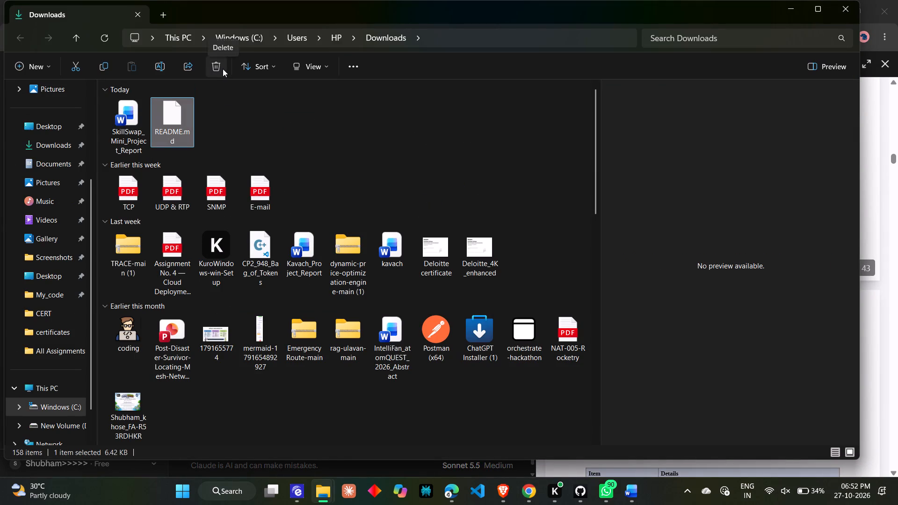
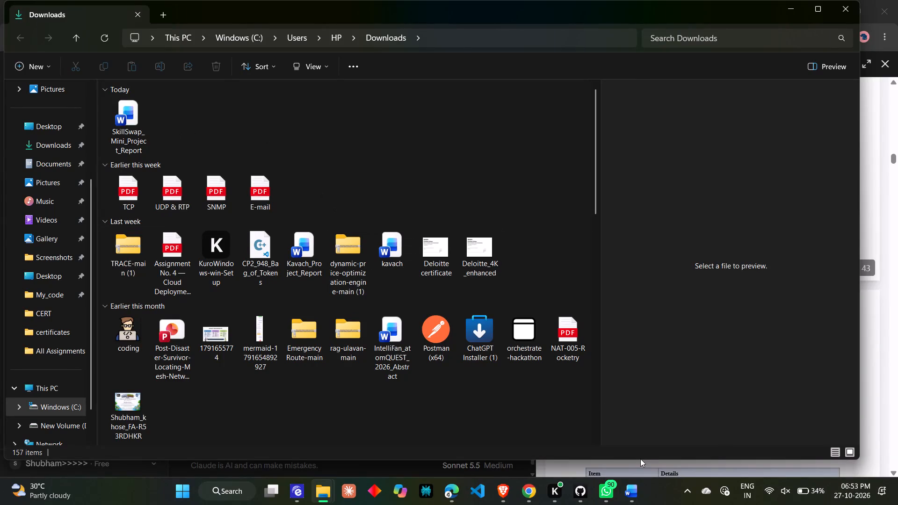
Switch to the Cattle Health Monitoring System mini project report in Word and enable editing of the protected document.
left_click(624, 498)
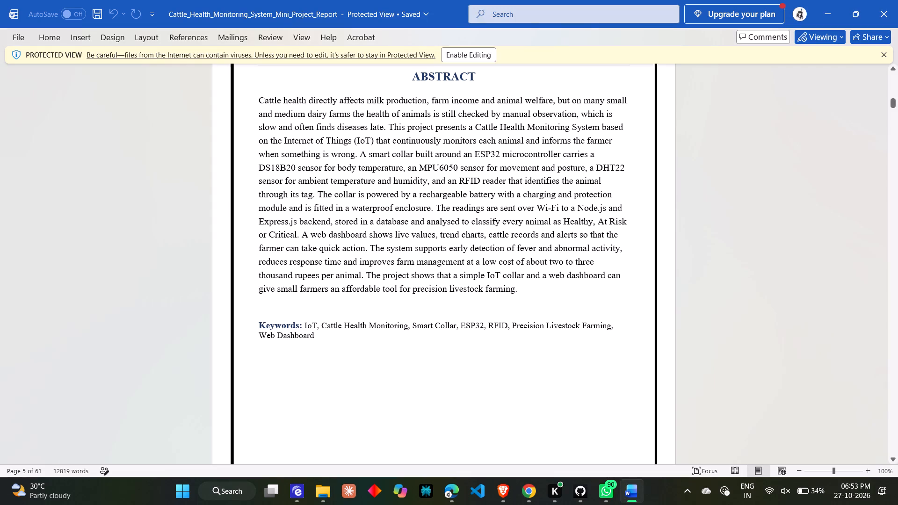
left_click(464, 55)
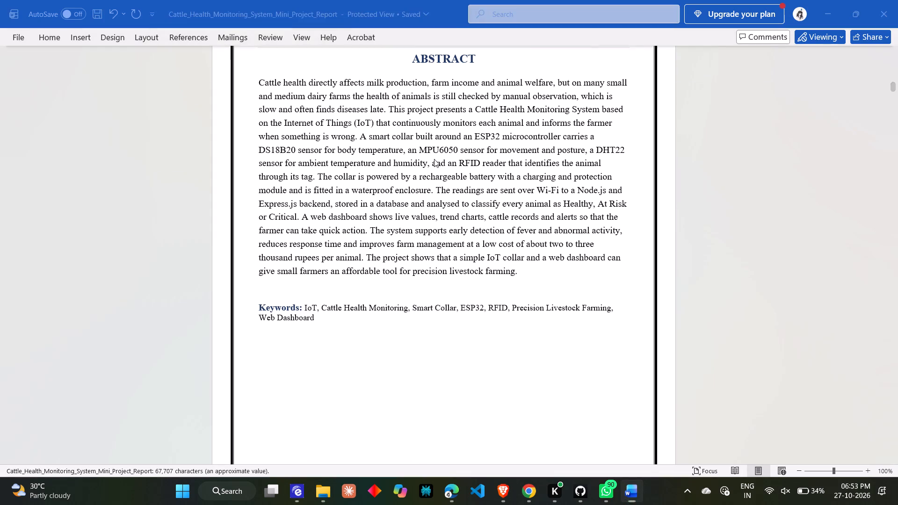
Review the Cattle Health Monitoring System report's cover page, student table and certificate page.
scroll(432, 164, "up", 1)
scroll(432, 164, "down", 1)
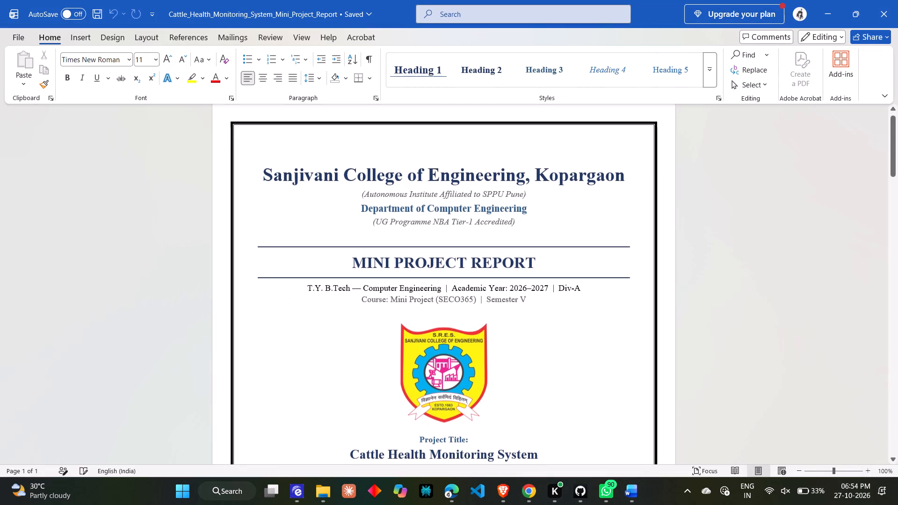
scroll(432, 164, "down", 2)
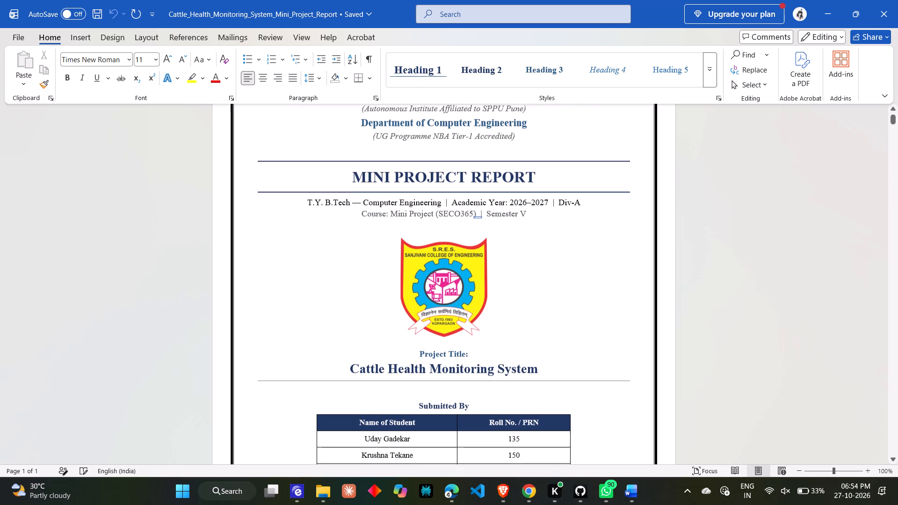
scroll(471, 275, "down", 2)
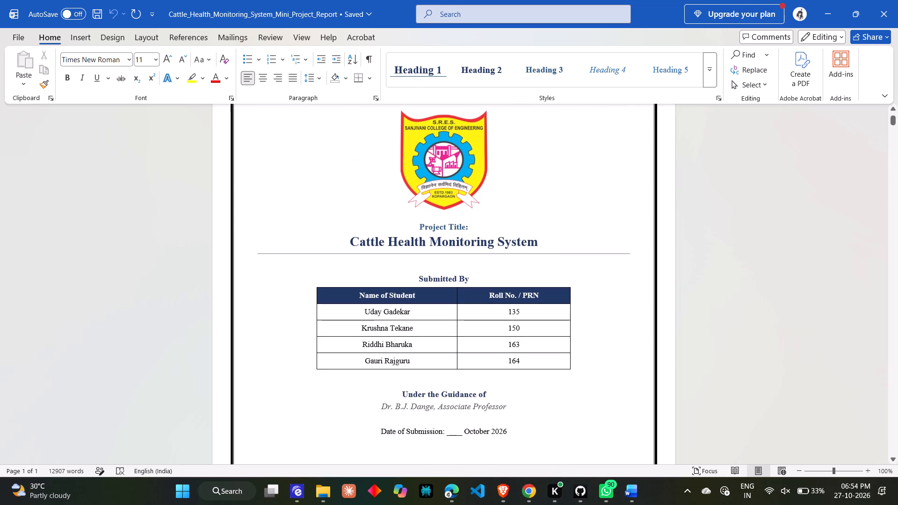
scroll(436, 352, "down", 4)
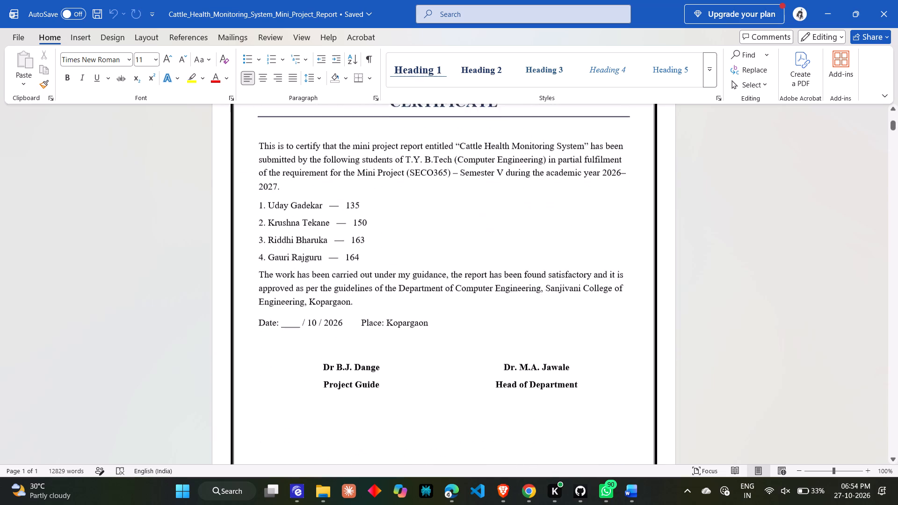
scroll(436, 352, "down", 1)
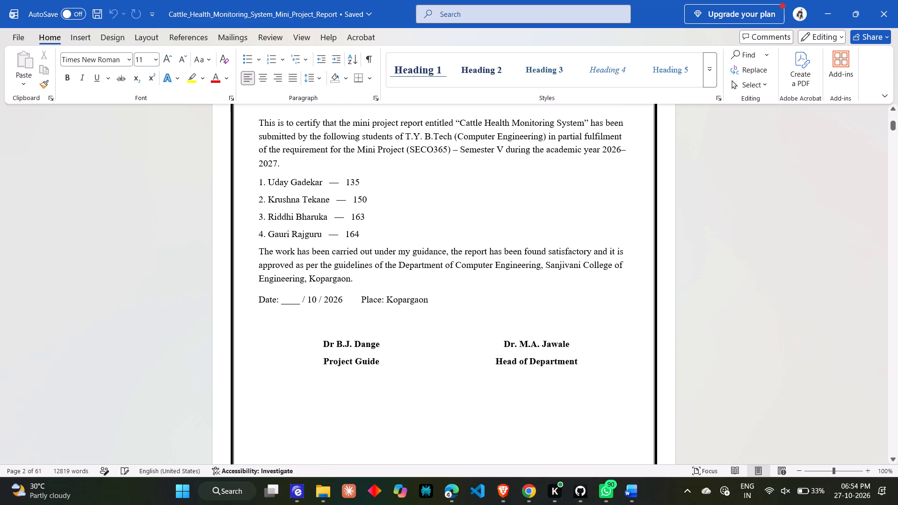
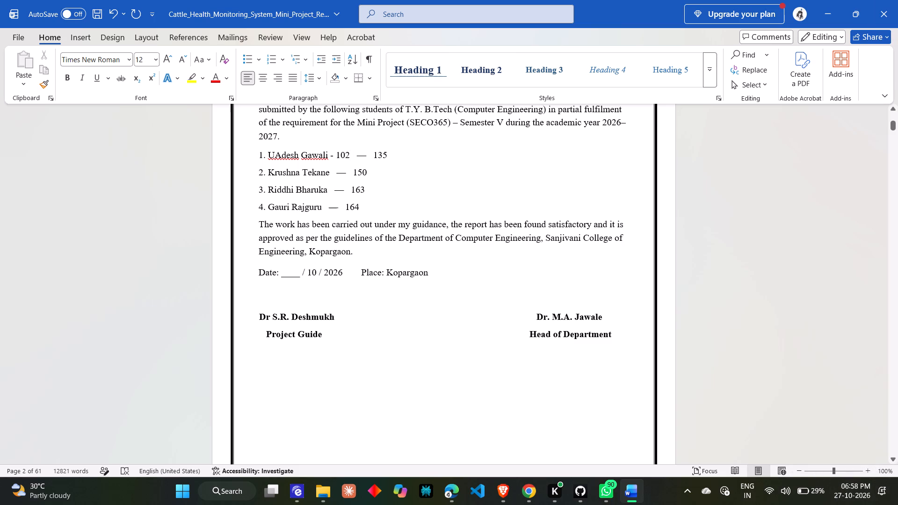
Delete the leftover dash and number 135 from the end of the first student's line on the certificate page.
left_click(396, 155)
key("BackSpace")
key("BackSpace")
key("BackSpace")
key("BackSpace")
key("BackSpace")
key("BackSpace")
key("BackSpace")
key("BackSpace")
key("BackSpace")
key("BackSpace")
Replace the second student's name in the certificate list with the correct team member's name.
left_click(329, 171)
key("BackSpace")
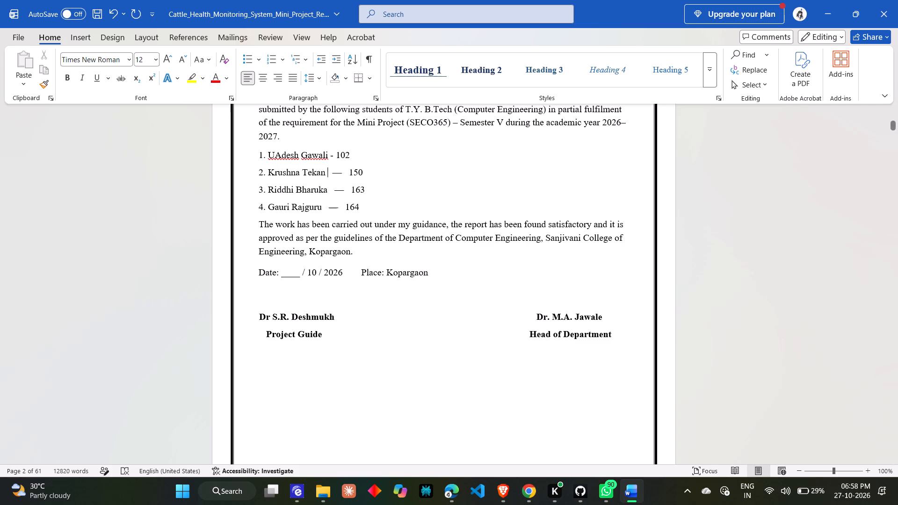
key("BackSpace")
key("BackSpace")
key("BackSpace")
key("BackSpace")
key("BackSpace")
key("BackSpace")
key("BackSpace")
key("BackSpace")
key("BackSpace")
key("BackSpace")
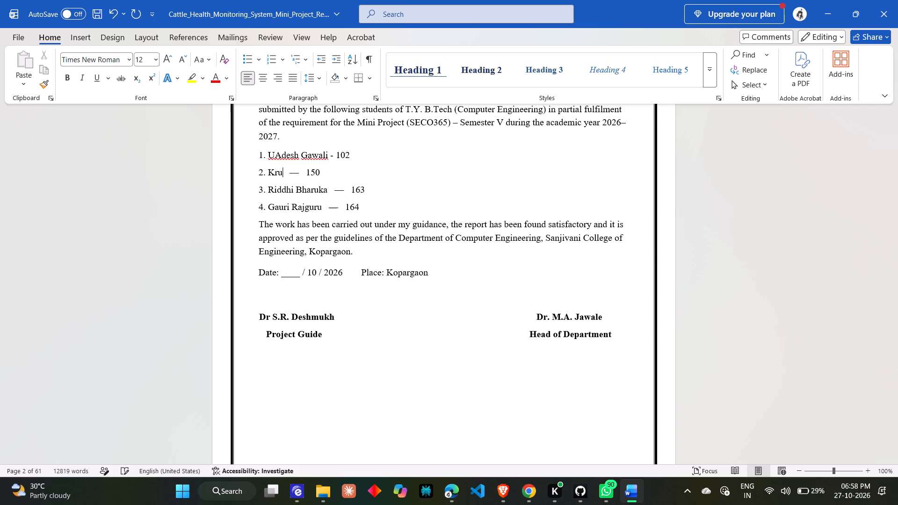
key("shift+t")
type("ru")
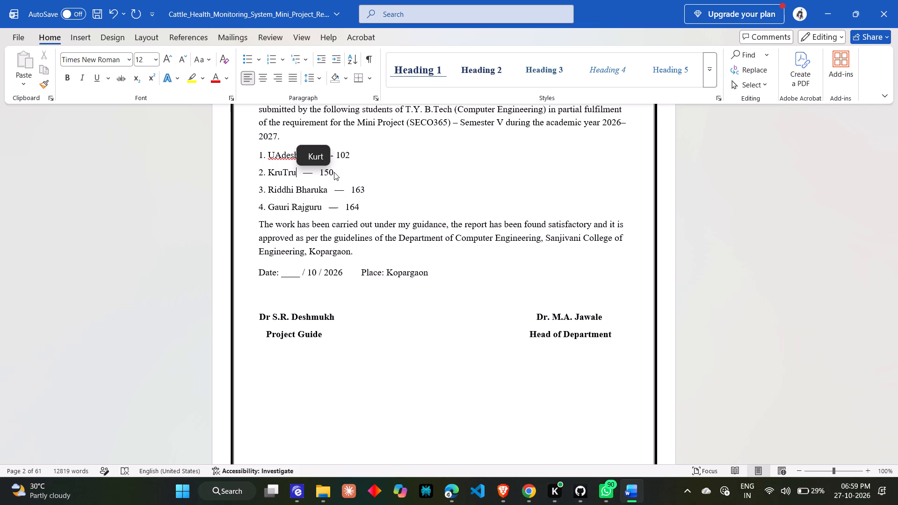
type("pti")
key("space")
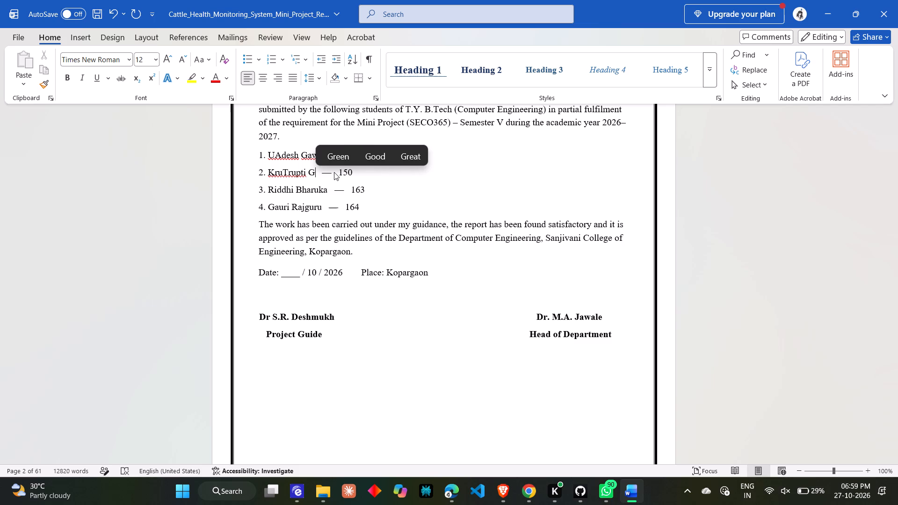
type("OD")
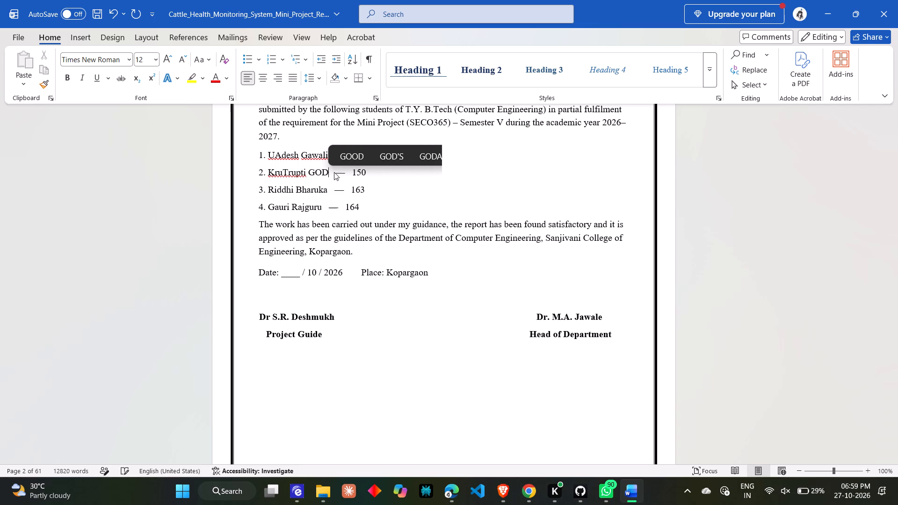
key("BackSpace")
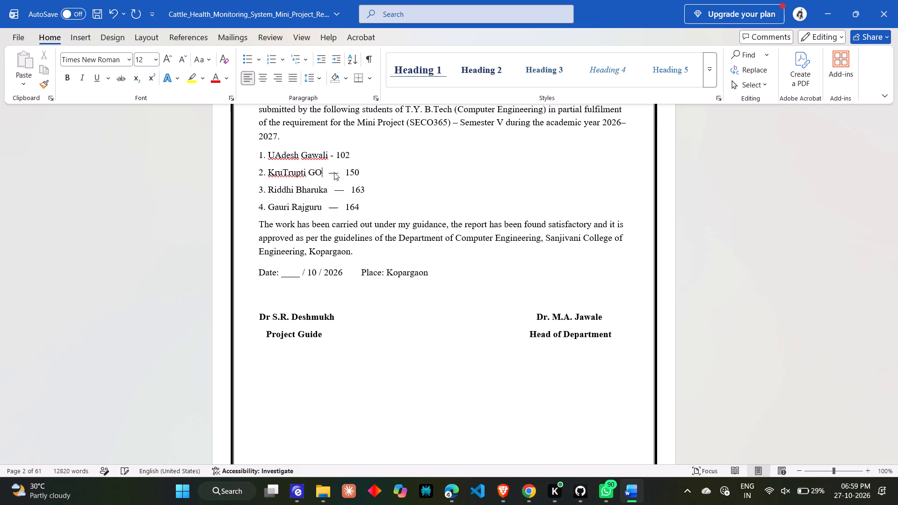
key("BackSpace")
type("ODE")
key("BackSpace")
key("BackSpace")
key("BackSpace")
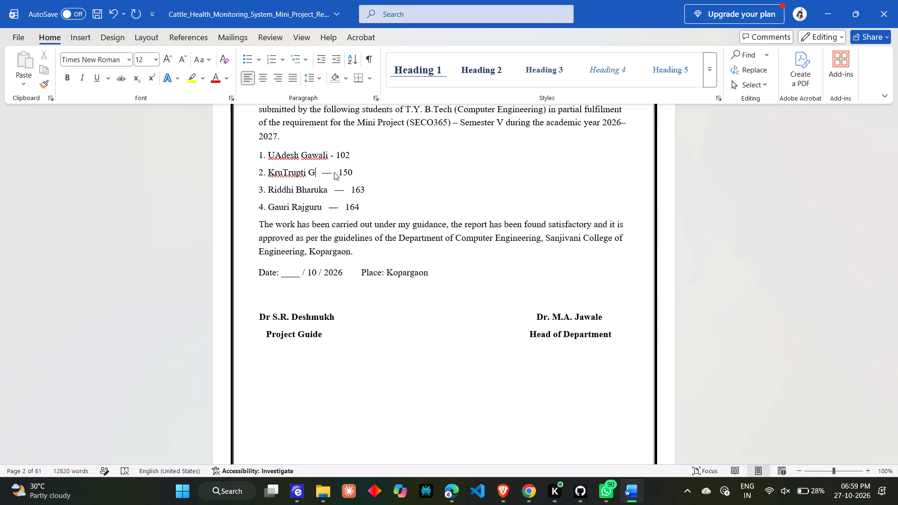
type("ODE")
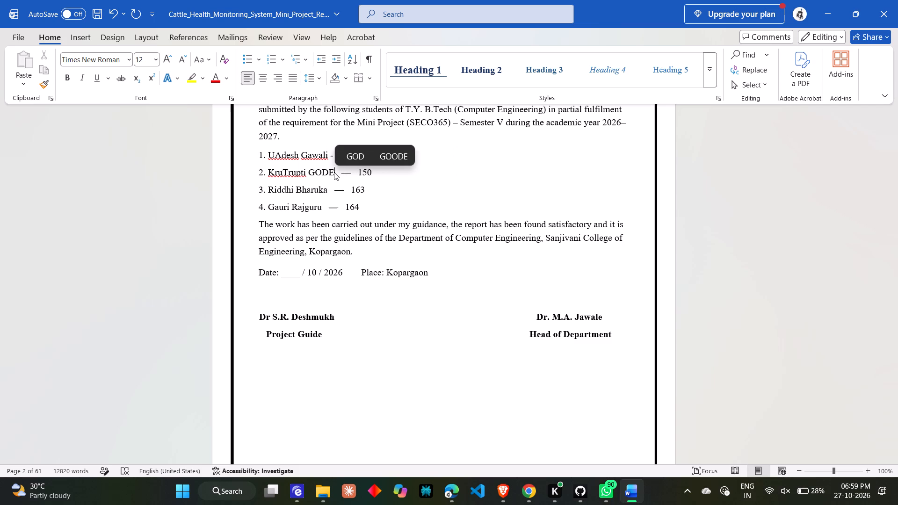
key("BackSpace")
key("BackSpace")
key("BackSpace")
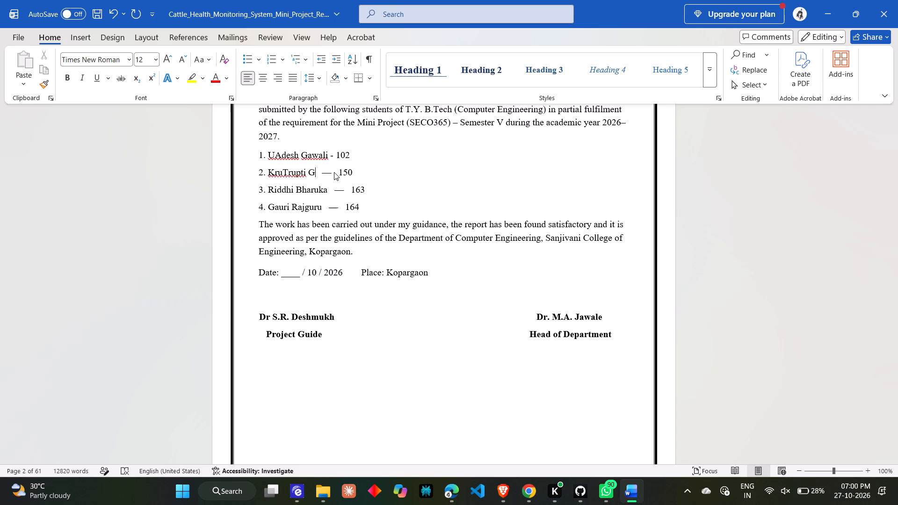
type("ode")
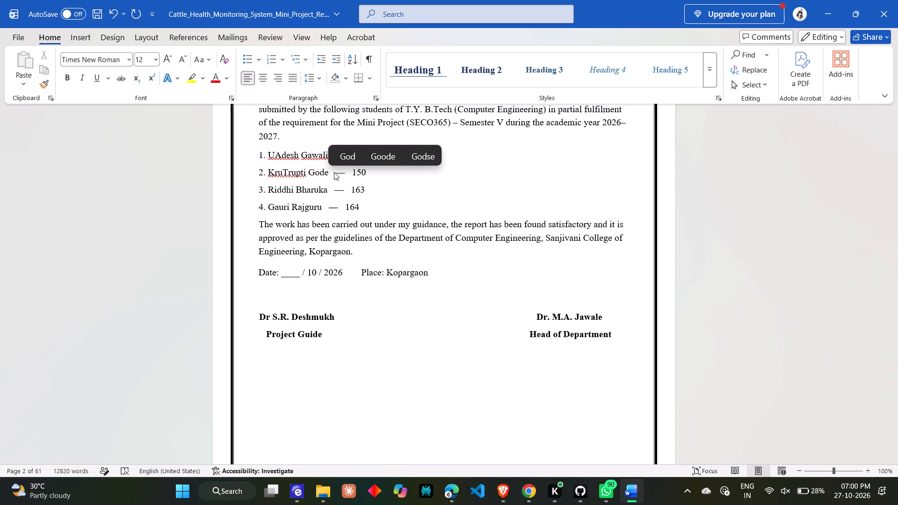
left_click(364, 171)
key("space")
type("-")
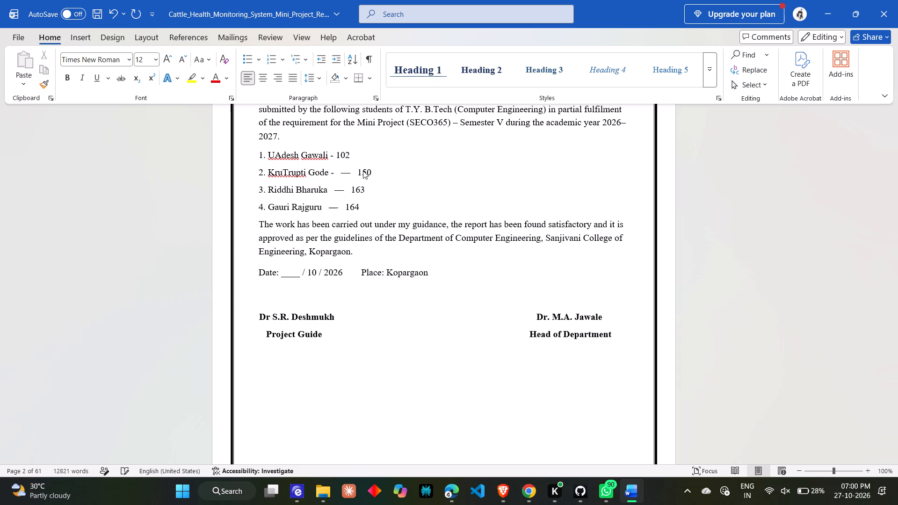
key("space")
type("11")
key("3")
Replace the third student's name in the certificate list with the correct team member's name.
left_click(327, 192)
key("BackSpace")
key("BackSpace")
key("BackSpace")
key("BackSpace")
key("BackSpace")
key("BackSpace")
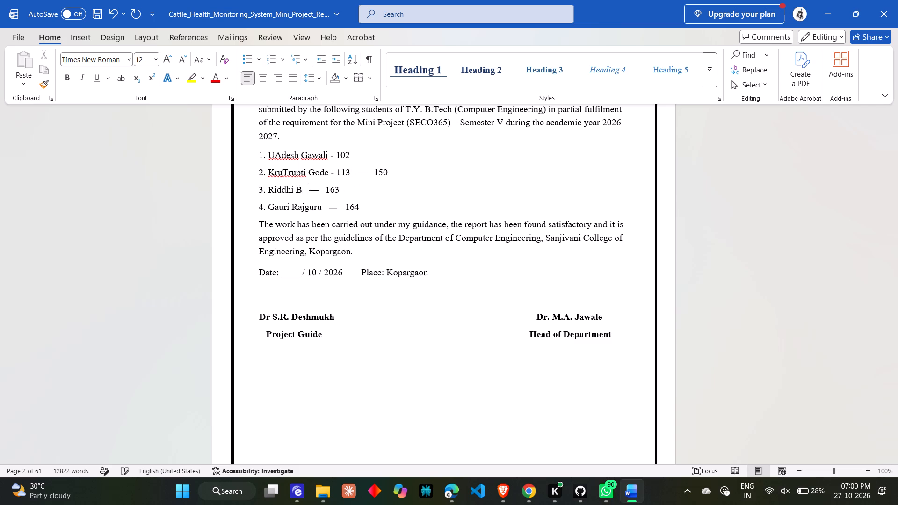
key("BackSpace")
key("BackSpace")
key("BackSpace")
key("BackSpace")
key("BackSpace")
key("BackSpace")
key("BackSpace")
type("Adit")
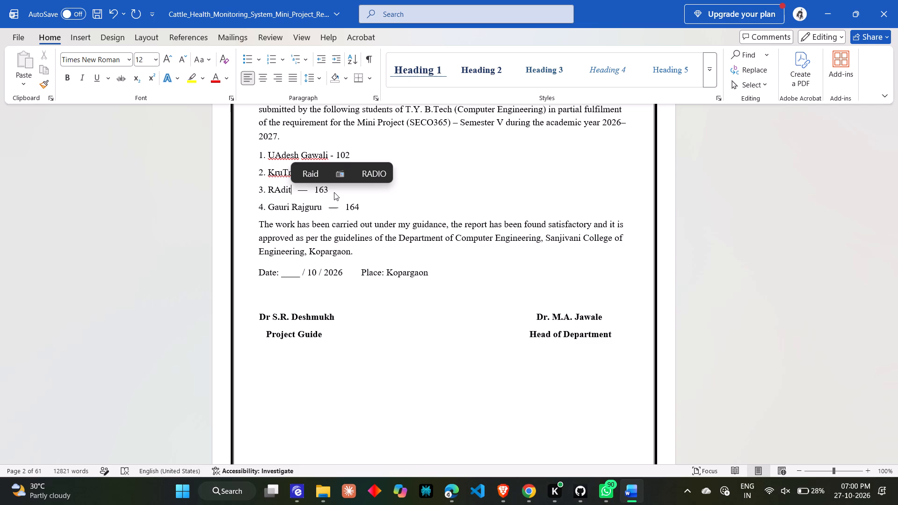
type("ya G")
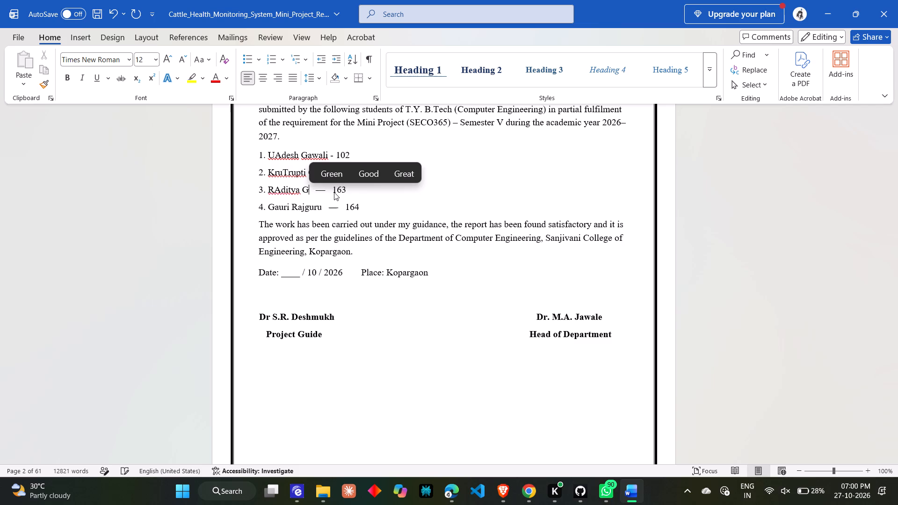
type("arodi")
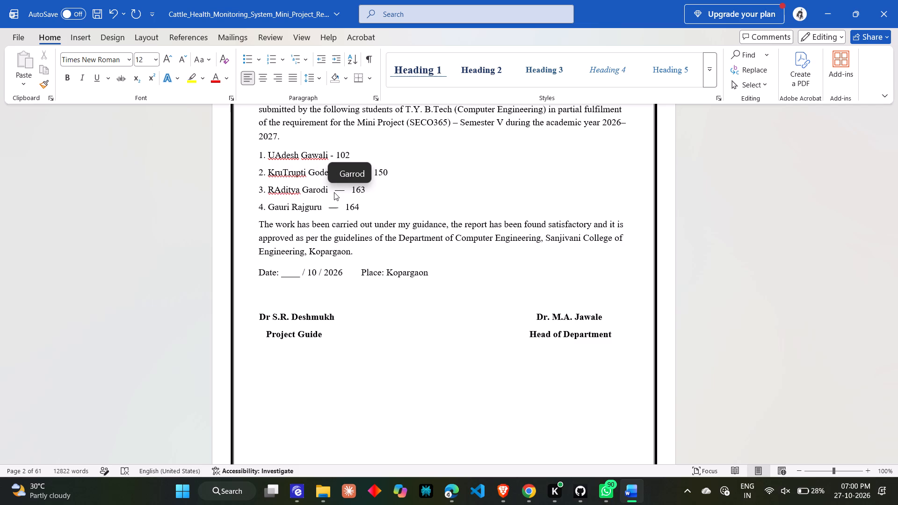
Add a hyphen and roll number 120 directly after the third student's name.
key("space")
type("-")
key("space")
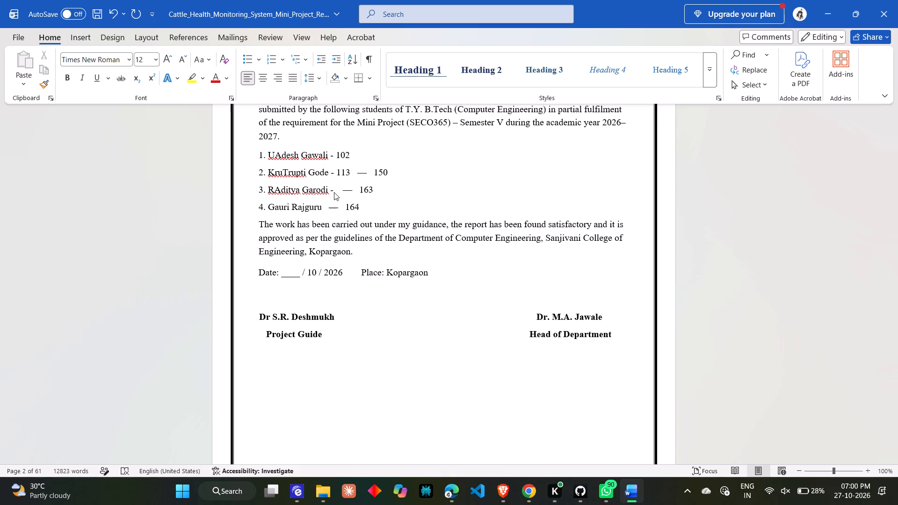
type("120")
Delete the leftover dash and number 163 from the end of the third student's line.
left_click(391, 192)
key("BackSpace")
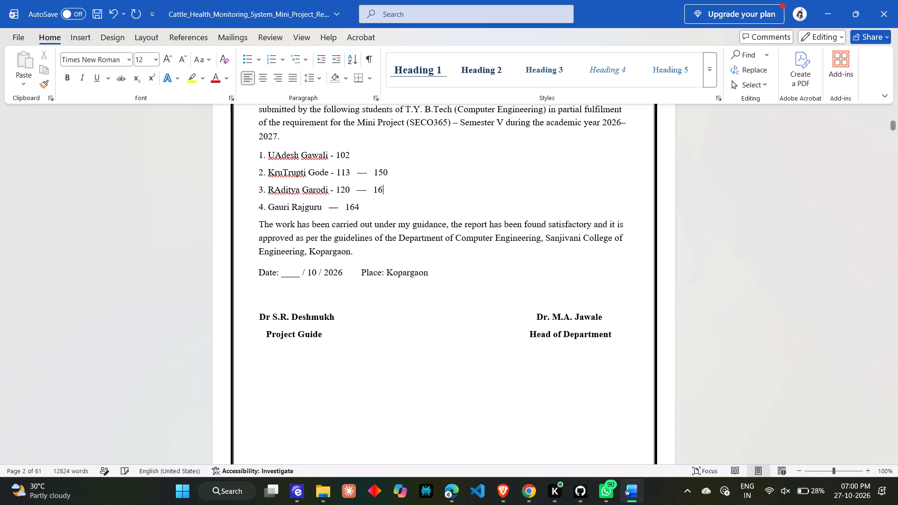
key("BackSpace")
key("BackSpace")
key("BackSpace")
key("BackSpace")
key("BackSpace")
key("BackSpace")
key("BackSpace")
Delete the leftover dash and number 150 from the end of the second student's line.
left_click(386, 173)
key("BackSpace")
key("BackSpace")
key("BackSpace")
key("BackSpace")
key("BackSpace")
key("BackSpace")
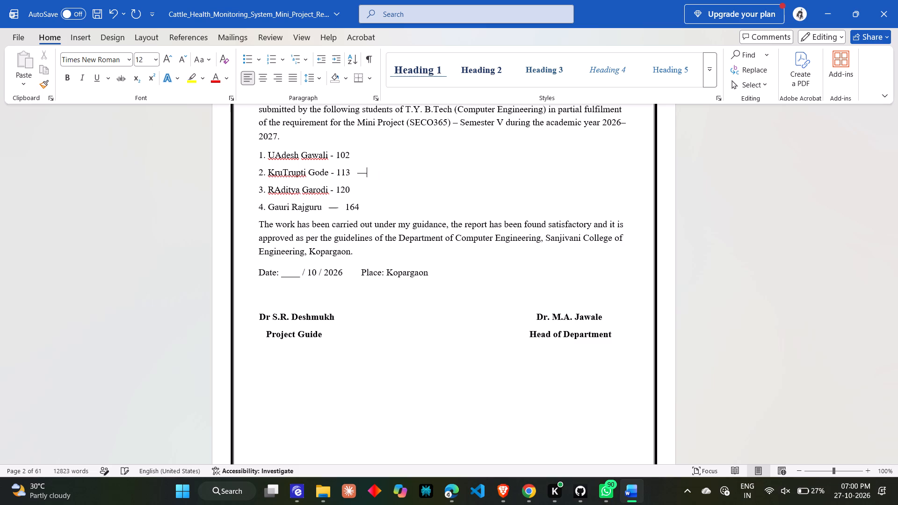
key("BackSpace")
key("BackSpace")
Remove the stray leading letters "Kru", "R" and "U" from the second, third and first students' names.
left_click(281, 175)
key("BackSpace")
key("BackSpace")
key("BackSpace")
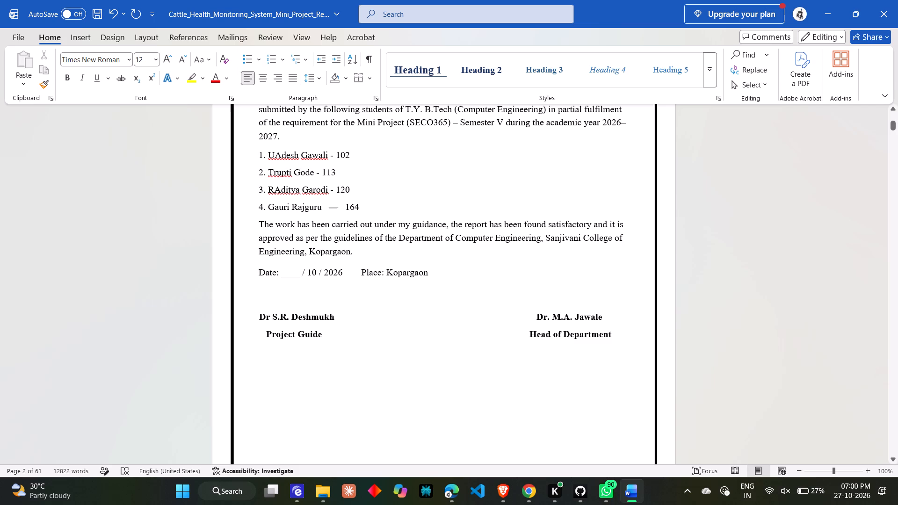
left_click(276, 190)
key("BackSpace")
left_click(277, 153)
key("BackSpace")
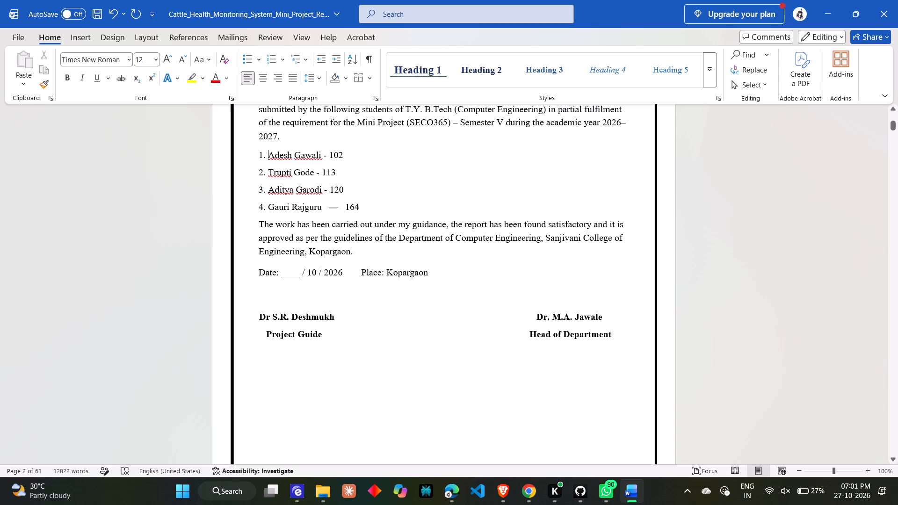
Replace the fourth student's name in the certificate list with the correct student's name.
left_click(323, 206)
key("BackSpace")
key("BackSpace")
key("BackSpace")
key("BackSpace")
key("BackSpace")
key("BackSpace")
key("BackSpace")
key("BackSpace")
key("BackSpace")
key("BackSpace")
key("BackSpace")
key("BackSpace")
key("BackSpace")
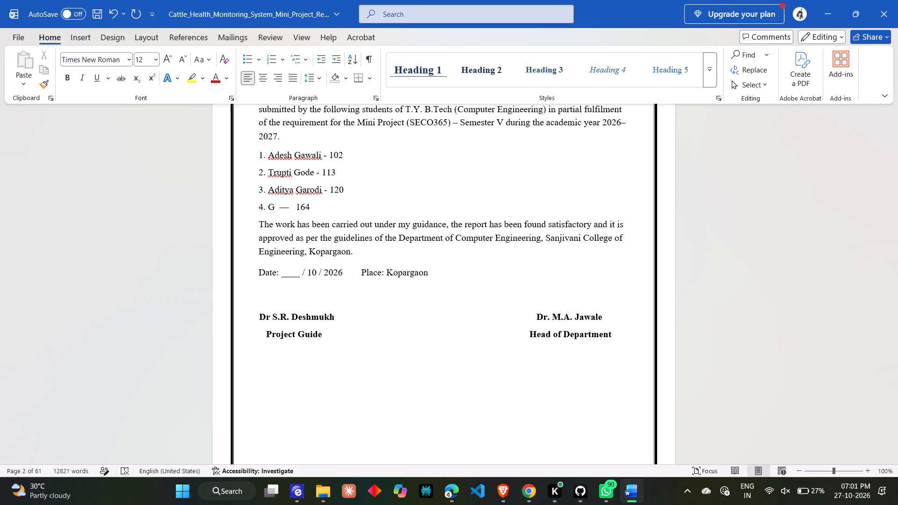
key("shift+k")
key("BackSpace")
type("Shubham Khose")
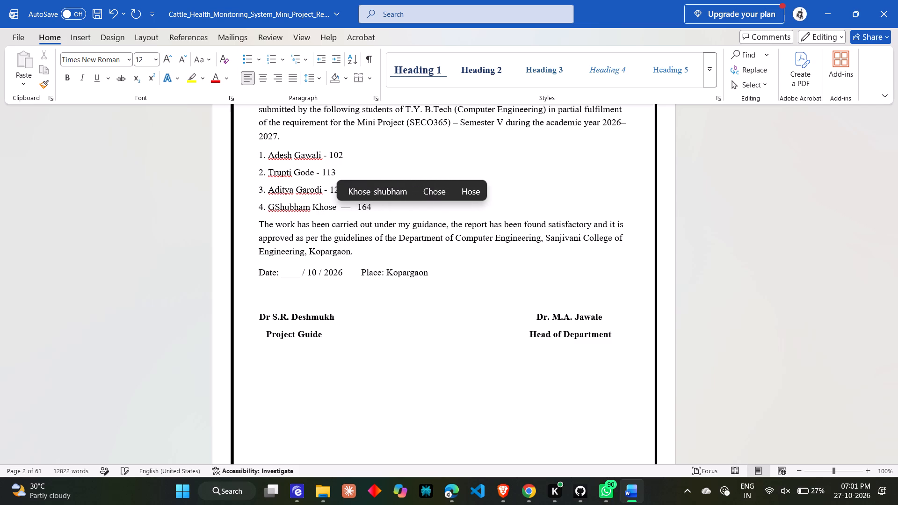
Delete the stray leading letter "G" from the fourth student's name in the certificate list.
left_click(274, 208)
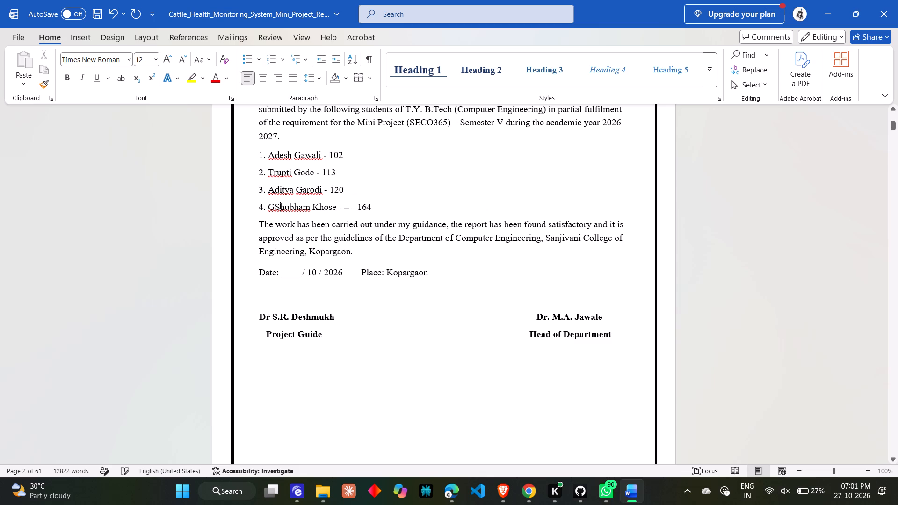
left_click(278, 205)
left_click(275, 205)
key("BackSpace")
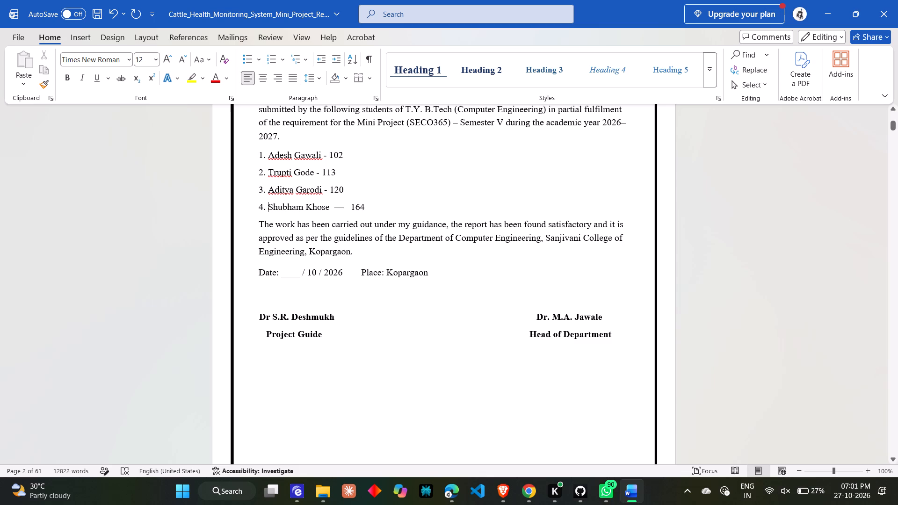
Change the fourth student's roll number to "- 122" in the certificate list, removing the old dash and number 164.
left_click(331, 206)
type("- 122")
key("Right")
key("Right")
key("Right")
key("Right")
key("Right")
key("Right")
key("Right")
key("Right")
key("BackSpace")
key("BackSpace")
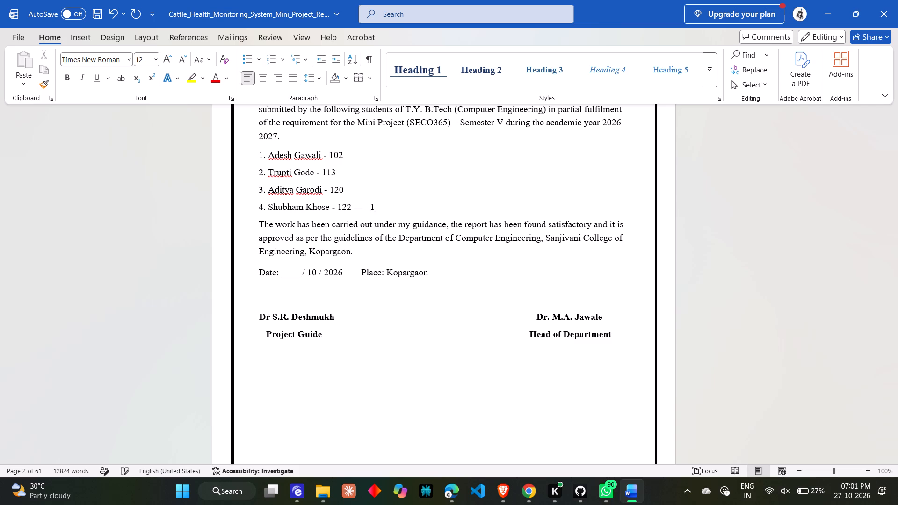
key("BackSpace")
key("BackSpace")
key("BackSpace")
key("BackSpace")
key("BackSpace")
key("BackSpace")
Copy the four student entries from the certificate list over the names in the cover page's Name of Student column.
scroll(259, 289, "up", 7)
scroll(355, 265, "up", 18)
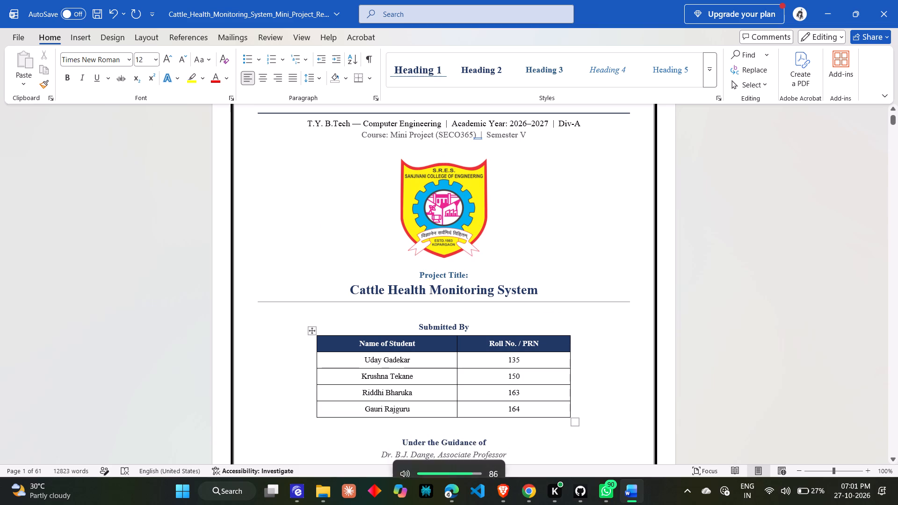
scroll(405, 377, "down", 19)
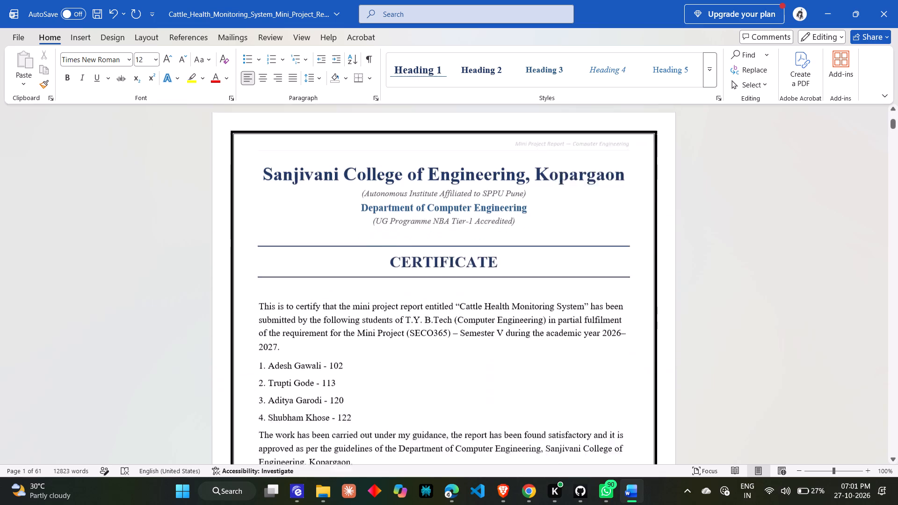
left_click_drag(355, 374, 272, 335)
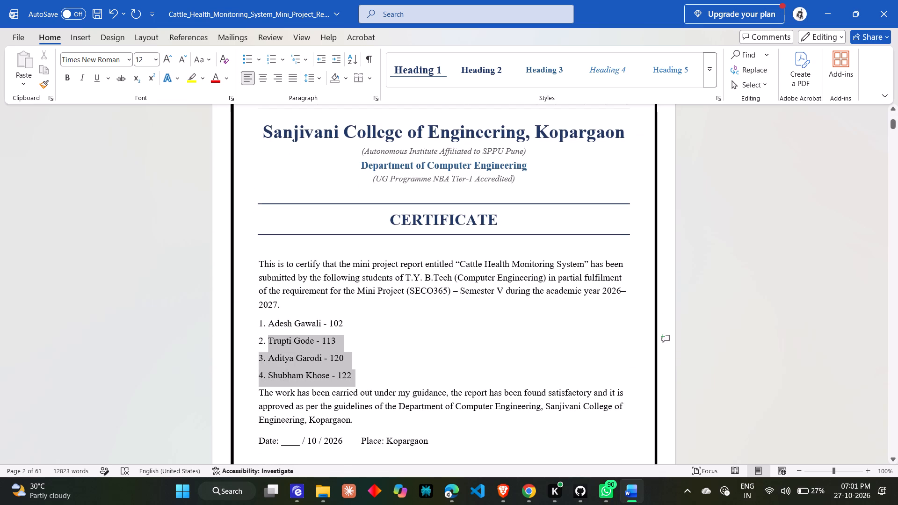
left_click_drag(272, 335, 271, 328)
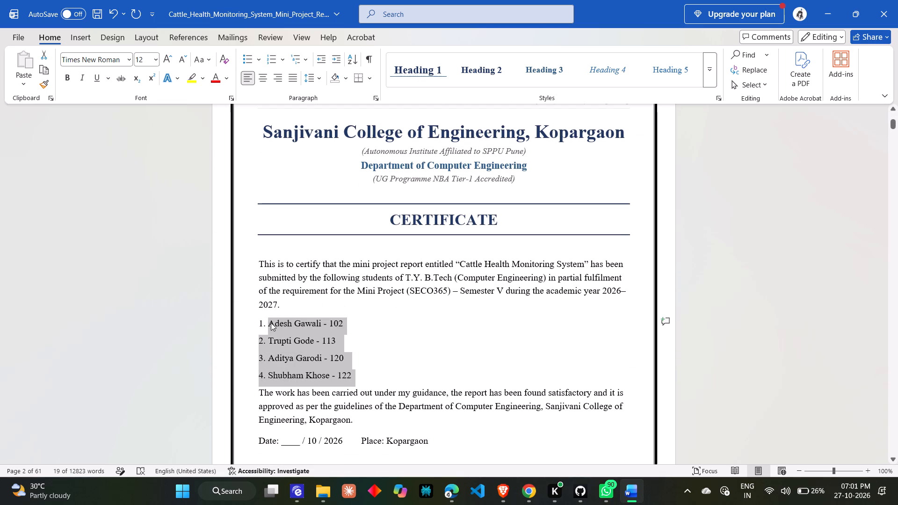
key("ctrl+c")
scroll(392, 213, "up", 7)
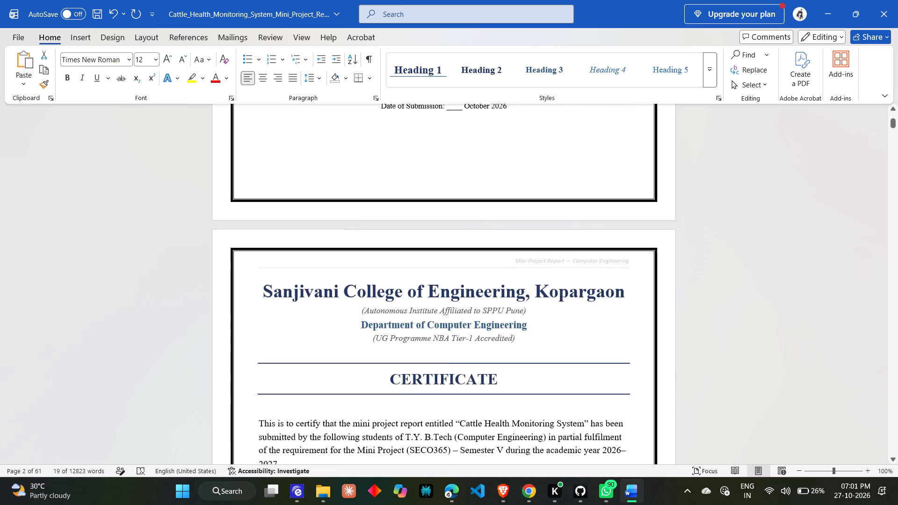
scroll(405, 199, "up", 4)
left_click_drag(360, 134, 388, 194)
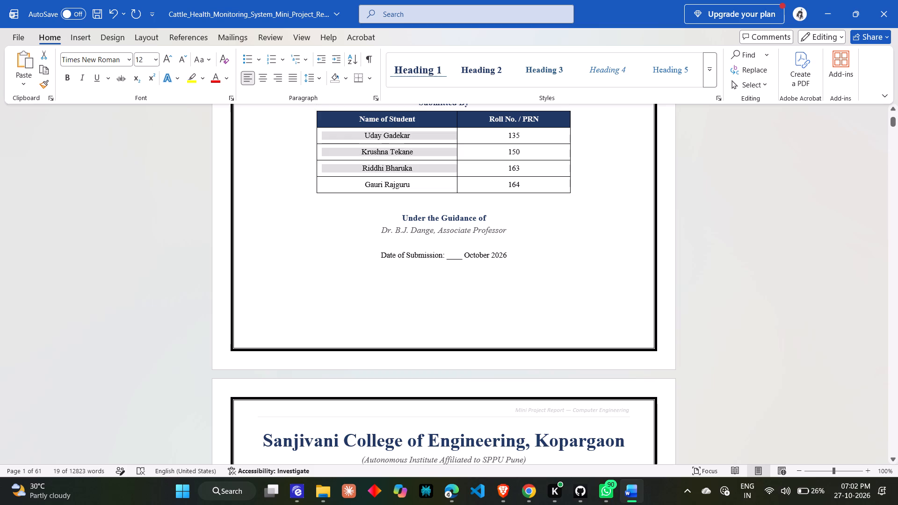
left_click_drag(388, 194, 396, 199)
key("ctrl+v")
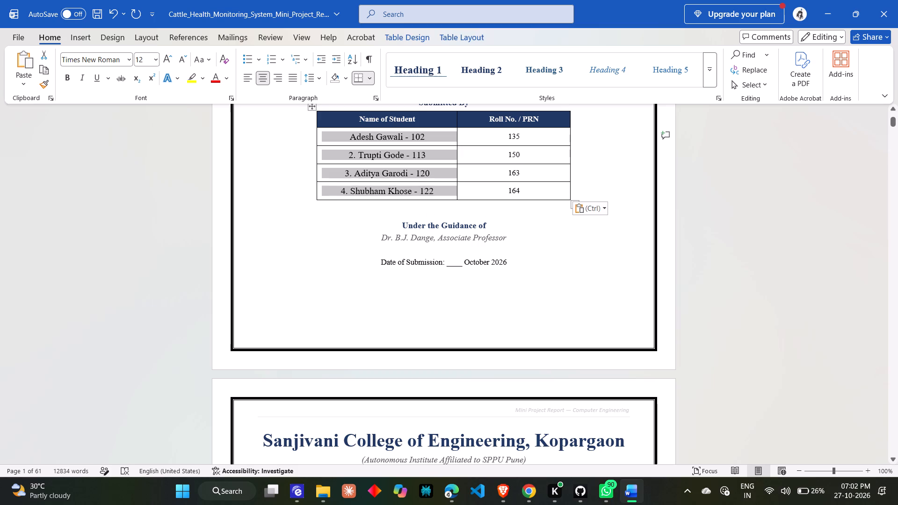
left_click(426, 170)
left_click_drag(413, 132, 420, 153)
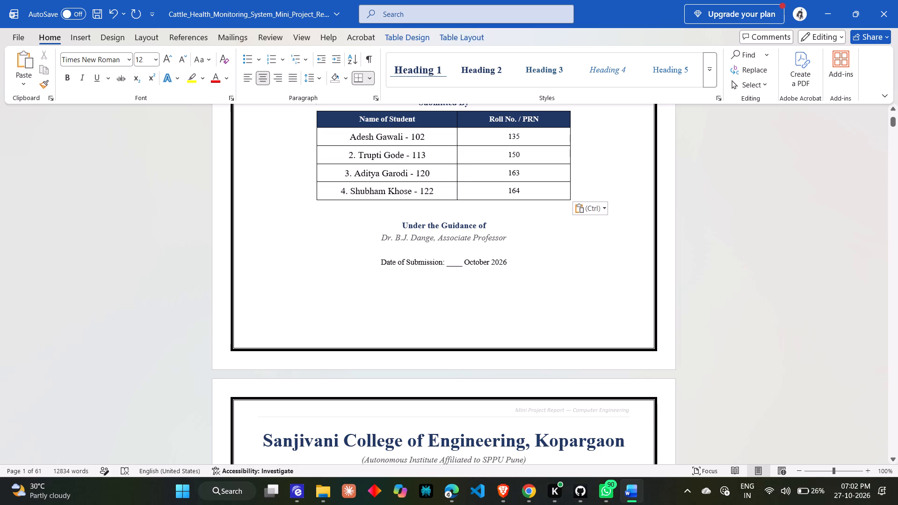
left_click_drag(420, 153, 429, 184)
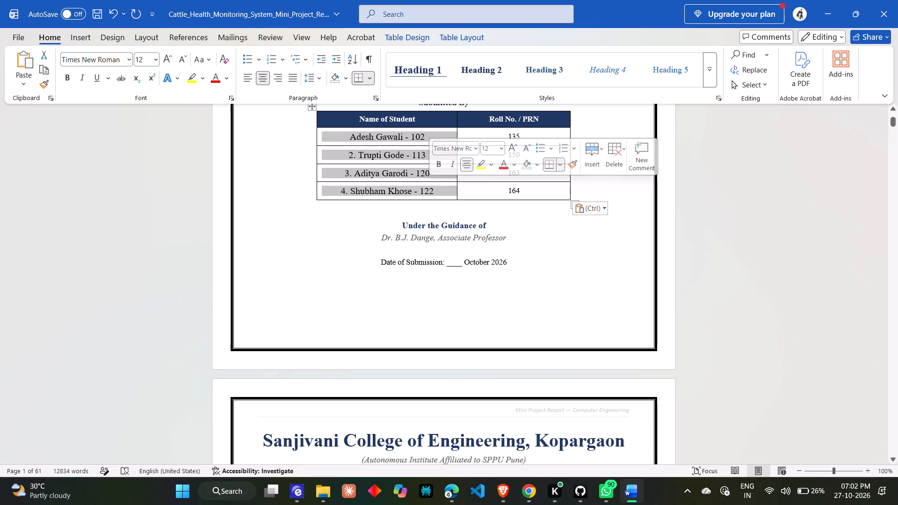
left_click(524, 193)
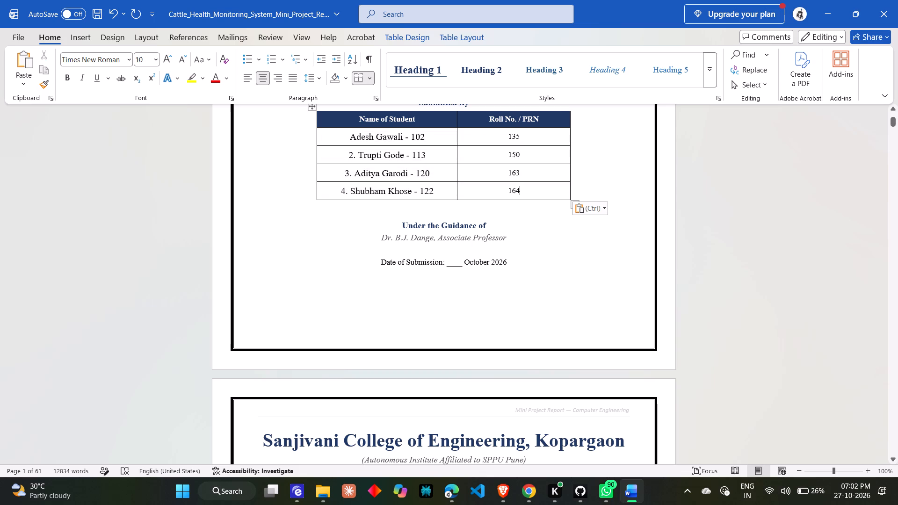
Remove the "2." numbering before the second student's name in the cover page table and space the name back towards the cell's centre.
left_click(355, 150)
key("BackSpace")
key("BackSpace")
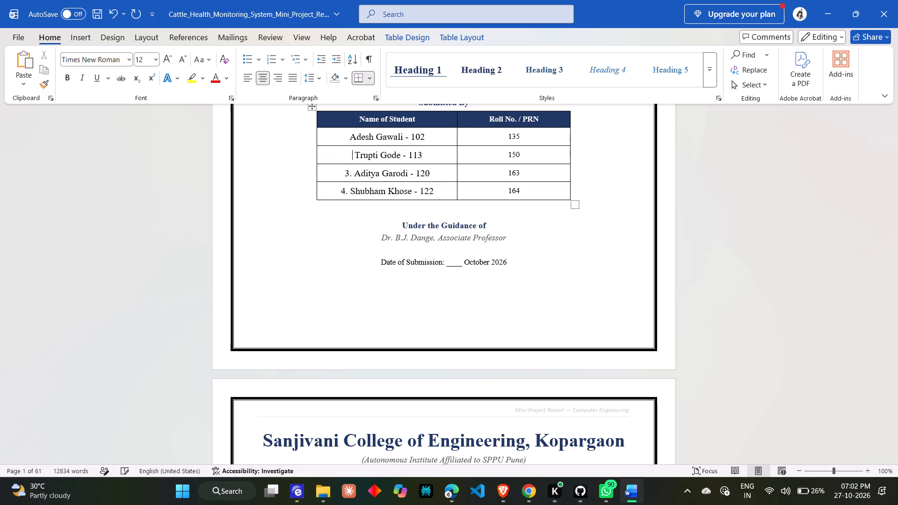
key("BackSpace")
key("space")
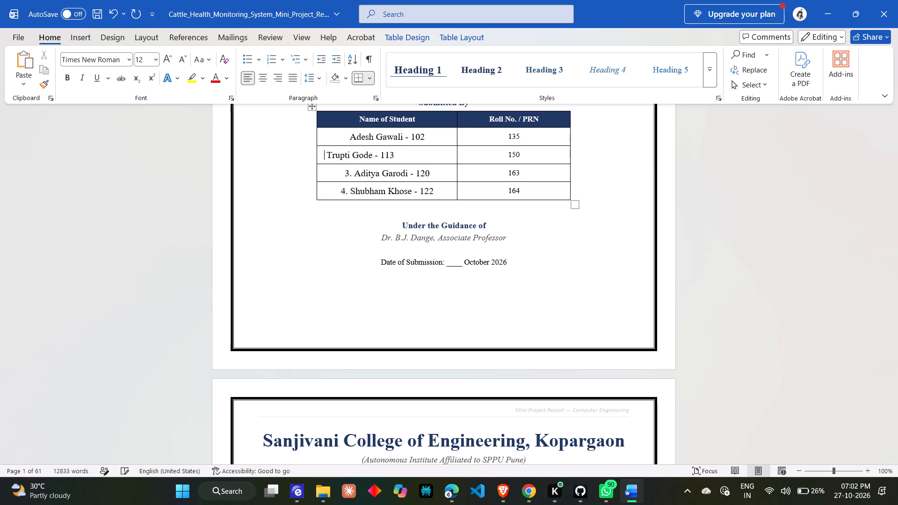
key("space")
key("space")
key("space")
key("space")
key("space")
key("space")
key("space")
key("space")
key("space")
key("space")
Set the first student's roll number to 102 in the cover page table's Roll No. / PRN column.
key("Right")
key("Right")
key("Right")
key("Right")
key("Right")
key("Right")
key("Right")
key("Right")
key("Right")
key("Right")
key("Right")
key("Right")
key("Right")
key("Right")
key("Right")
key("Right")
key("Right")
key("Right")
key("Right")
key("Right")
key("Right")
key("Right")
key("Right")
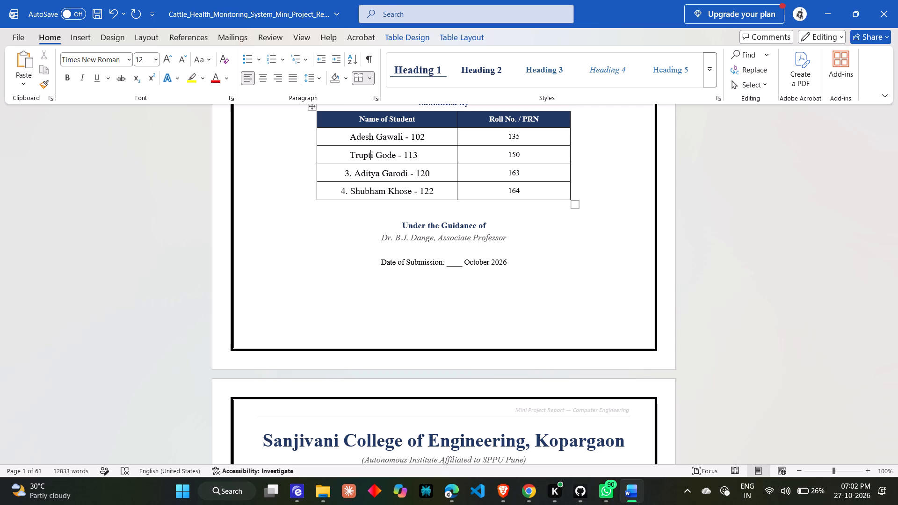
key("Right")
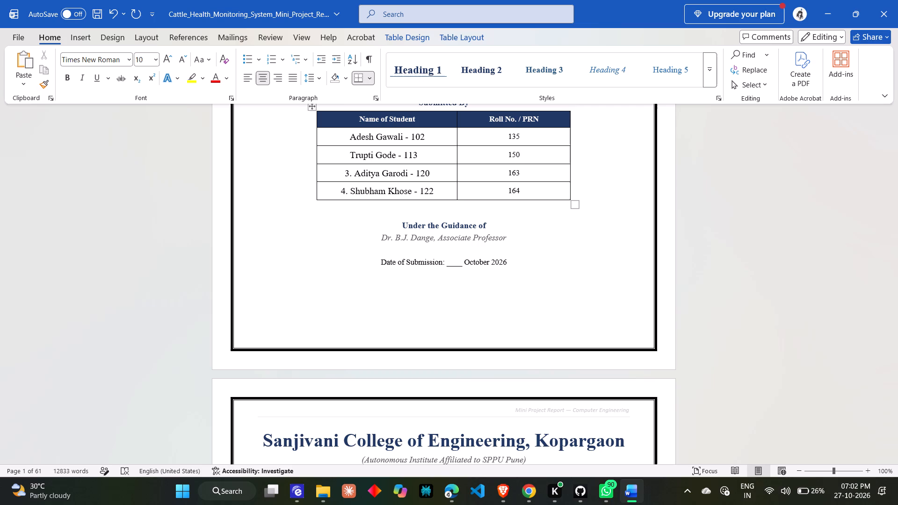
key("Up")
double_click(518, 141)
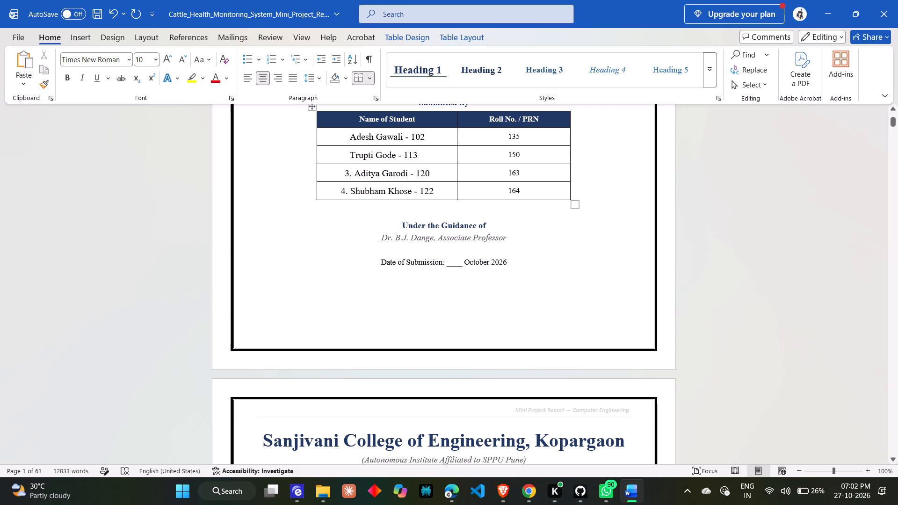
double_click(514, 136)
left_click(514, 136)
double_click(514, 136)
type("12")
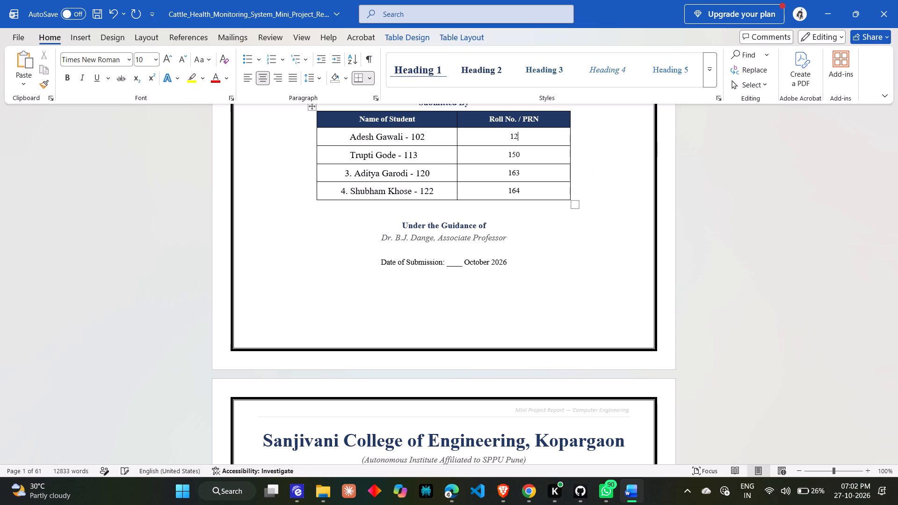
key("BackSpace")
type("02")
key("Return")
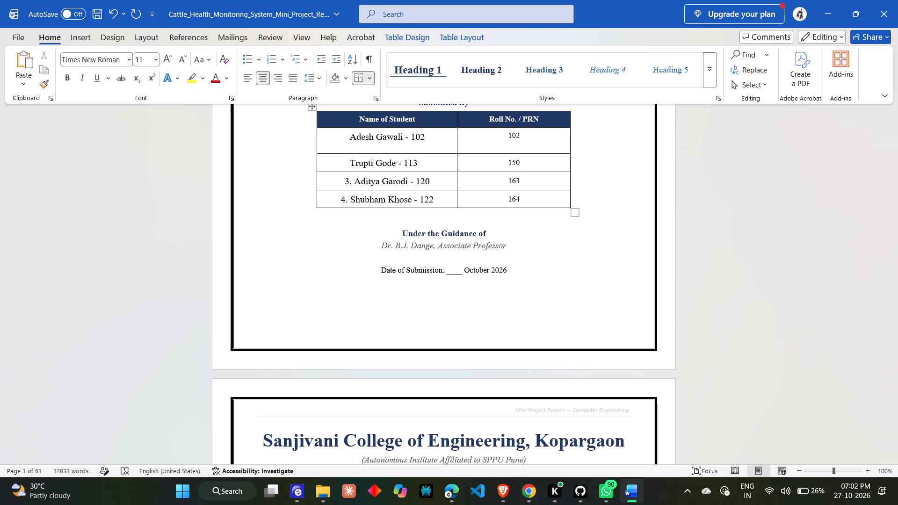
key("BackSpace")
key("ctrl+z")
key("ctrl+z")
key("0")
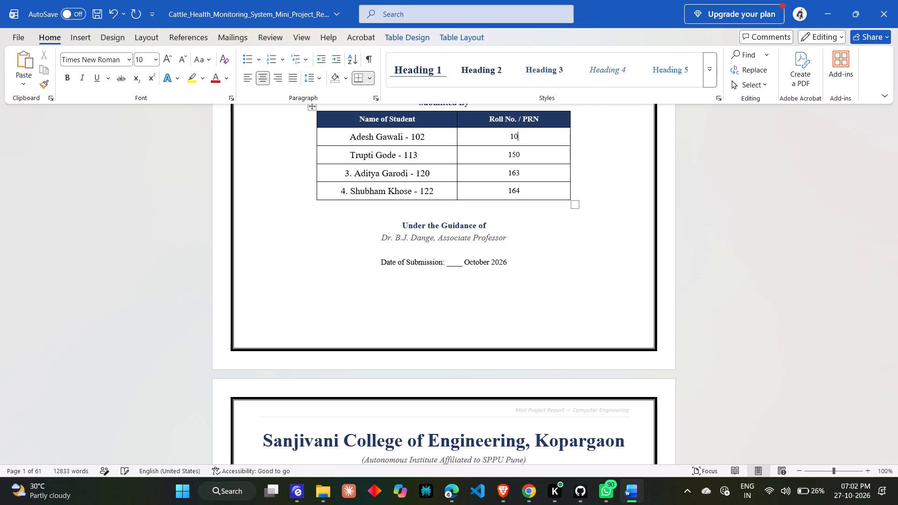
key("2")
scroll(514, 136, "up", 2)
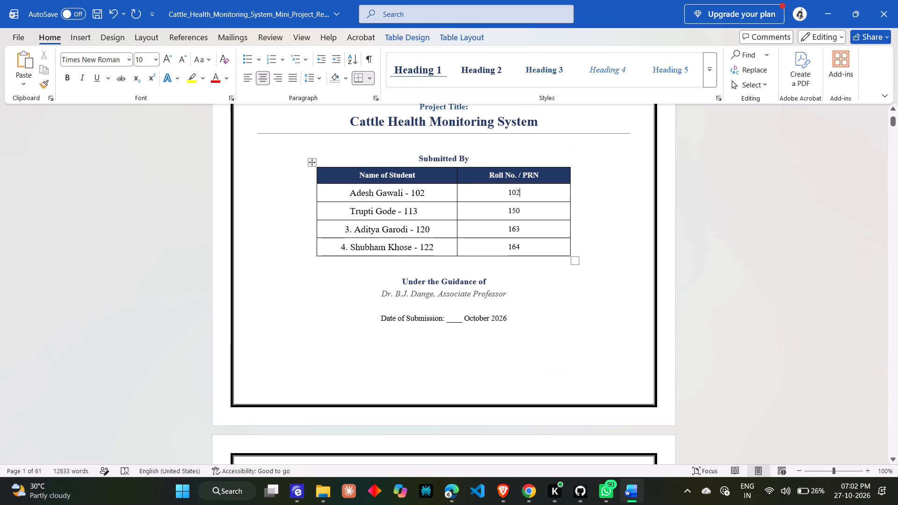
Set the second, third and fourth students' roll numbers to 113, 120 and 122 in the cover page table's Roll No. / PRN column.
left_click(531, 208)
key("BackSpace")
key("BackSpace")
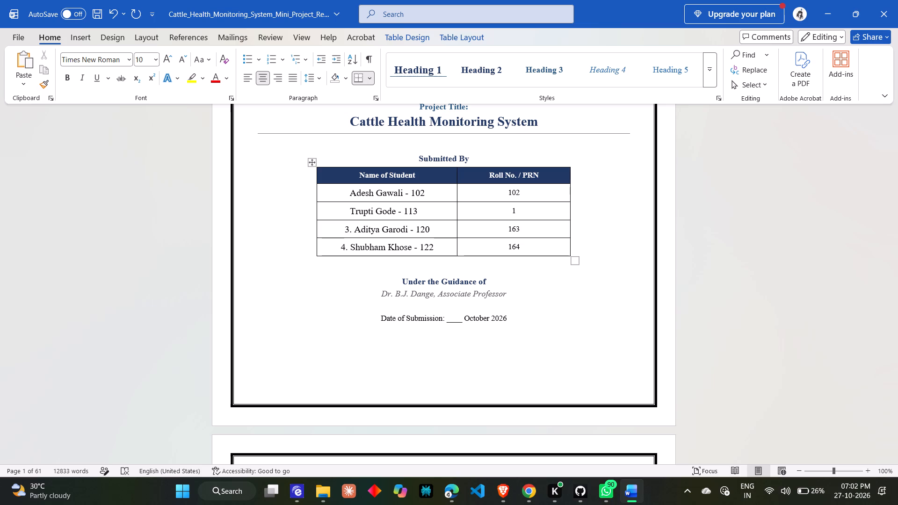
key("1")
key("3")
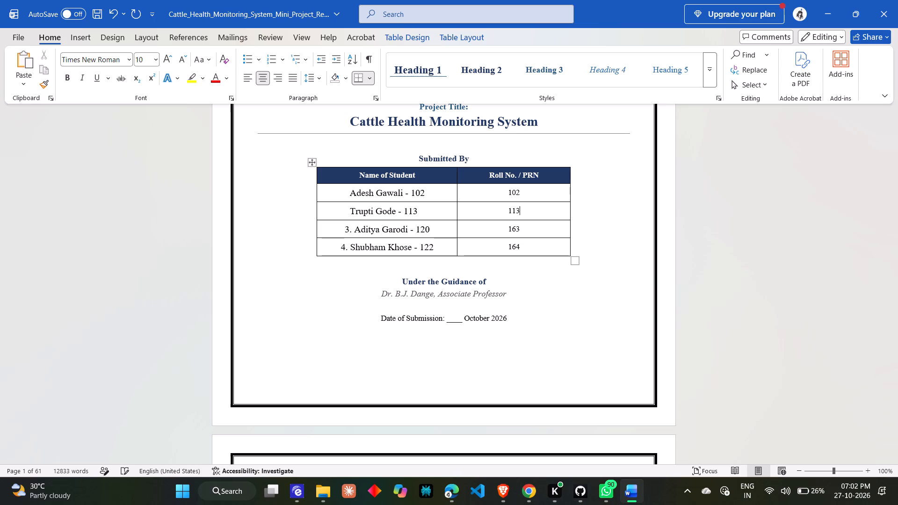
left_click(535, 231)
key("BackSpace")
key("BackSpace")
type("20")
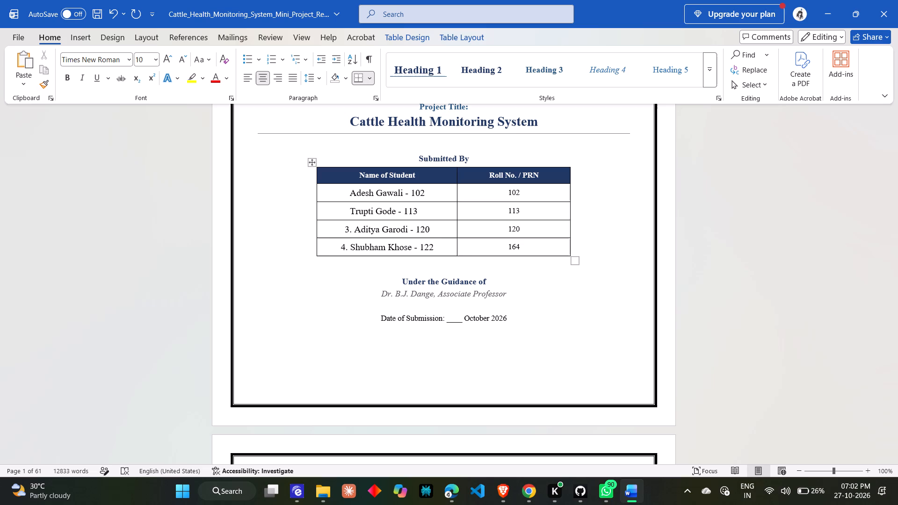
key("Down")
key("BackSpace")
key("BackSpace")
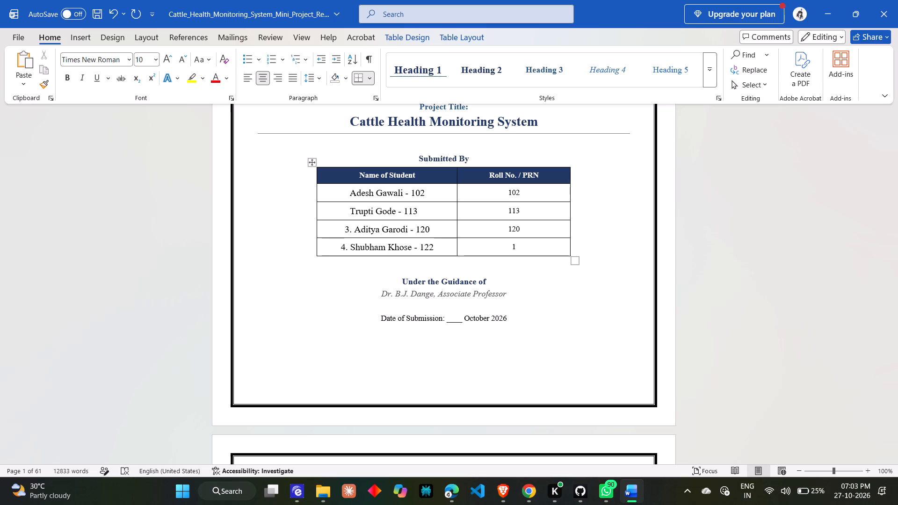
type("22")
Strip the "4." numbering and the "- 122" suffix from the fourth student's name in the cover page table.
left_click(440, 245)
key("BackSpace")
key("BackSpace")
key("BackSpace")
key("BackSpace")
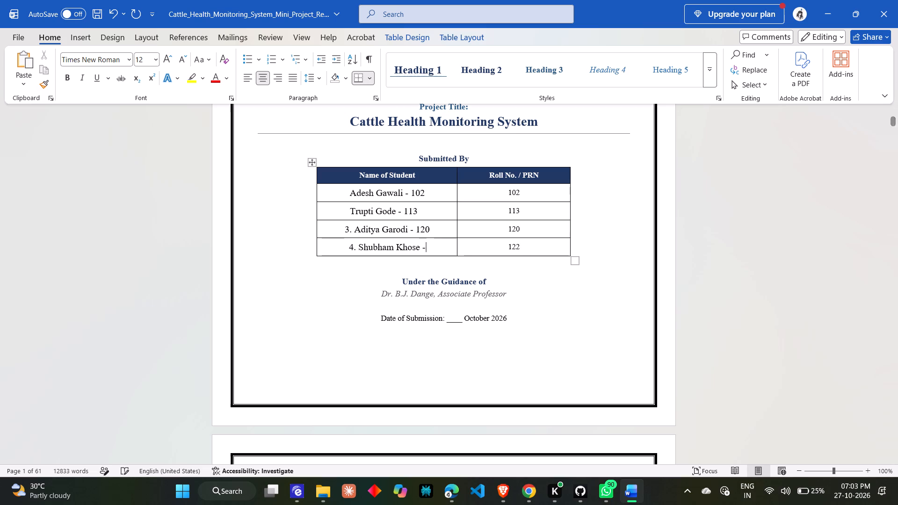
key("BackSpace")
left_click(363, 245)
key("BackSpace")
key("BackSpace")
key("BackSpace")
Strip the "3." numbering and the "- 120" suffix from the third student's name in the cover page table.
left_click(351, 226)
key("BackSpace")
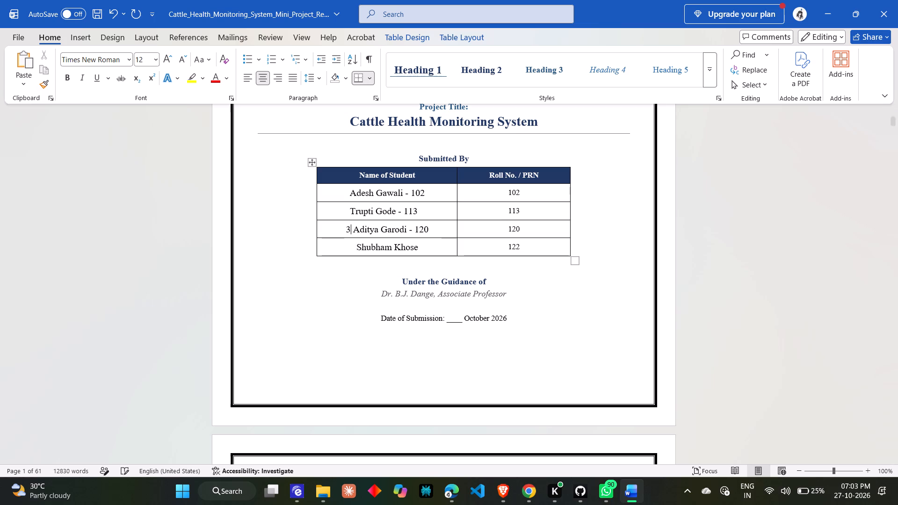
key("BackSpace")
left_click(435, 231)
key("BackSpace")
key("BackSpace")
key("BackSpace")
key("BackSpace")
key("BackSpace")
key("BackSpace")
key("BackSpace")
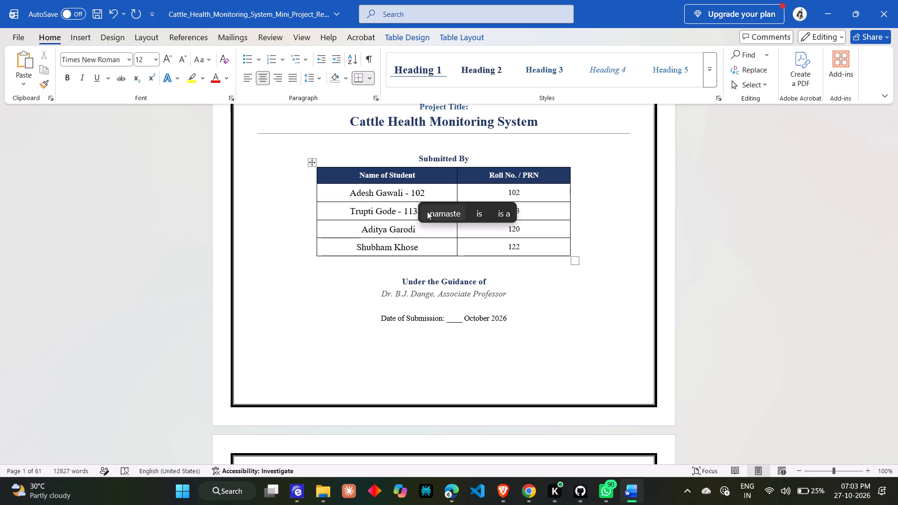
Remove the "- 113" suffix after the second student's name in the cover page table.
left_click(405, 207)
left_click(416, 208)
key("BackSpace")
key("BackSpace")
key("BackSpace")
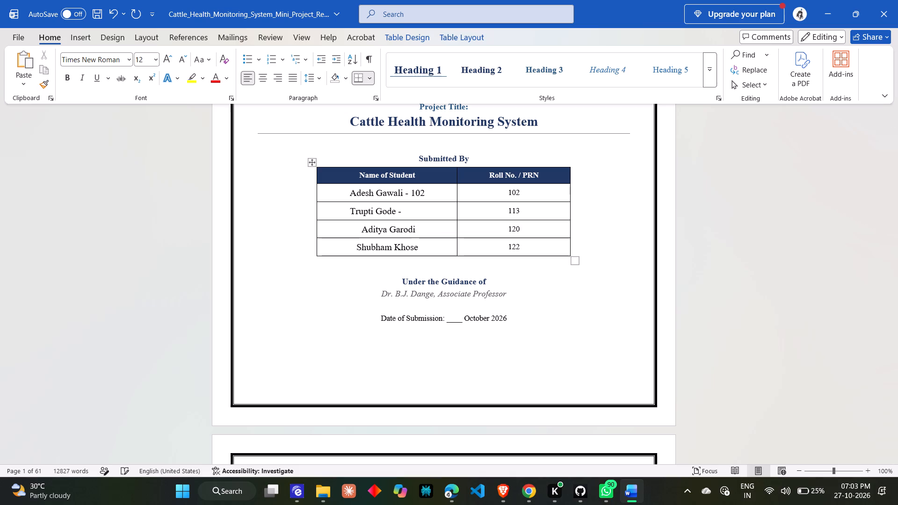
key("BackSpace")
key("BackSpace")
key("BackSpace")
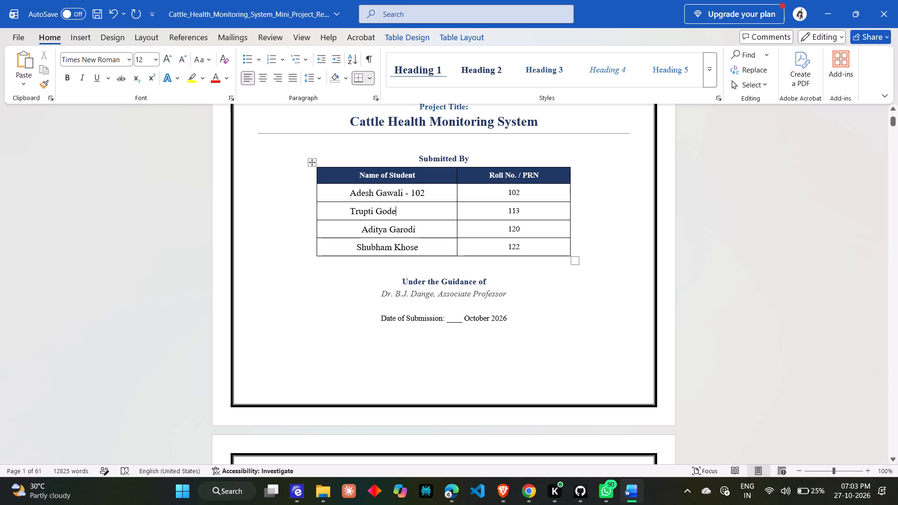
Remove the "- 102" suffix after the first student's name in the cover page table.
left_click(433, 195)
key("BackSpace")
key("BackSpace")
key("BackSpace")
key("BackSpace")
key("BackSpace")
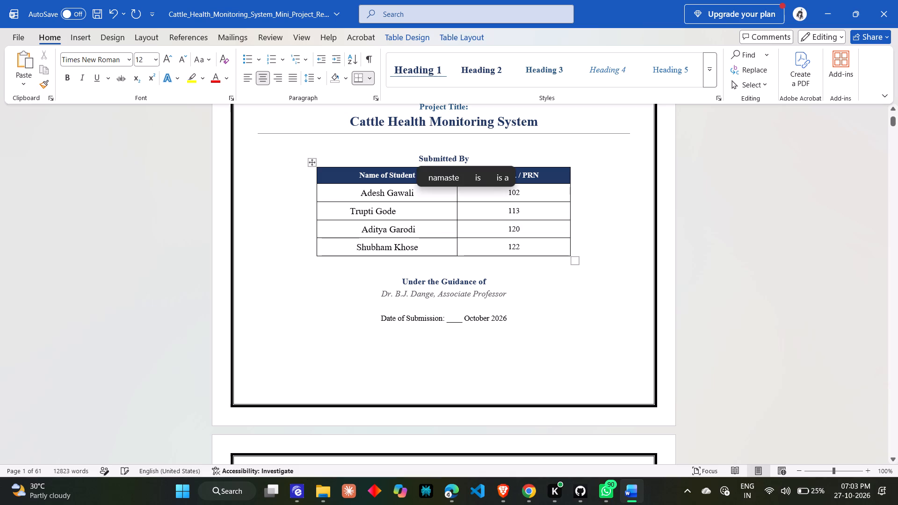
Add spaces before the second student's name in the cover page table so it lines up with the other centred names.
left_click(346, 207)
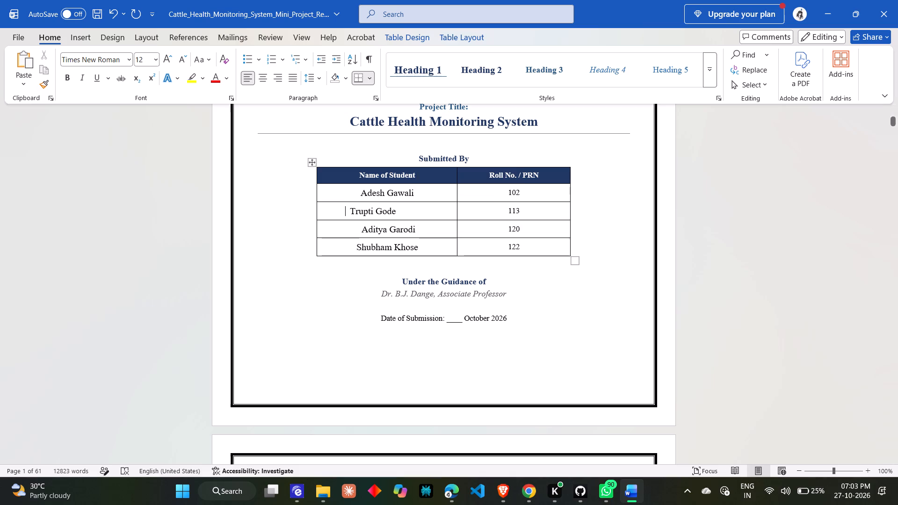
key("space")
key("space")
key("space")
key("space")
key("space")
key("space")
key("BackSpace")
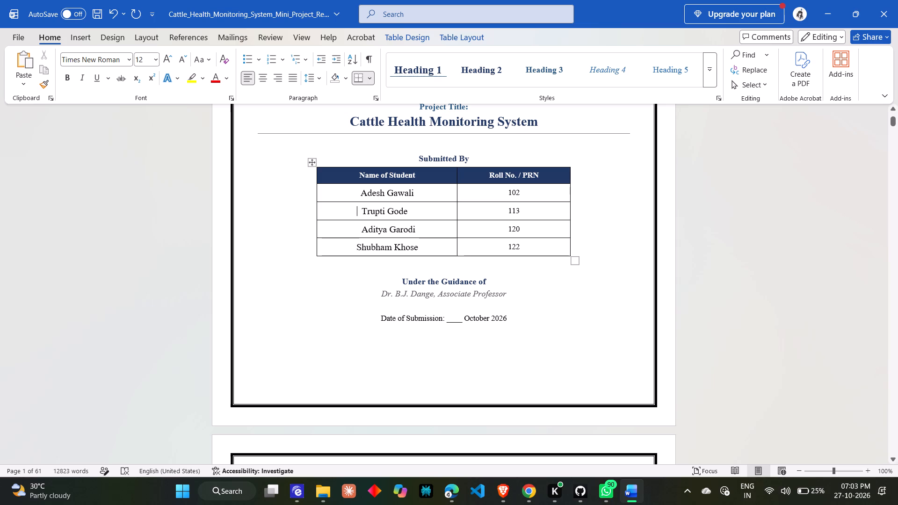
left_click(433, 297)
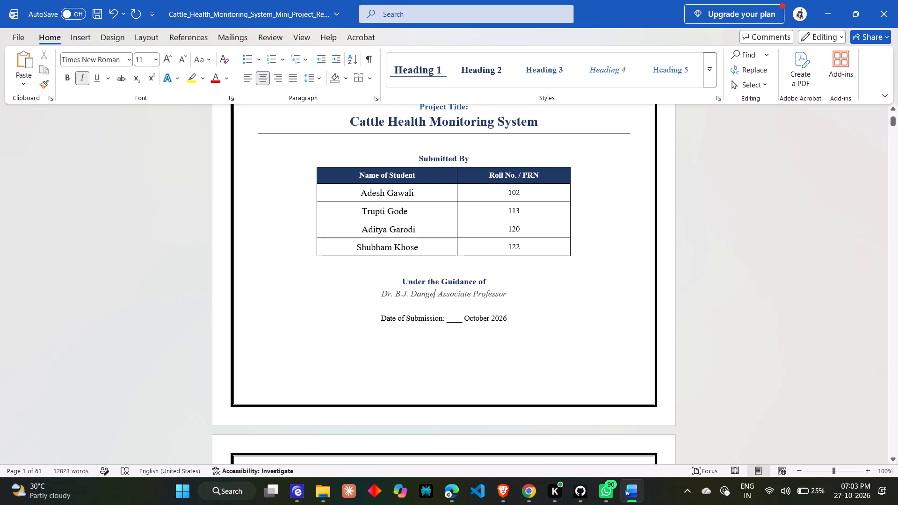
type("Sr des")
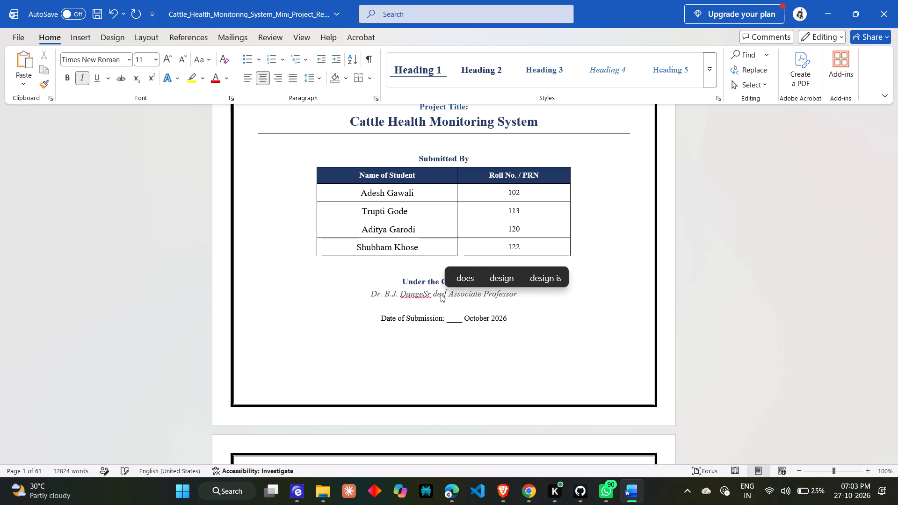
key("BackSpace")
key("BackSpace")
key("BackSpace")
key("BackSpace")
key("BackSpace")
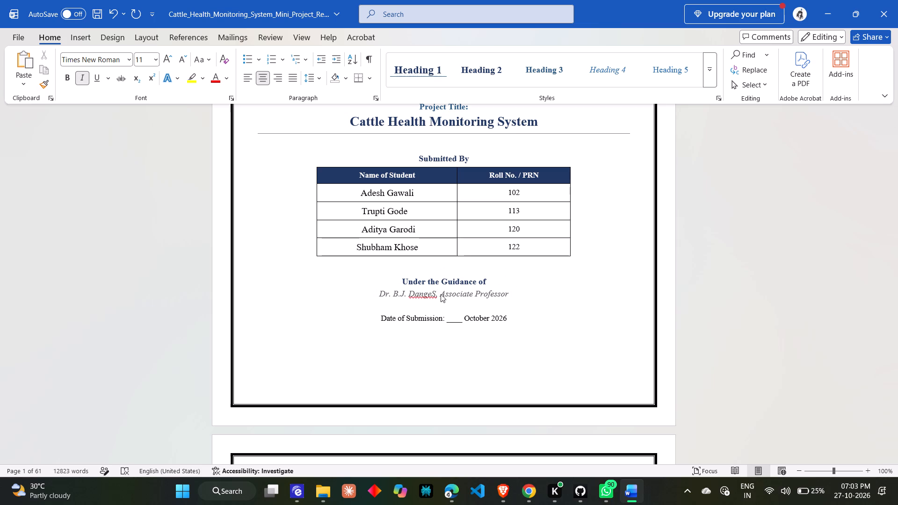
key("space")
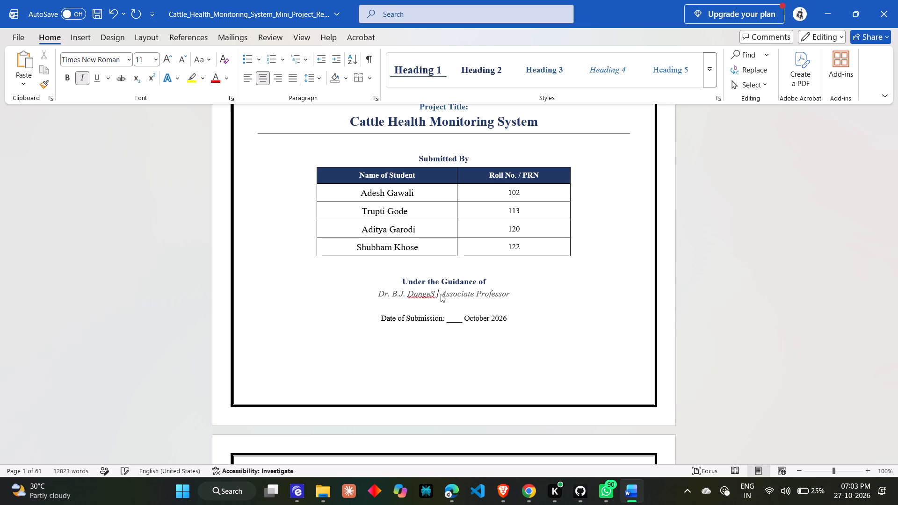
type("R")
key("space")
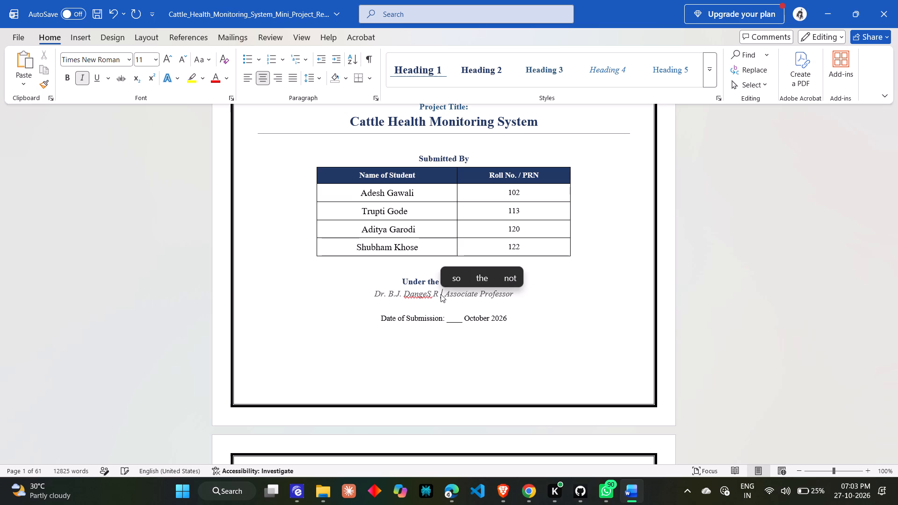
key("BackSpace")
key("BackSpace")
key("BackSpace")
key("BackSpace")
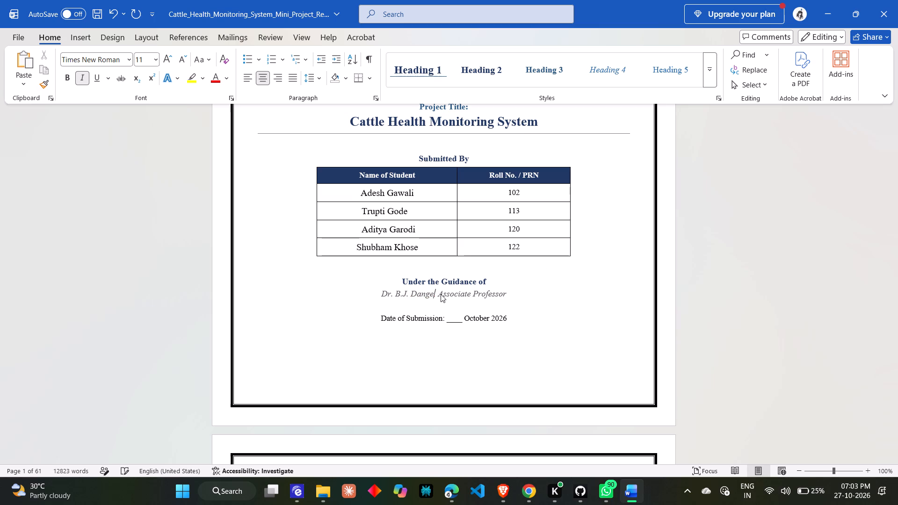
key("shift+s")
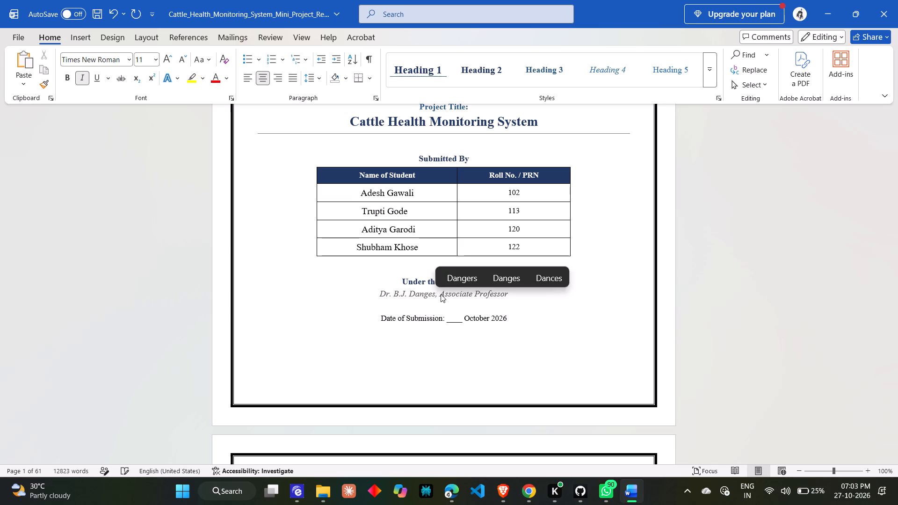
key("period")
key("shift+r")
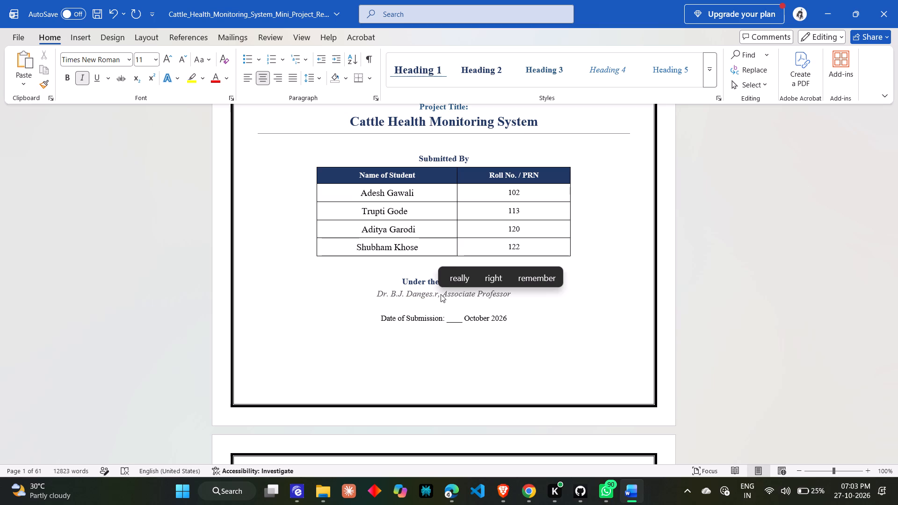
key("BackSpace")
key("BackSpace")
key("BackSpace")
Enter the new guide's initials and surname just before ", Associate Professor" in the line below Under the Guidance of.
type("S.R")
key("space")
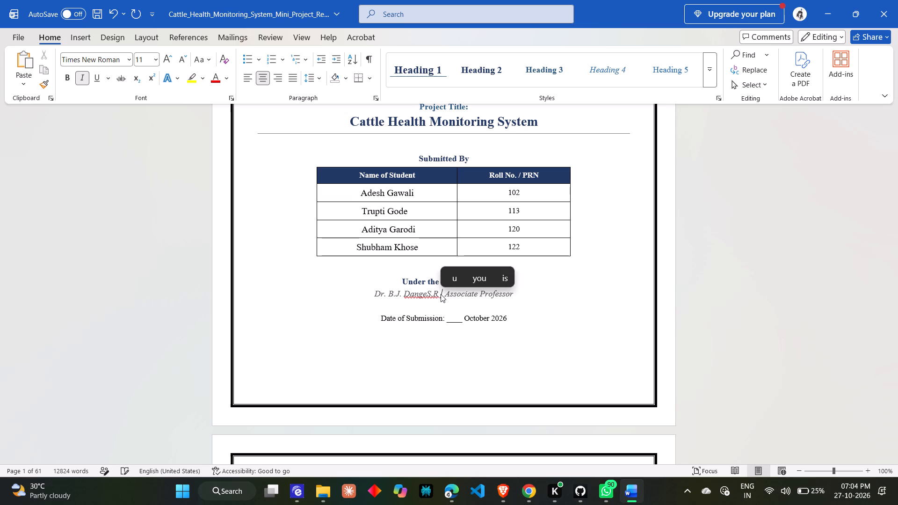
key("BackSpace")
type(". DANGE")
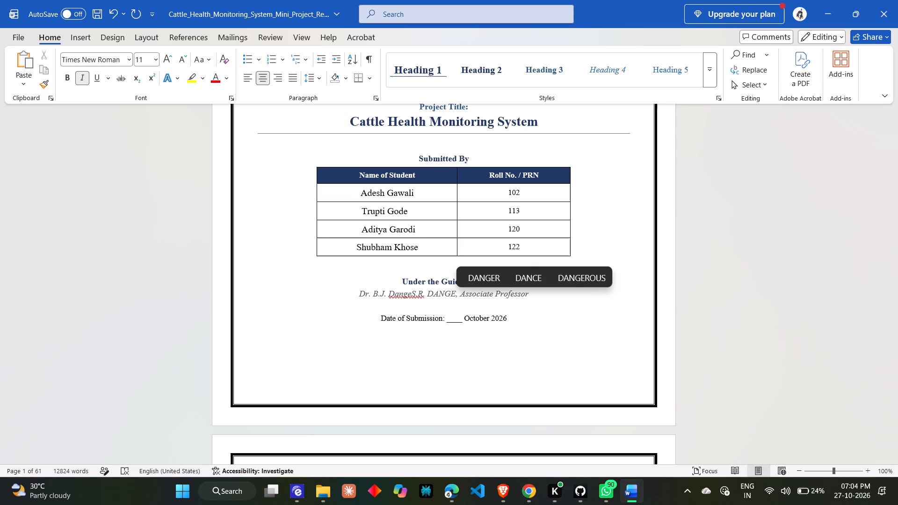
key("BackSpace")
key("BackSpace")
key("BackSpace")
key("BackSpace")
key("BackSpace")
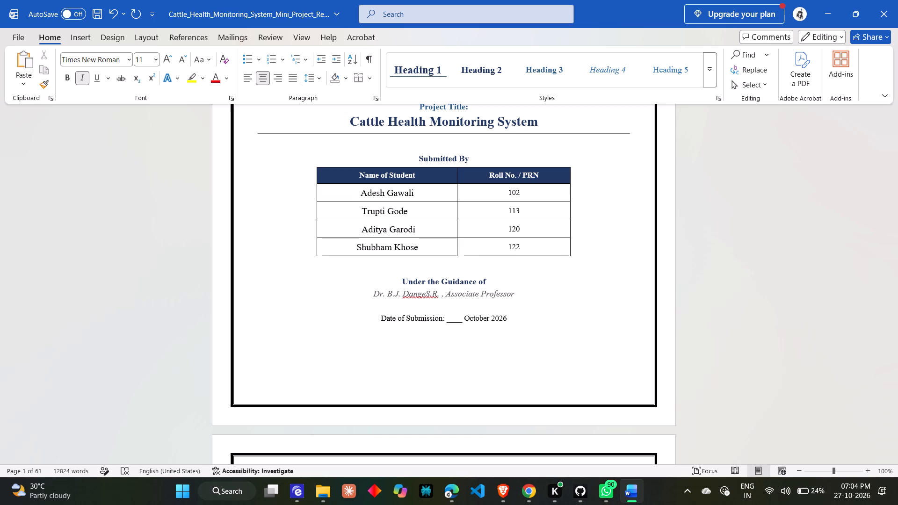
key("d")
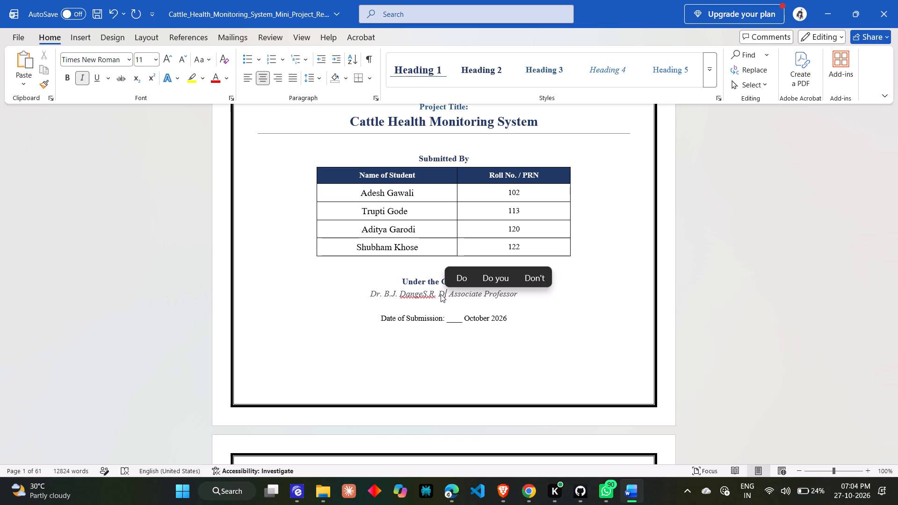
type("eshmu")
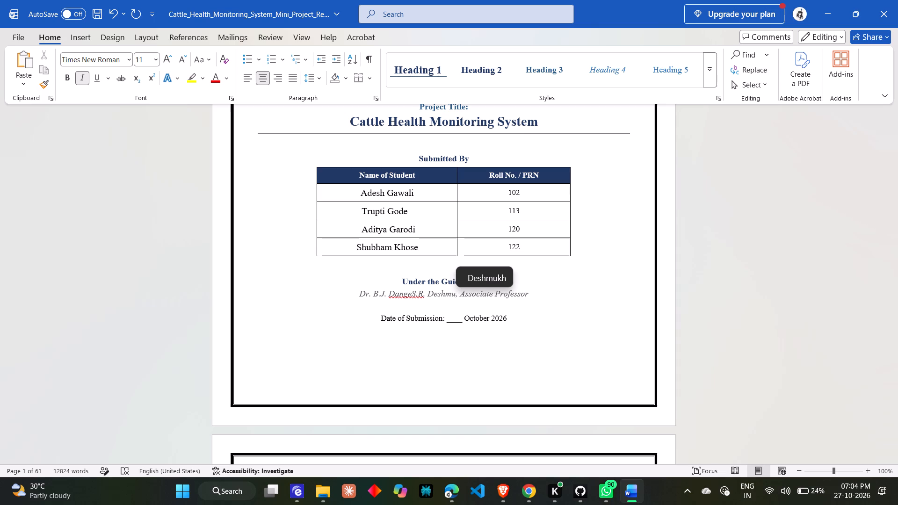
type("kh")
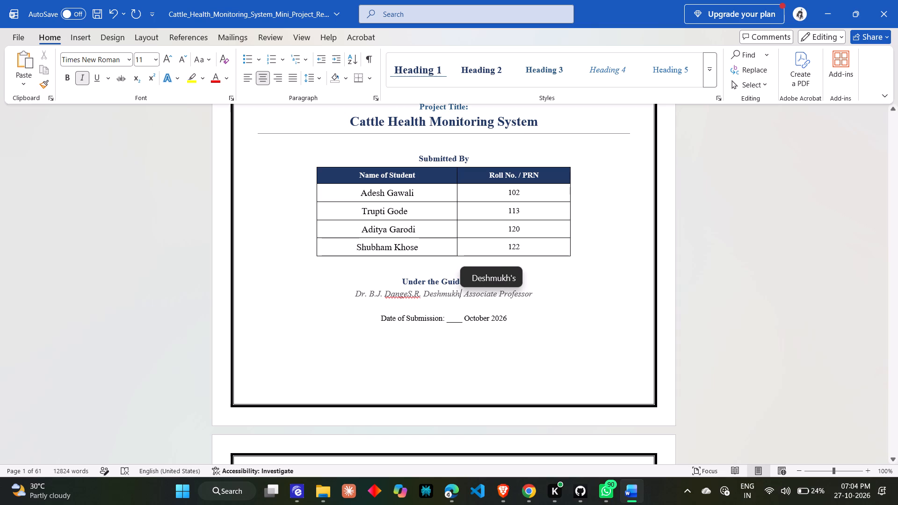
Delete the previous guide's initials and surname between "Dr." and the new guide's name on the cover page.
left_click(406, 299)
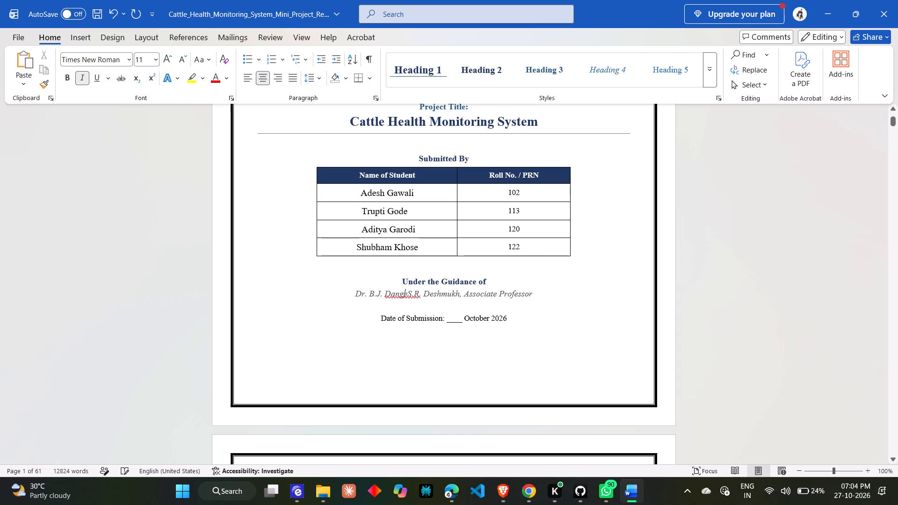
left_click(408, 297)
key("BackSpace")
key("BackSpace")
key("BackSpace")
key("BackSpace")
key("BackSpace")
key("BackSpace")
key("BackSpace")
key("BackSpace")
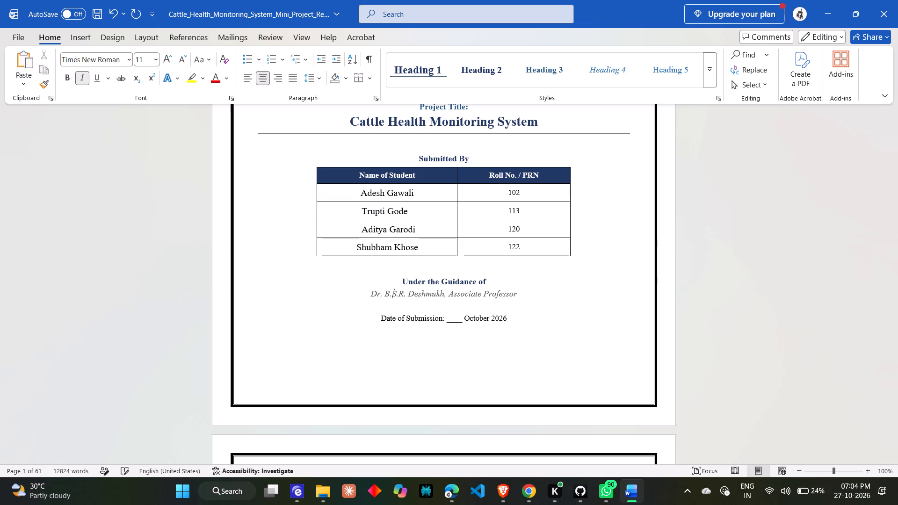
key("BackSpace")
key("BackSpace")
key("BackSpace")
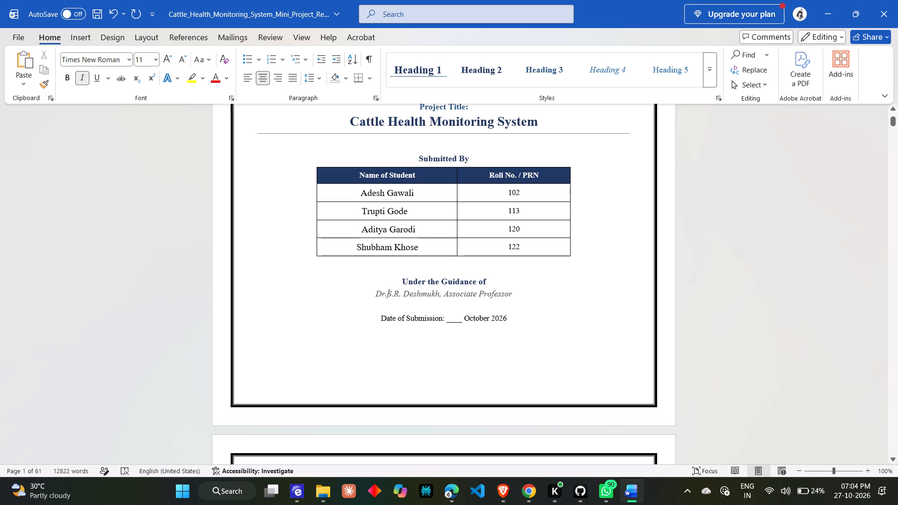
Insert a space between "Dr." and the guide's initials on the cover page.
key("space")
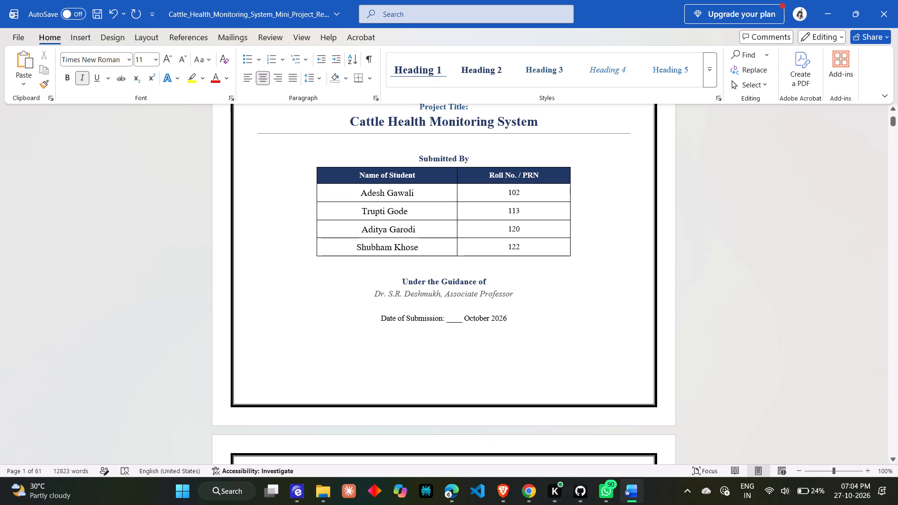
Review the report's cover page, from the college heading down to the student table, guide line and submission date.
scroll(444, 322, "down", 2)
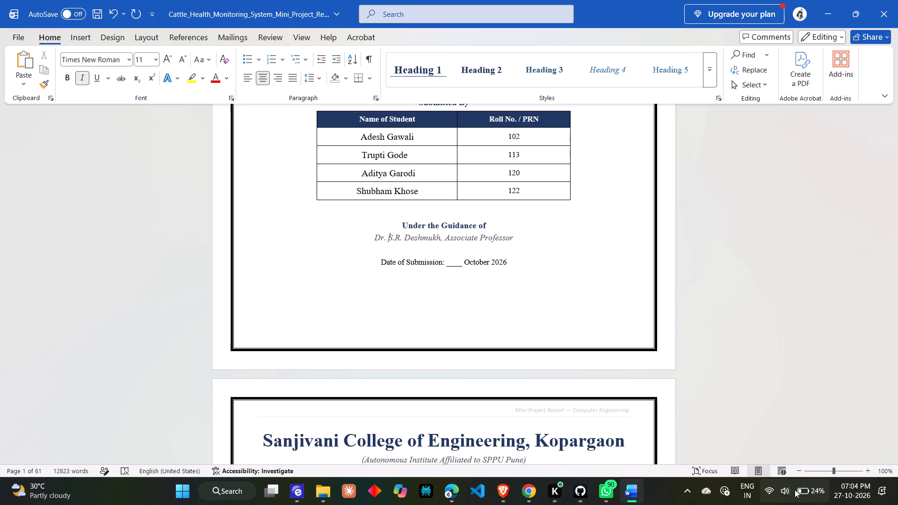
scroll(467, 291, "up", 8)
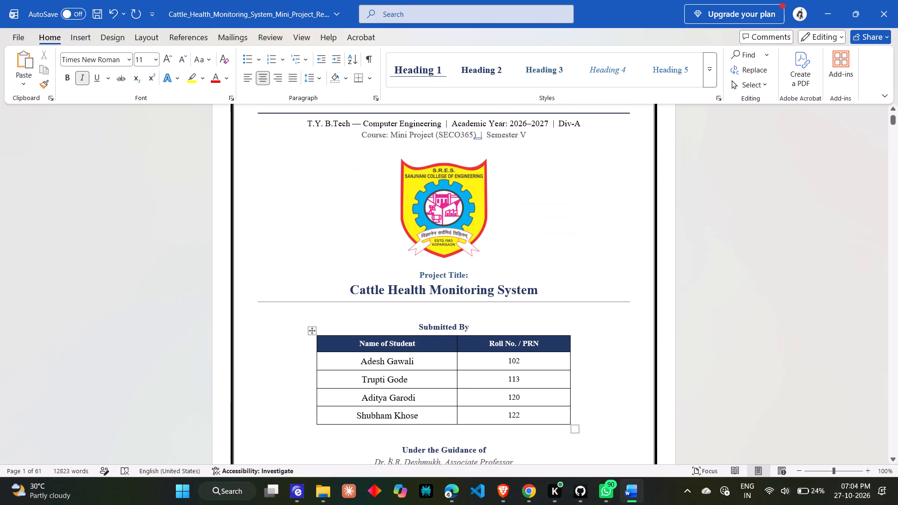
scroll(467, 289, "up", 7)
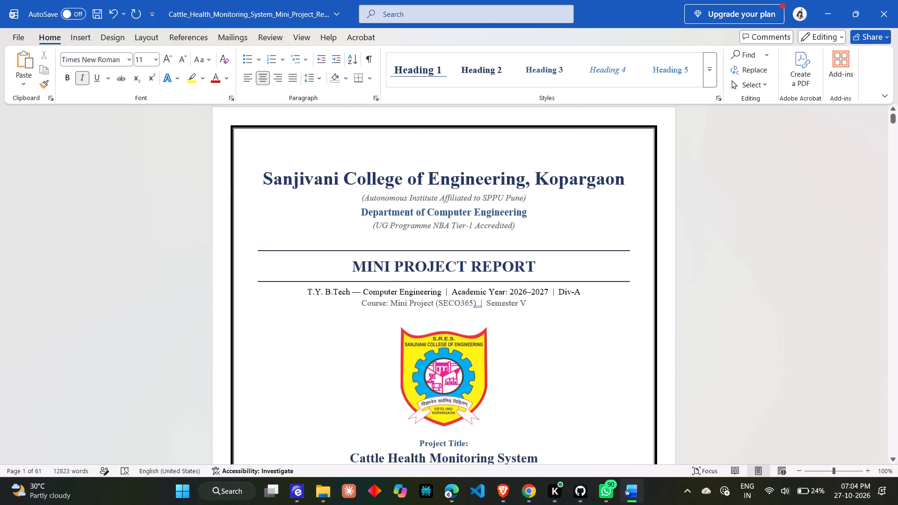
scroll(466, 290, "up", 6)
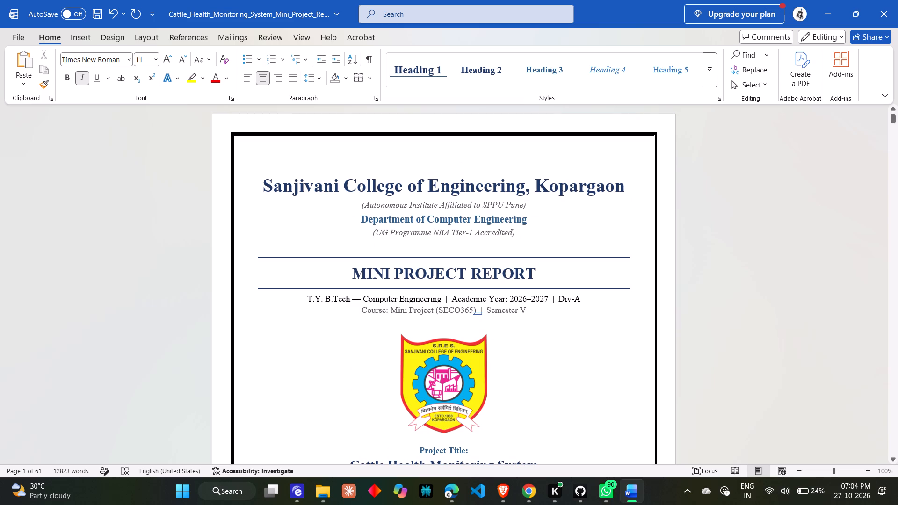
scroll(428, 287, "down", 6)
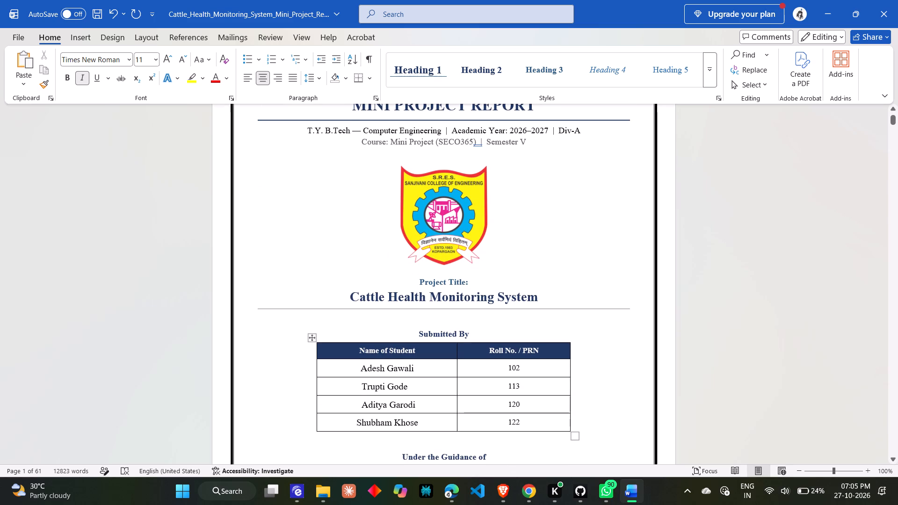
Switch to the GitHub app window with the localhost:5173 page and close it, returning to the report.
left_click(578, 490)
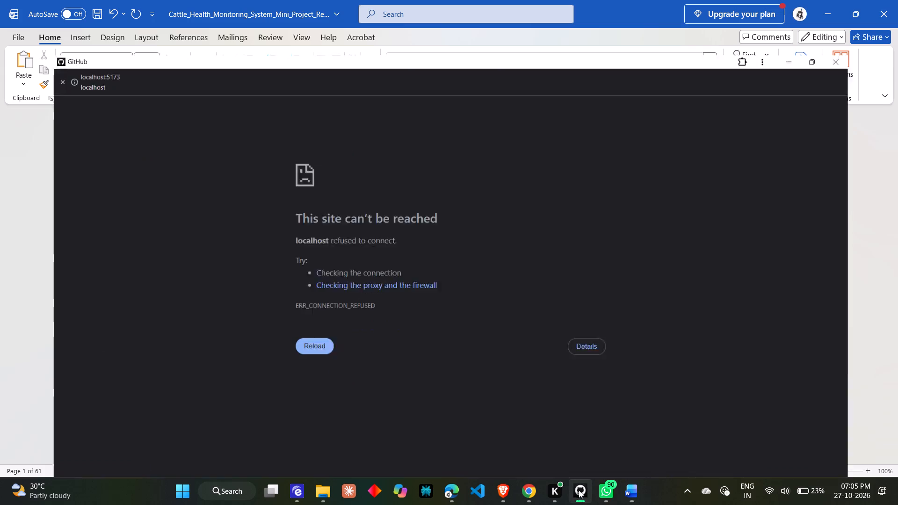
left_click(897, 0)
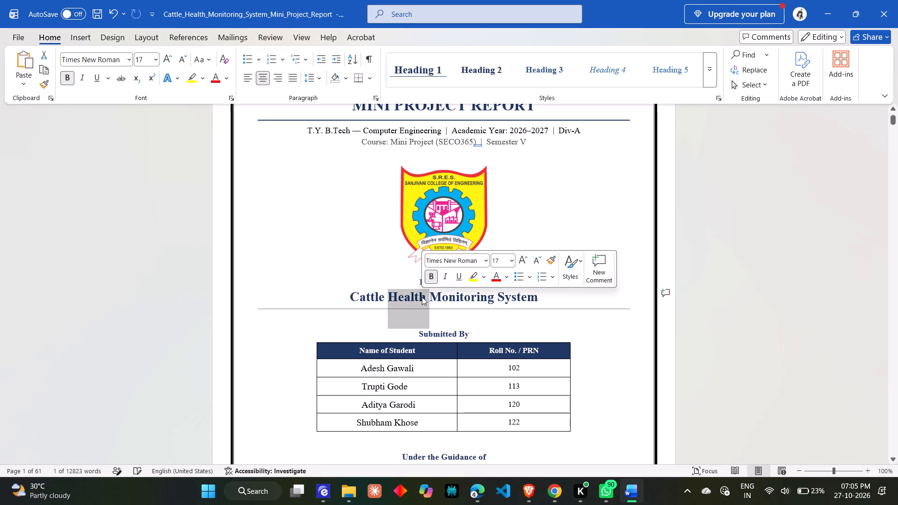
Replace the project title "Cattle Health Monitoring System" on the cover page with the copied title "SkillSwap".
triple_click(431, 295)
double_click(432, 293)
double_click(432, 294)
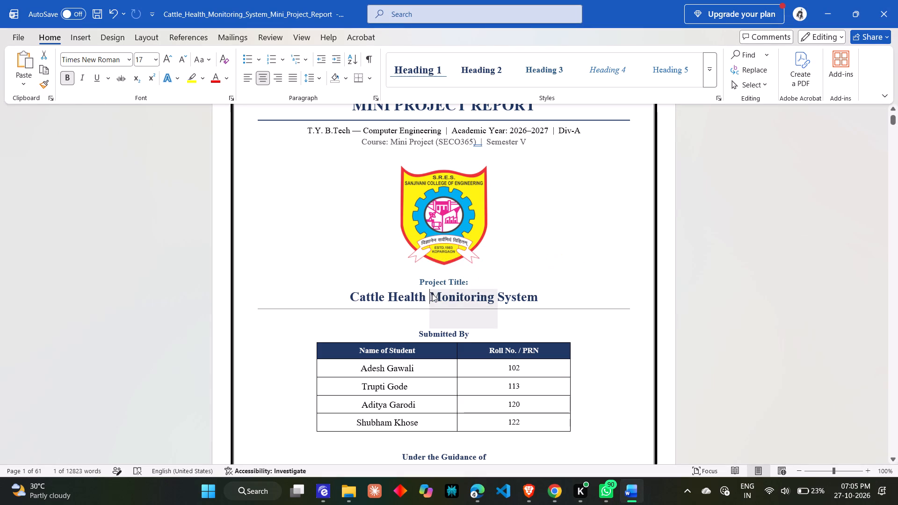
double_click(432, 294)
double_click(432, 294)
double_click(432, 296)
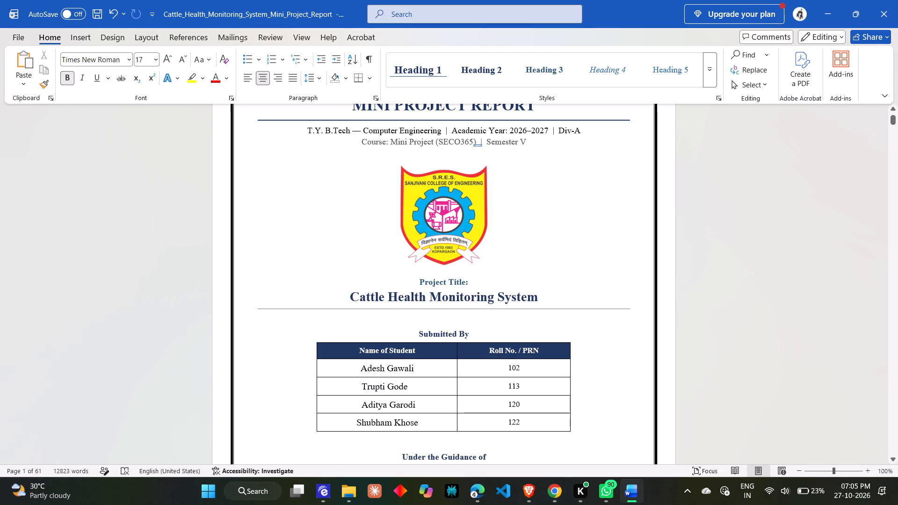
triple_click(432, 299)
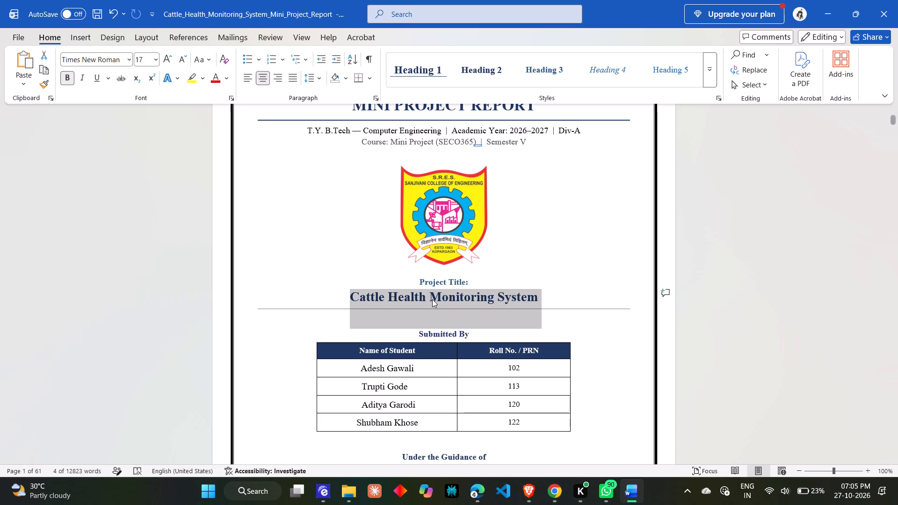
key("ctrl+v")
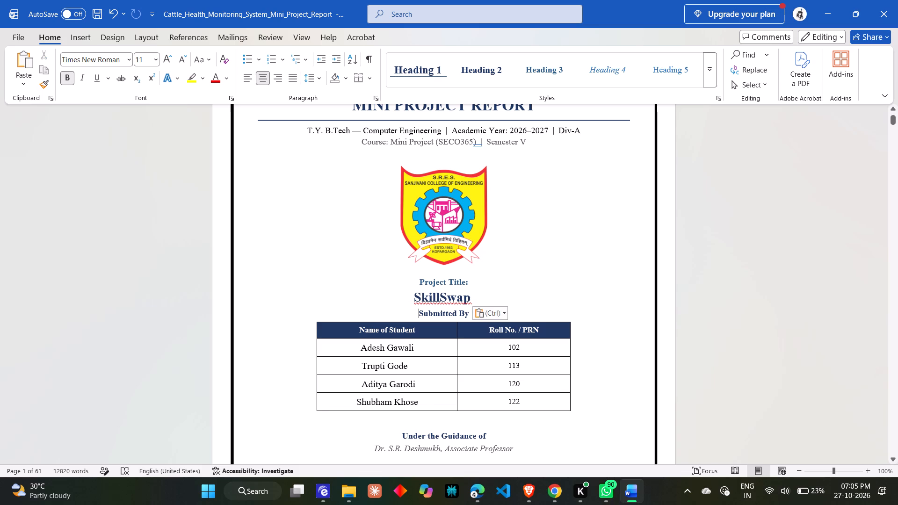
Add a spaced hyphen " - " after "SkillSwap" in the cover page title.
left_click(481, 293)
left_click(761, 295)
key("BackSpace")
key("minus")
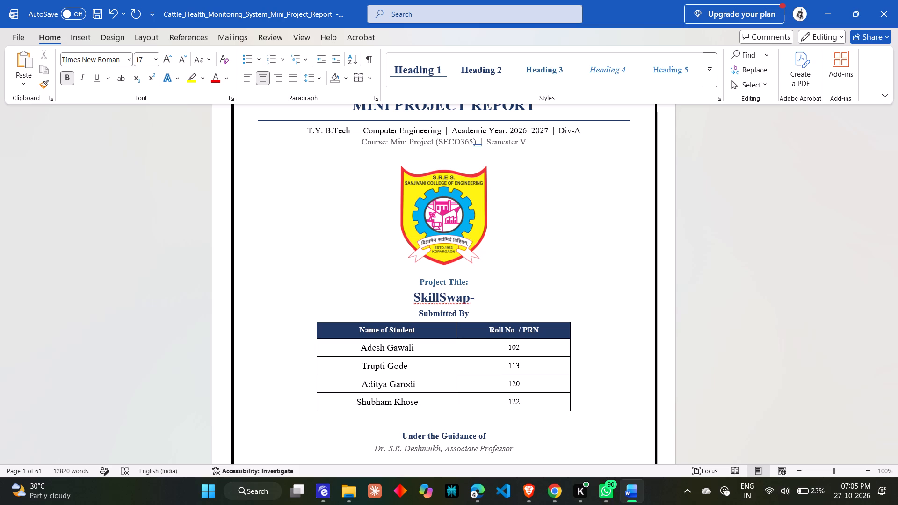
key("Left")
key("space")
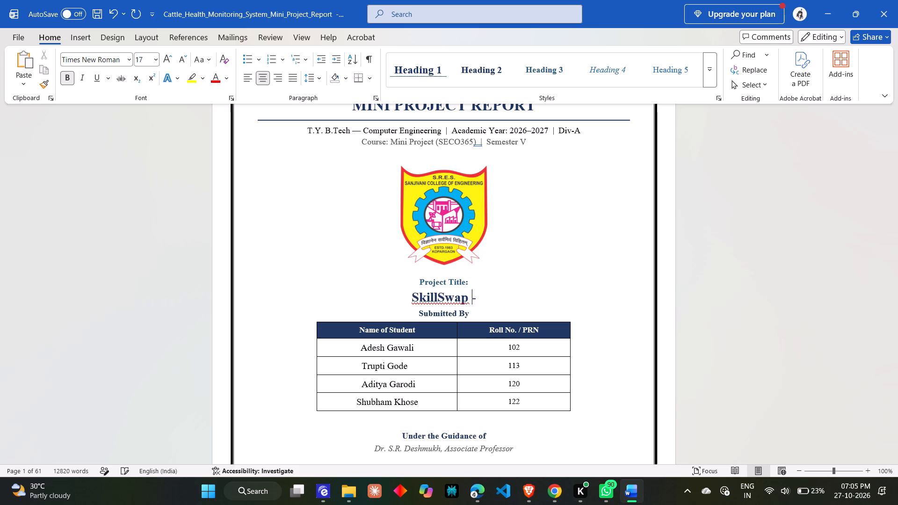
key("Right")
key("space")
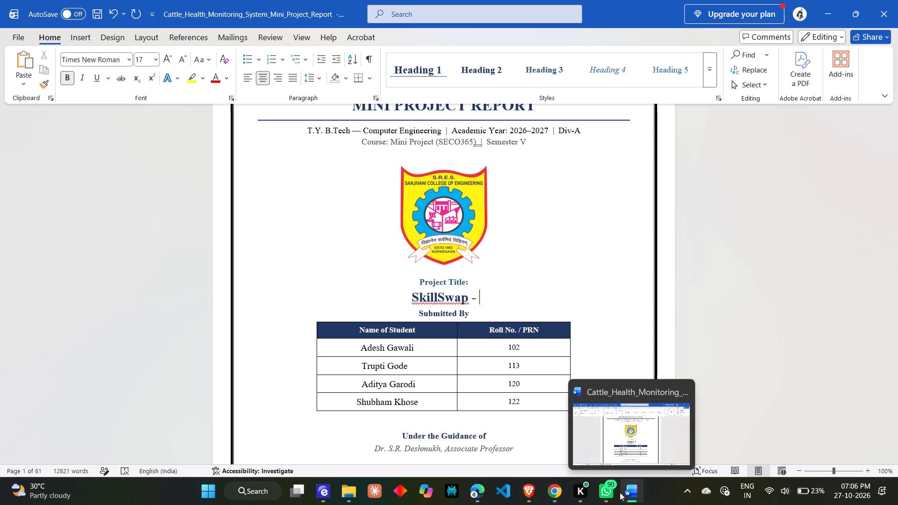
Switch to Chrome and copy "A-Peer-to-Peer-Skill-Learning-Teaching-Marketplace" from the SkillSwap repository name above the README.
left_click(554, 492)
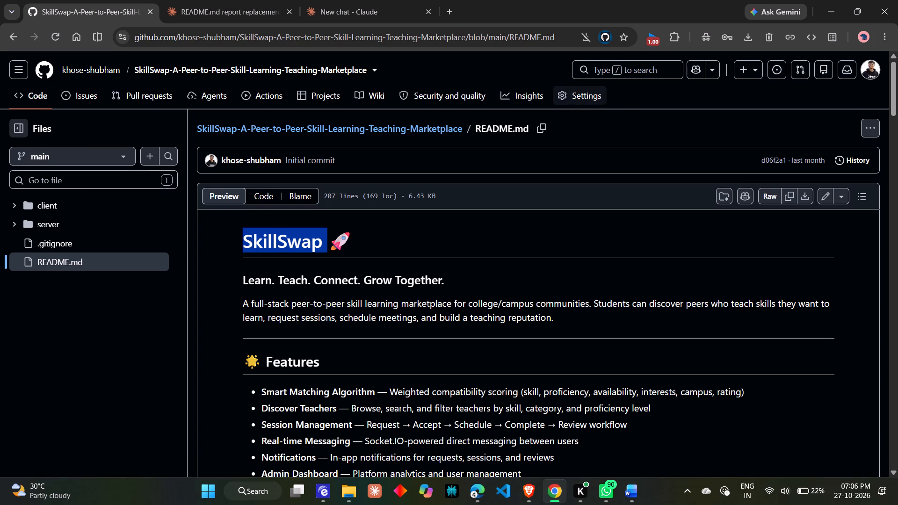
left_click_drag(465, 126, 460, 126)
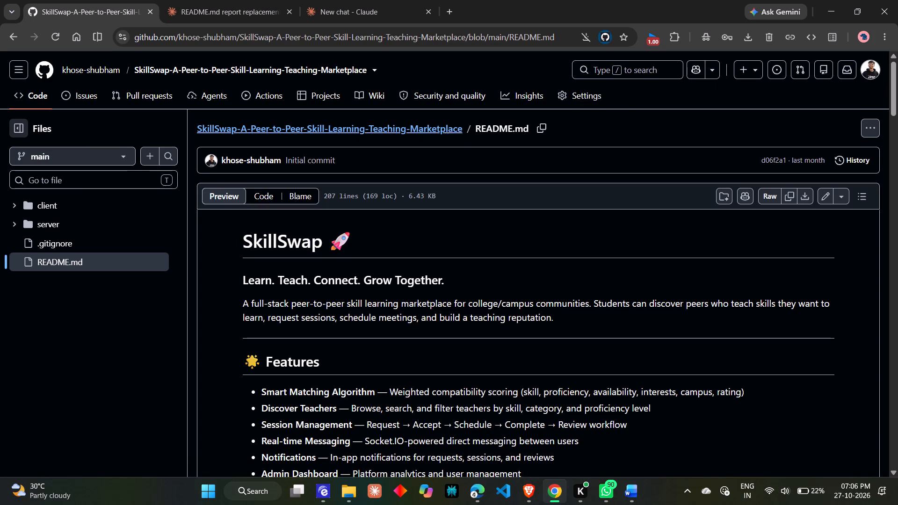
left_click_drag(460, 126, 218, 124)
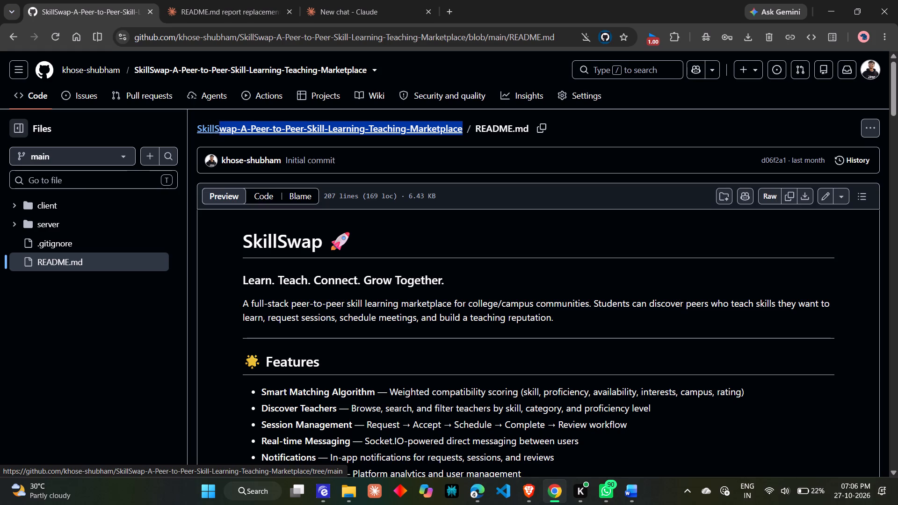
left_click_drag(218, 124, 241, 123)
key("ctrl+c")
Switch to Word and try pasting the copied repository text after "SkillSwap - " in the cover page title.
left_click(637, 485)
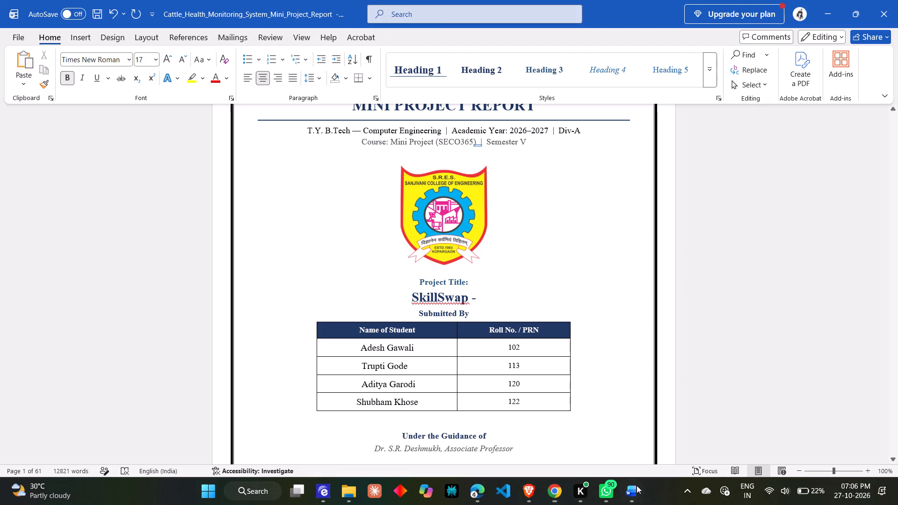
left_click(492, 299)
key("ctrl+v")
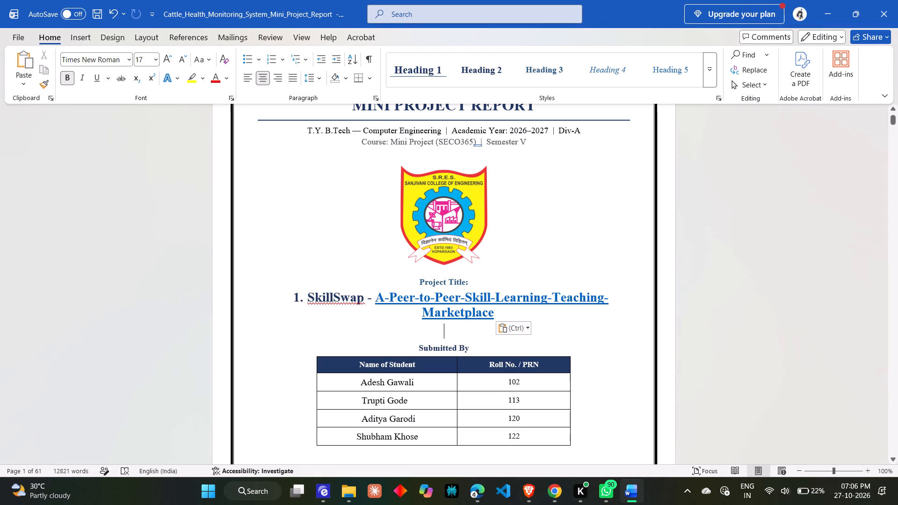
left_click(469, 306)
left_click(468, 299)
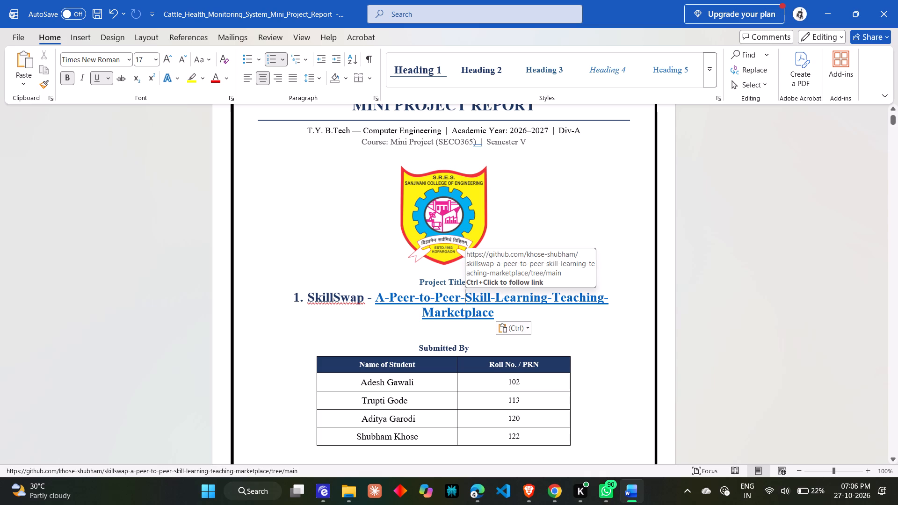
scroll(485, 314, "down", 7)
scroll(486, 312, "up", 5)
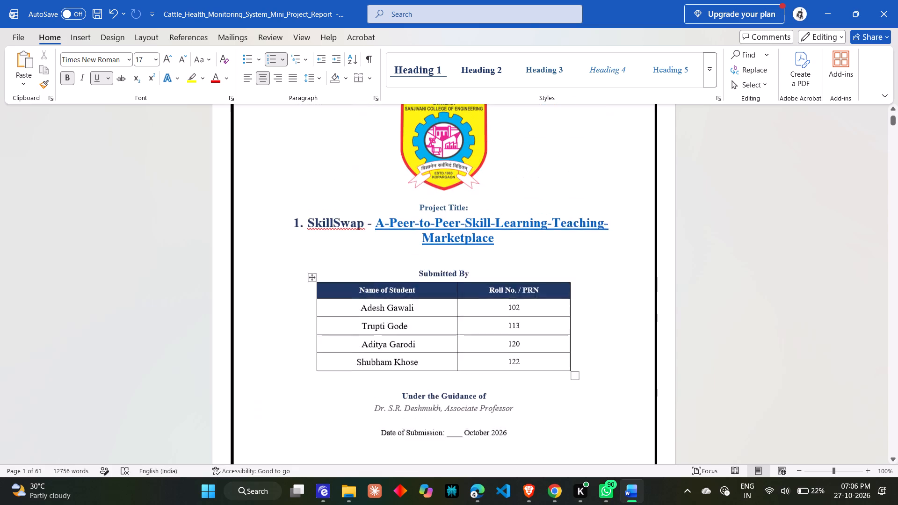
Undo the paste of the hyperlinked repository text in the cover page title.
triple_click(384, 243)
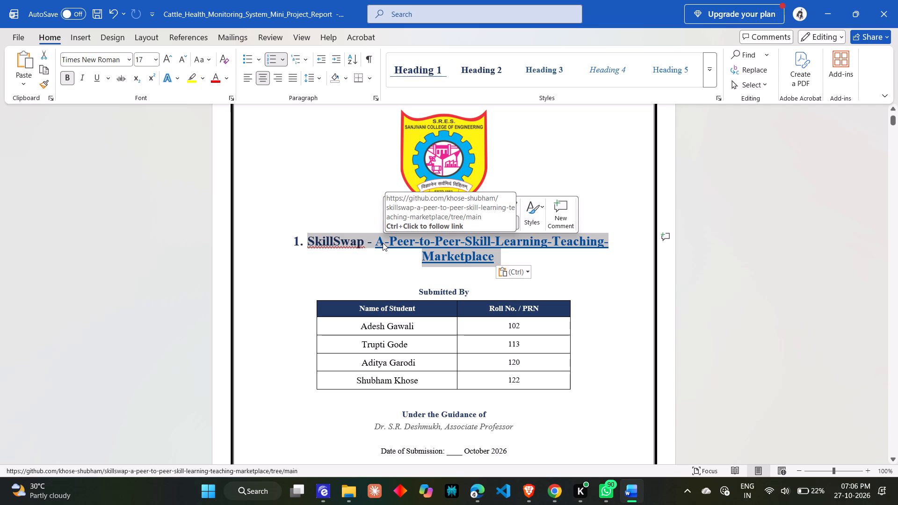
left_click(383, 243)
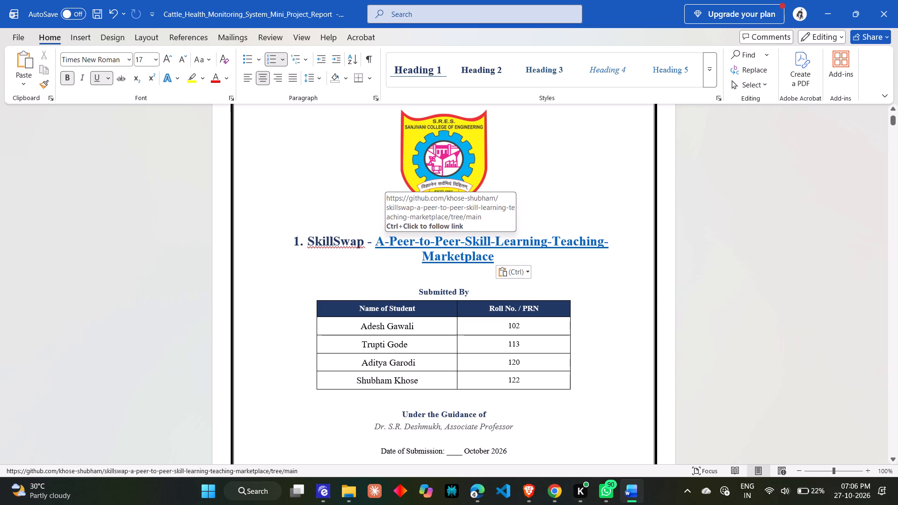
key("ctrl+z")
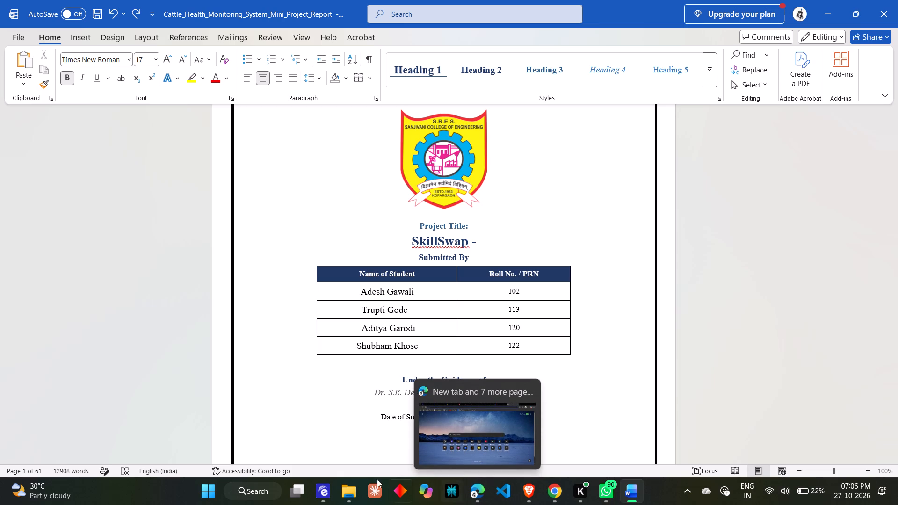
Find Notepad through the Windows search and open it at the existing notes.
left_click(248, 489)
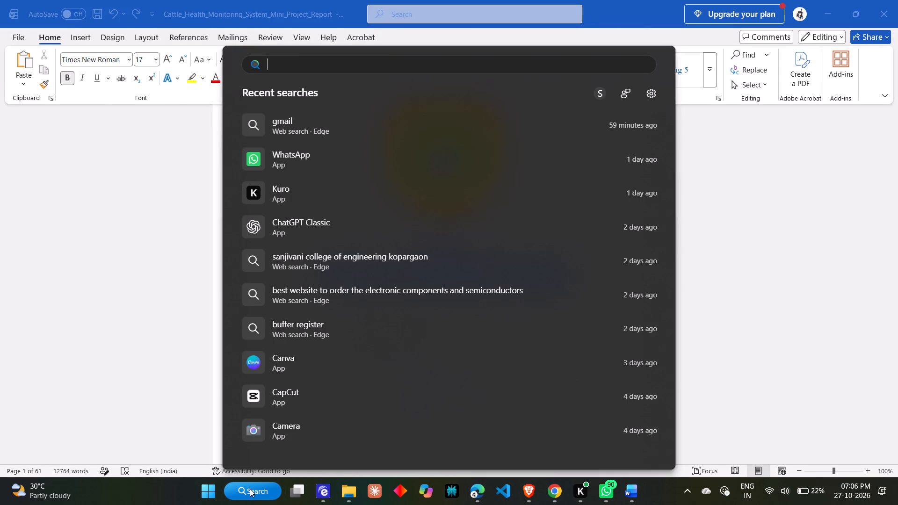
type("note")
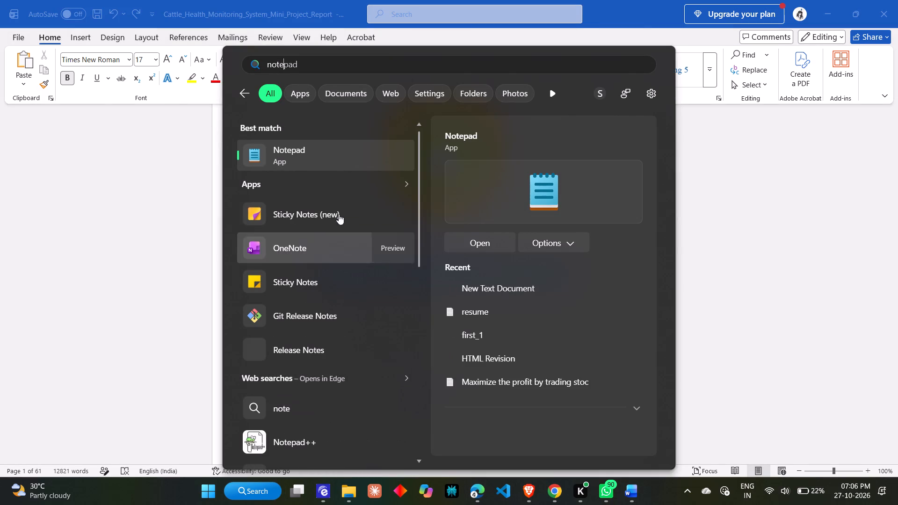
double_click(312, 151)
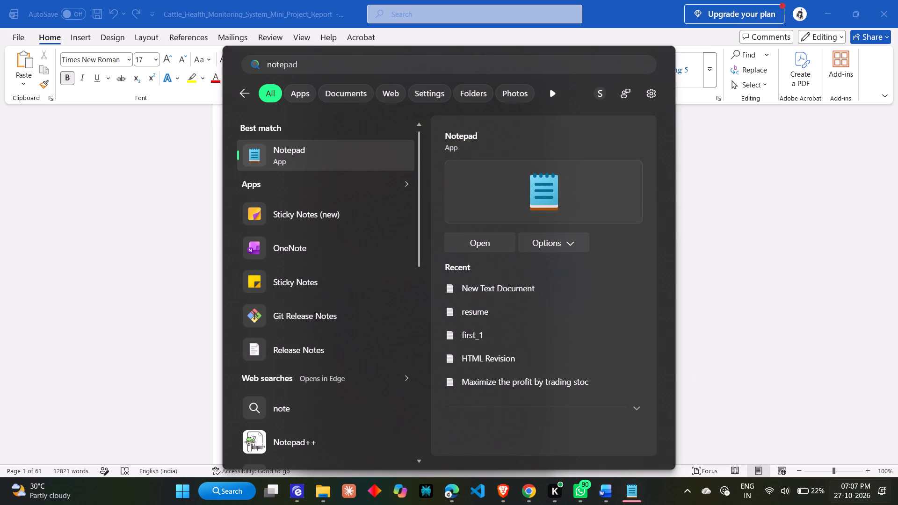
left_click(629, 482)
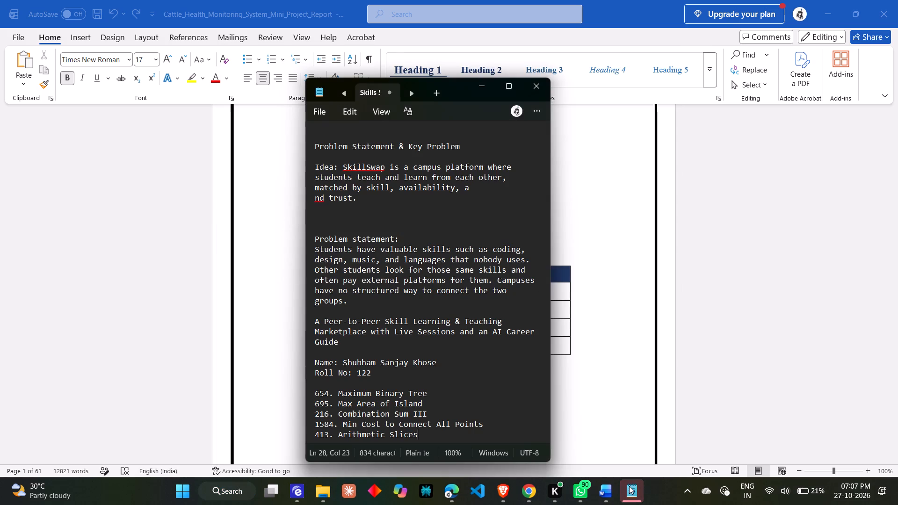
left_click(629, 486)
left_click(629, 486)
Paste the copied repository text at the end of the notes, leaving three blank lines below "413. Arithmetic Slices".
scroll(412, 313, "down", 4)
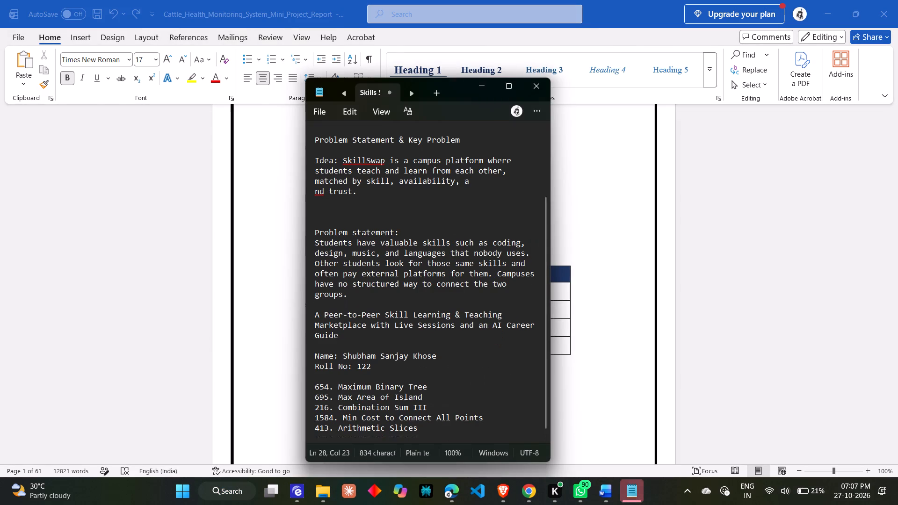
scroll(412, 313, "down", 3)
key("shift+Return")
key("shift+Return")
key("shift+Return")
key("shift+Return")
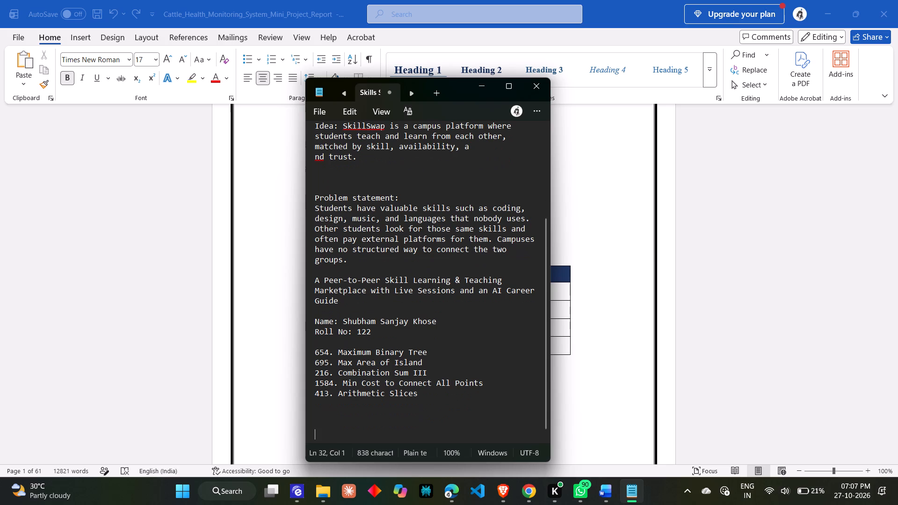
key("ctrl+v")
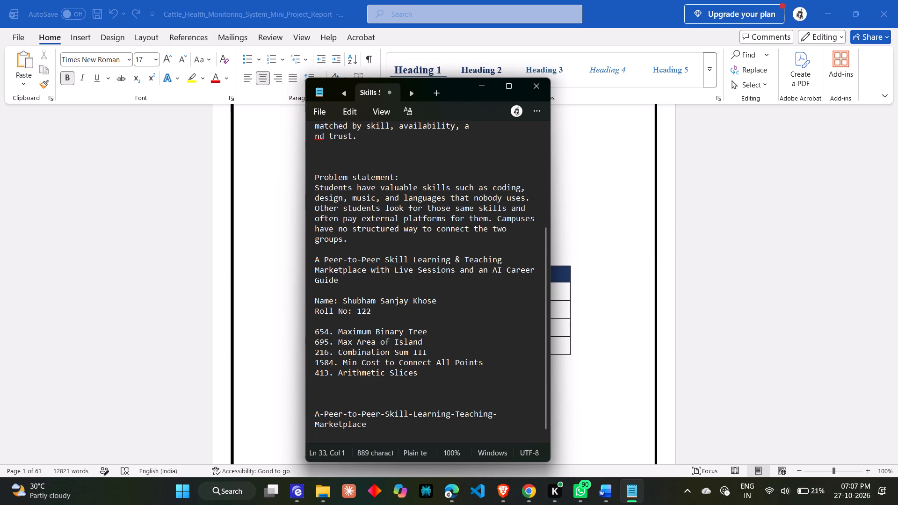
Replace the hyphens with spaces in the pasted subtitle so it reads "A-Peer-to-Peer Skill Learning Teaching Marketplace".
left_click(386, 415)
key("BackSpace")
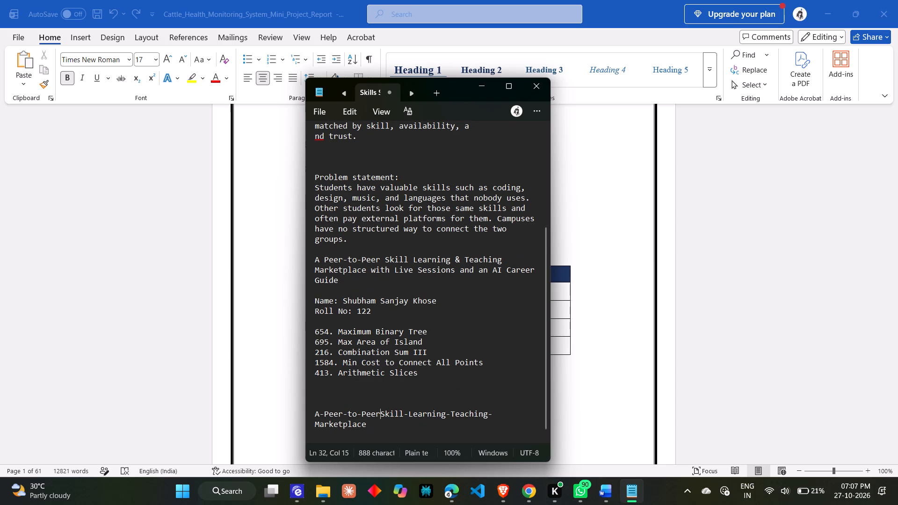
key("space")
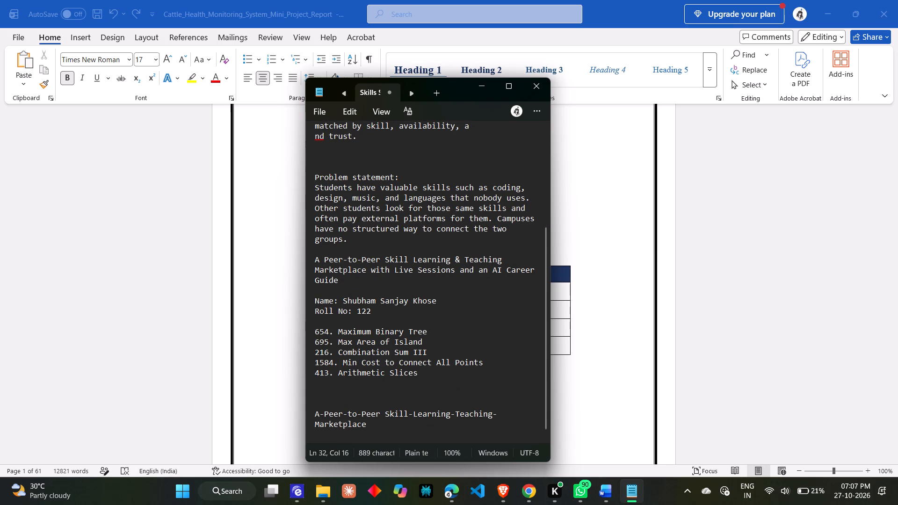
left_click(410, 415)
left_click(412, 415)
key("BackSpace")
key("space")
left_click(454, 415)
key("BackSpace")
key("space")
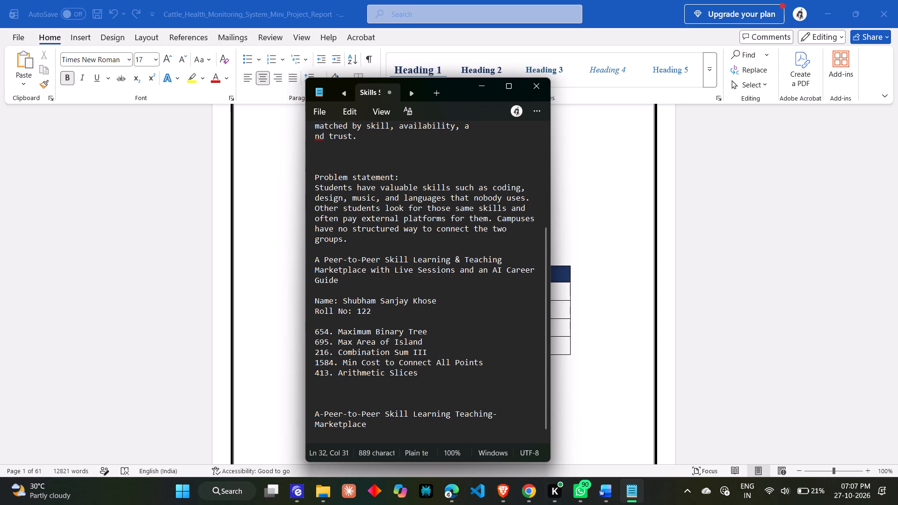
left_click(501, 416)
key("BackSpace")
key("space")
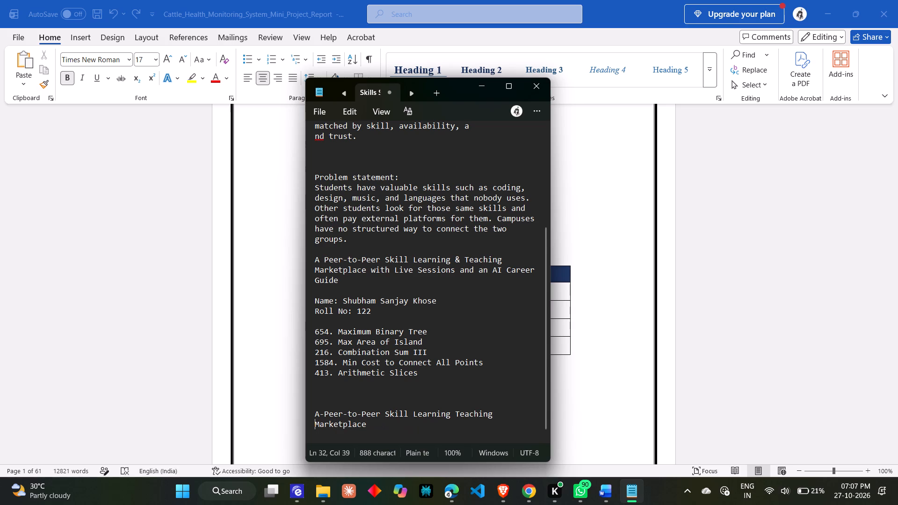
left_click(326, 413)
Replace the remaining hyphens in the pasted subtitle with spaces so it reads "A Peer to Peer Skill Learning Teaching Marketplace".
key("BackSpace")
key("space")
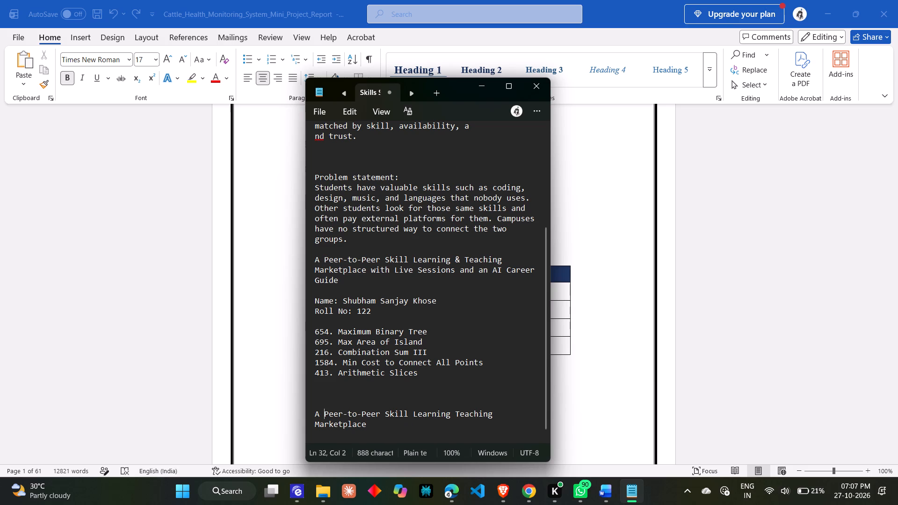
left_click(348, 413)
key("BackSpace")
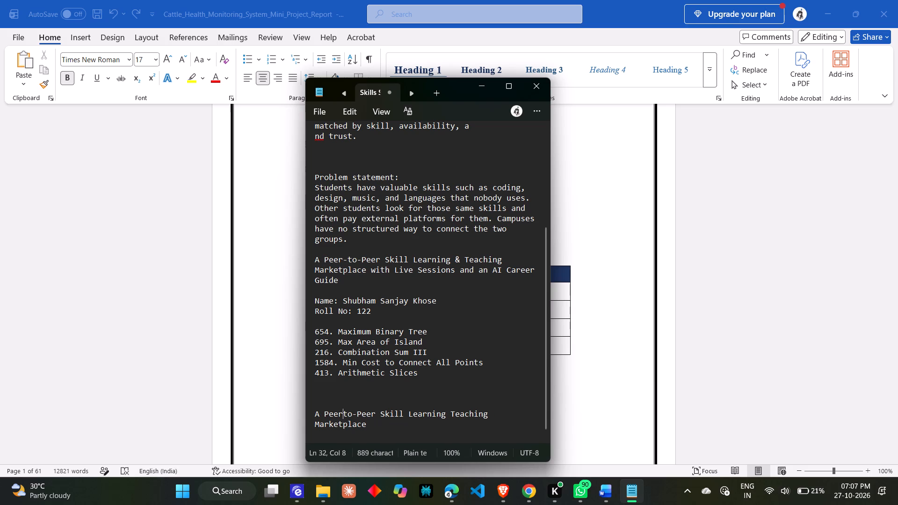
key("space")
left_click(361, 412)
key("BackSpace")
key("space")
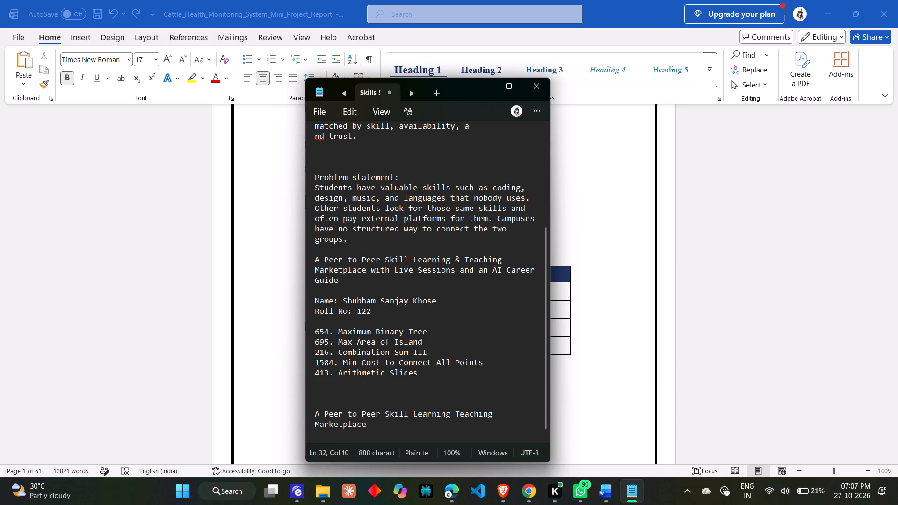
Copy the cleaned subtitle from Notepad and paste it after "SkillSwap - " in the Word report's cover page title.
left_click_drag(375, 430, 371, 428)
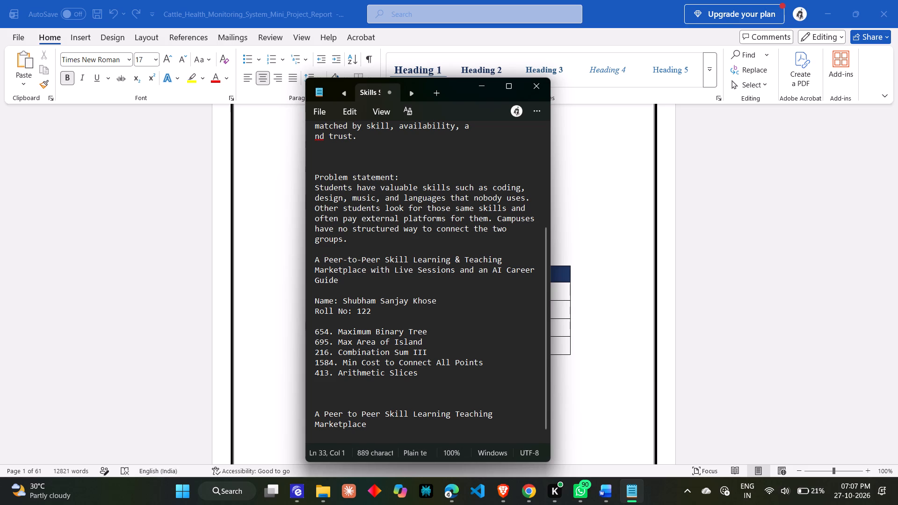
left_click_drag(371, 428, 314, 413)
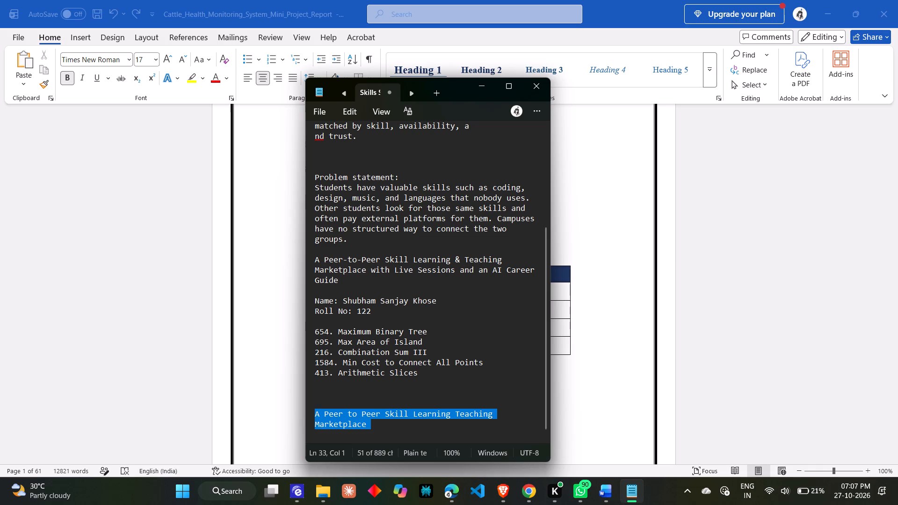
key("ctrl+c")
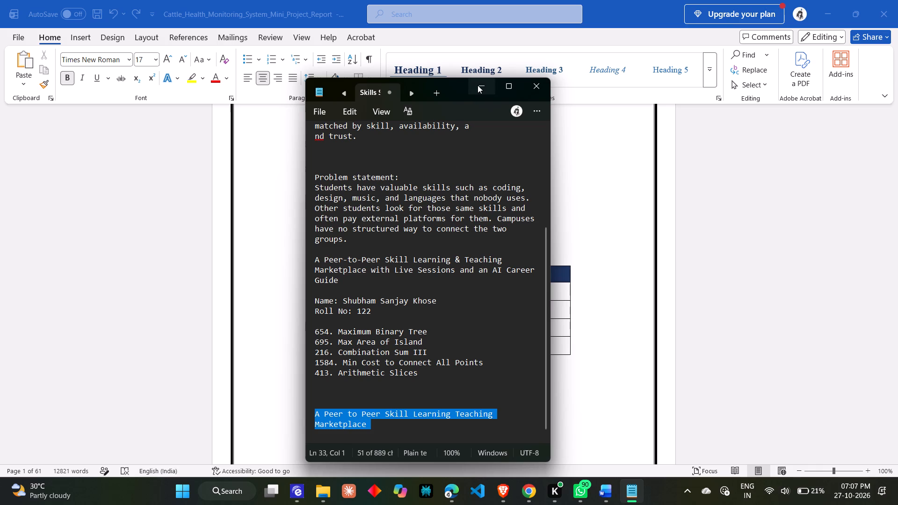
left_click(478, 85)
left_click(497, 239)
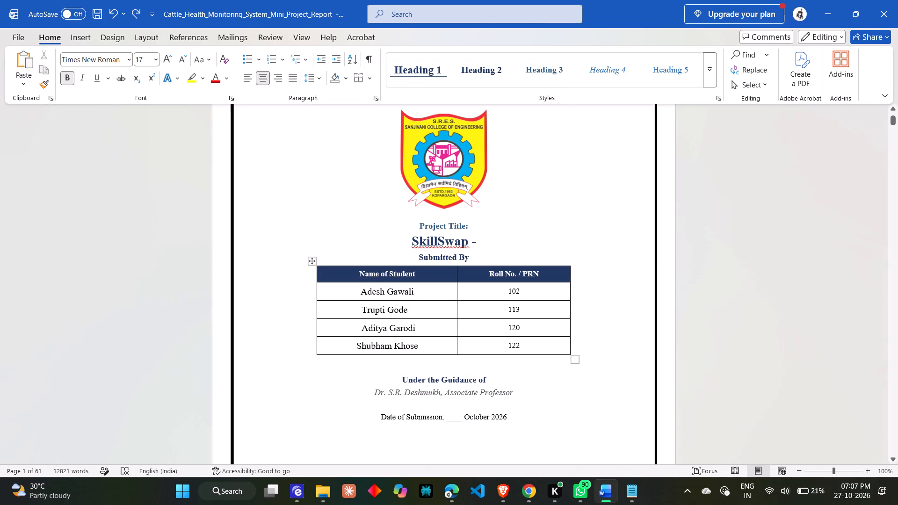
key("ctrl+v")
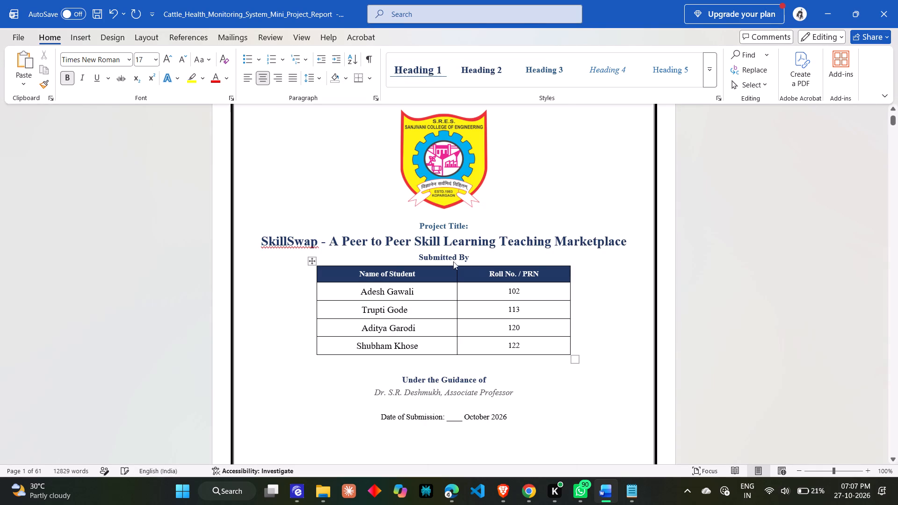
left_click(776, 260)
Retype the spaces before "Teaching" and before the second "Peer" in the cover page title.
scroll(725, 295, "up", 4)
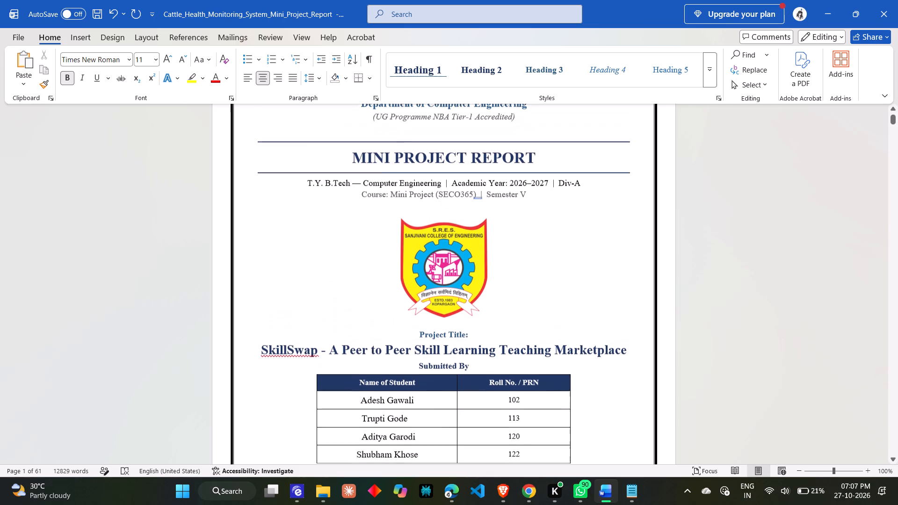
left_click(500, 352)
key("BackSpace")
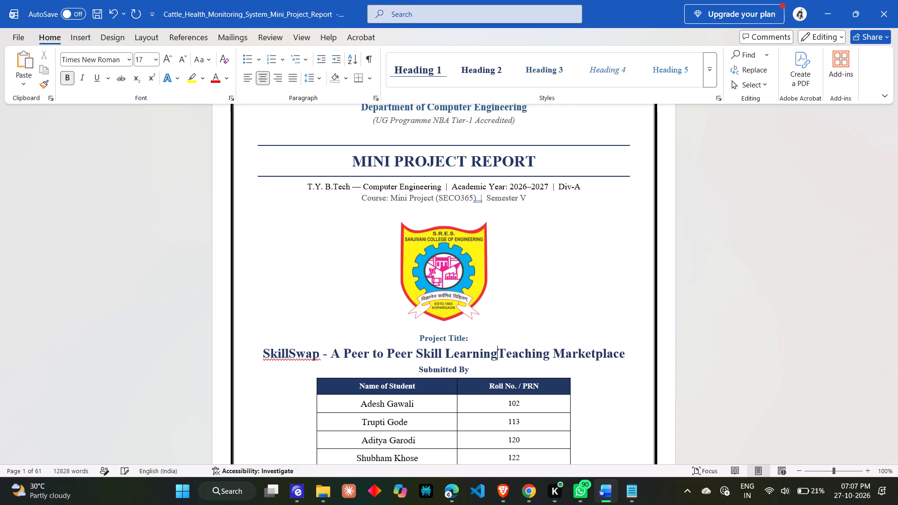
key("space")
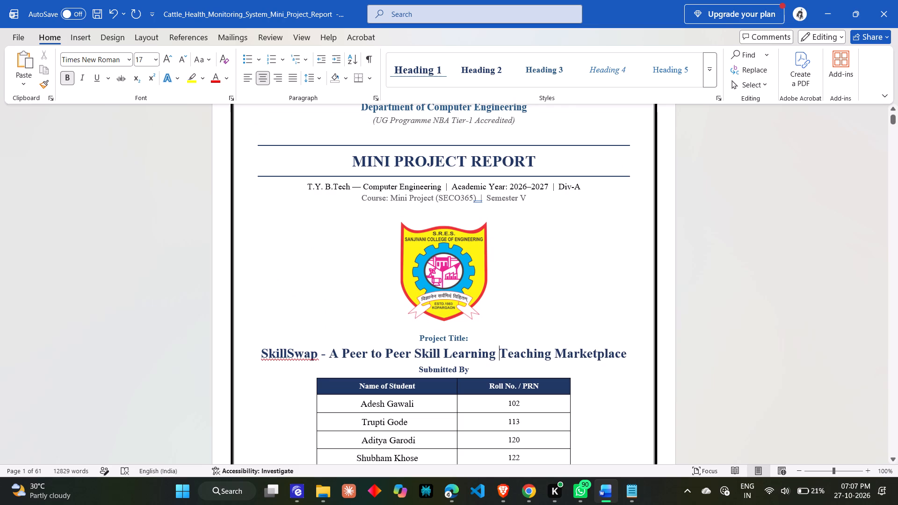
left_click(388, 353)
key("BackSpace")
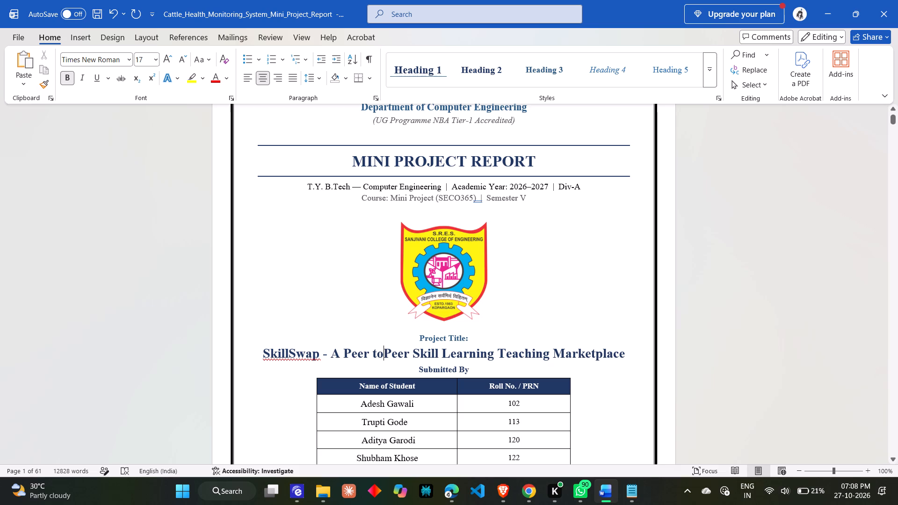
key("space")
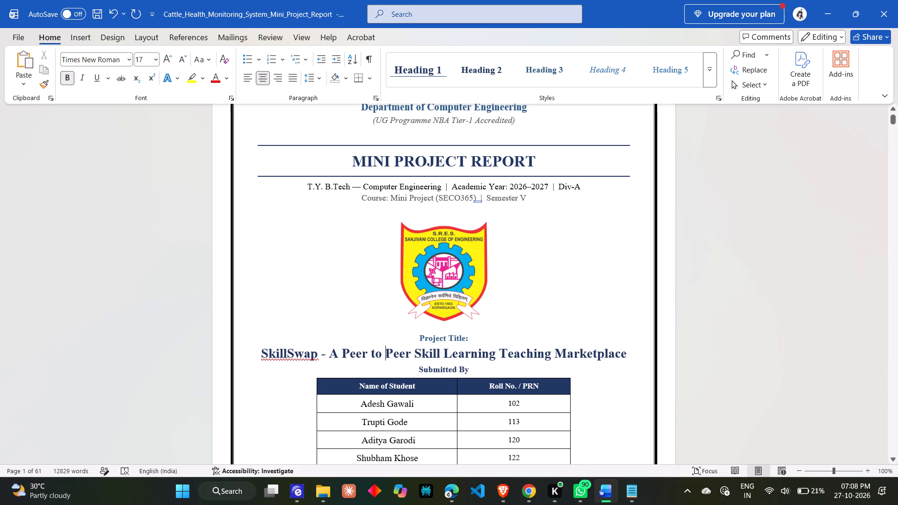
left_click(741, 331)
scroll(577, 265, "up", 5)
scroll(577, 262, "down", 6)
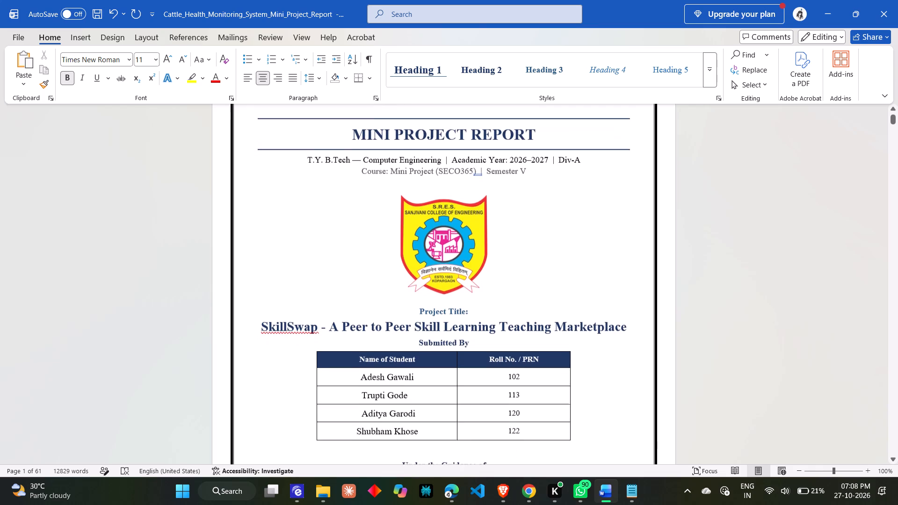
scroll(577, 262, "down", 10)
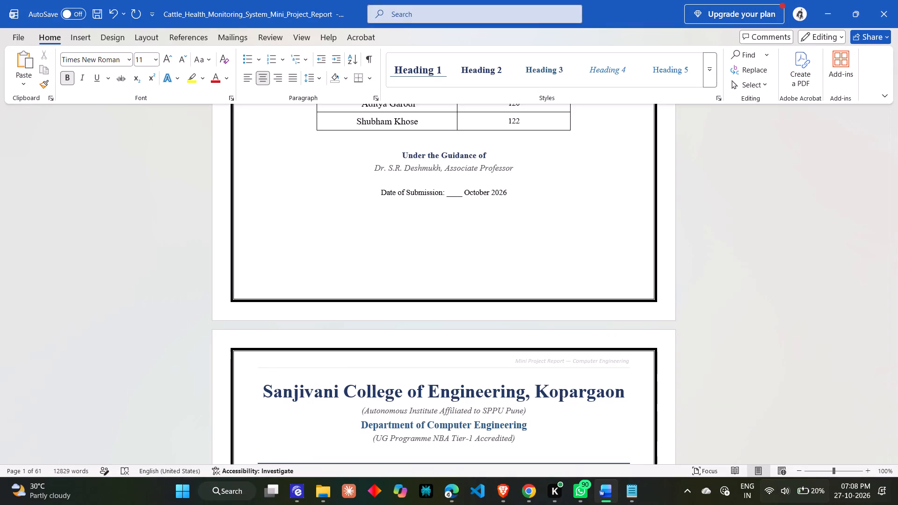
Switch to Brave and pause the YouTube music video.
left_click(499, 488)
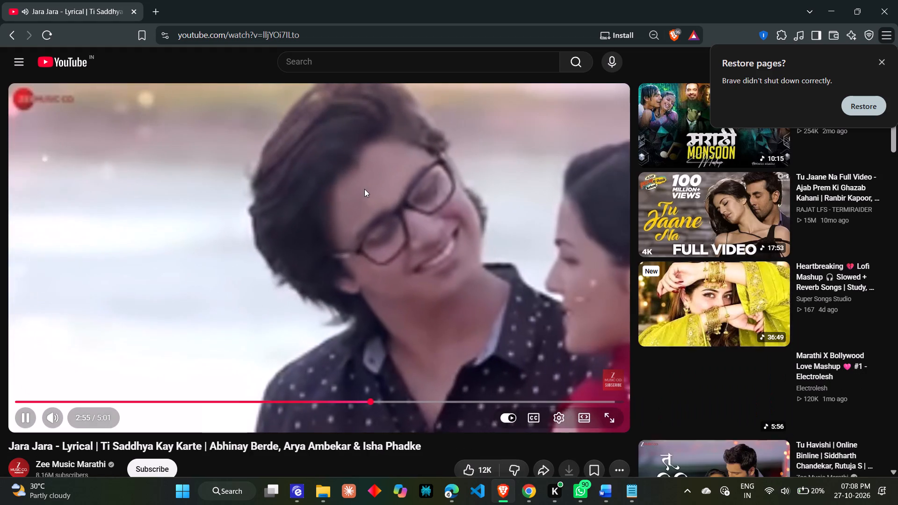
left_click(361, 190)
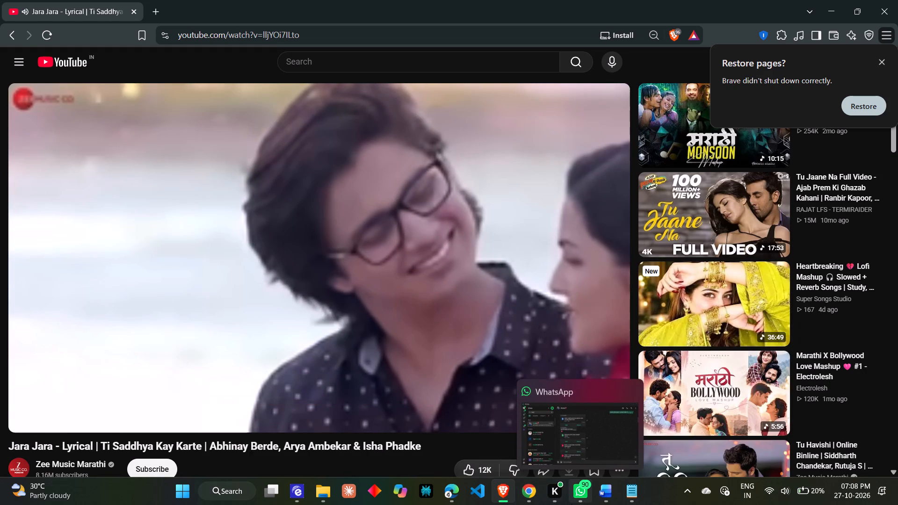
Switch to the Word report and review the Certificate page through to the start of the Declaration page.
left_click(630, 494)
left_click(611, 493)
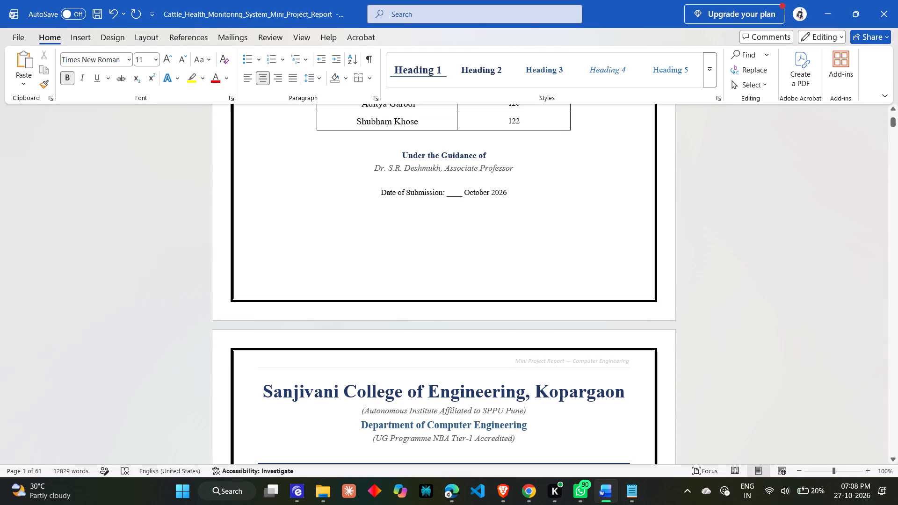
scroll(487, 316, "down", 9)
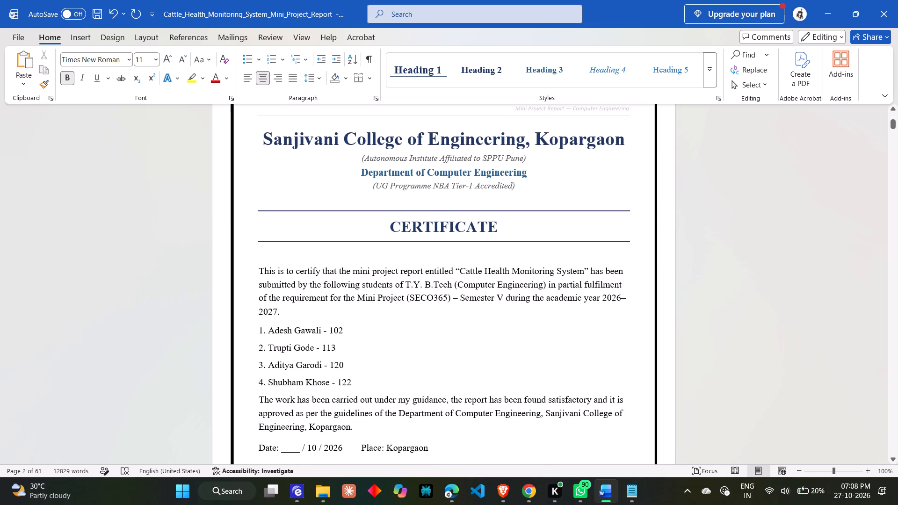
scroll(351, 283, "down", 4)
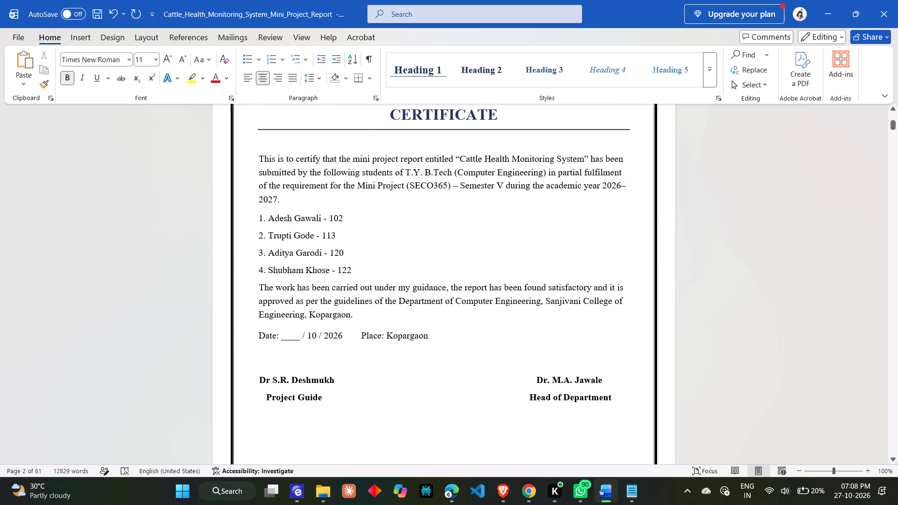
scroll(331, 351, "down", 1)
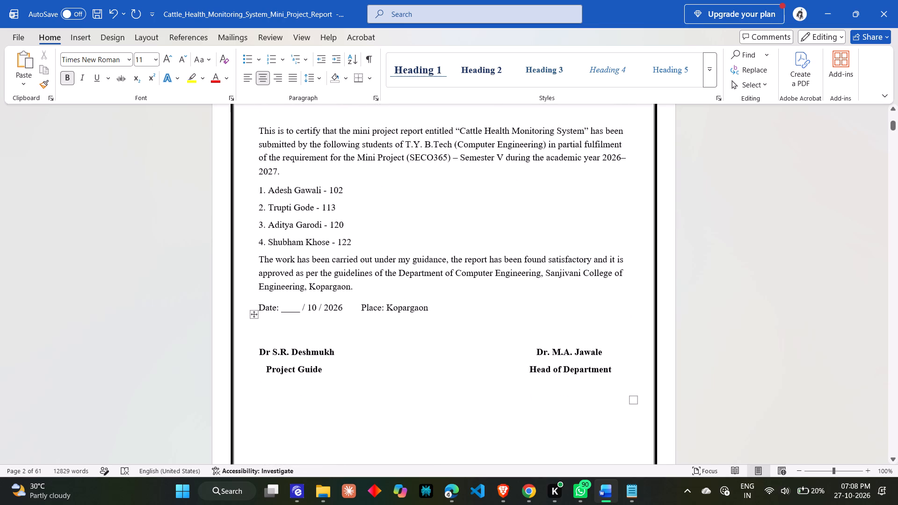
scroll(484, 351, "down", 2)
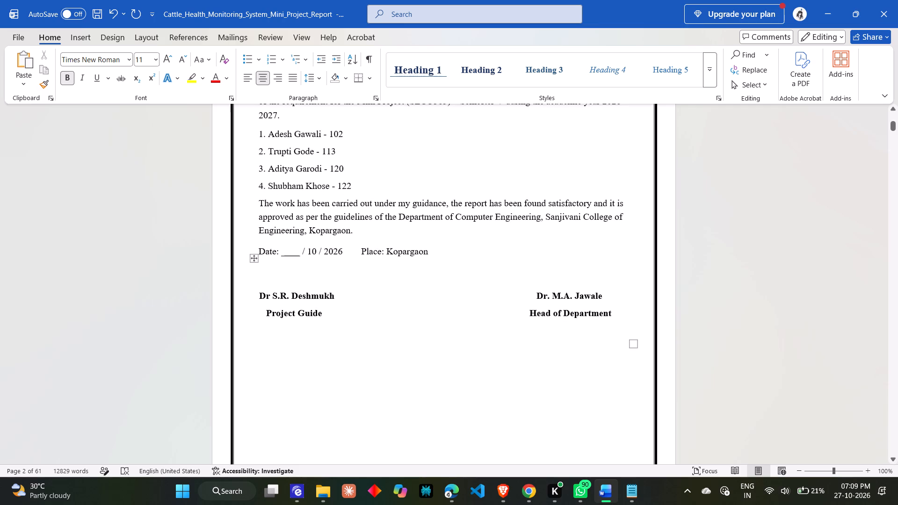
scroll(305, 302, "down", 10)
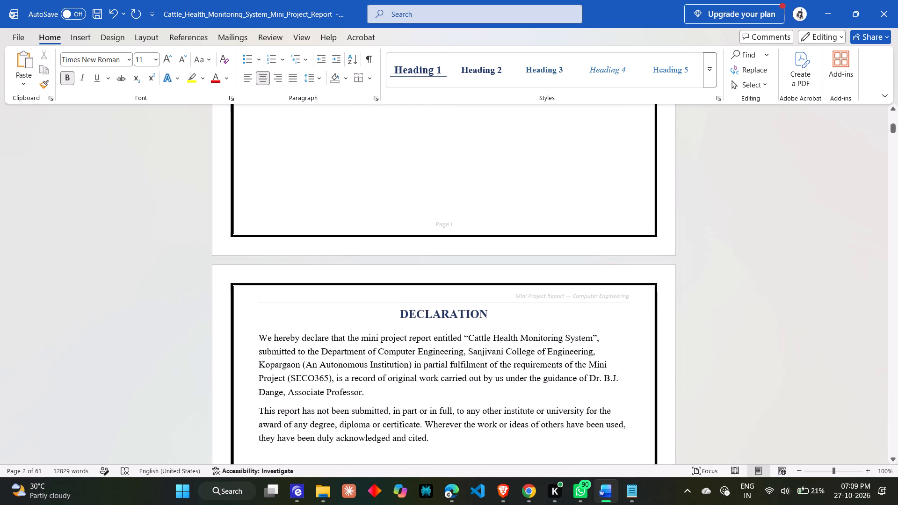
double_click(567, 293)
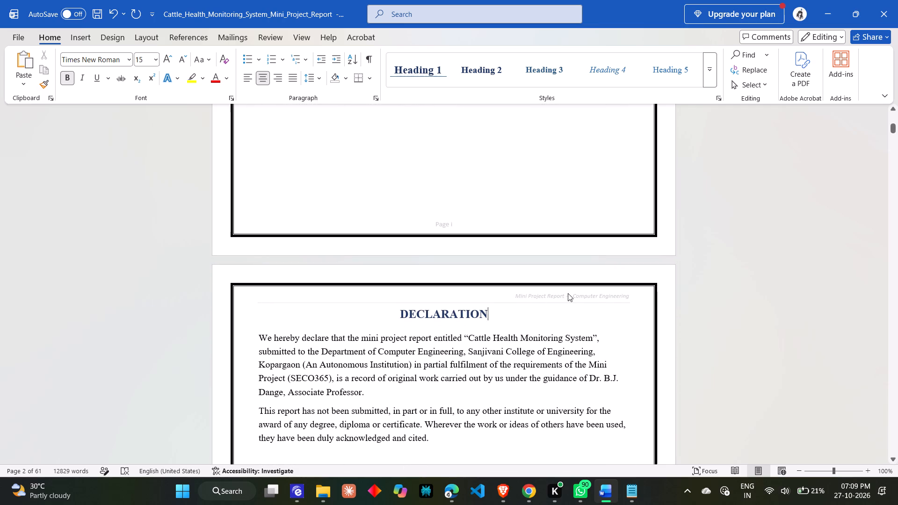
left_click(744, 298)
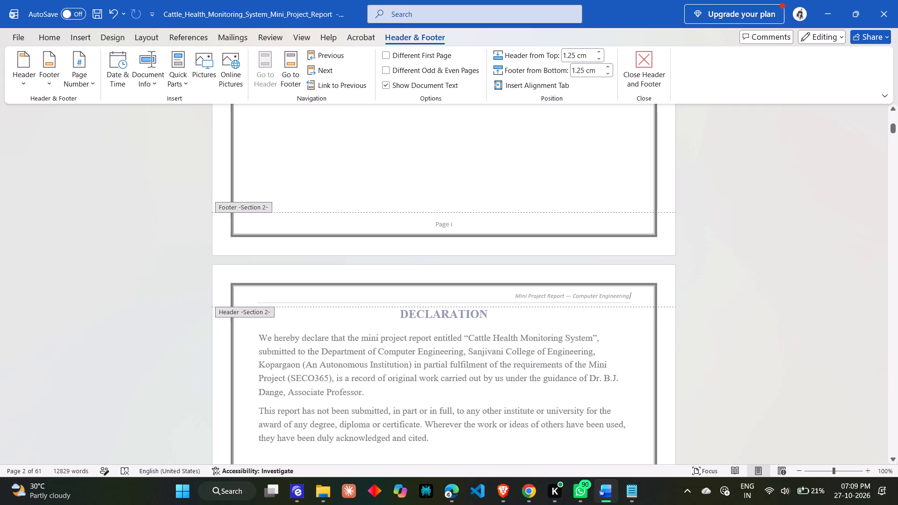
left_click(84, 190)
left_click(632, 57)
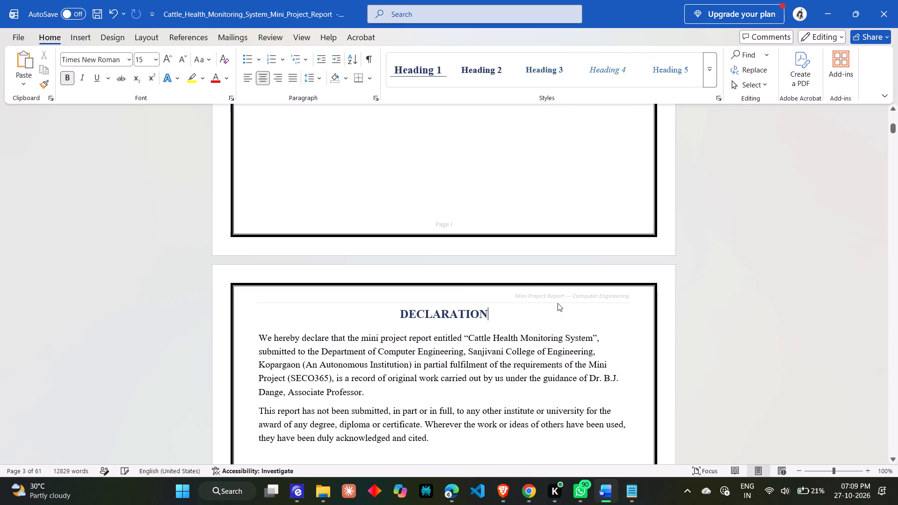
Copy the four student names from the cover page table and paste them over the names in the Declaration table.
scroll(495, 282, "up", 15)
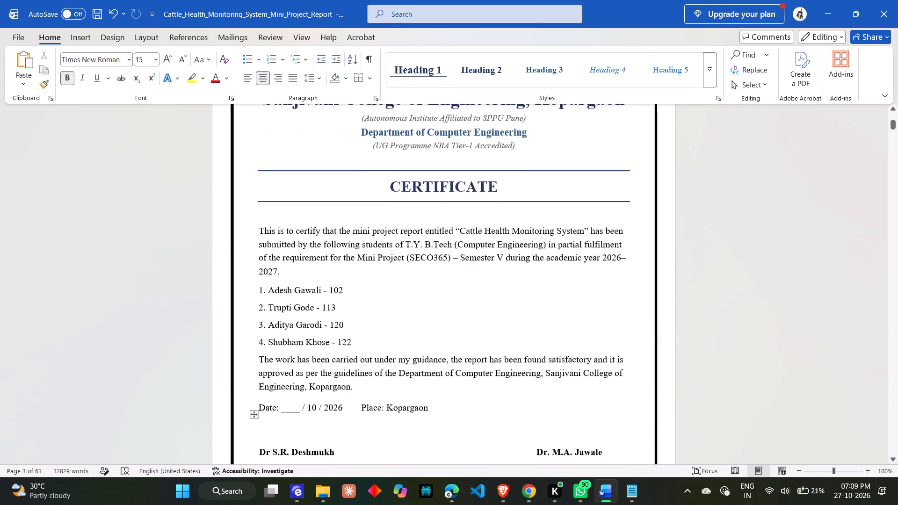
scroll(494, 279, "up", 5)
scroll(515, 269, "down", 6)
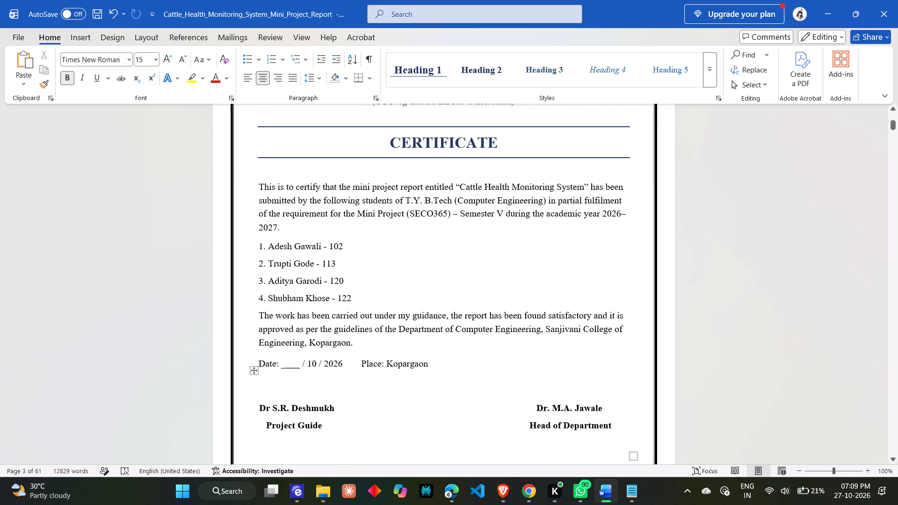
scroll(513, 270, "down", 18)
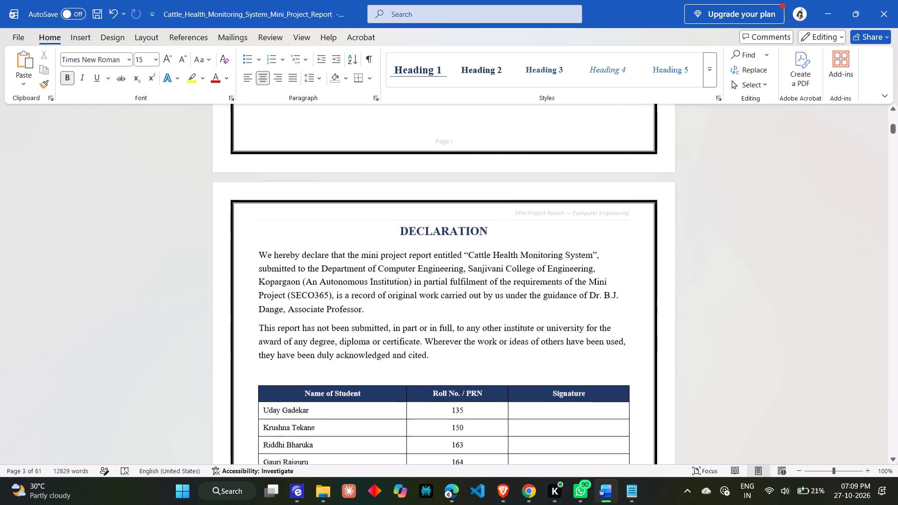
scroll(509, 266, "down", 4)
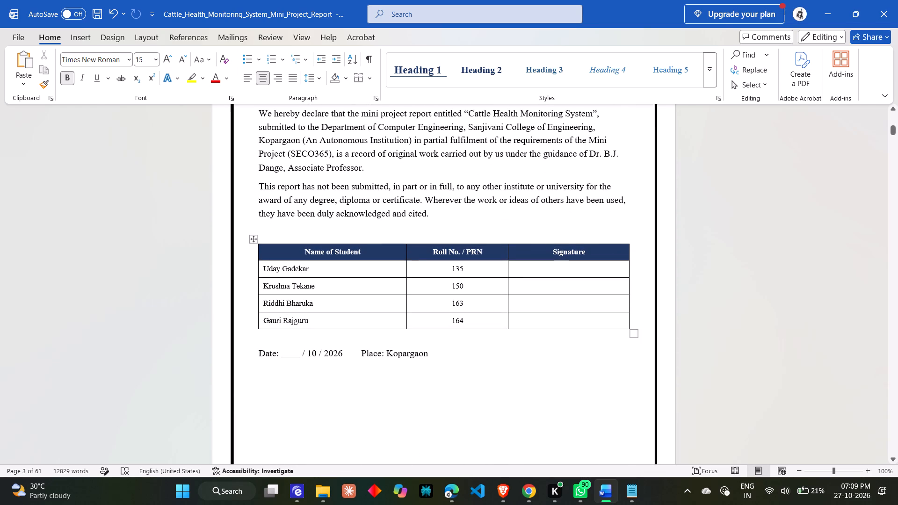
scroll(411, 265, "up", 12)
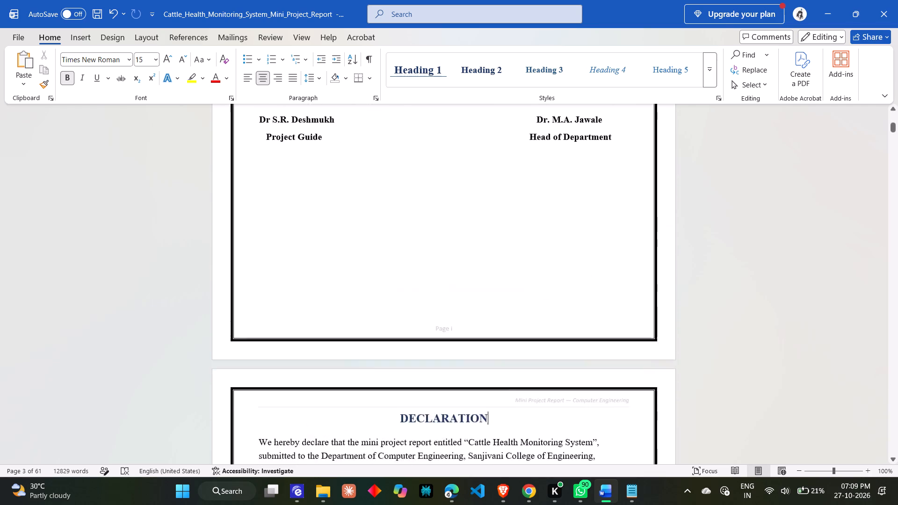
scroll(413, 264, "up", 20)
scroll(413, 264, "up", 9)
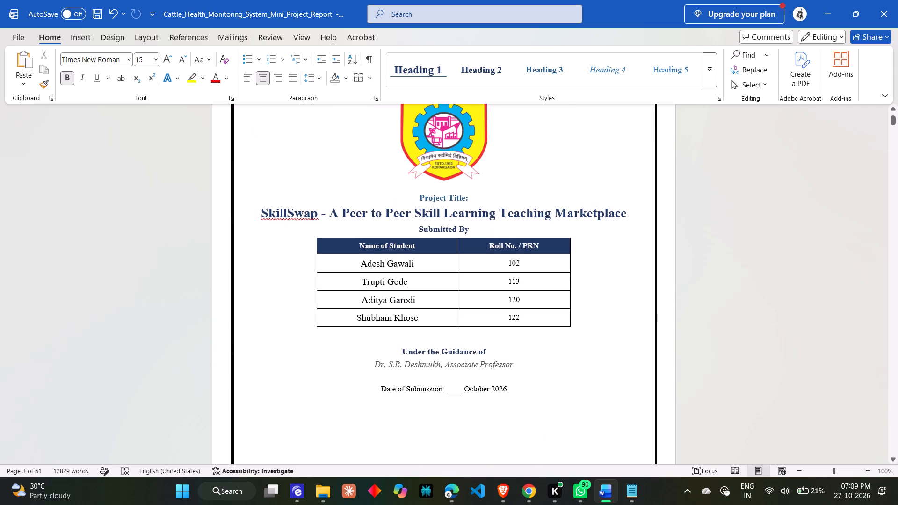
left_click_drag(418, 318, 362, 263)
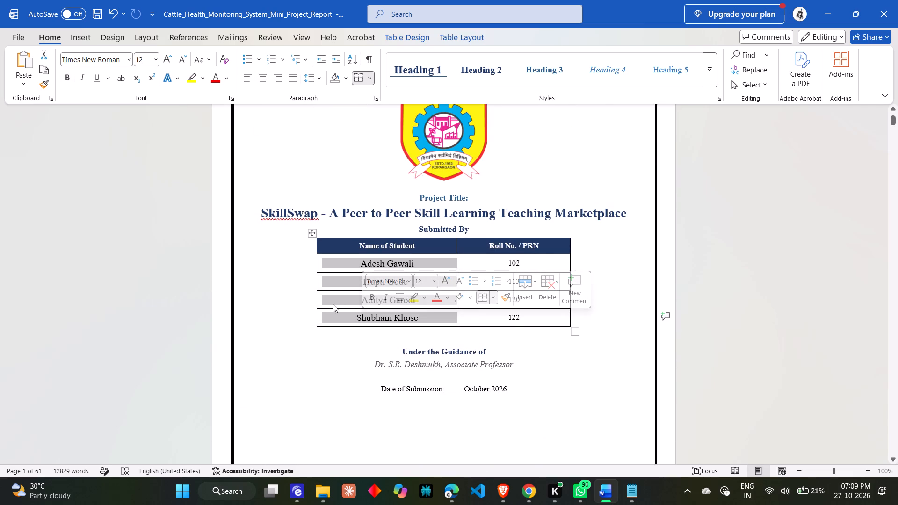
key("ctrl+c")
scroll(364, 297, "down", 20)
scroll(364, 297, "down", 19)
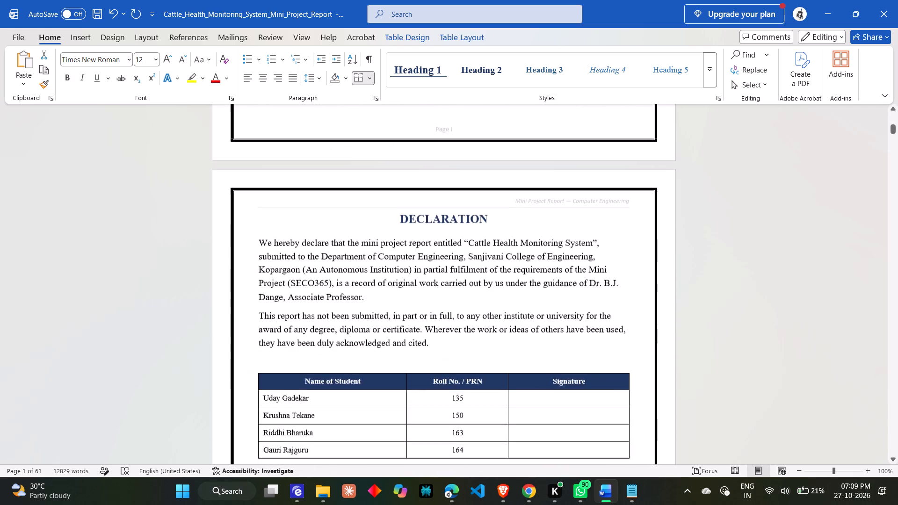
scroll(395, 242, "down", 4)
left_click_drag(335, 260, 302, 265)
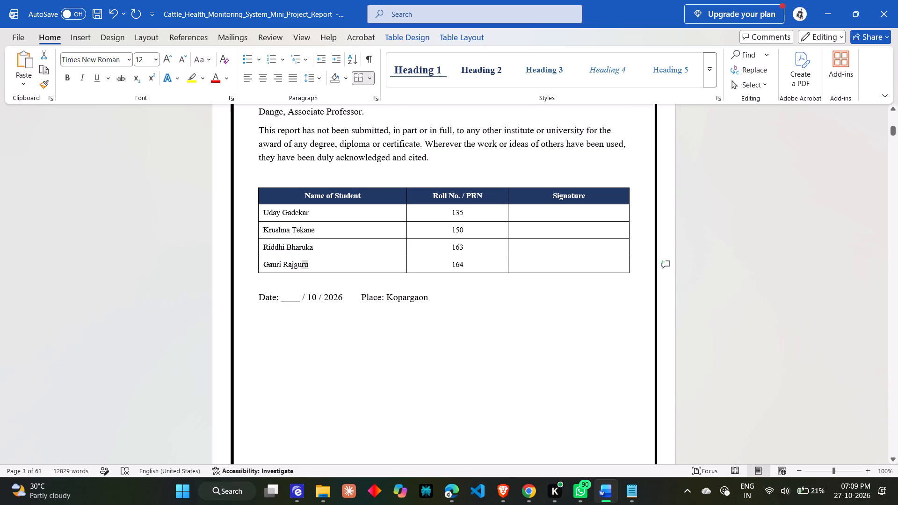
left_click_drag(302, 265, 276, 213)
key("ctrl+v")
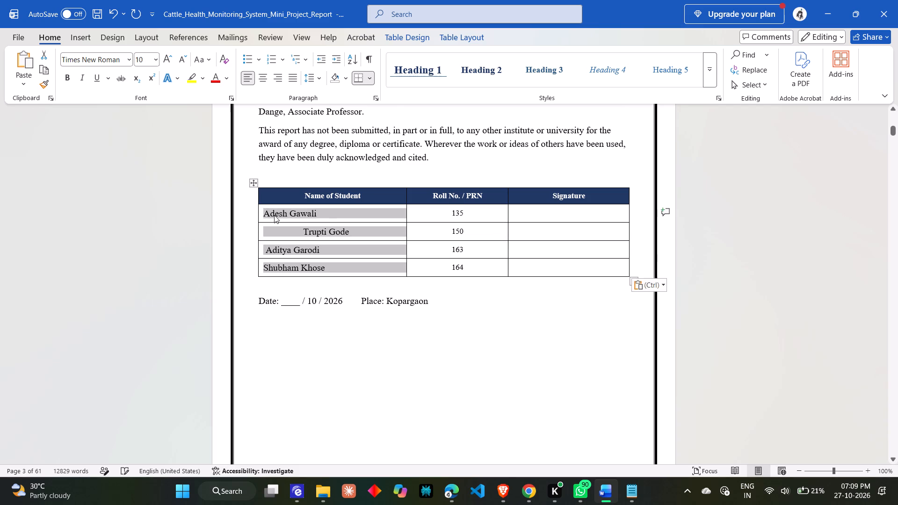
Indent the first student's name in the Declaration table with spaces to move it toward the cell's centre.
left_click(306, 227)
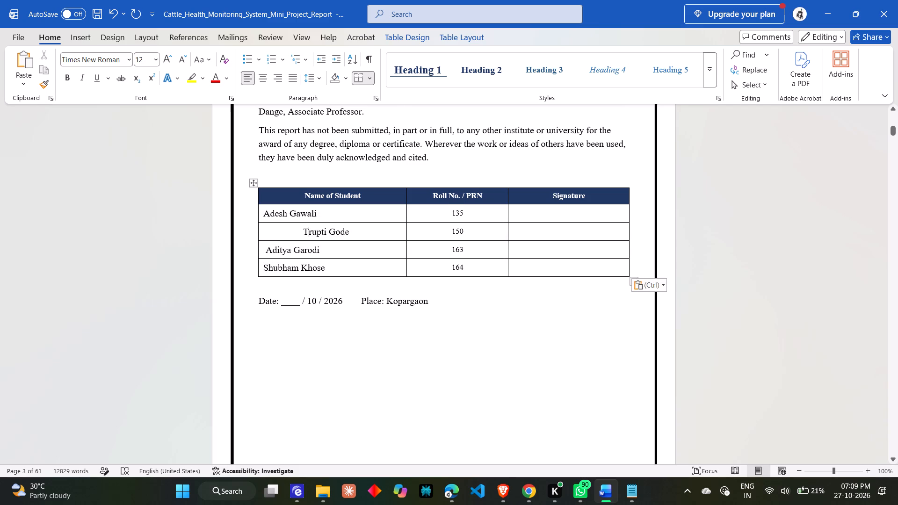
left_click(266, 211)
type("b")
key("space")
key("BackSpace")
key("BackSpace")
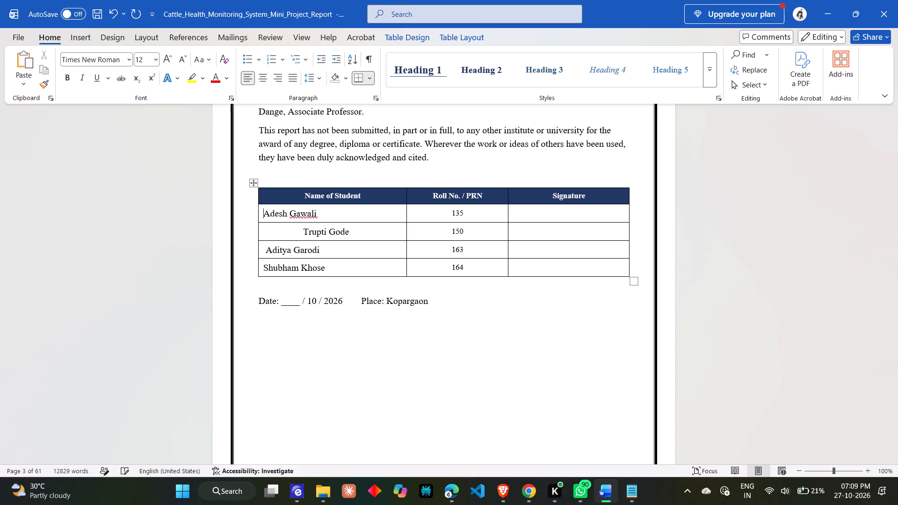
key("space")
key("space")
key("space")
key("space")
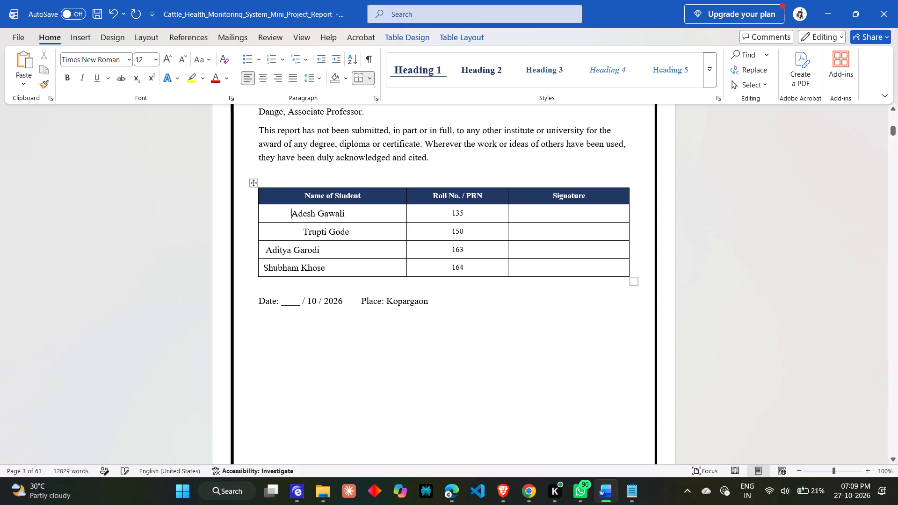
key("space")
Indent the third student's name in the Declaration table with spaces toward the cell's centre.
left_click(267, 251)
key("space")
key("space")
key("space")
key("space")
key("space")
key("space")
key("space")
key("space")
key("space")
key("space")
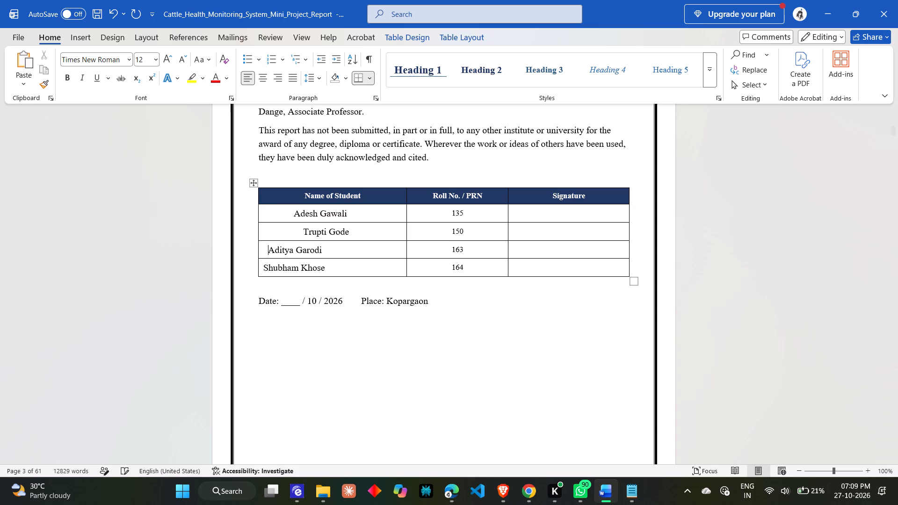
Adjust the leading spaces of the first three student names in the Declaration table so they roughly line up.
left_click(290, 216)
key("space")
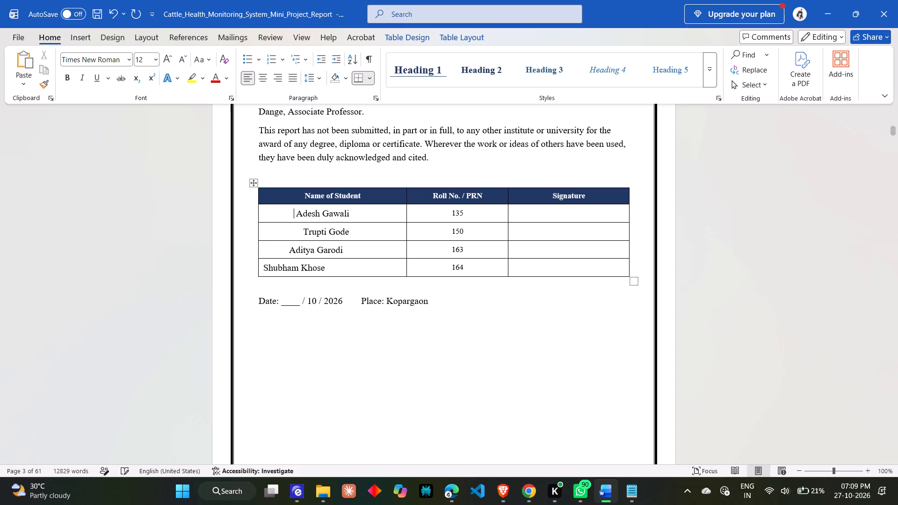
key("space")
left_click(304, 233)
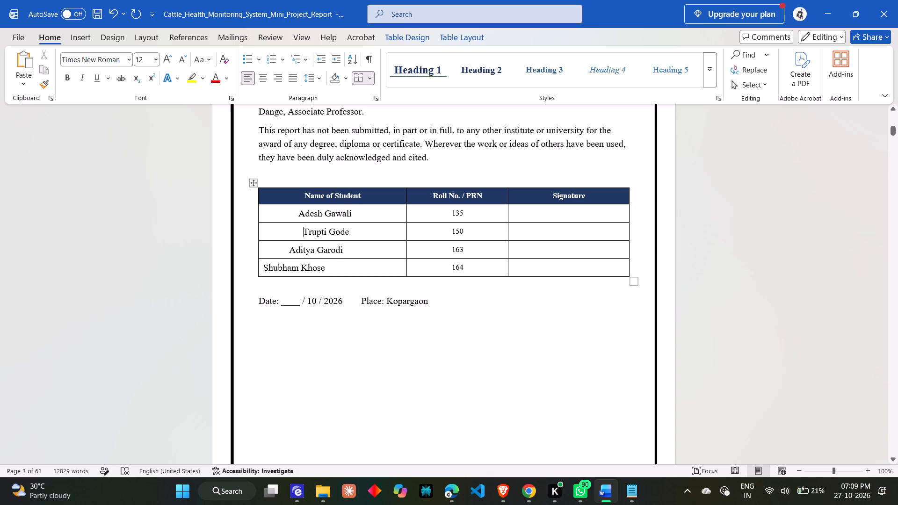
key("BackSpace")
key("BackSpace")
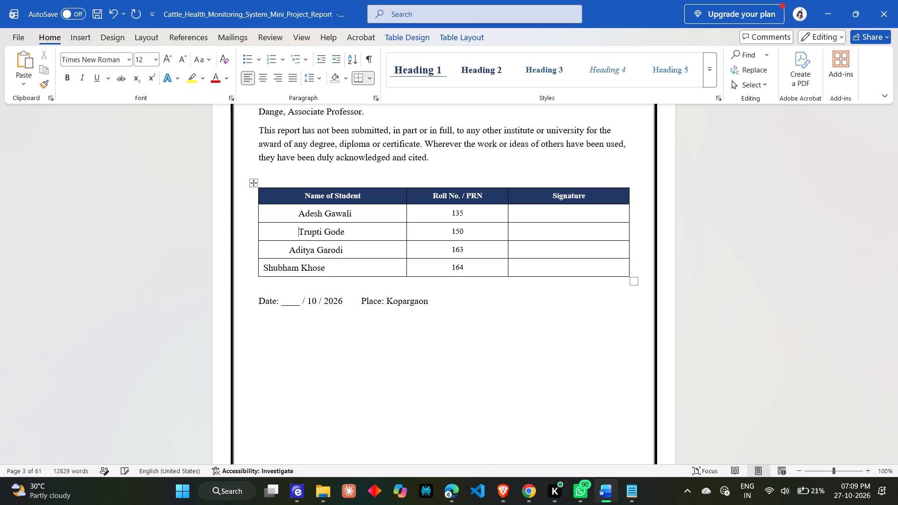
left_click(288, 252)
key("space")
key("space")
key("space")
Indent the fourth student's name in the Declaration table with spaces to roughly line up with the names above.
left_click(266, 266)
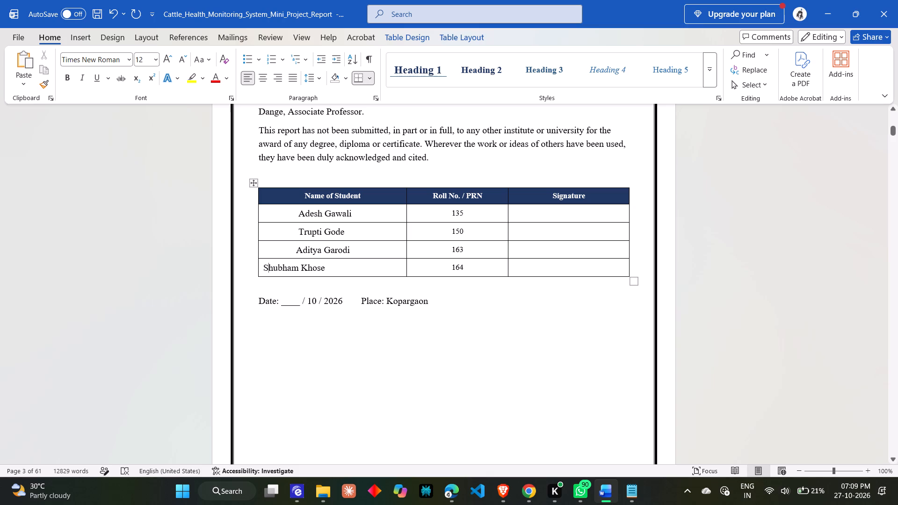
left_click(262, 267)
left_click(267, 267)
key("Left")
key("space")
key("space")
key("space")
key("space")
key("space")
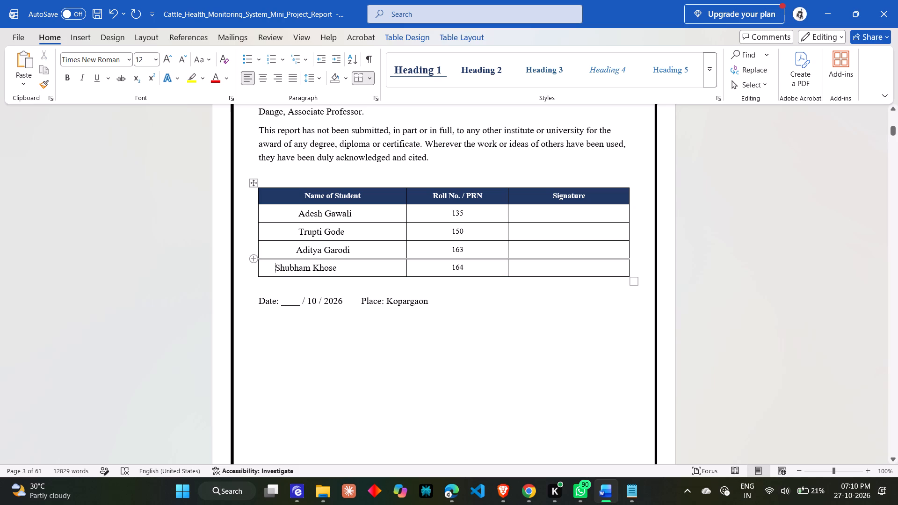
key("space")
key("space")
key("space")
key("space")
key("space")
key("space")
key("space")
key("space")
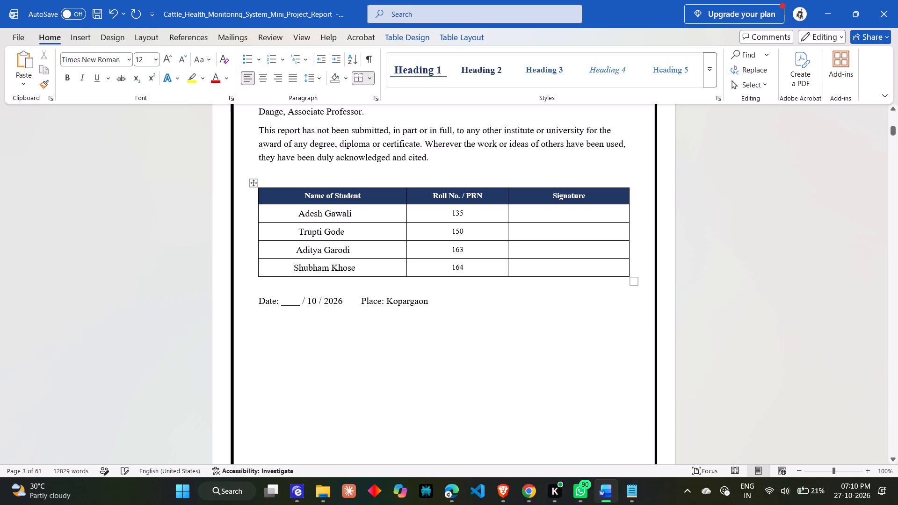
Replace the four roll numbers in the Declaration table with the ones copied from the title page's student table.
left_click_drag(469, 268, 457, 213)
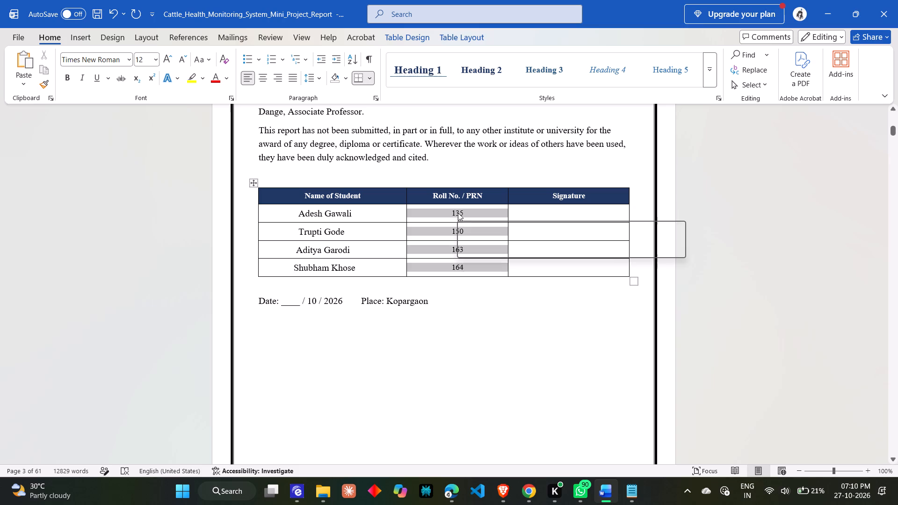
scroll(458, 225, "up", 20)
scroll(458, 225, "up", 9)
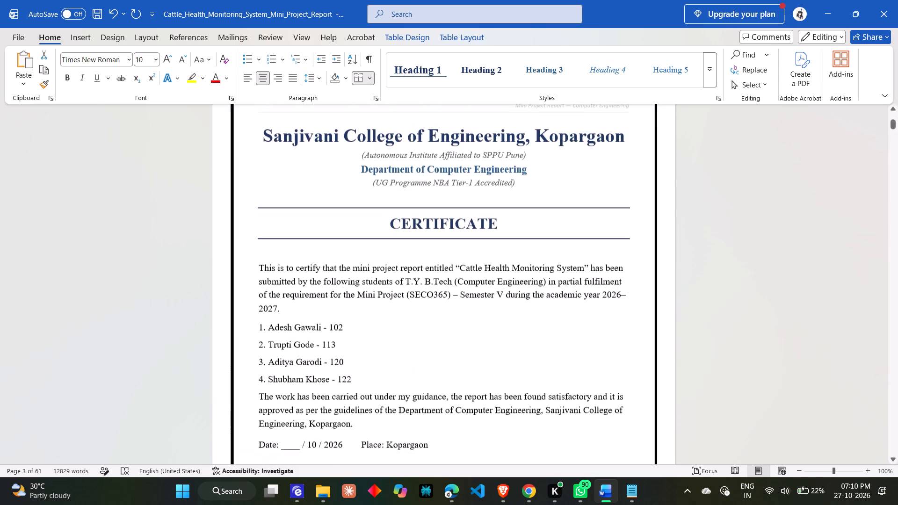
scroll(465, 209, "up", 14)
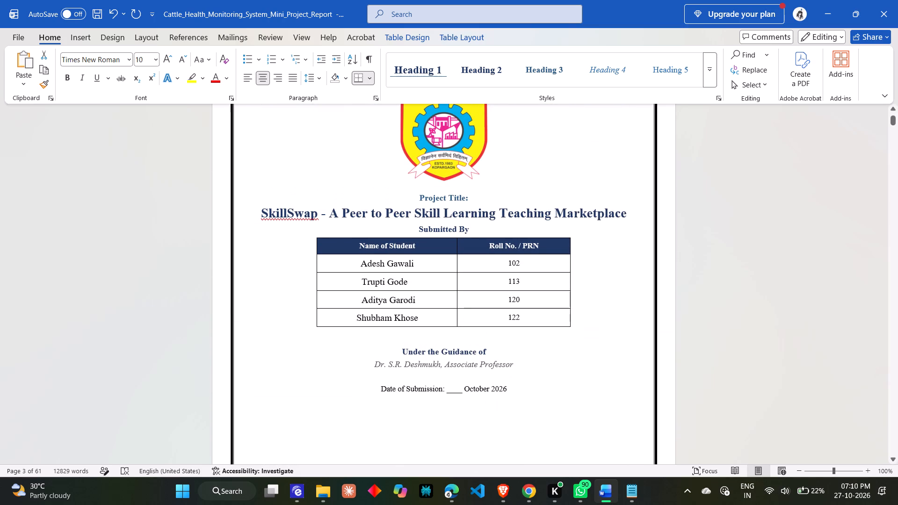
left_click_drag(535, 318, 506, 263)
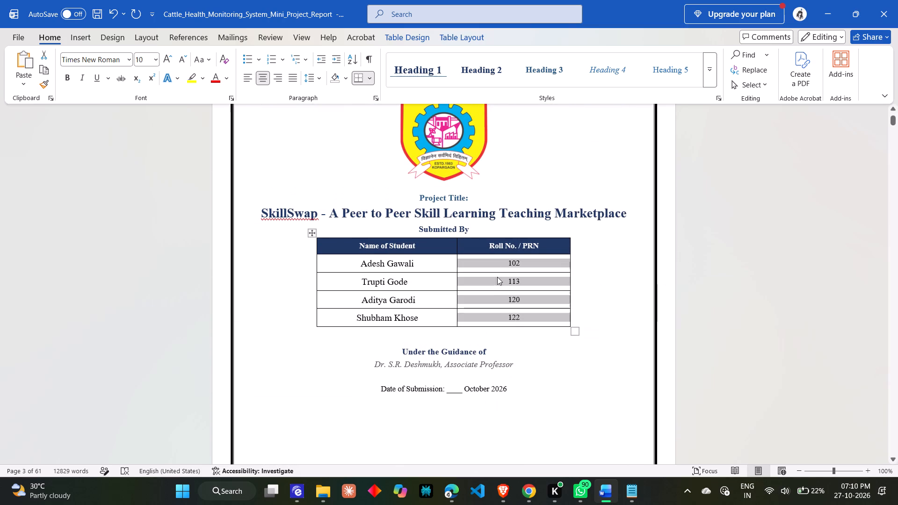
key("ctrl+c")
scroll(523, 315, "down", 20)
scroll(523, 315, "down", 5)
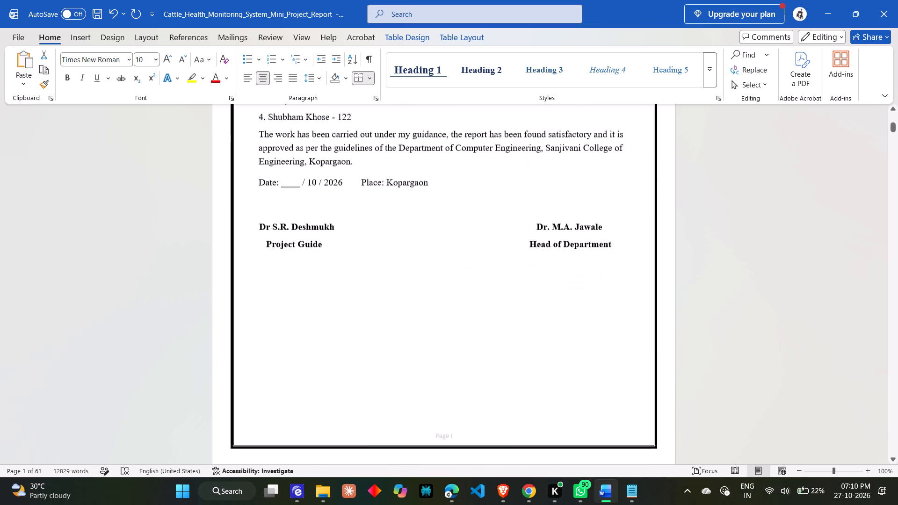
scroll(553, 296, "down", 20)
scroll(553, 296, "down", 1)
left_click_drag(483, 185, 481, 185)
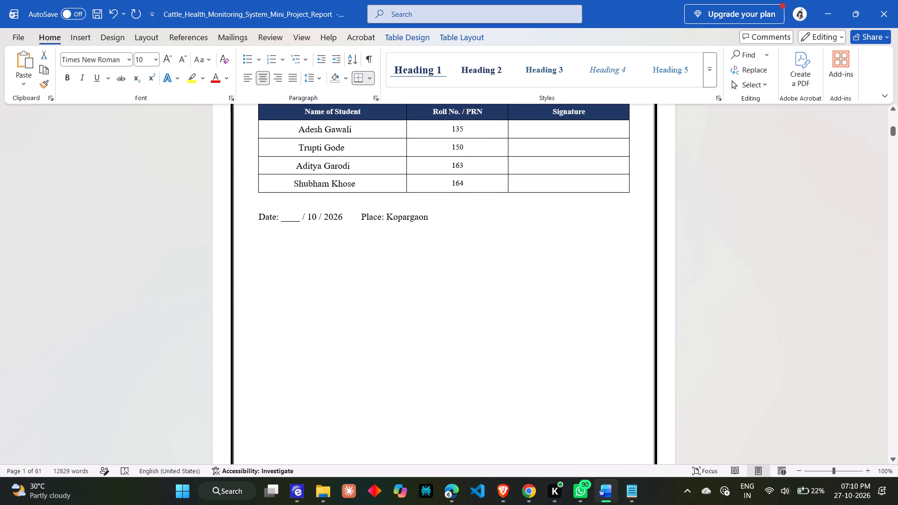
left_click_drag(481, 185, 443, 128)
key("ctrl+v")
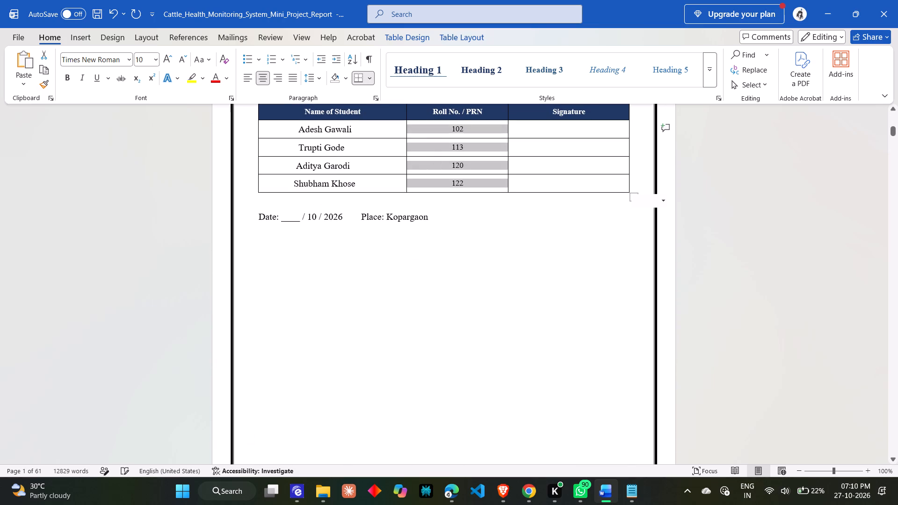
left_click(492, 244)
Change the guide's initials and surname in the Declaration's first paragraph to match the guide named on the title page.
scroll(471, 236, "up", 3)
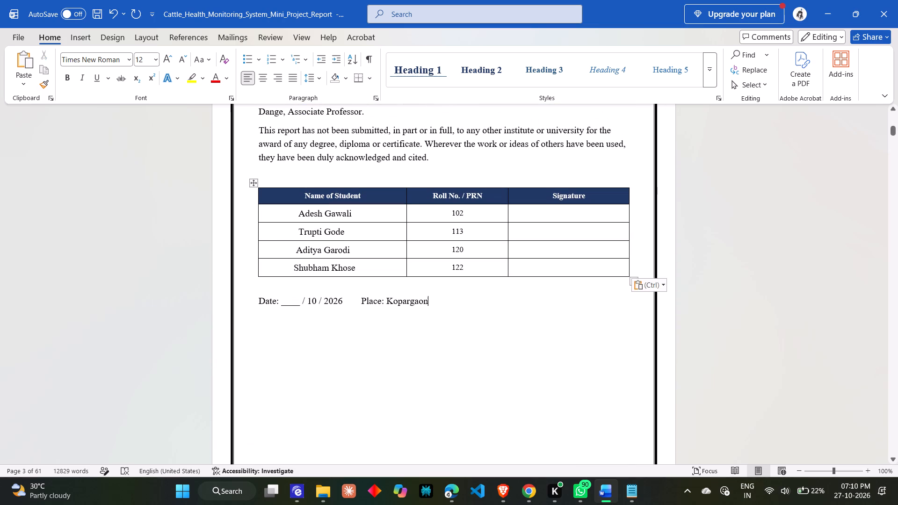
scroll(449, 293, "up", 5)
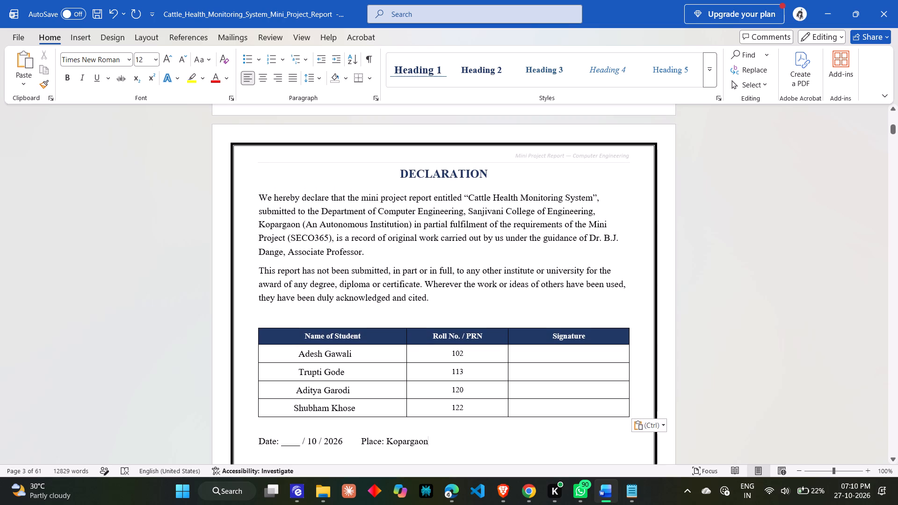
left_click(616, 236)
key("BackSpace")
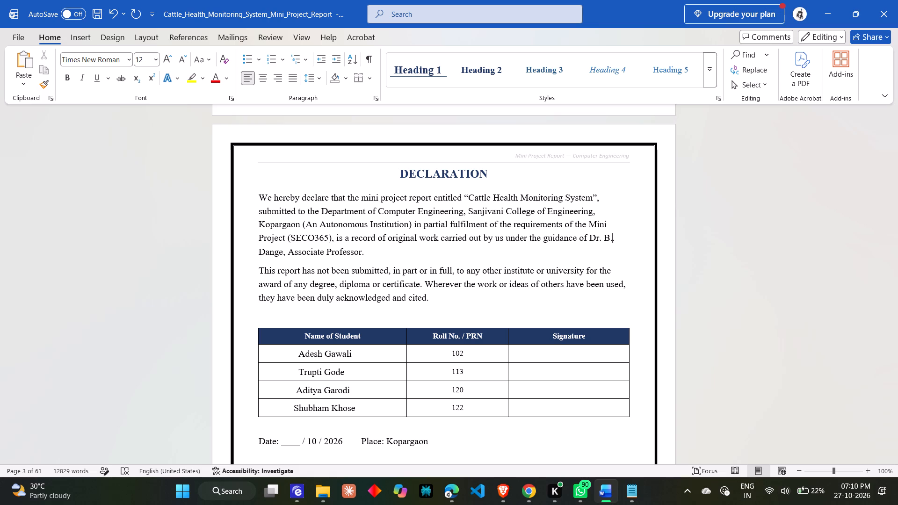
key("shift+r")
key("Left")
key("Left")
key("BackSpace")
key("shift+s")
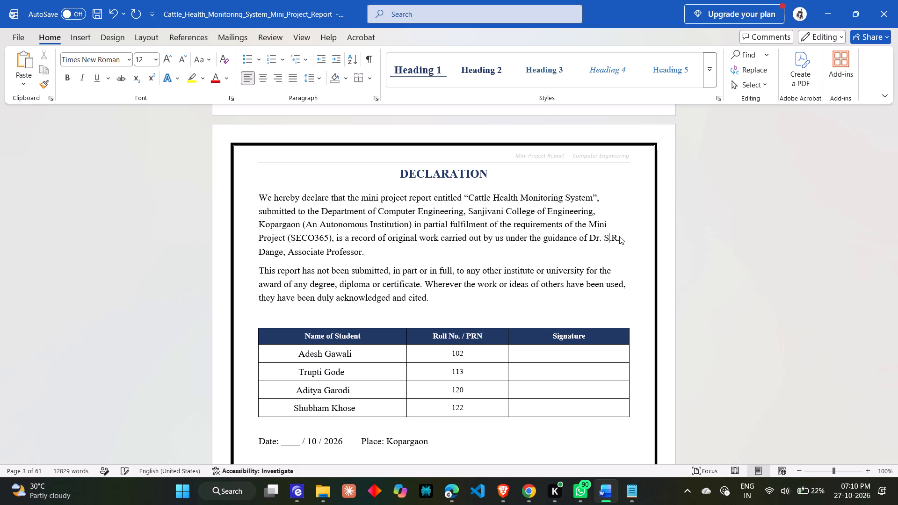
left_click(282, 252)
key("BackSpace")
key("BackSpace")
key("BackSpace")
key("BackSpace")
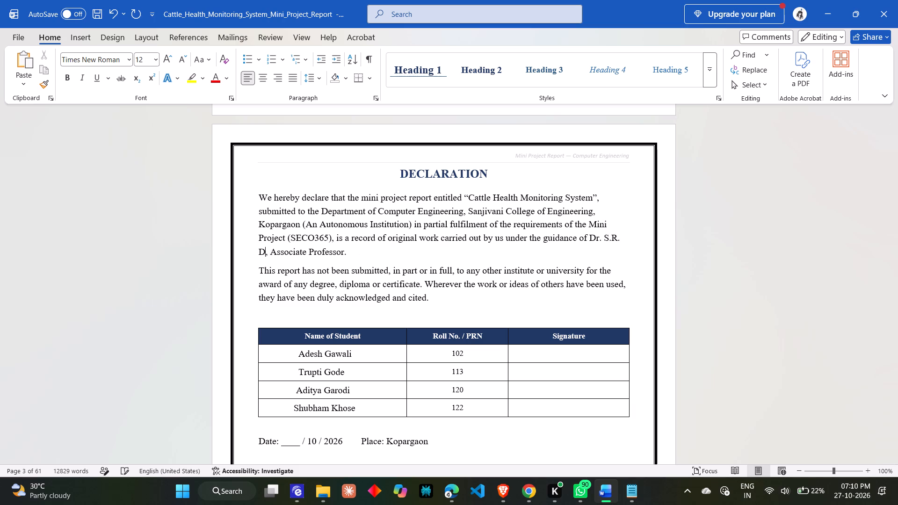
key("BackSpace")
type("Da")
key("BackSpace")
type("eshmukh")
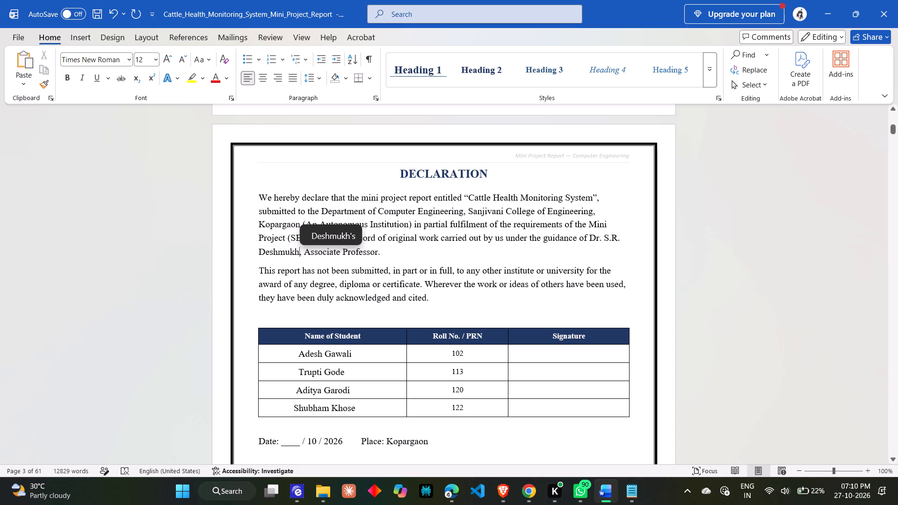
left_click(393, 256)
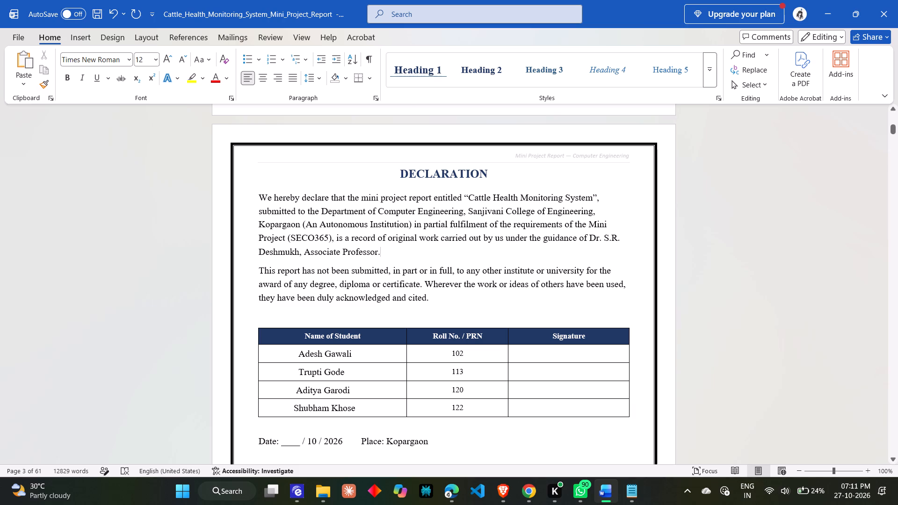
Insert "Science and" in the Declaration's department name so it reads "Department of Computer Science and Engineering".
scroll(428, 296, "up", 3)
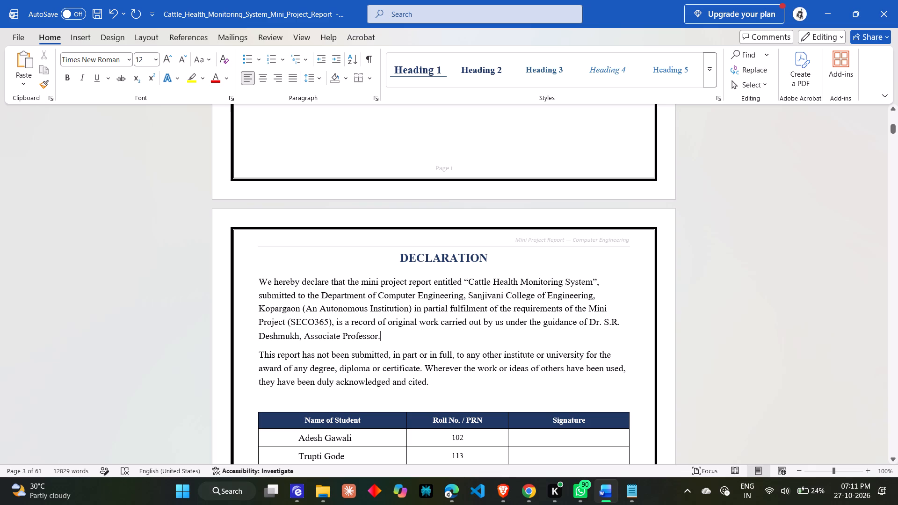
left_click(417, 295)
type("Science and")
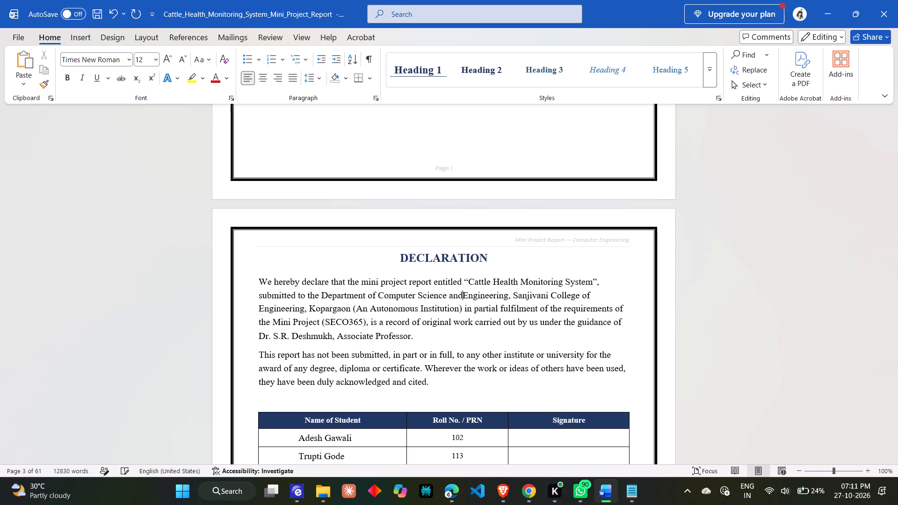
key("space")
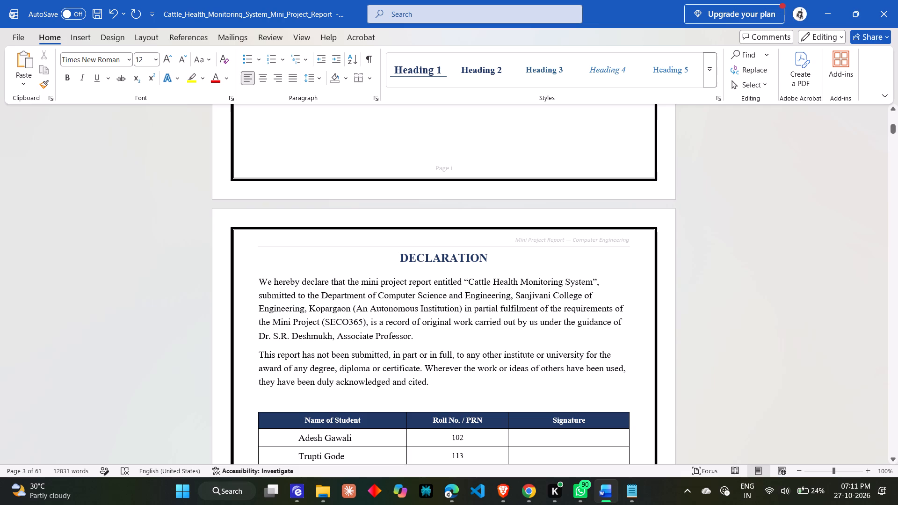
Copy the title page's "SkillSwap - A Peer to Peer Skill Learning Teaching Marketplace" onto a new last line in Notepad and recopy it as plain text.
left_click_drag(593, 279, 559, 281)
left_click_drag(559, 281, 483, 280)
scroll(413, 212, "up", 5)
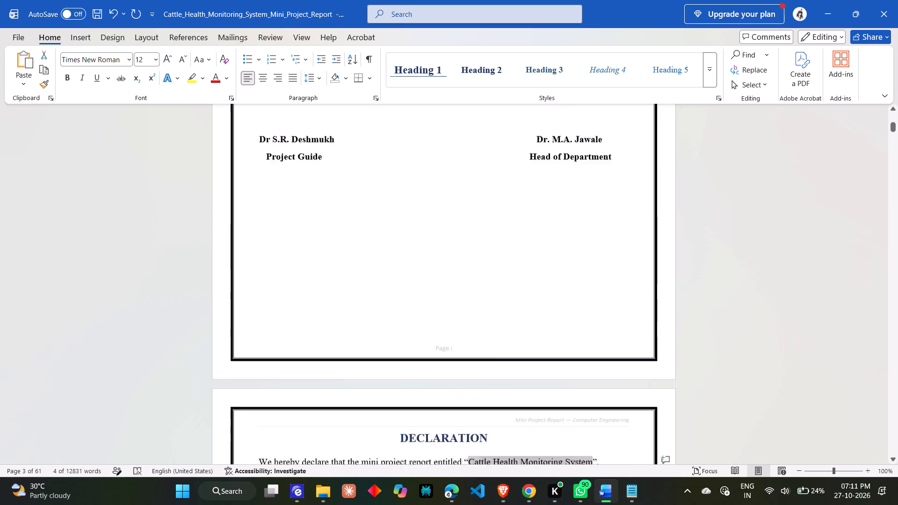
scroll(413, 211, "up", 19)
scroll(392, 259, "up", 2)
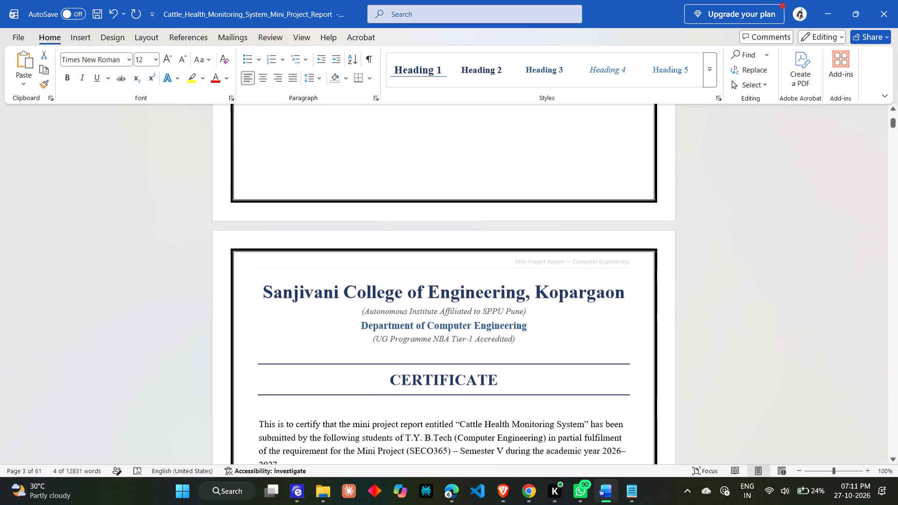
scroll(392, 255, "up", 13)
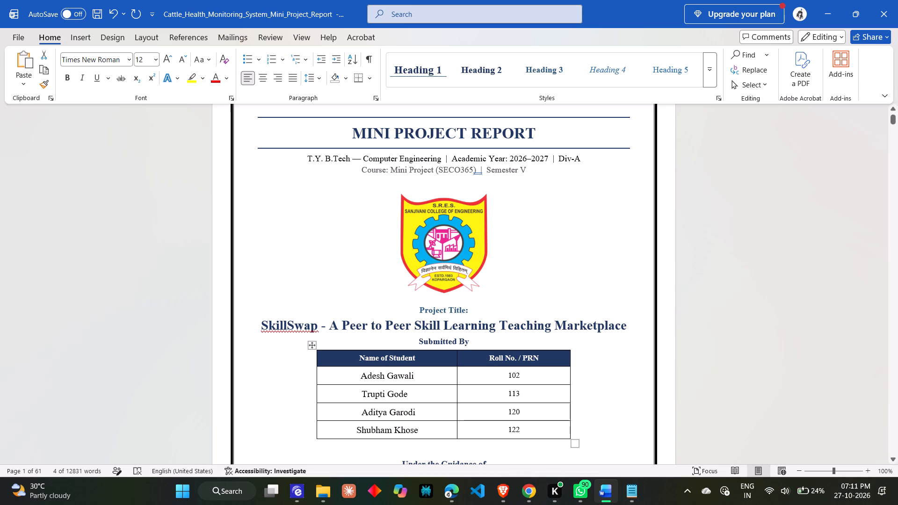
left_click_drag(260, 321, 627, 317)
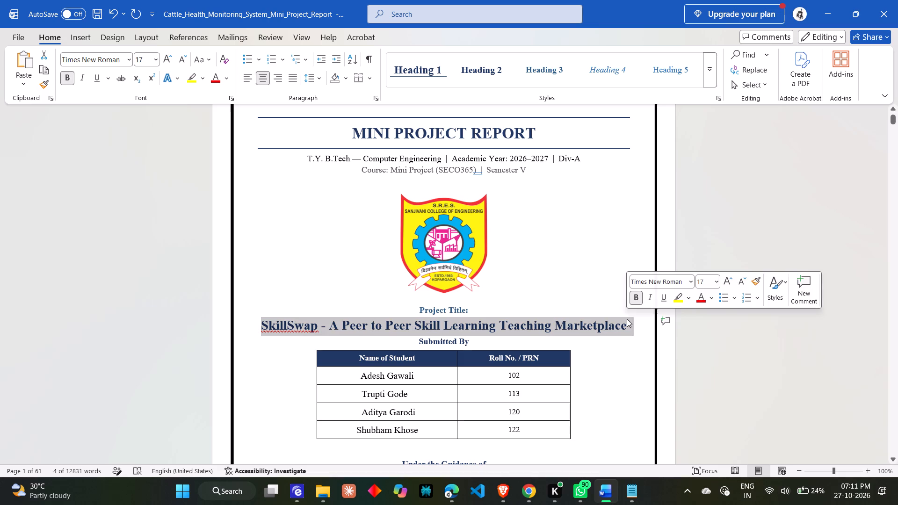
key("ctrl+c")
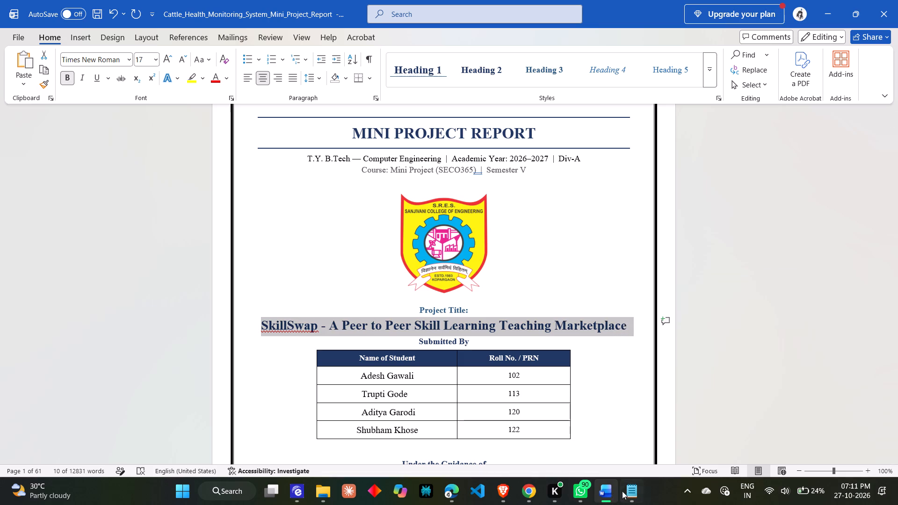
left_click(624, 491)
scroll(420, 405, "down", 2)
left_click(391, 414)
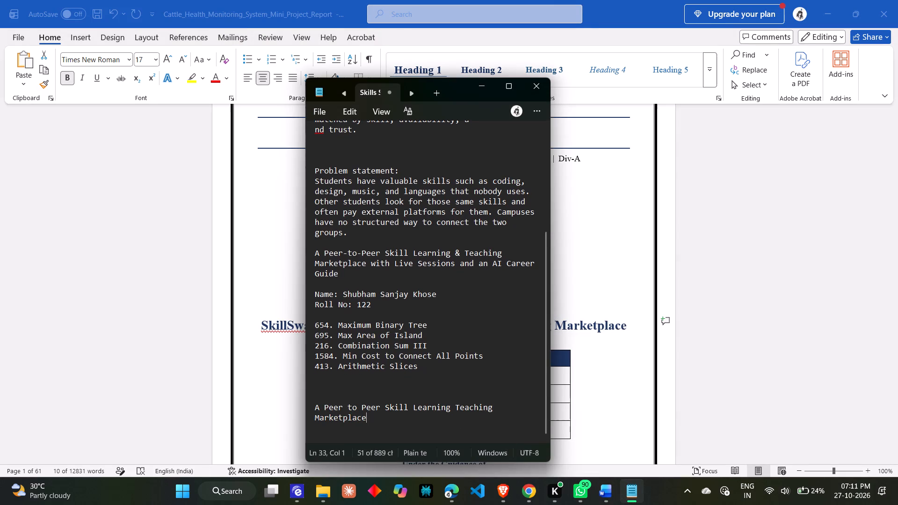
key("shift+Return")
key("ctrl+v")
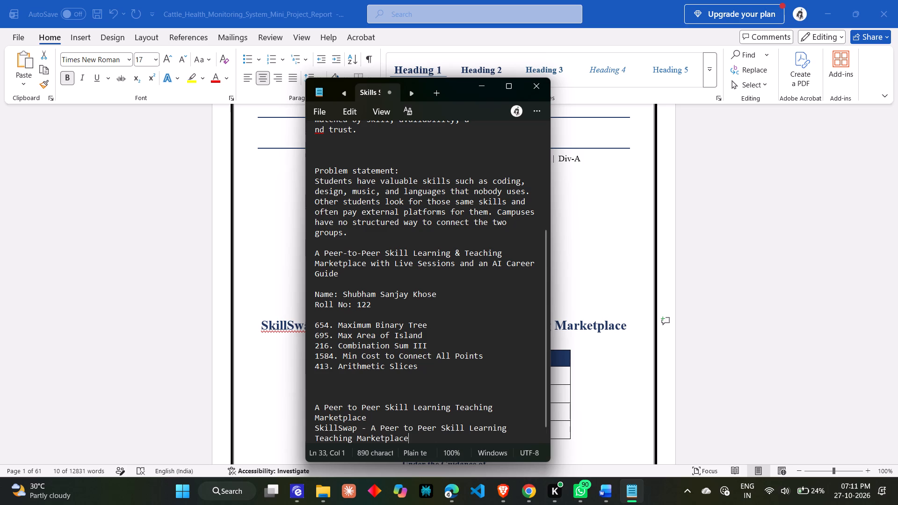
left_click_drag(411, 442, 333, 421)
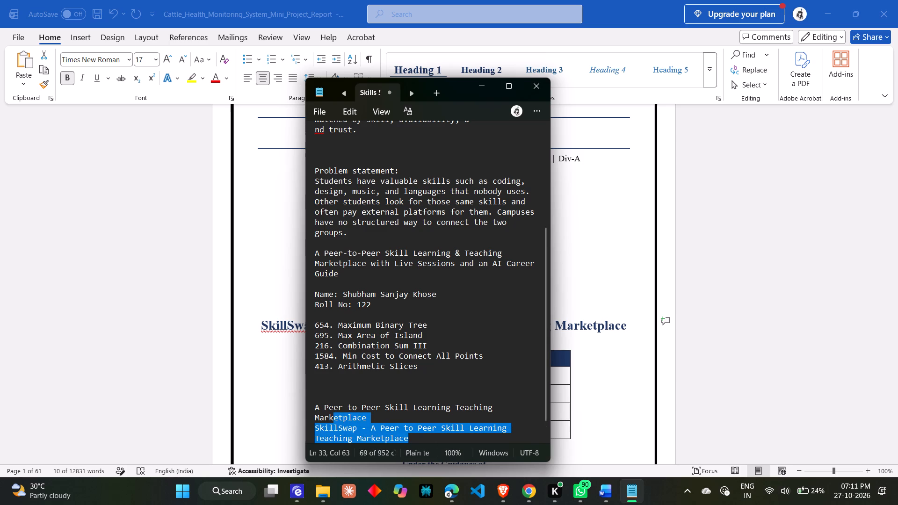
left_click_drag(333, 421, 308, 425)
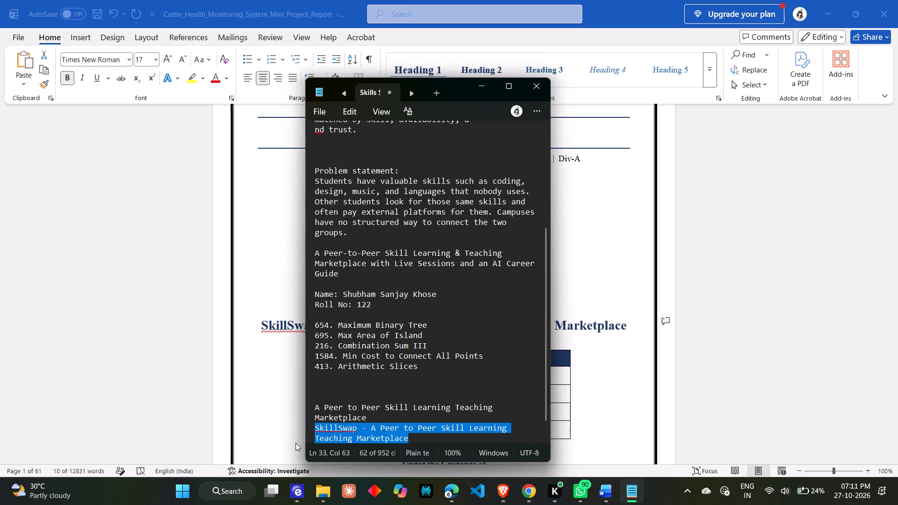
key("ctrl+c")
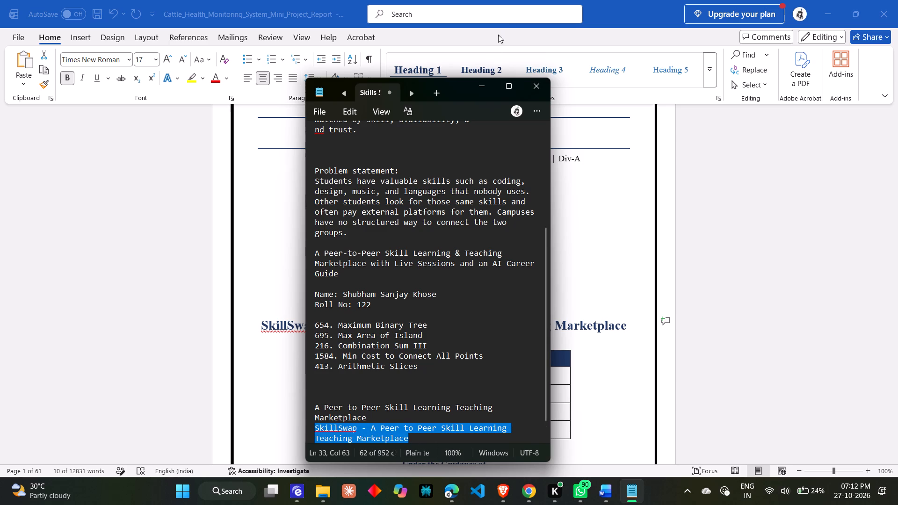
left_click(478, 88)
Replace the project title quoted in the Certificate's first paragraph with "SkillSwap - A Peer to Peer Skill Learning Teaching Marketplace".
scroll(467, 245, "down", 6)
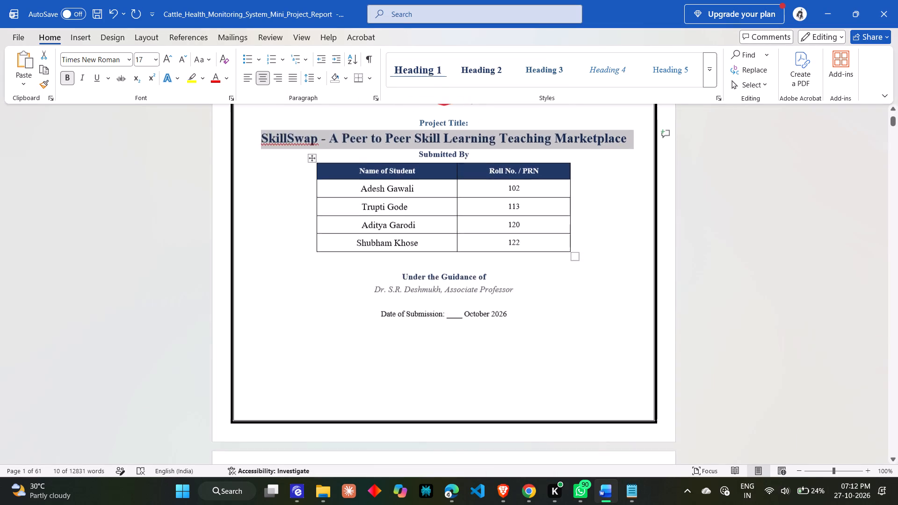
scroll(467, 243, "down", 13)
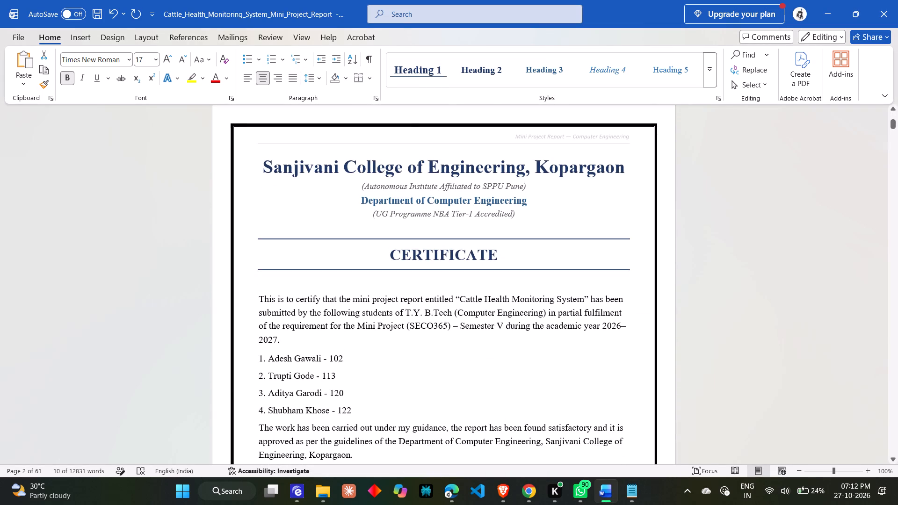
double_click(463, 298)
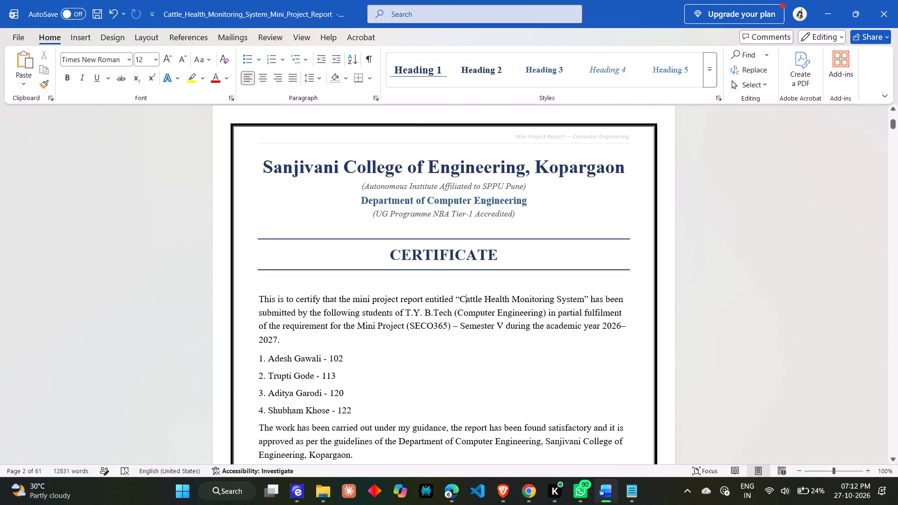
left_click_drag(584, 299, 472, 291)
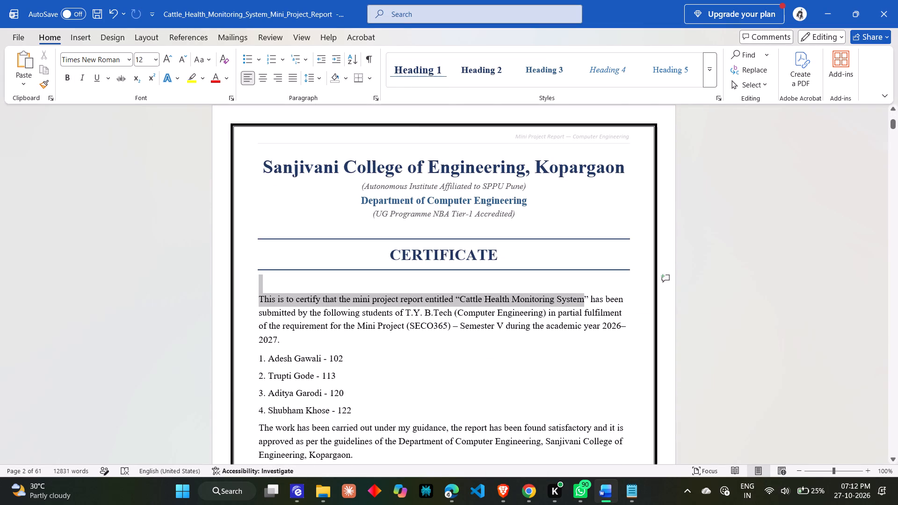
left_click_drag(472, 291, 463, 296)
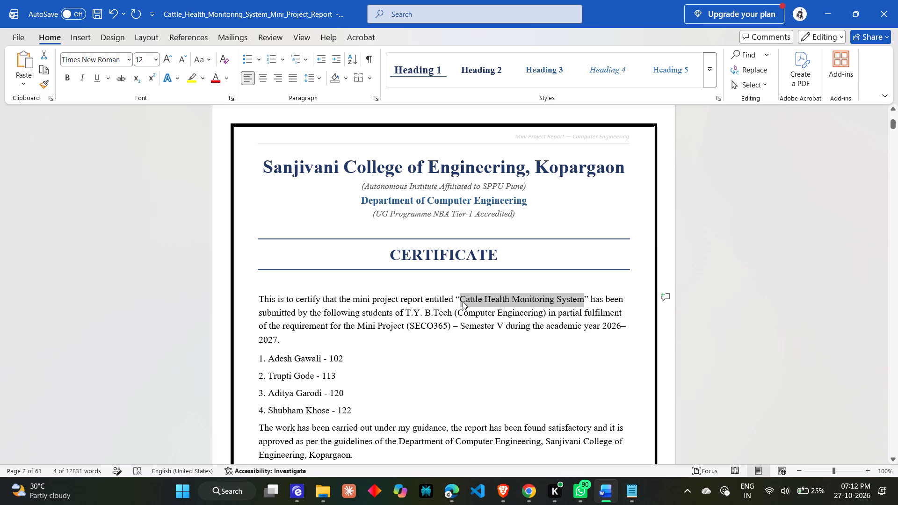
key("ctrl+v")
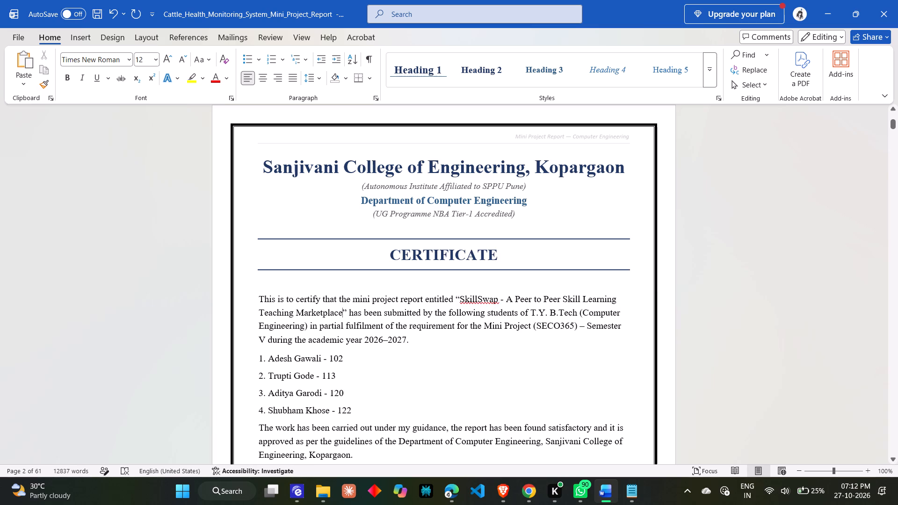
Replace the project title quoted in the Declaration's first paragraph with "SkillSwap - A Peer to Peer Skill Learning Teaching Marketplace".
scroll(436, 339, "down", 1)
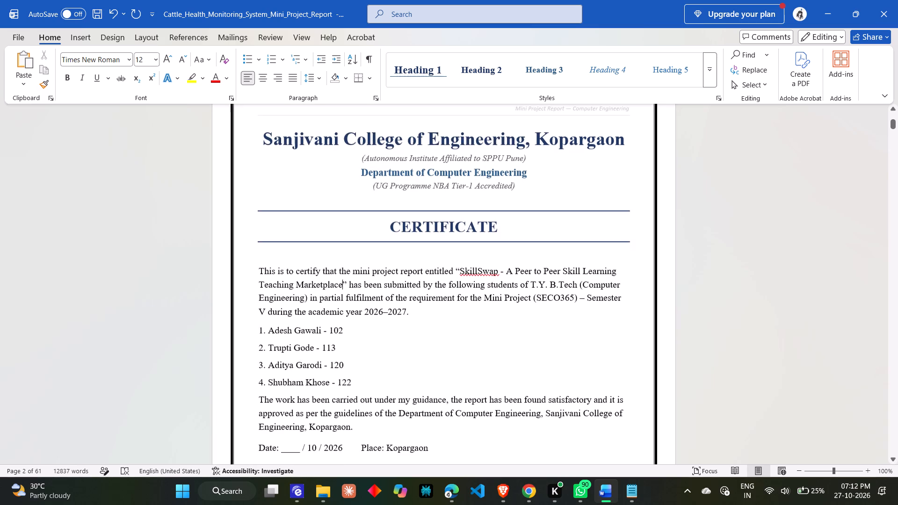
scroll(436, 339, "down", 6)
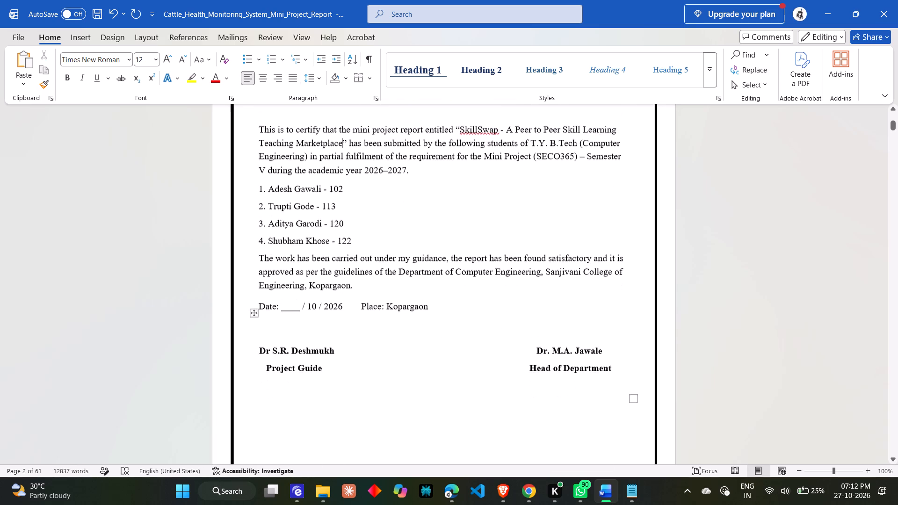
scroll(438, 328, "down", 8)
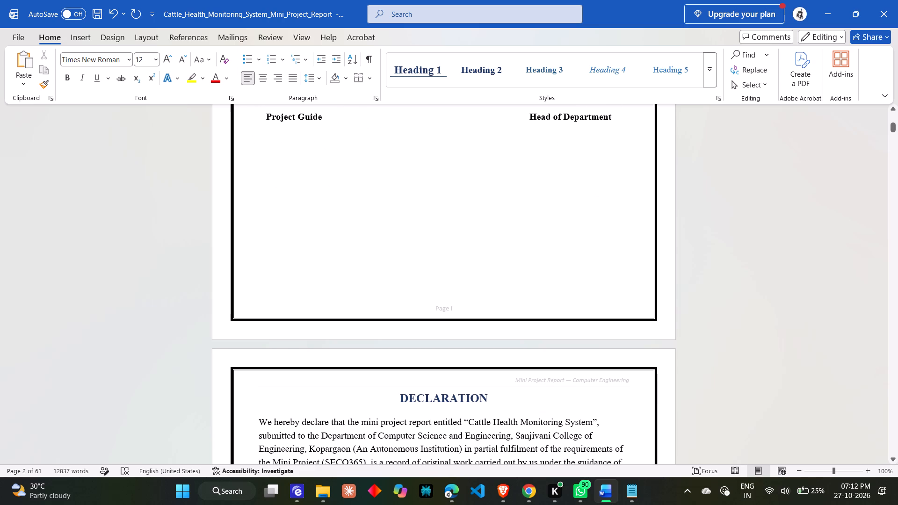
left_click_drag(468, 419, 572, 418)
key("ctrl+v")
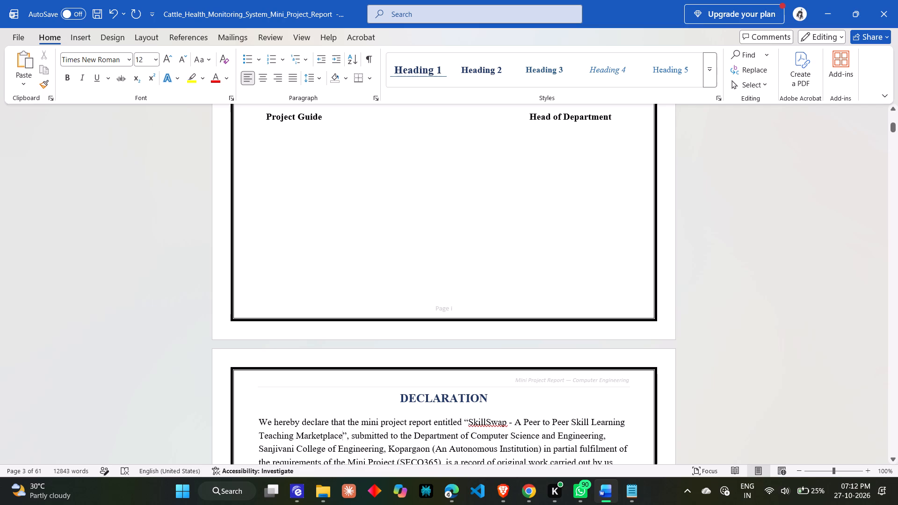
Change the guide's initials and surname in the Acknowledgement's first paragraph to match the guide named in the Declaration.
scroll(401, 381, "down", 2)
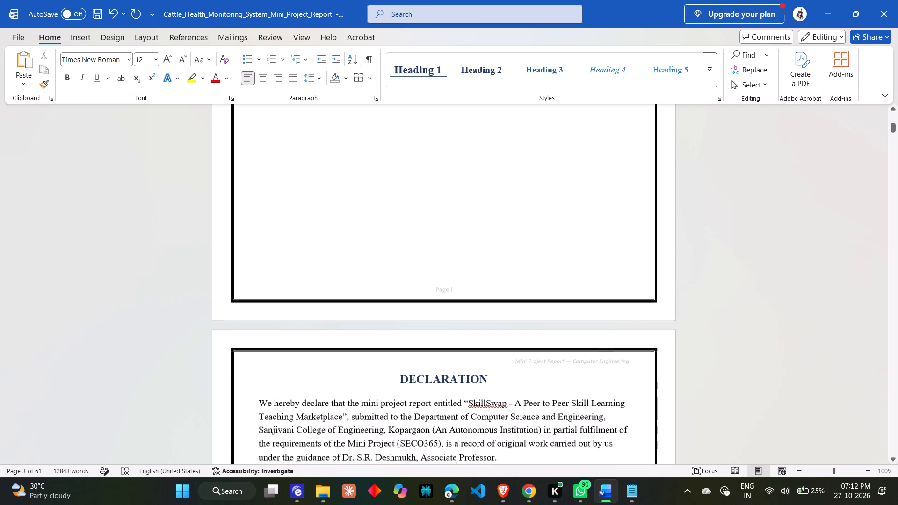
scroll(405, 379, "down", 2)
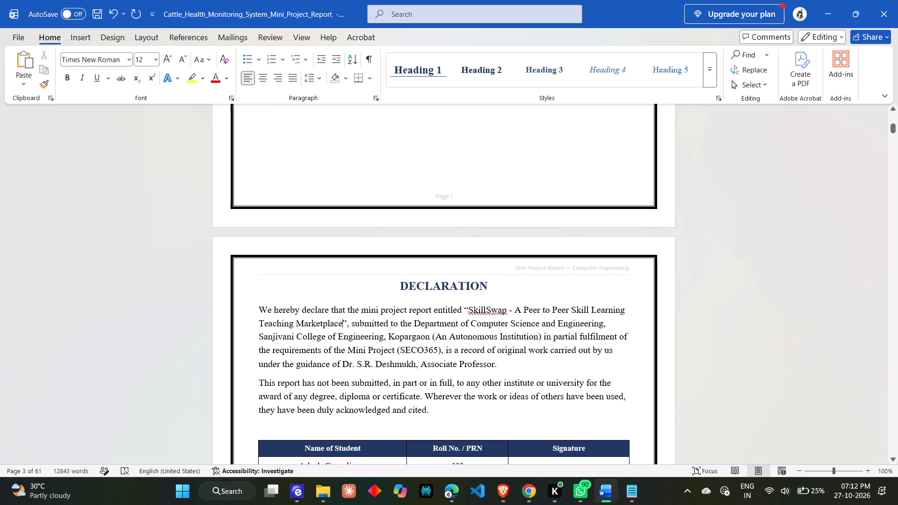
scroll(305, 391, "down", 1)
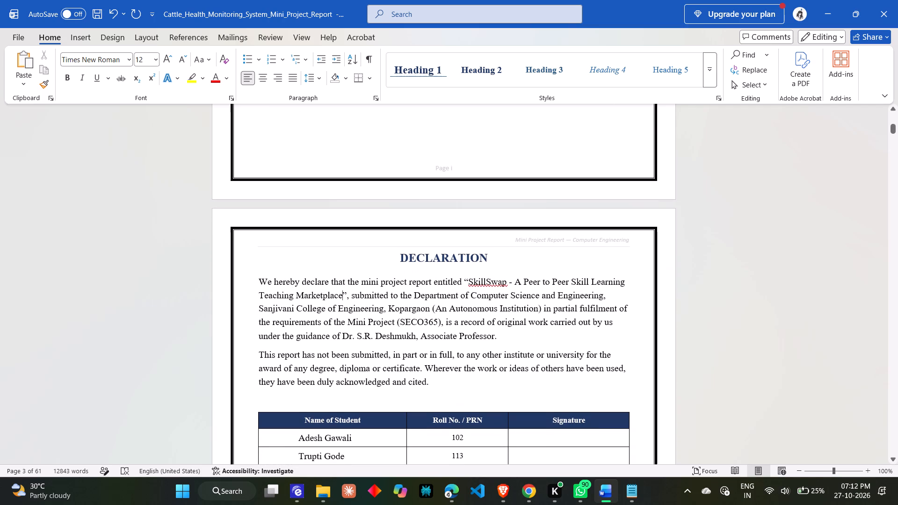
scroll(314, 373, "down", 7)
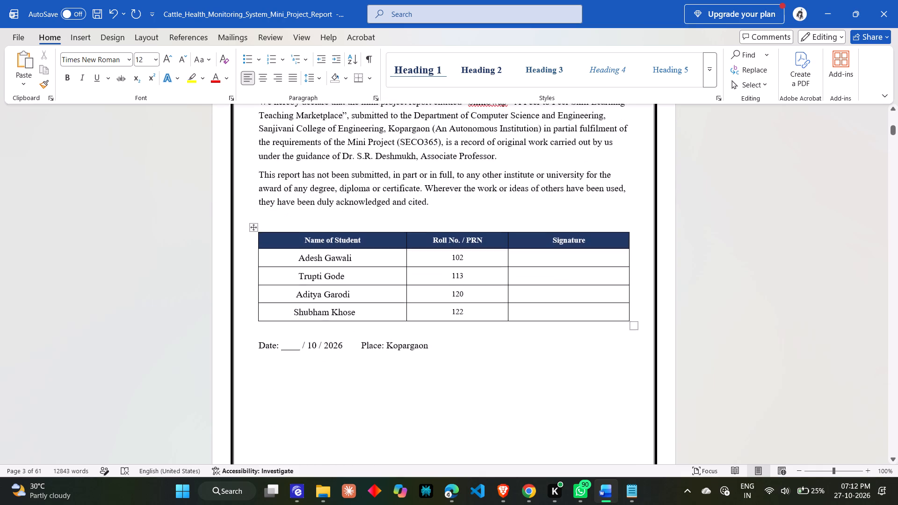
scroll(311, 379, "down", 3)
scroll(311, 335, "down", 6)
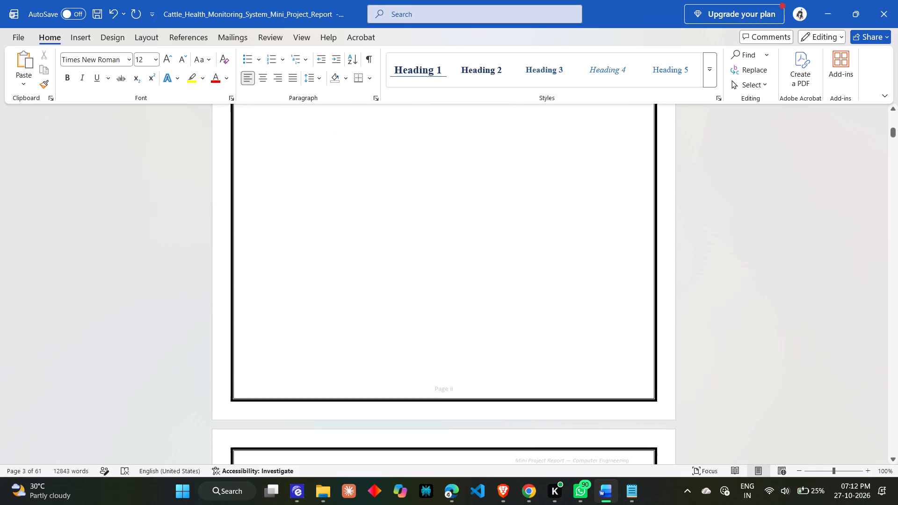
scroll(311, 327, "down", 2)
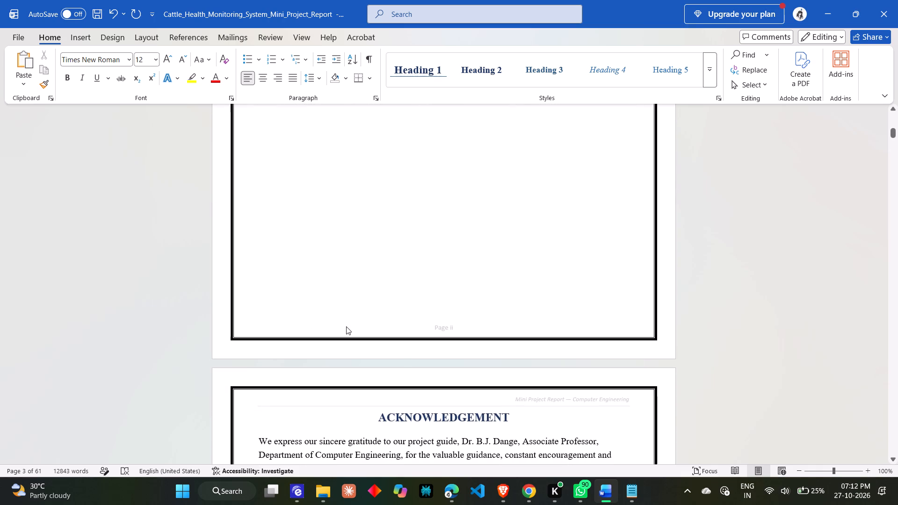
scroll(371, 313, "down", 6)
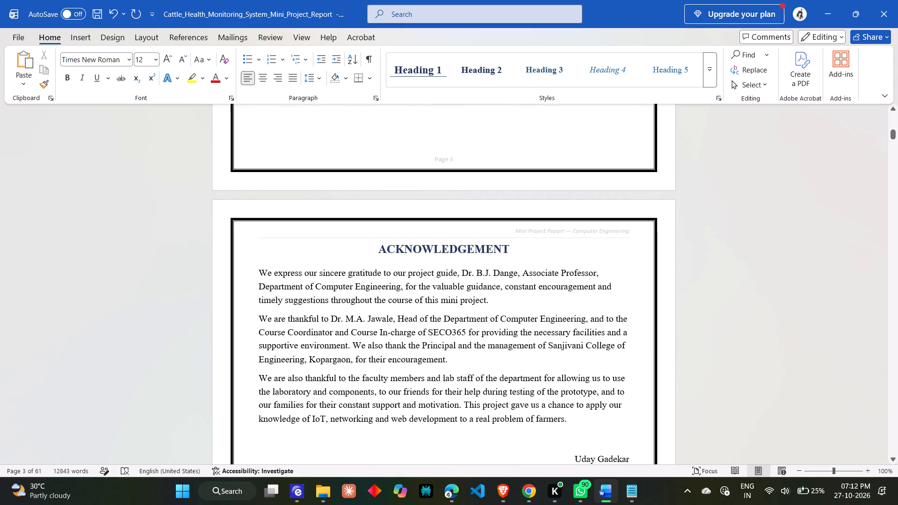
left_click(488, 274)
key("BackSpace")
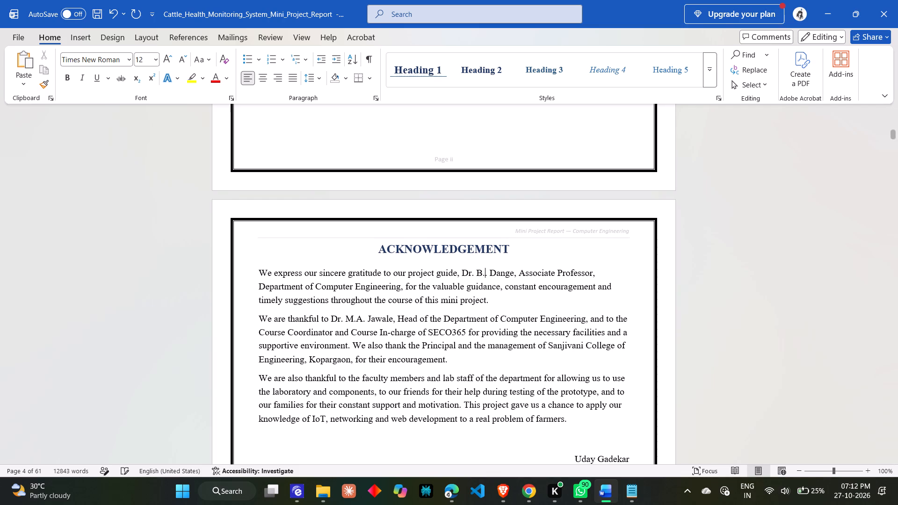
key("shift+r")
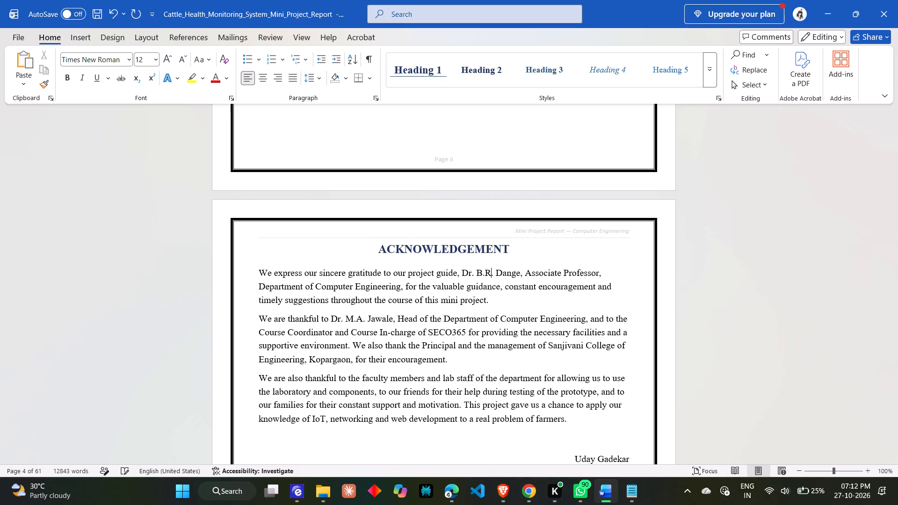
key("Left")
key("Left")
key("BackSpace")
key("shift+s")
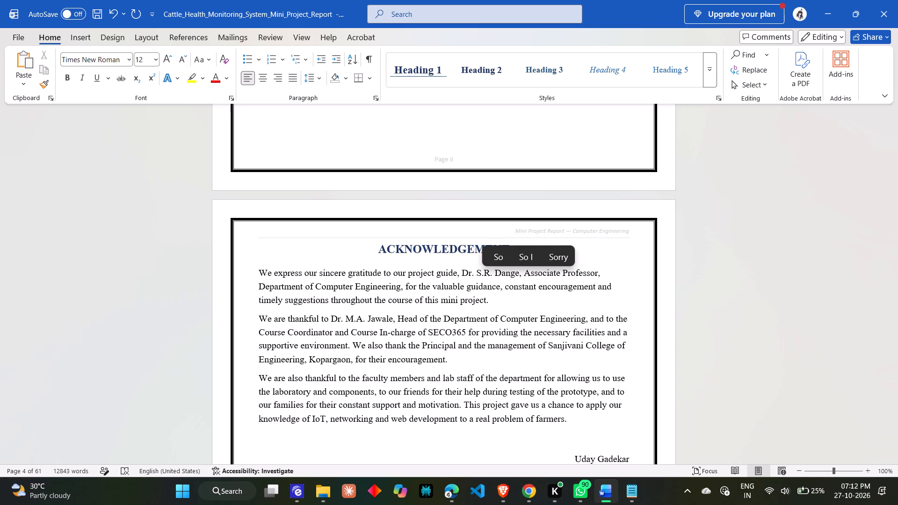
key("Right")
key("Right")
key("Right")
key("Right")
key("Right")
key("Right")
key("Right")
key("Right")
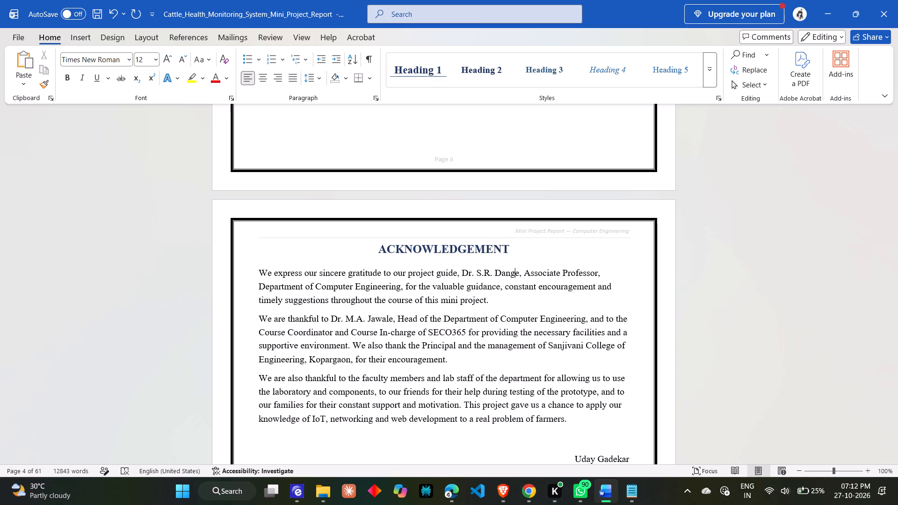
key("Right")
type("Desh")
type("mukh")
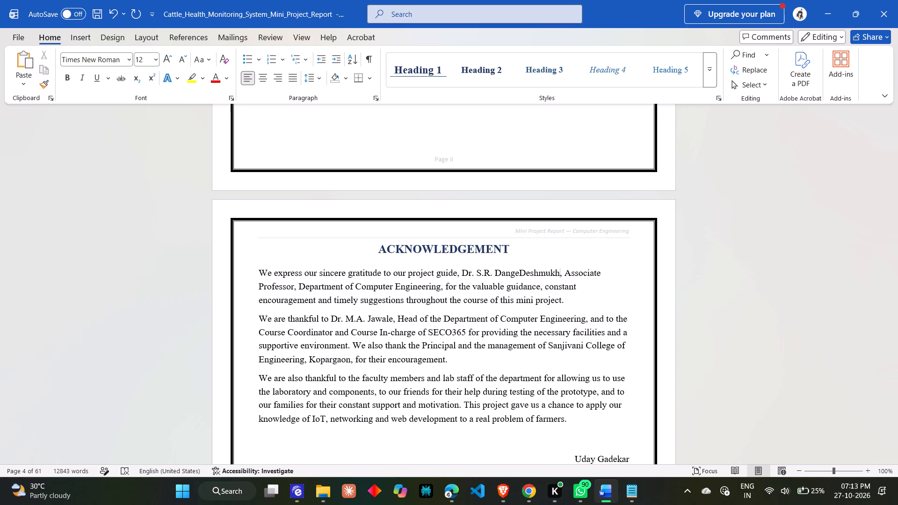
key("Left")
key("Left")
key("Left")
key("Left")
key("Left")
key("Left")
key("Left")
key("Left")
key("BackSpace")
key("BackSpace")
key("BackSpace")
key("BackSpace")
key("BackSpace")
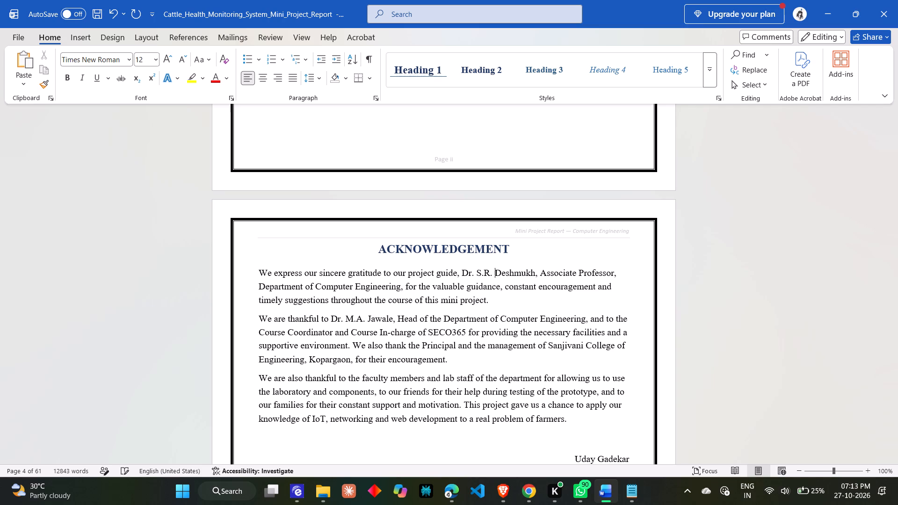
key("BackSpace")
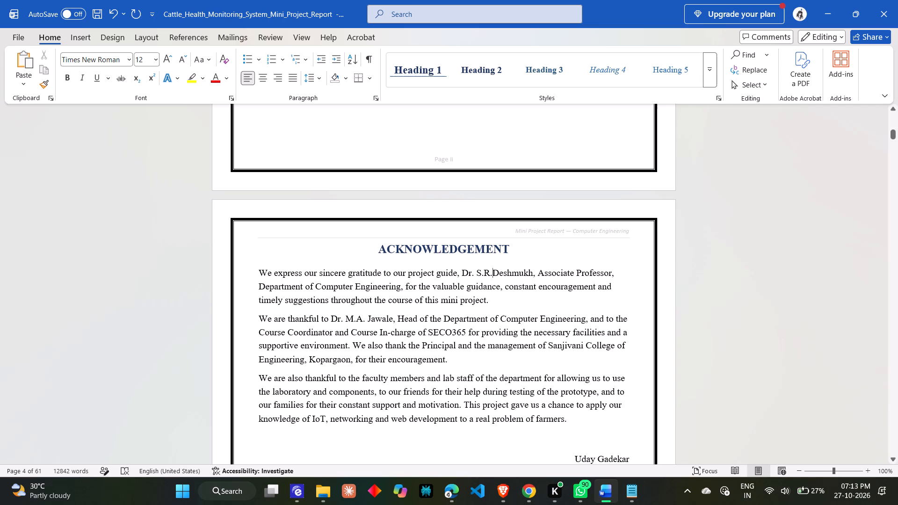
Delete the Acknowledgement's closing sentence about applying IoT, networking and web development to a real problem of farmers, leaving a single full stop.
scroll(361, 417, "down", 1)
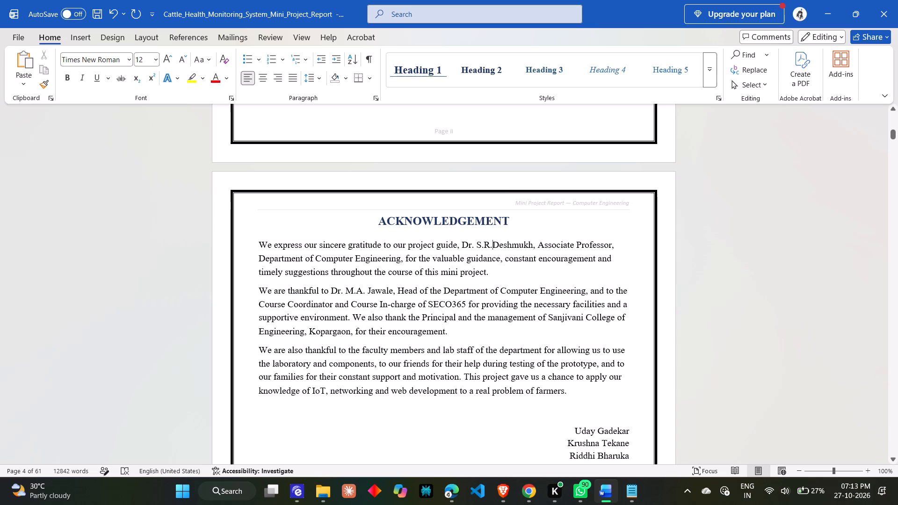
left_click(324, 390)
left_click_drag(463, 376, 558, 387)
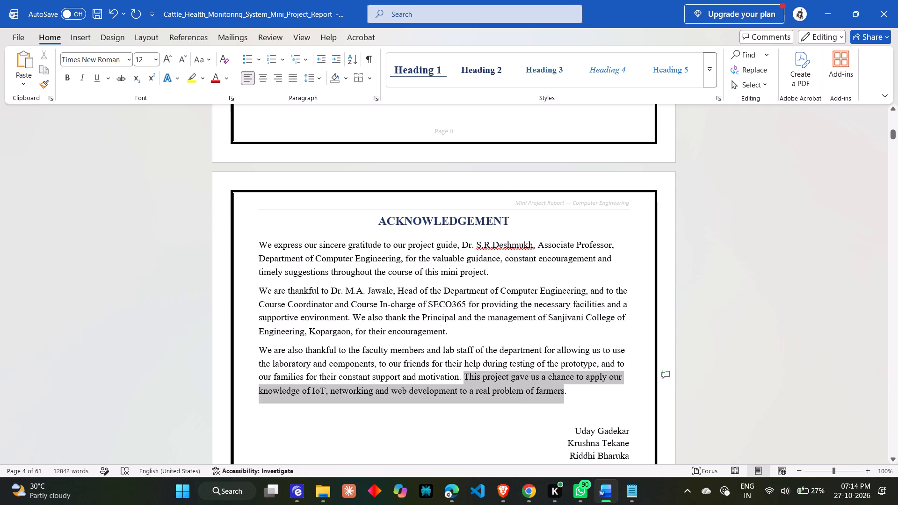
left_click_drag(558, 387, 564, 385)
key("BackSpace")
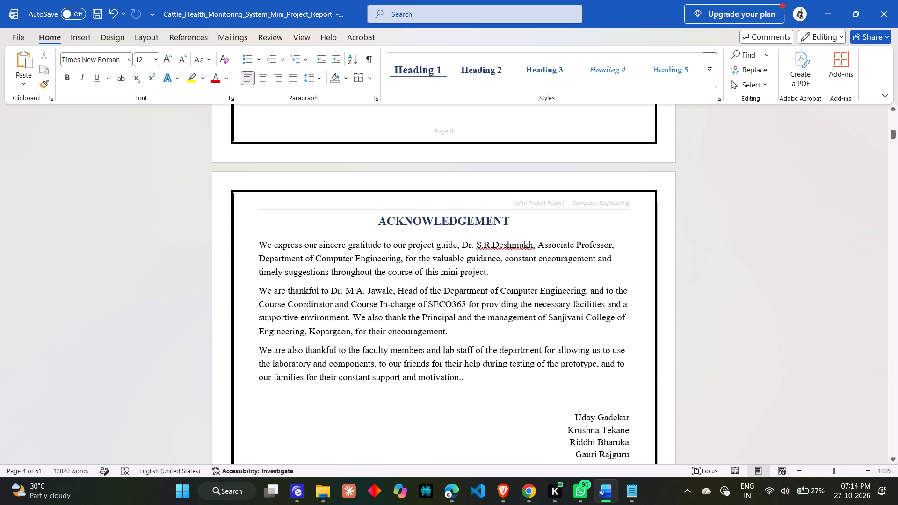
key("BackSpace")
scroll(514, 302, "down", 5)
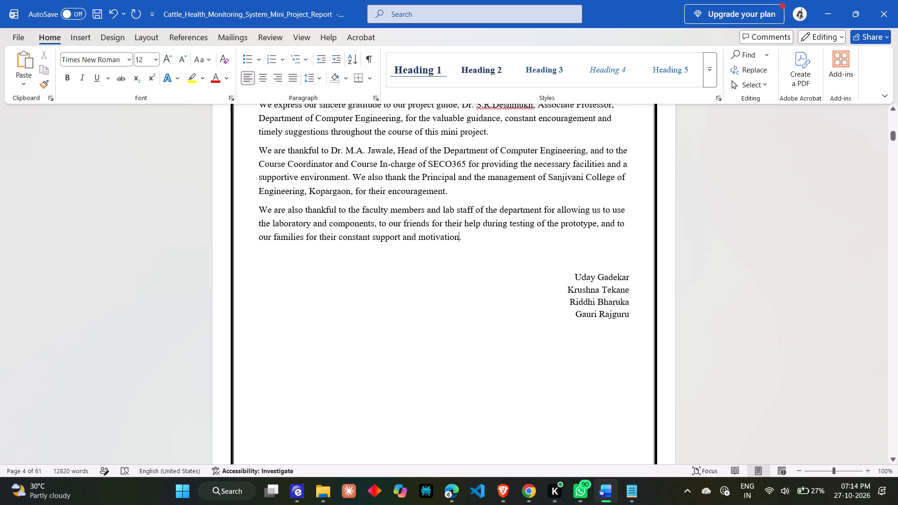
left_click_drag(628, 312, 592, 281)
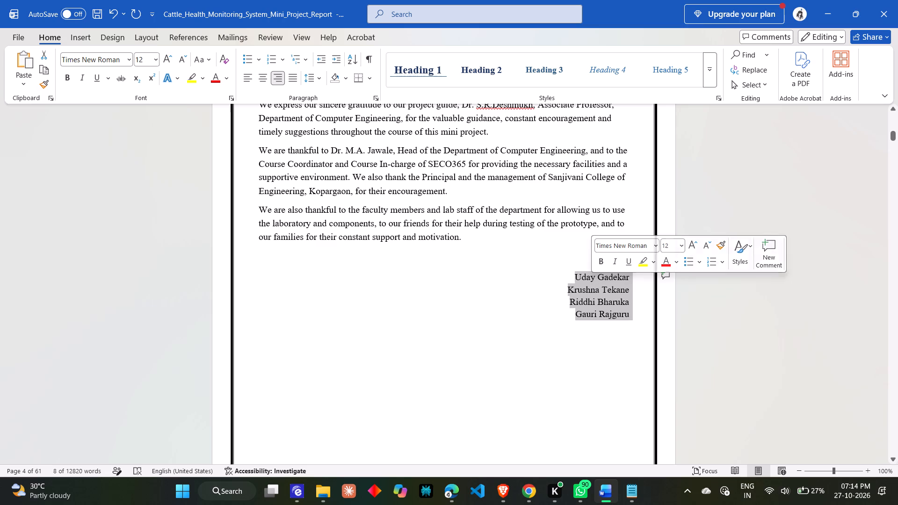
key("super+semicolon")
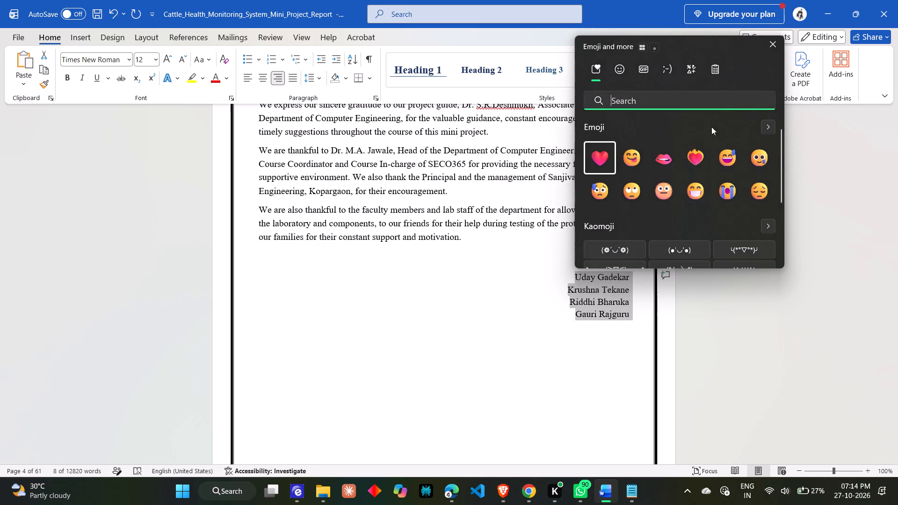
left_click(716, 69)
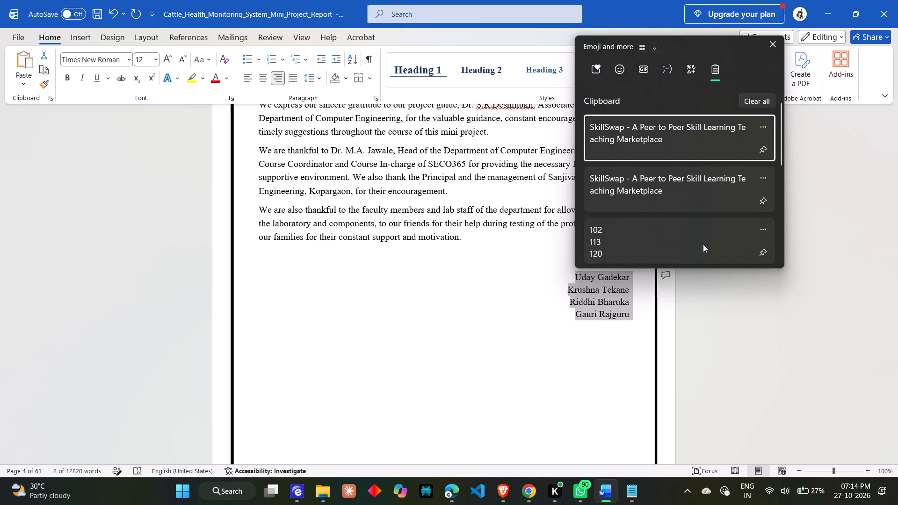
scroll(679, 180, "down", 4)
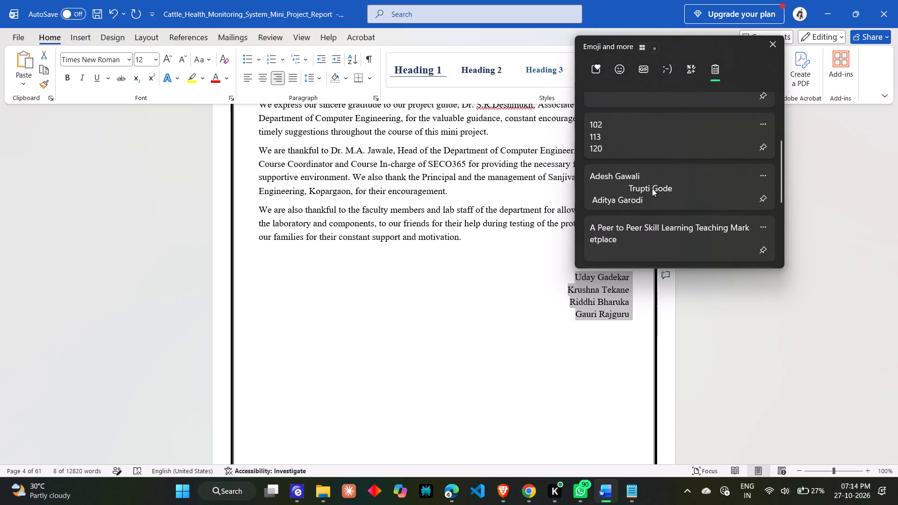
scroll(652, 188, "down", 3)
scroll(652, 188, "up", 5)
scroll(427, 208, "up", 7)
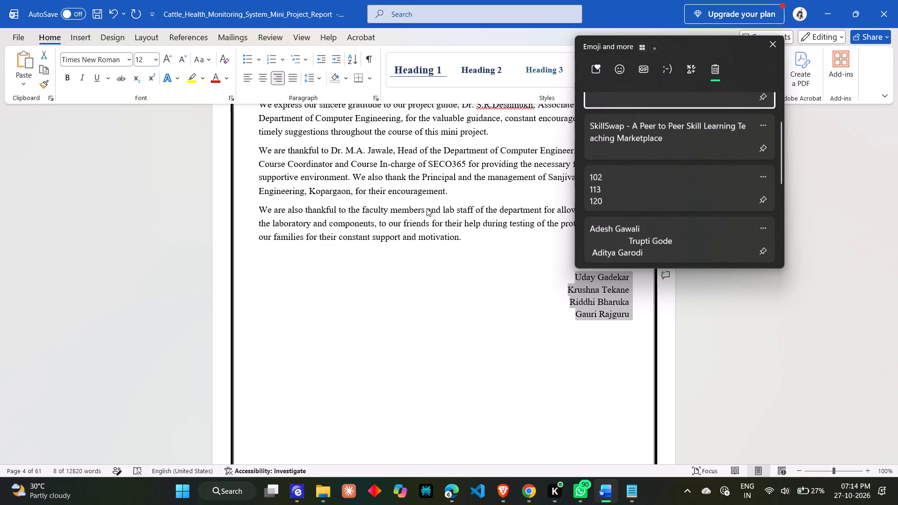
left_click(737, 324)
Copy the four student names from the Declaration's signature table.
scroll(700, 311, "up", 4)
scroll(608, 296, "up", 2)
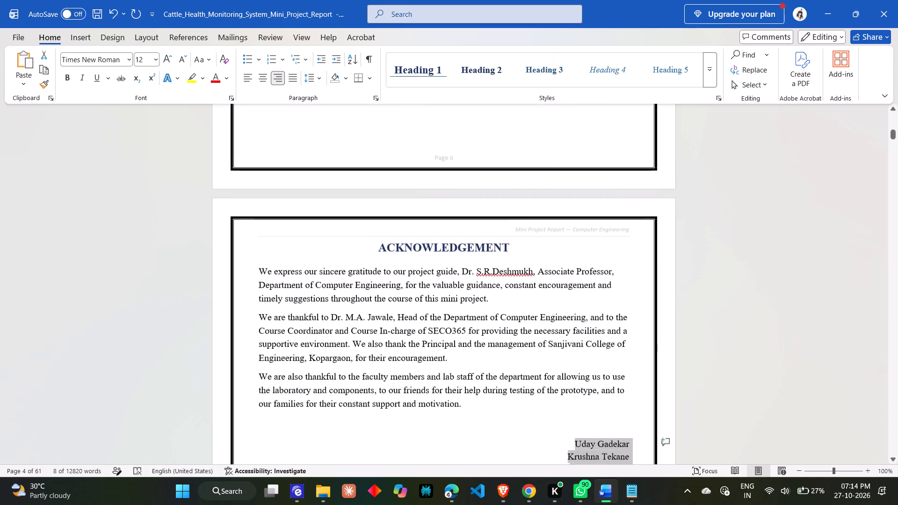
left_click(607, 293)
scroll(594, 274, "up", 19)
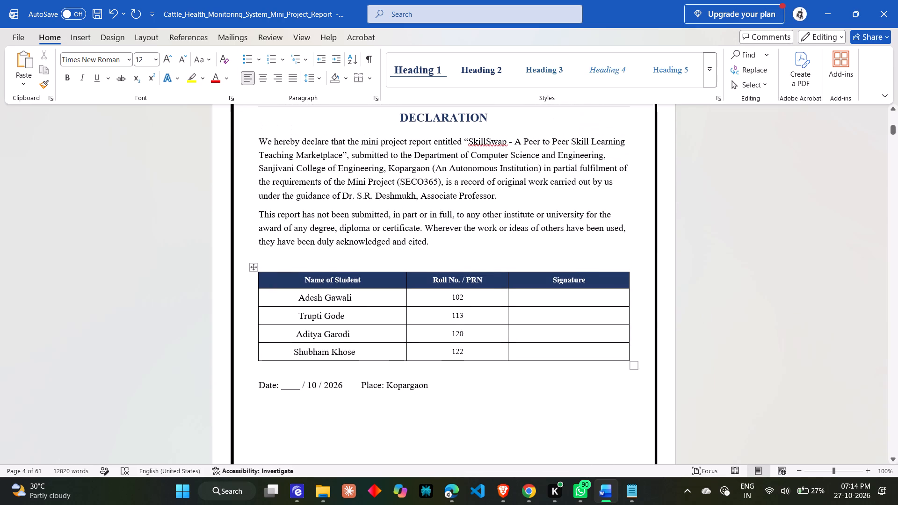
left_click_drag(373, 352, 307, 301)
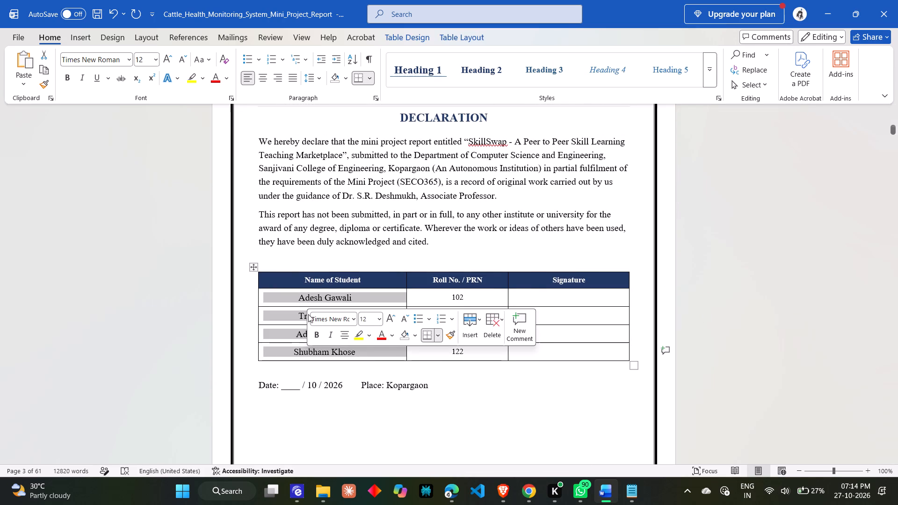
key("ctrl+c")
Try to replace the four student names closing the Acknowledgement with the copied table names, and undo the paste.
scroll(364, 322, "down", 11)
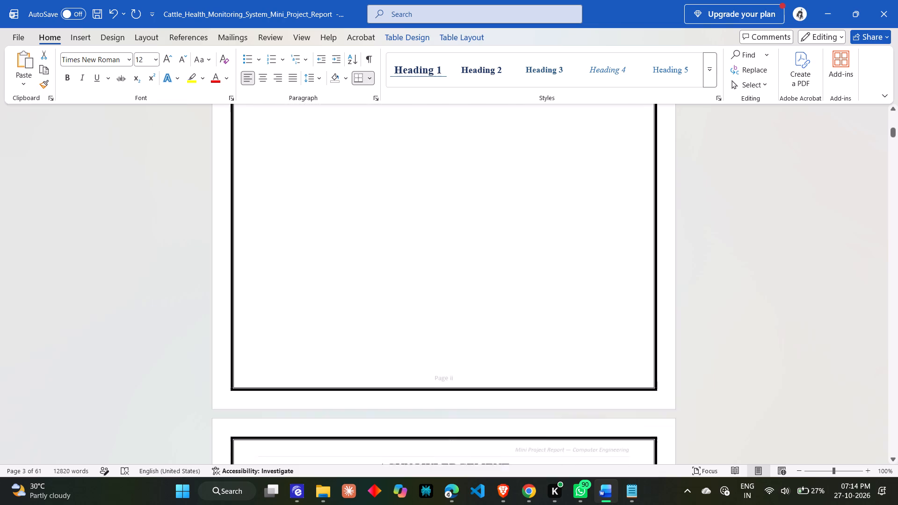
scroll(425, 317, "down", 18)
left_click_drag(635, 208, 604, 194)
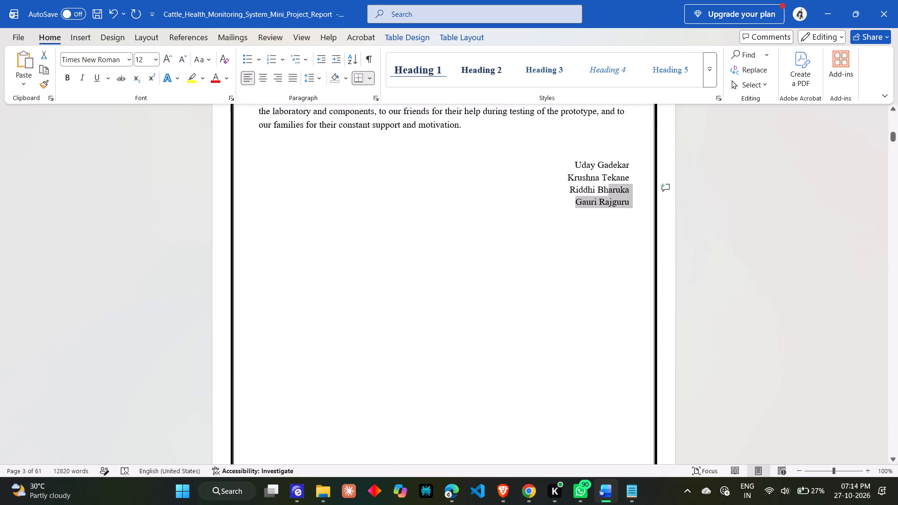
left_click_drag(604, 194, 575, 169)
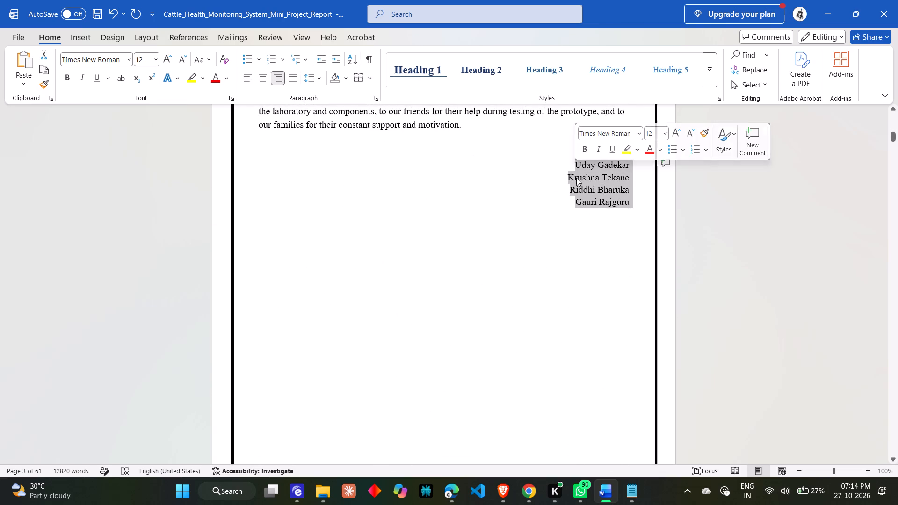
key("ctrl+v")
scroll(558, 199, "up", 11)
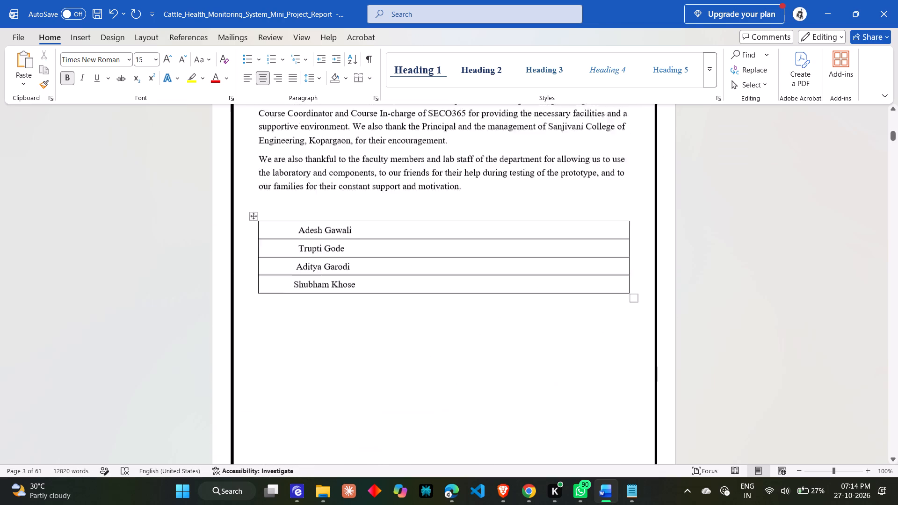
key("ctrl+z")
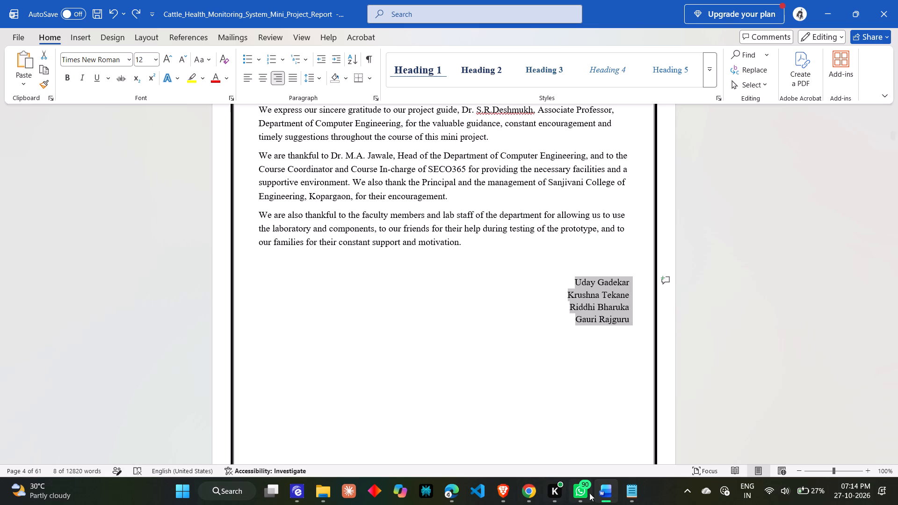
Switch to the Notepad notes and paste the four copied student names as plain text below the SkillSwap title line.
left_click(626, 491)
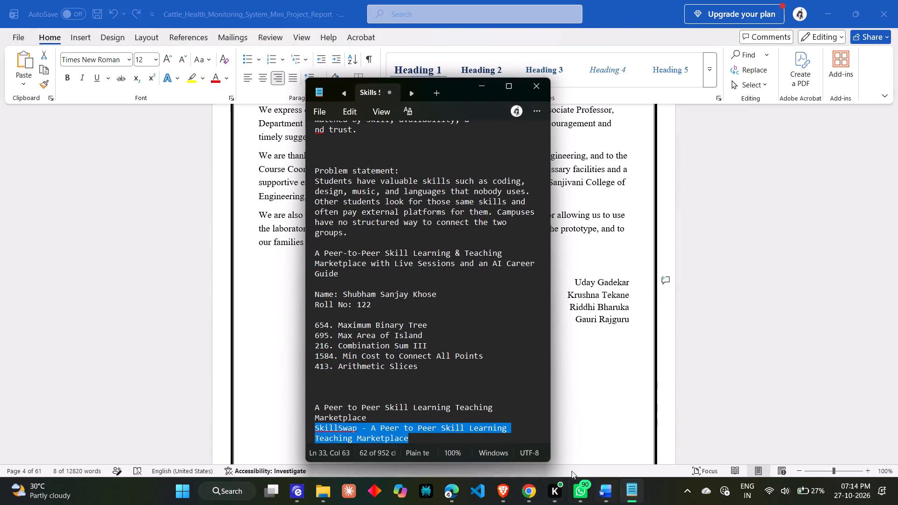
scroll(427, 410, "down", 7)
left_click(414, 419)
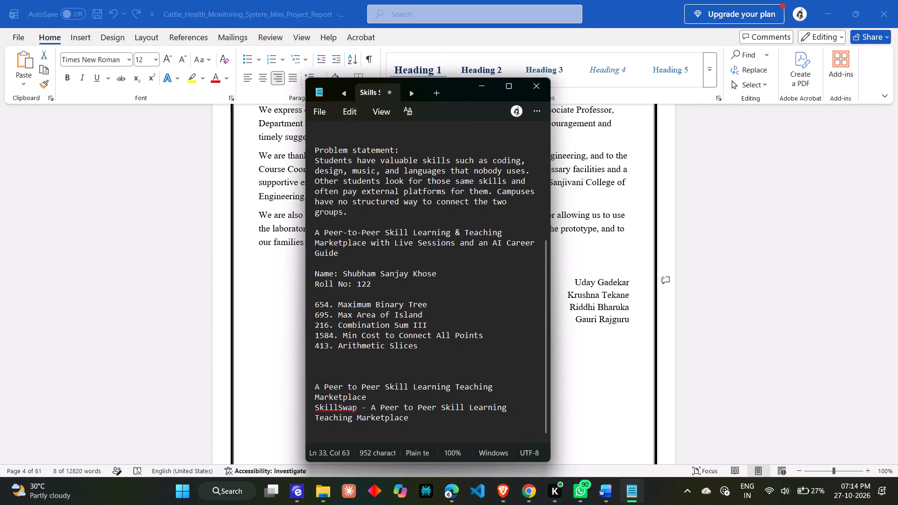
key("shift+Return")
key("shift+Return")
key("shift+Return")
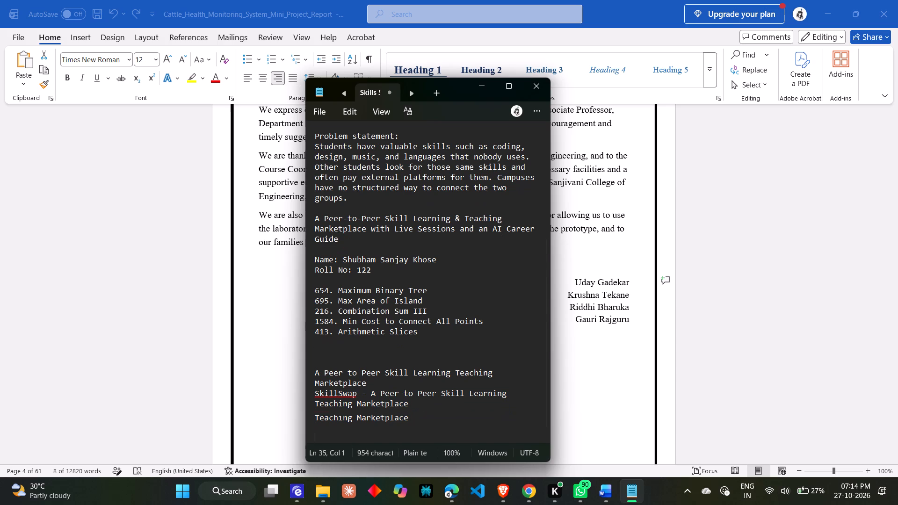
key("ctrl+v")
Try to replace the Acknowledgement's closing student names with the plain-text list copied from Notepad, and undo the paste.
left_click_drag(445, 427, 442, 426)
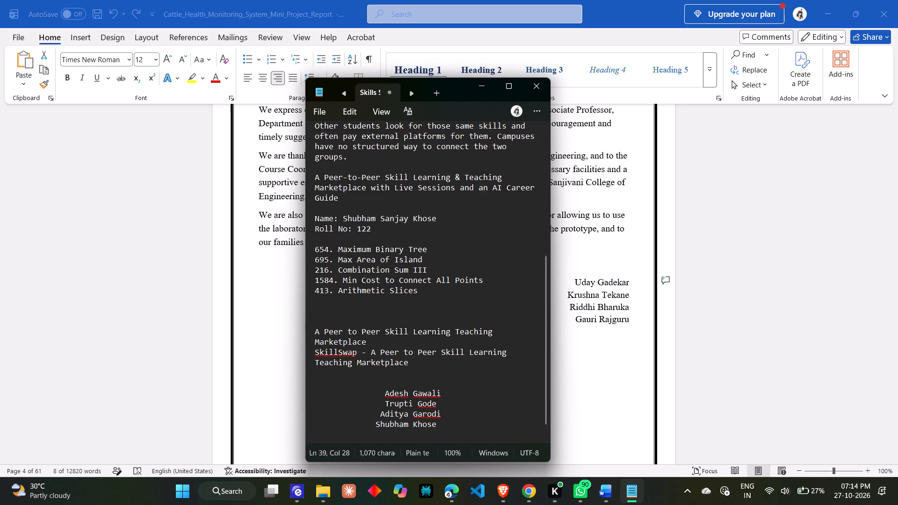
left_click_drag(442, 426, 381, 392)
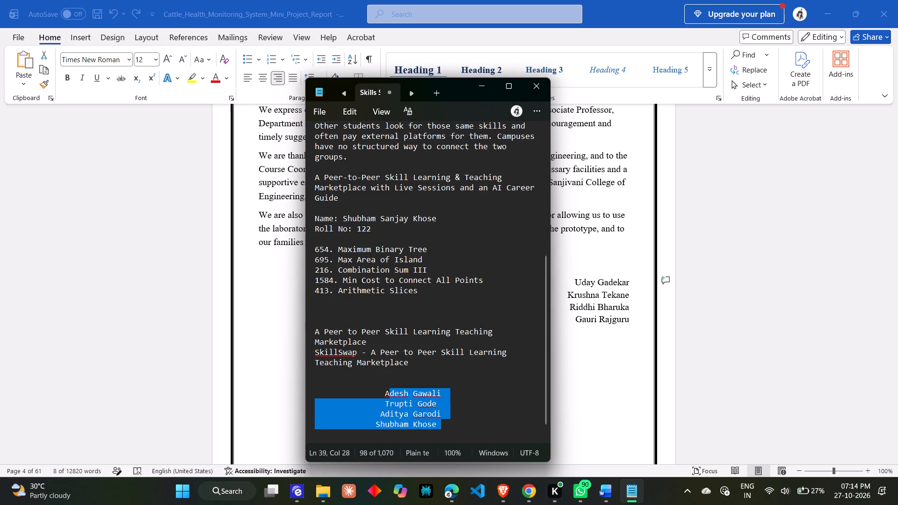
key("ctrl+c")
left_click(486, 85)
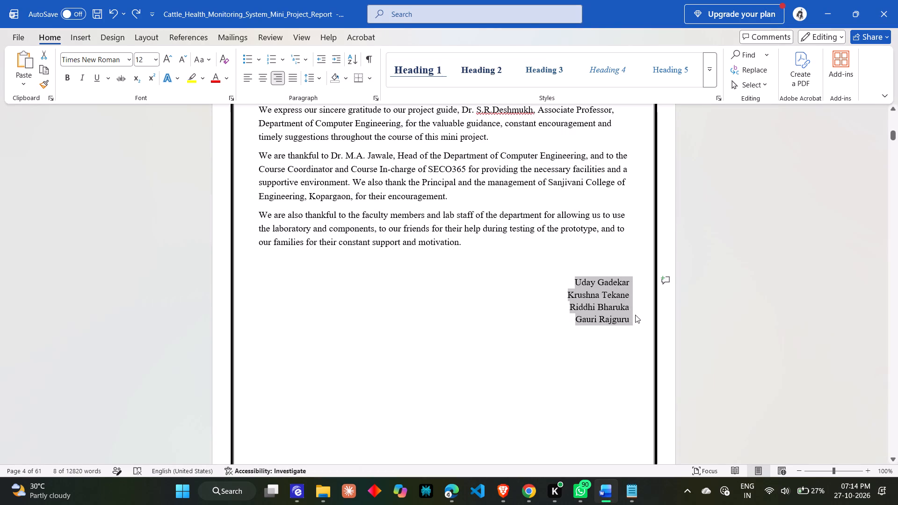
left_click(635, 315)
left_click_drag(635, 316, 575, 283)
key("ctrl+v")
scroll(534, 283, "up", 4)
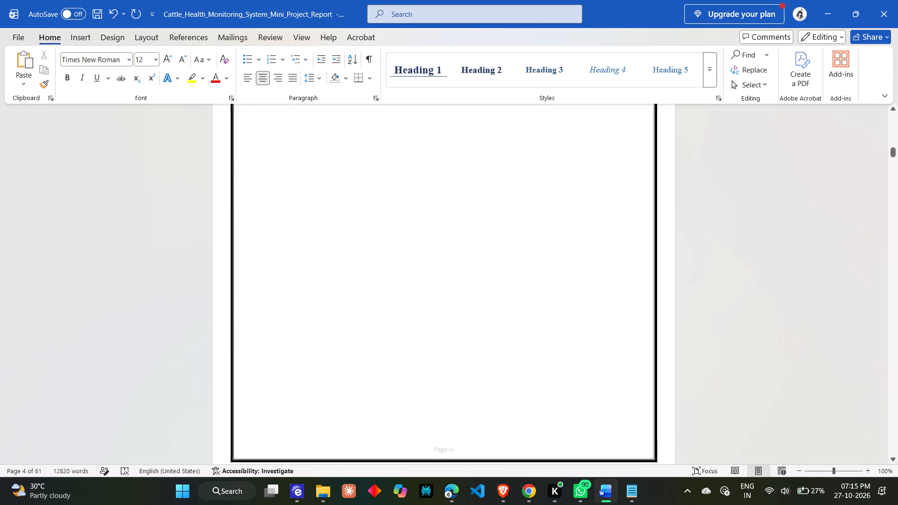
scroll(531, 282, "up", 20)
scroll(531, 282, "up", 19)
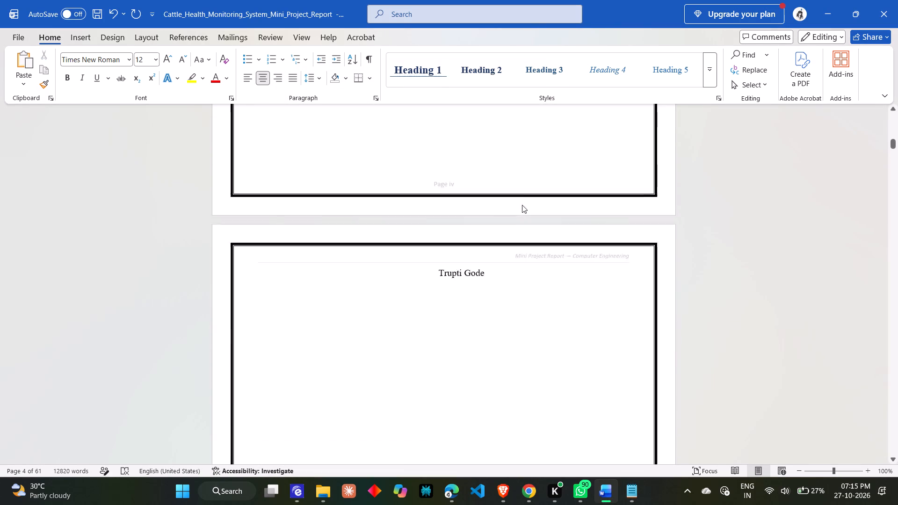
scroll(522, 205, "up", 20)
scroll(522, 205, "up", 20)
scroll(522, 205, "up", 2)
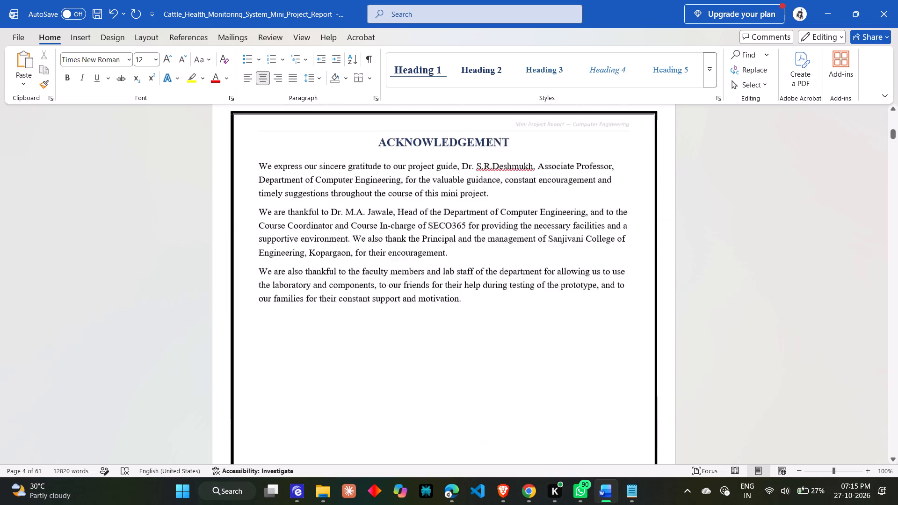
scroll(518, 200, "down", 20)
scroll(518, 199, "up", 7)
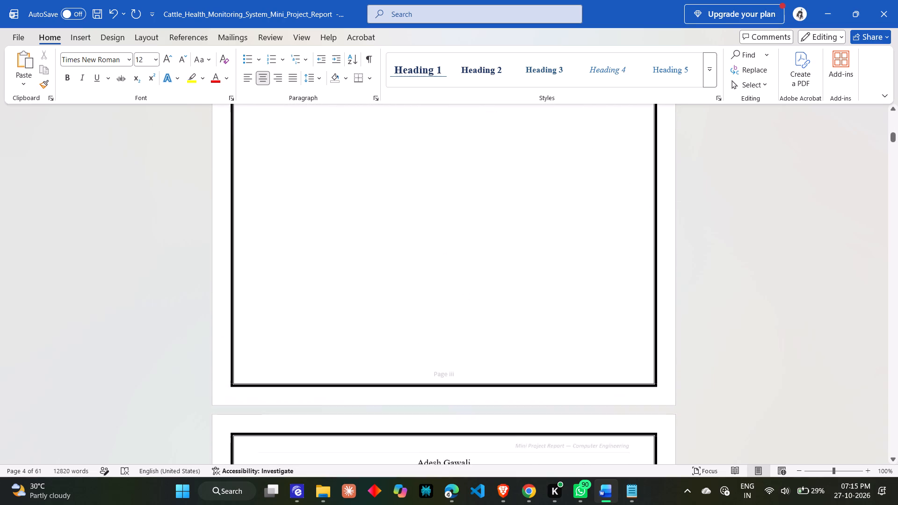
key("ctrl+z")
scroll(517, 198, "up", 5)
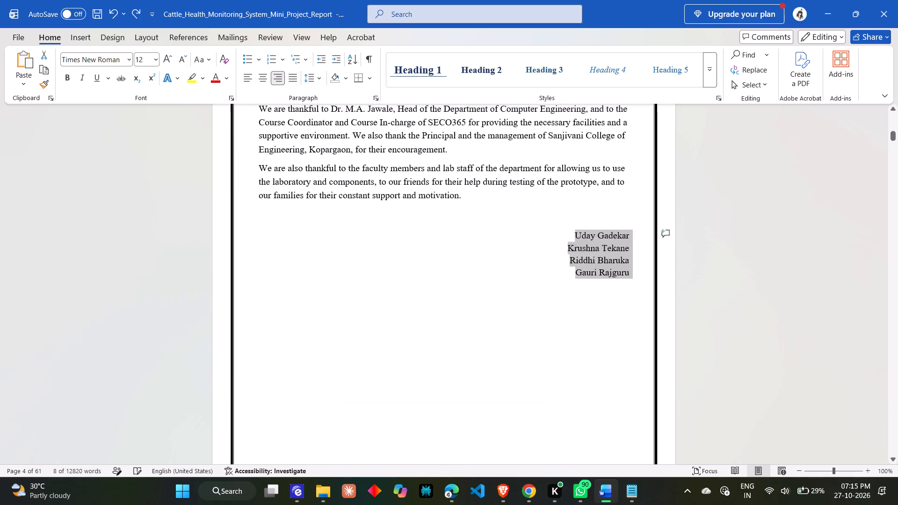
Return to the Notepad notes and duplicate the four-name student list directly beneath the existing one.
left_click(594, 285)
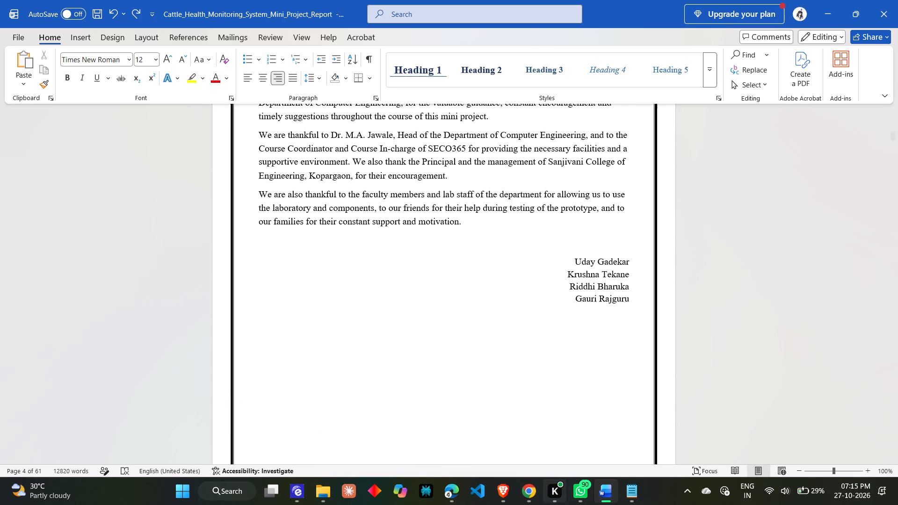
left_click(608, 493)
left_click(608, 493)
left_click(630, 493)
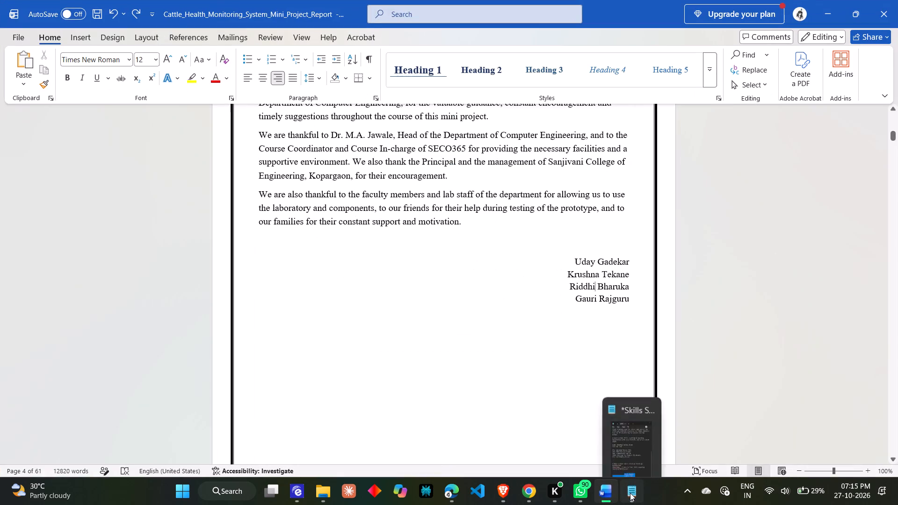
left_click(468, 423)
left_click_drag(461, 422, 411, 411)
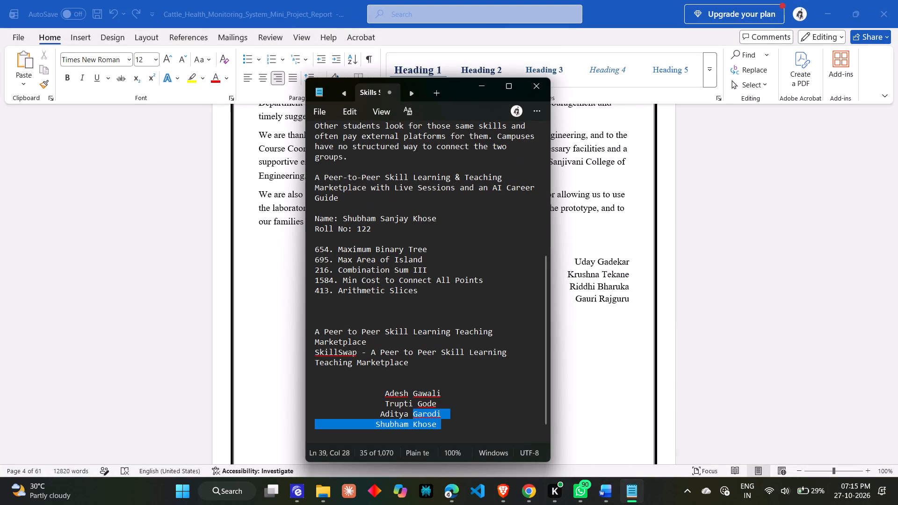
left_click_drag(411, 411, 383, 397)
key("ctrl+c")
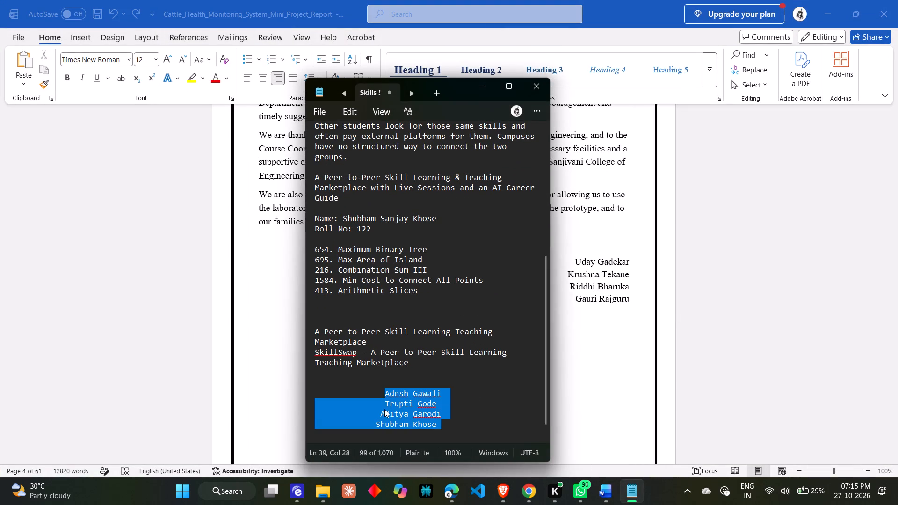
left_click(340, 380)
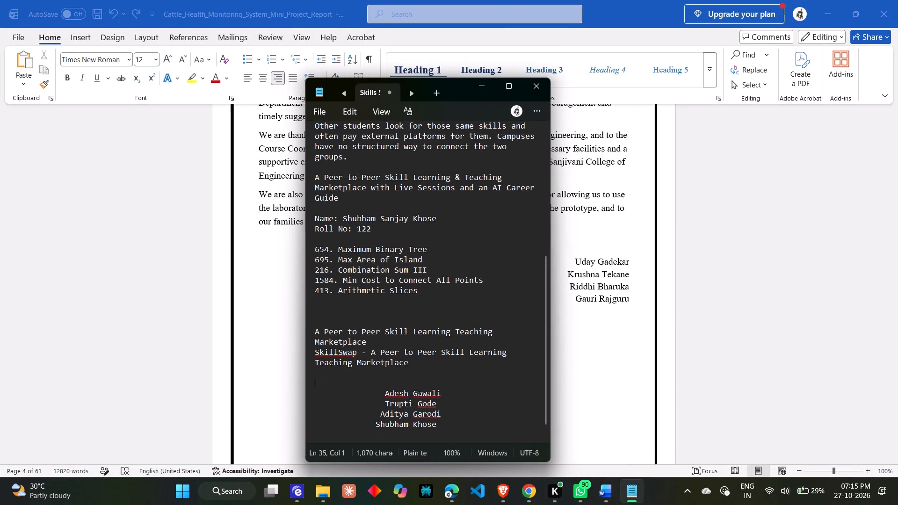
left_click(446, 429)
key("ctrl+v")
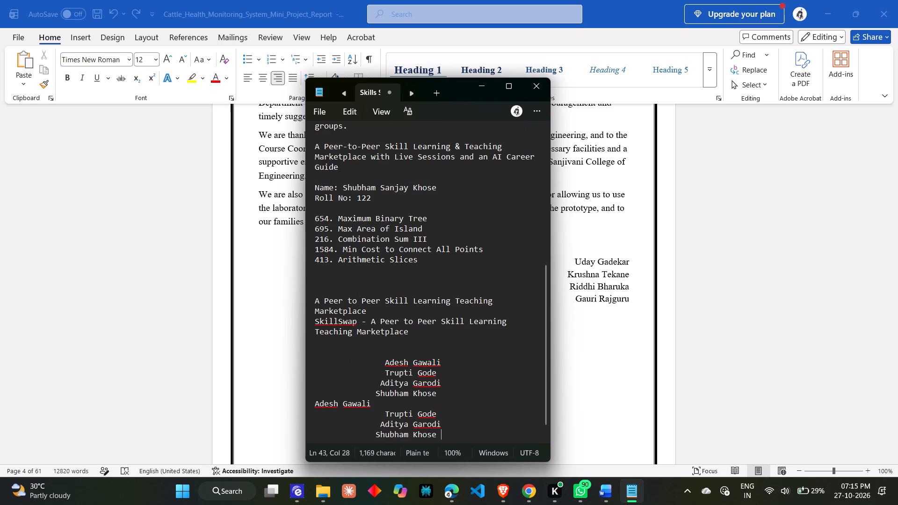
In the duplicated name list, remove the leading spaces before the third student name and keep it on its own line.
scroll(365, 399, "down", 3)
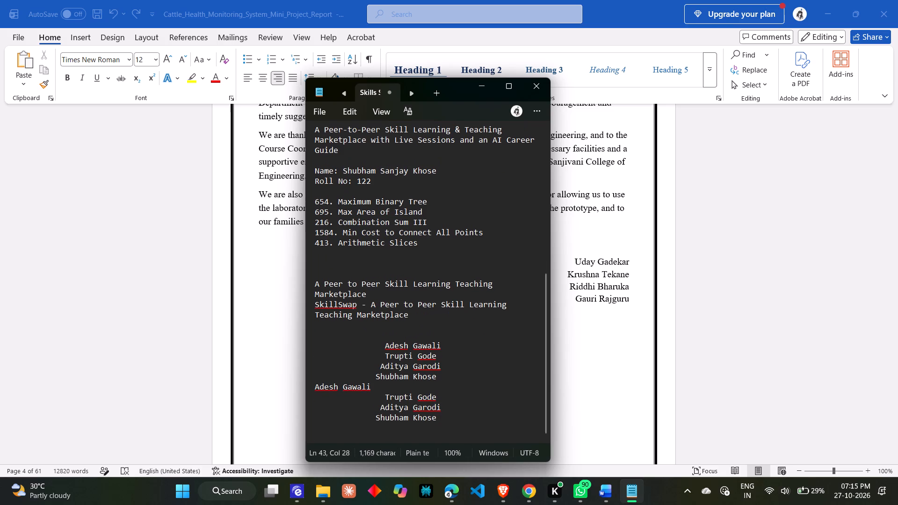
left_click_drag(436, 418, 385, 396)
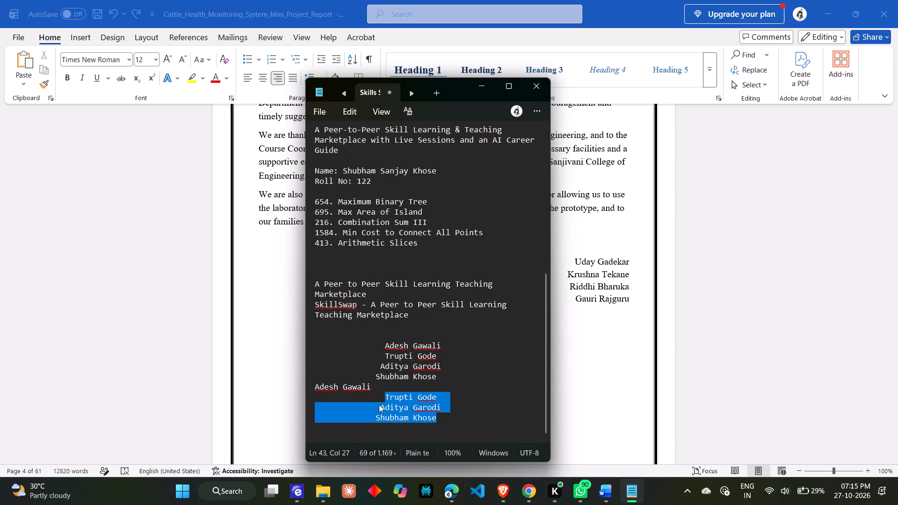
left_click(378, 407)
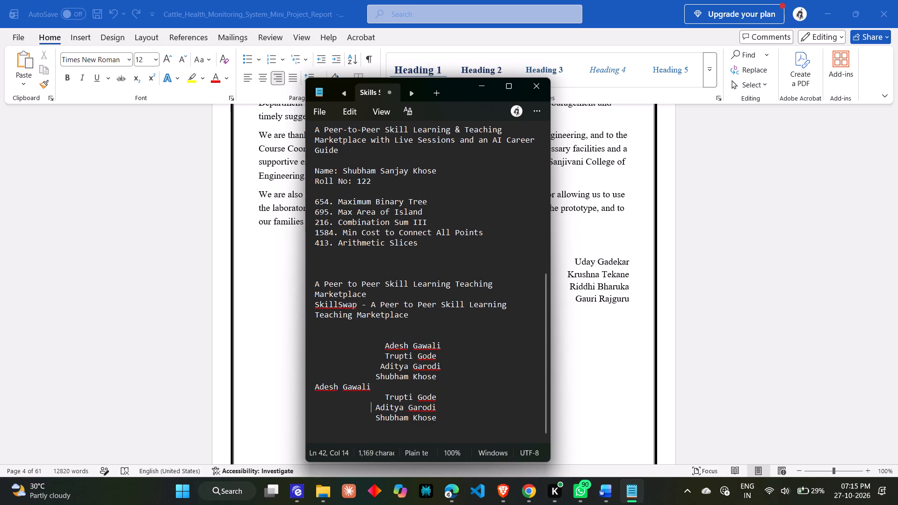
key("BackSpace")
key("BackSpace")
key("BackSpace")
key("BackSpace")
key("BackSpace")
key("BackSpace")
key("BackSpace")
key("BackSpace")
key("BackSpace")
key("BackSpace")
key("BackSpace")
key("BackSpace")
key("BackSpace")
key("BackSpace")
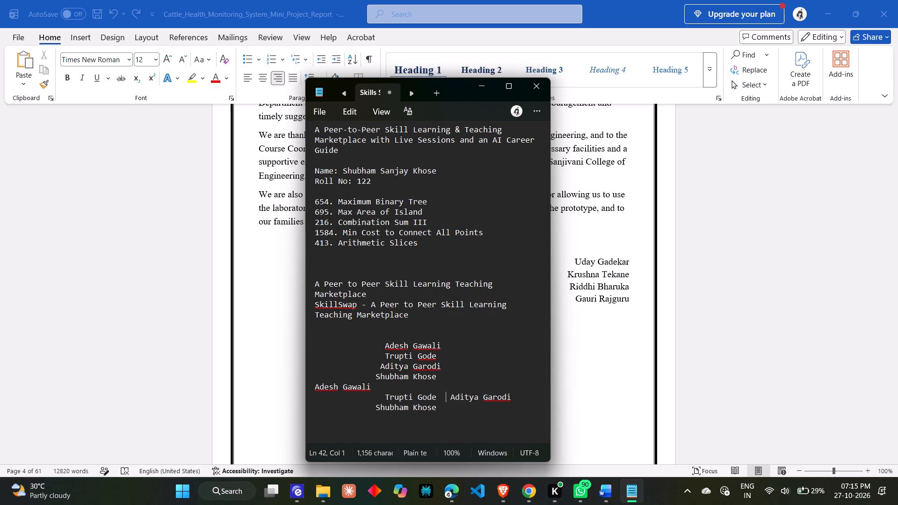
key("Right")
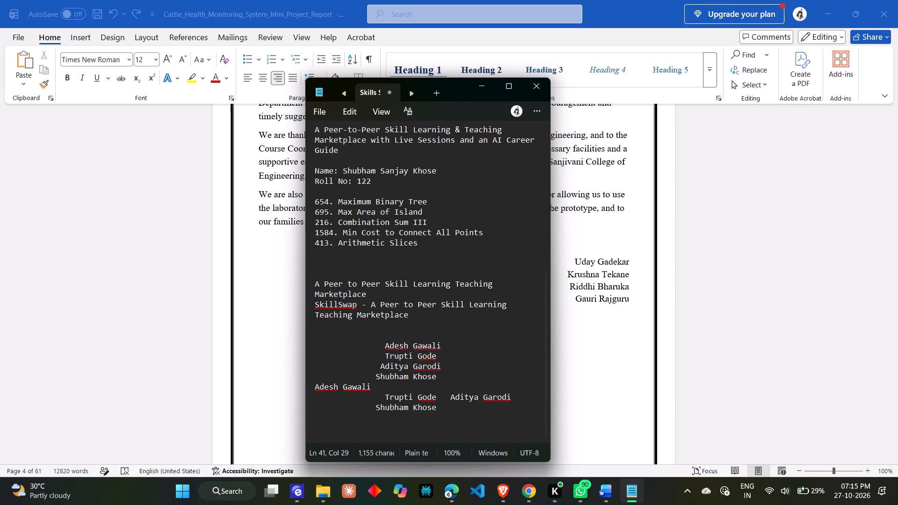
key("BackSpace")
key("BackSpace")
key("BackSpace")
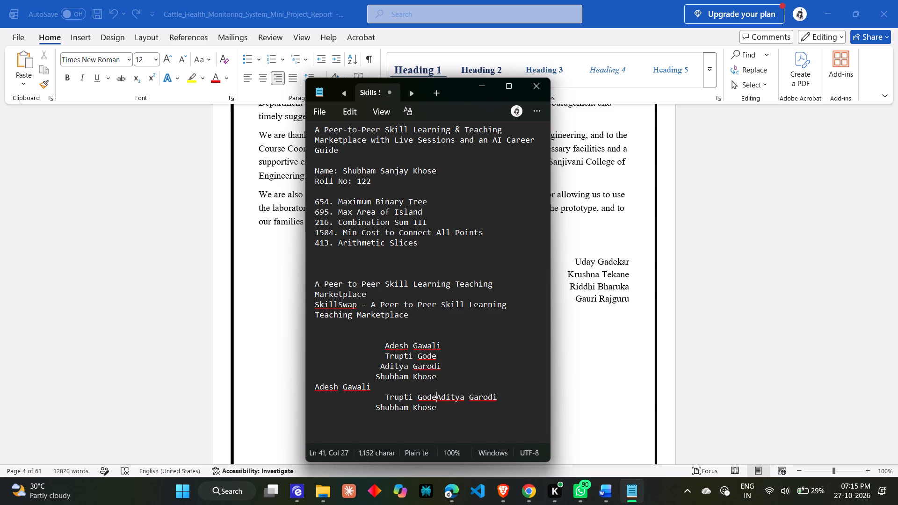
key("shift+Return")
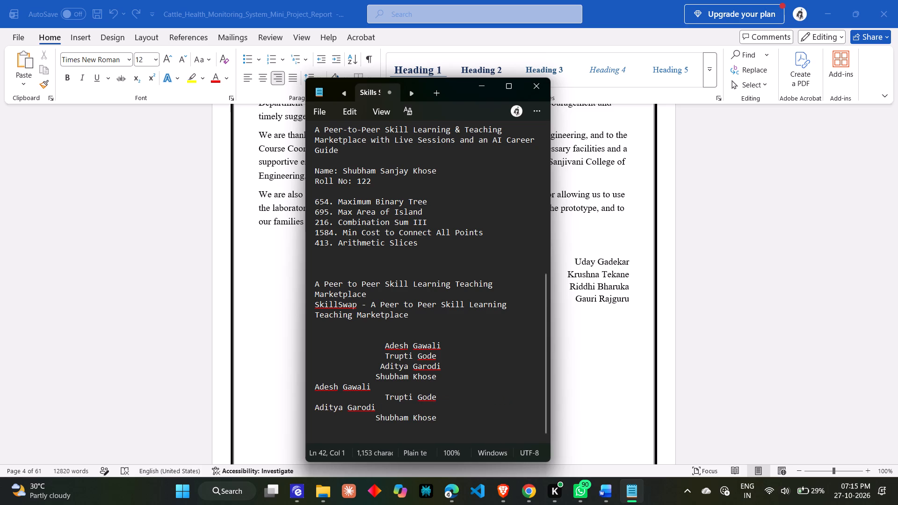
Remove the leading spaces before the second student name in the duplicated list so it starts at the line's beginning.
key("Up")
key("Right")
key("Right")
key("Right")
key("Right")
key("Right")
key("Right")
key("Right")
key("Right")
key("Right")
key("Right")
key("Right")
key("Right")
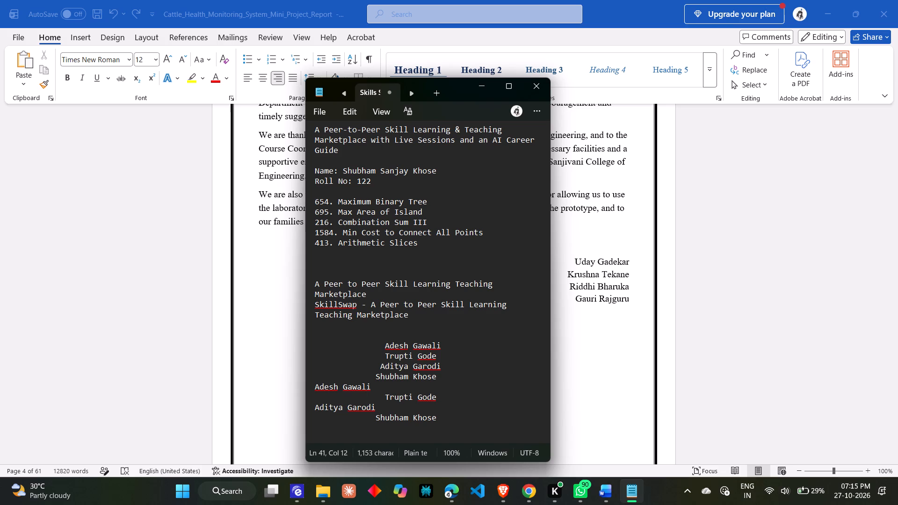
key("Right")
key("Right")
key("Right")
key("BackSpace")
key("BackSpace")
key("BackSpace")
key("BackSpace")
key("BackSpace")
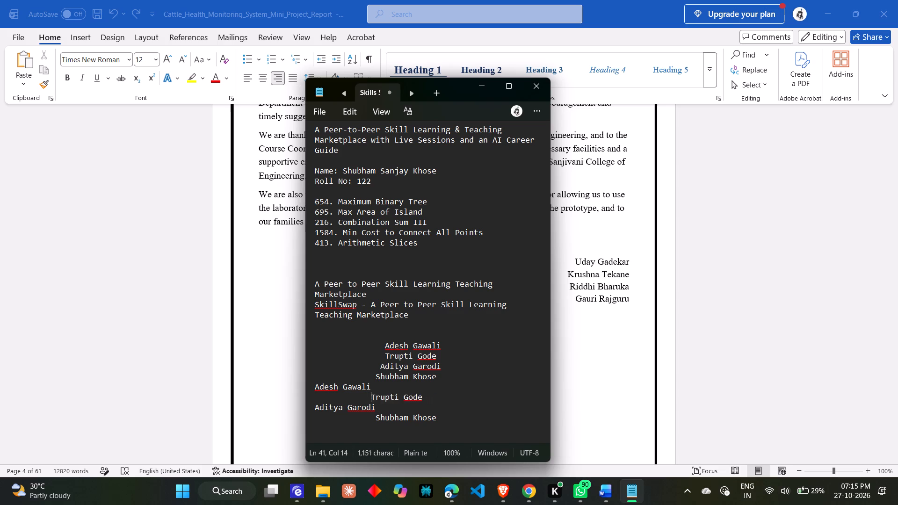
key("BackSpace")
key("BackSpace")
key("BackSpace")
key("BackSpace")
key("BackSpace")
key("BackSpace")
key("BackSpace")
key("BackSpace")
key("BackSpace")
key("BackSpace")
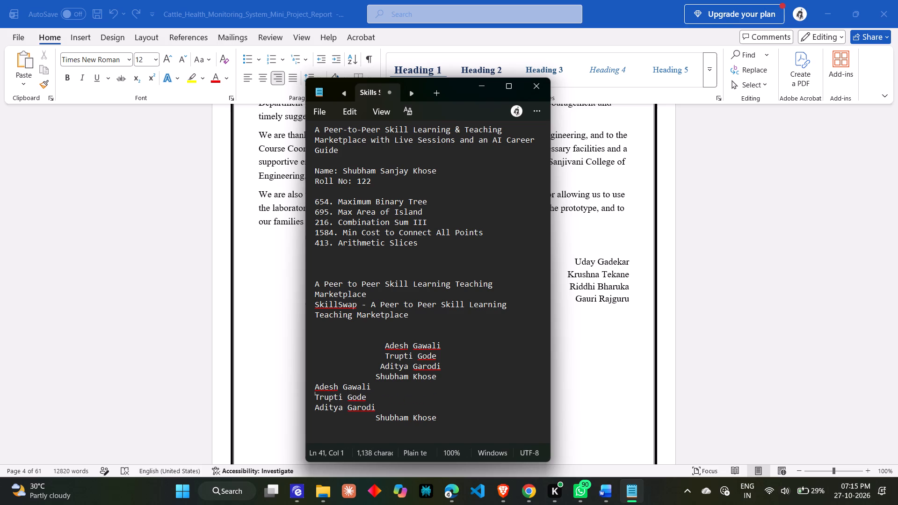
Remove the leading spaces before the fourth student name in the duplicated list, keeping it on its own line.
key("Down")
key("Right")
key("Right")
key("Right")
key("Down")
key("Right")
key("Right")
key("Right")
key("Right")
key("Right")
key("Right")
key("Right")
key("Right")
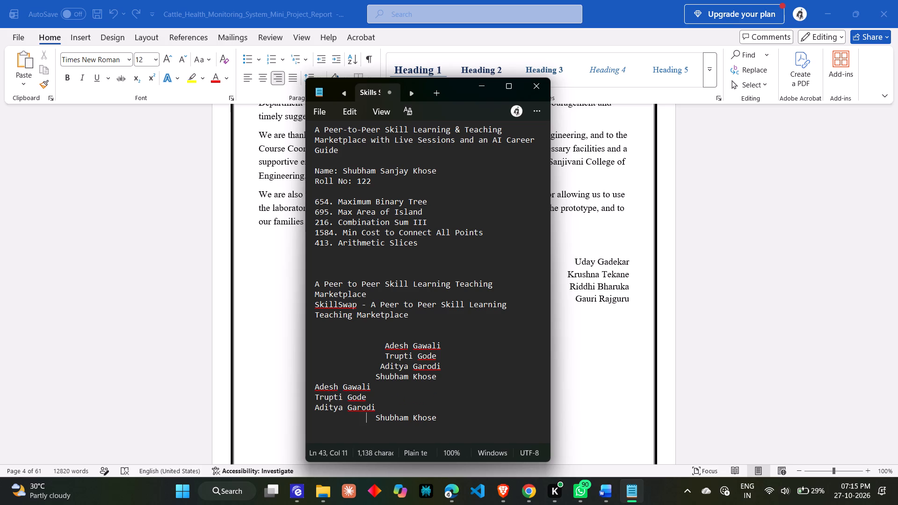
key("Right")
key("Right")
key("BackSpace")
key("BackSpace")
key("BackSpace")
key("BackSpace")
key("BackSpace")
key("BackSpace")
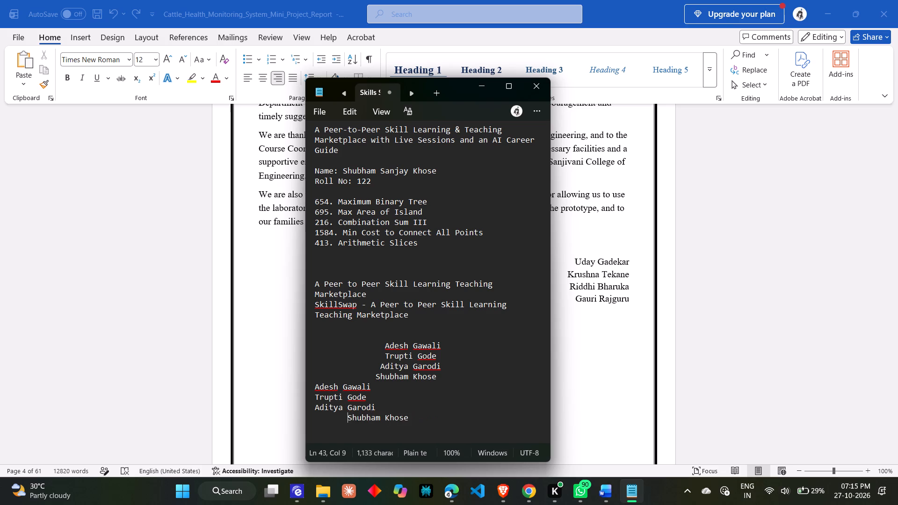
key("BackSpace")
key("BackSpace")
key("BackSpace")
key("BackSpace")
key("BackSpace")
key("BackSpace")
key("BackSpace")
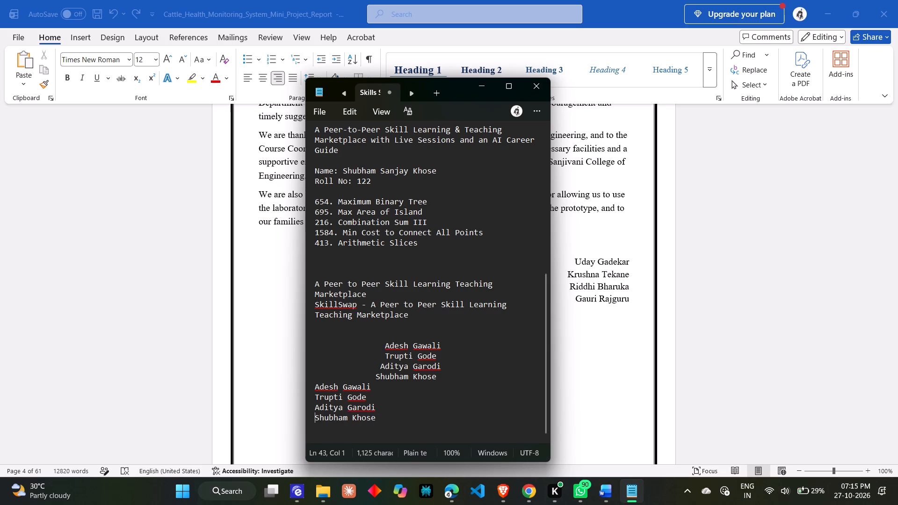
key("BackSpace")
key("shift+Return")
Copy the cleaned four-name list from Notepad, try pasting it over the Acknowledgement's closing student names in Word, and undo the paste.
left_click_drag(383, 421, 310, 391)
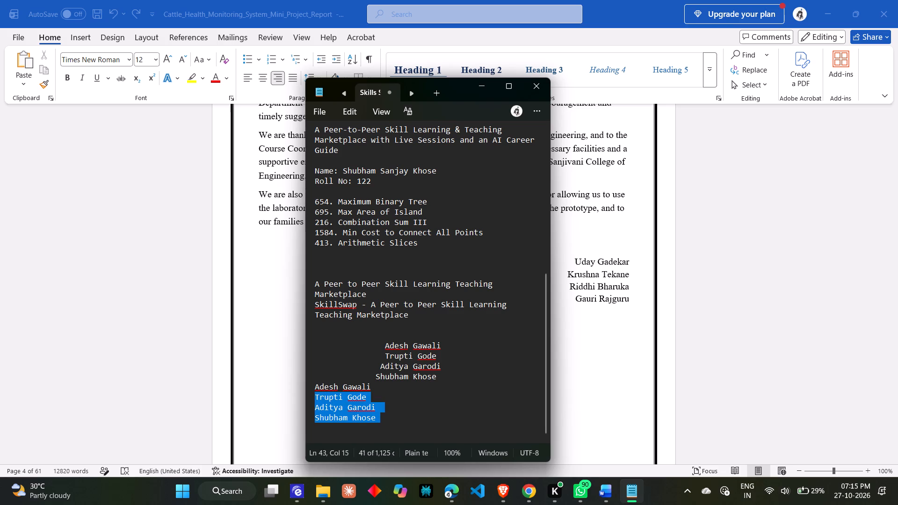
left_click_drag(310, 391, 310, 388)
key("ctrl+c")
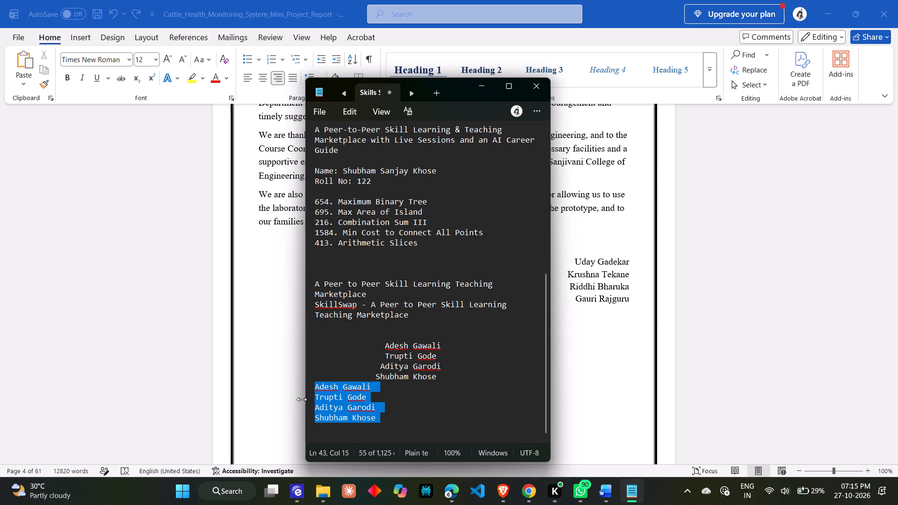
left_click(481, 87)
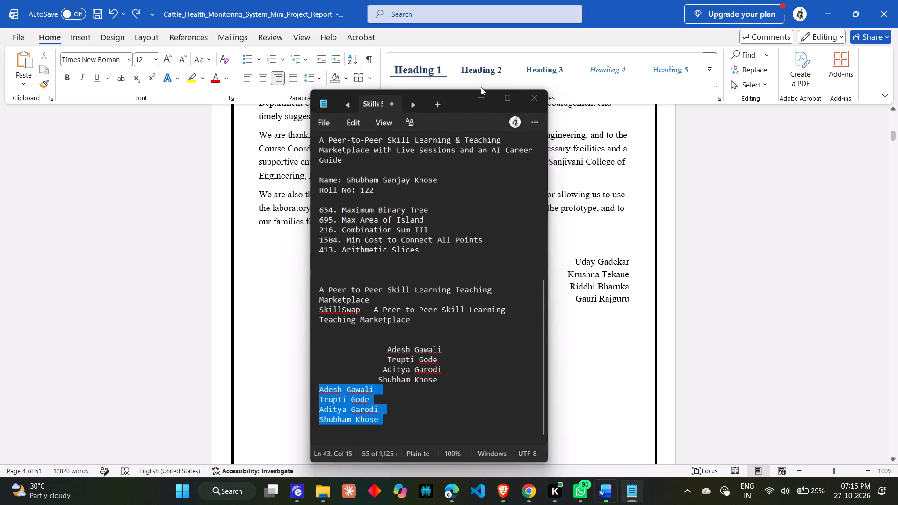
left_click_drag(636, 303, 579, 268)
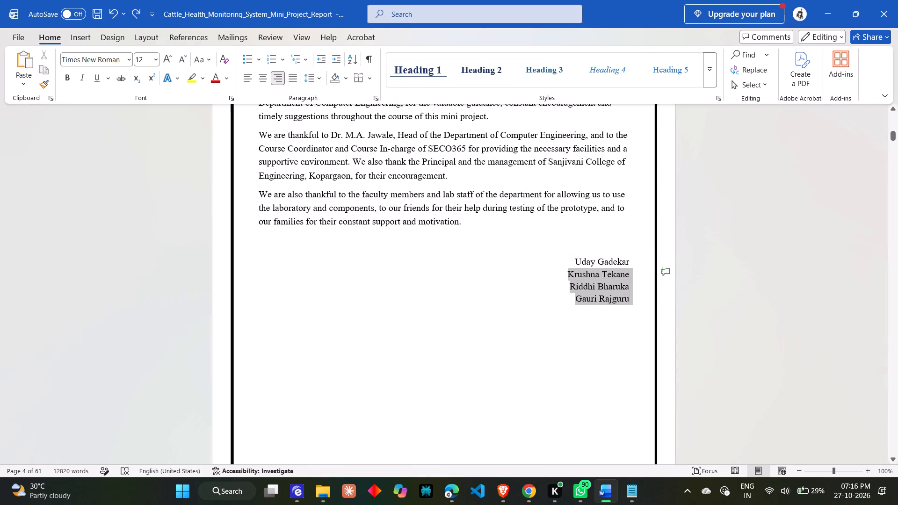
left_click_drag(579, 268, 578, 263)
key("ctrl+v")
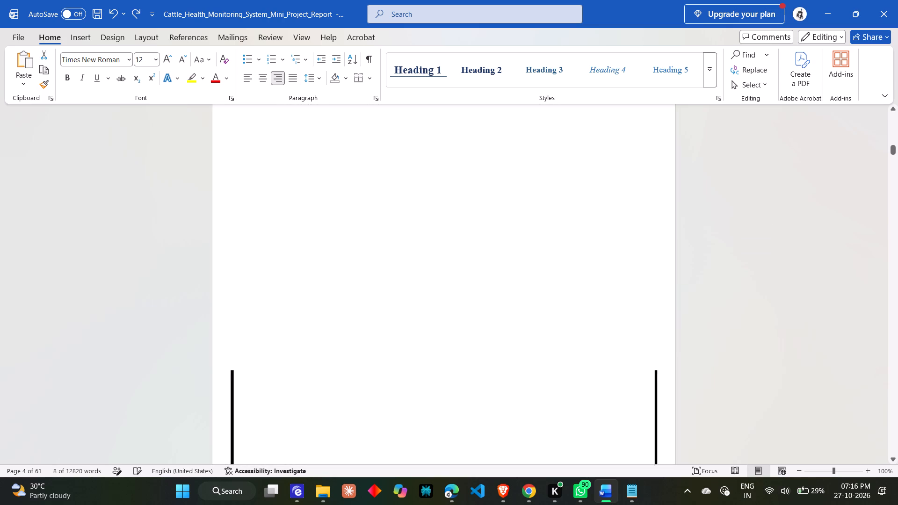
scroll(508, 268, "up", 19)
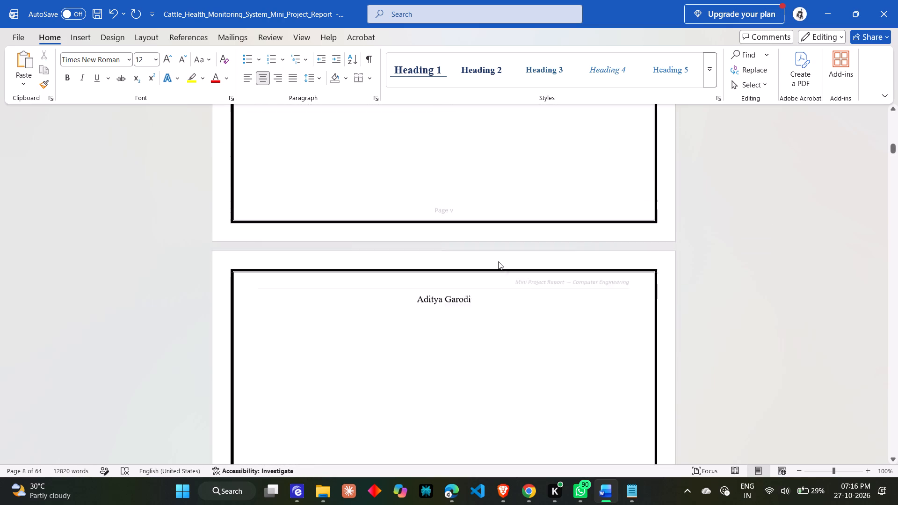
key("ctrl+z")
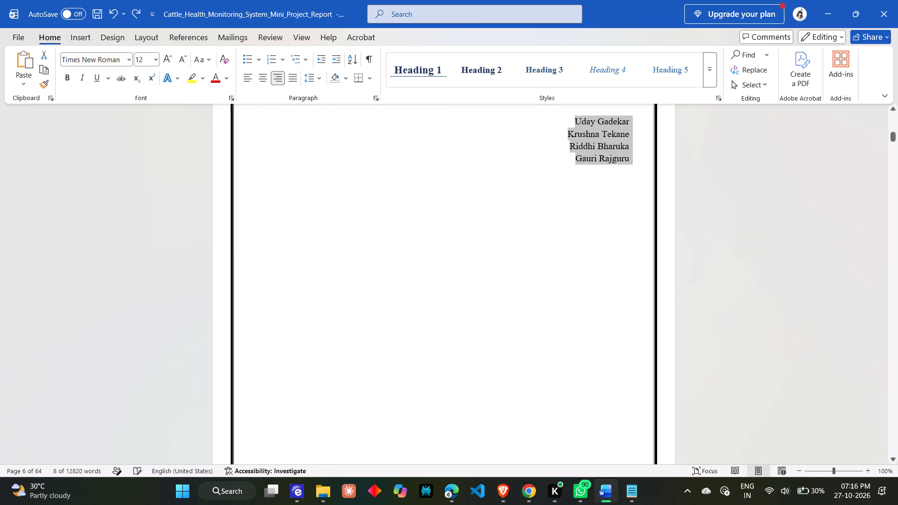
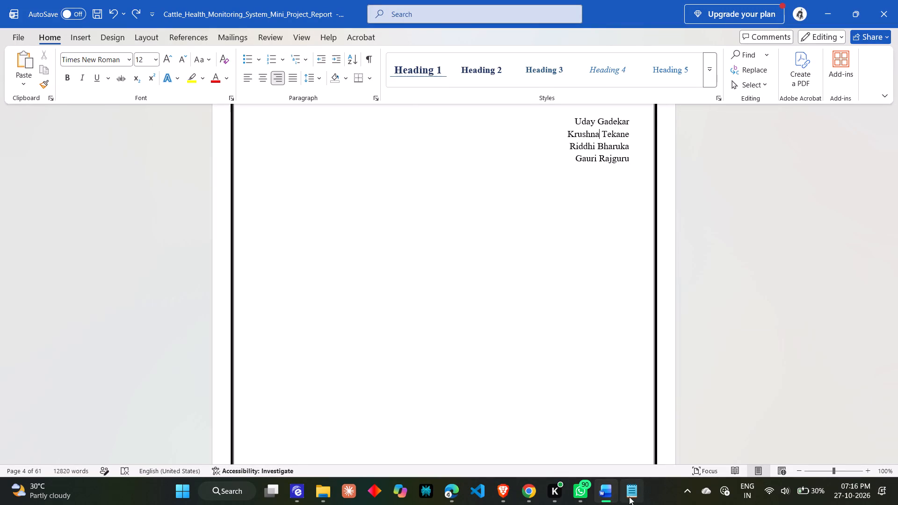
Switch to the Notepad notes that hold the duplicated four-name student list without leading spaces.
left_click(634, 385)
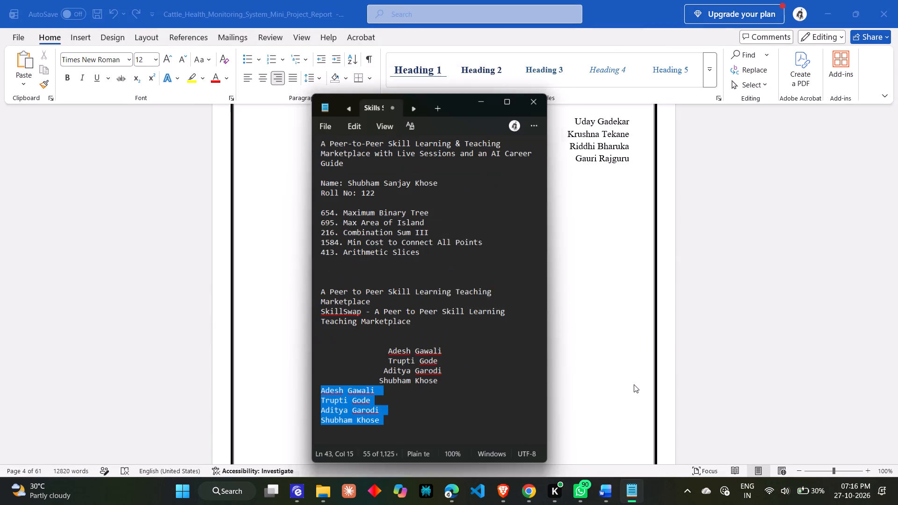
Replace the first closing student name in the Acknowledgement with the first name from the Notepad list, keeping it on its own line.
left_click(377, 388)
left_click_drag(372, 386, 323, 386)
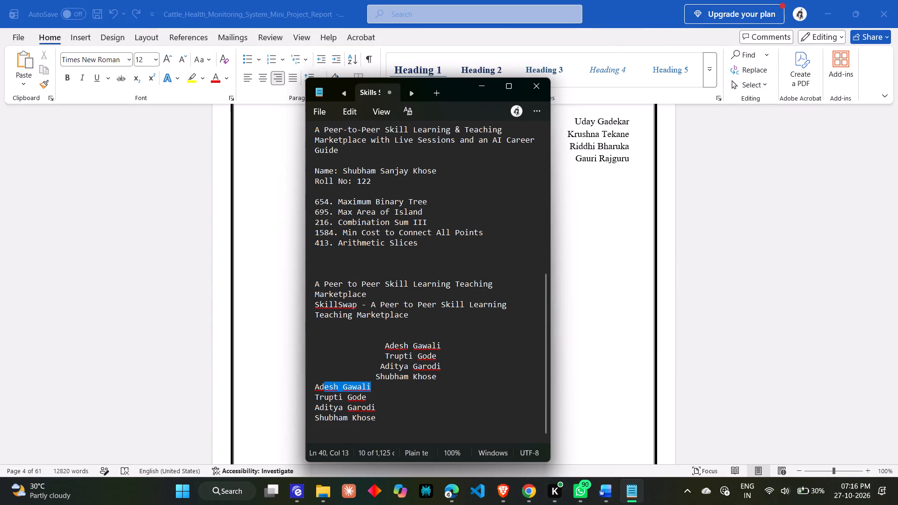
left_click_drag(323, 386, 313, 386)
key("ctrl+c")
double_click(607, 117)
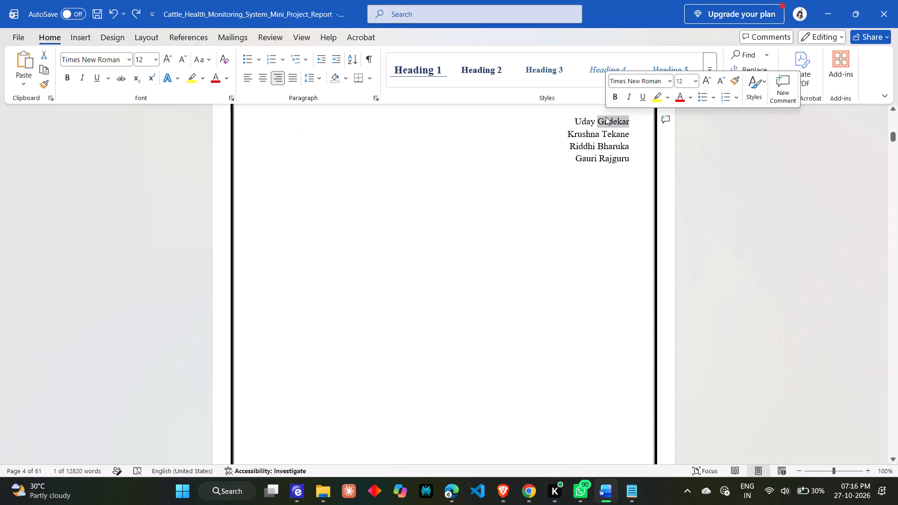
double_click(606, 117)
double_click(606, 117)
double_click(605, 118)
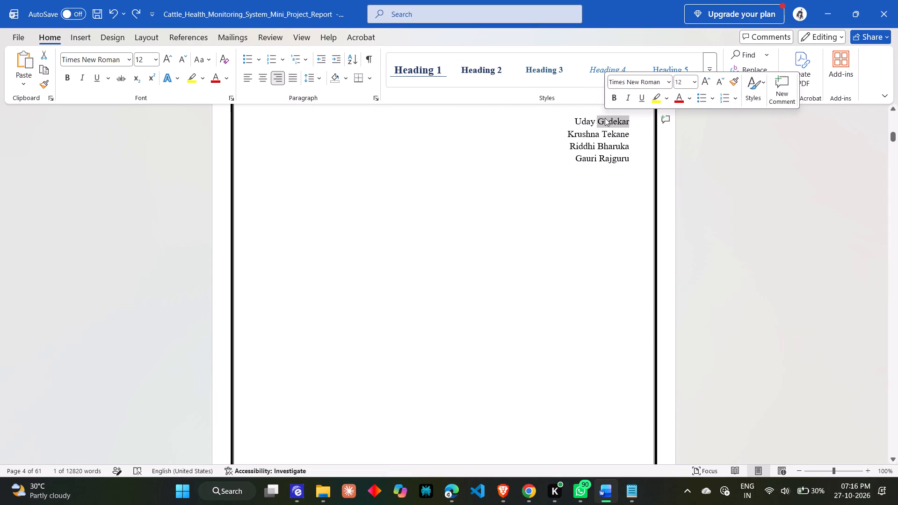
double_click(605, 118)
double_click(604, 118)
triple_click(604, 118)
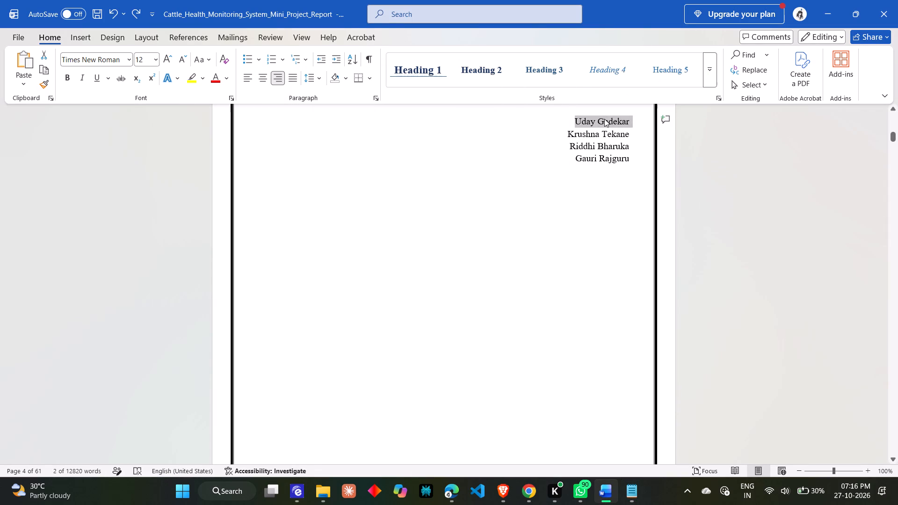
key("ctrl+v")
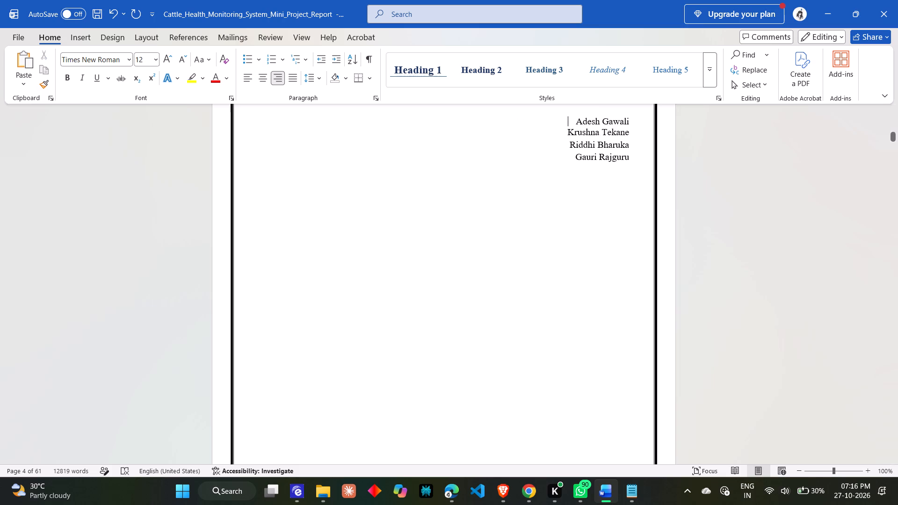
key("shift+Return")
left_click(611, 188)
Replace the second closing student name in the Acknowledgement with the second name copied from the Notepad list.
left_click_drag(636, 503, 635, 499)
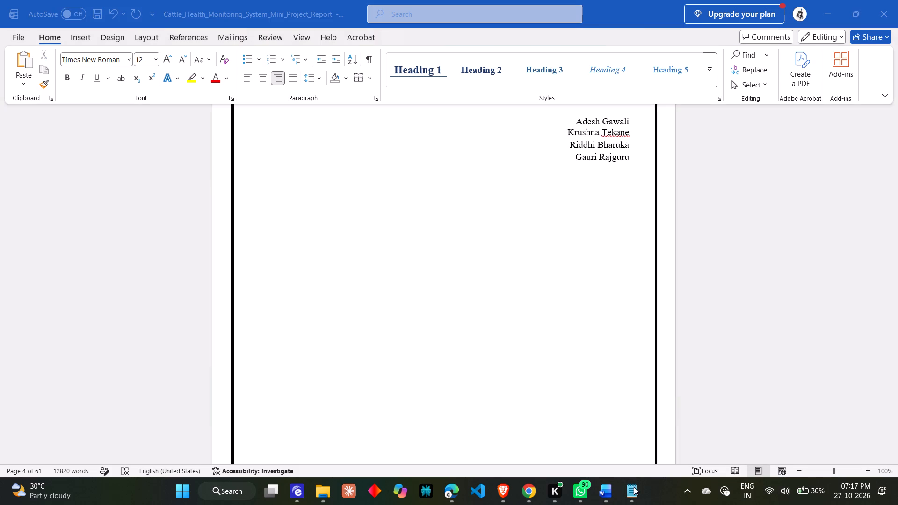
left_click(633, 483)
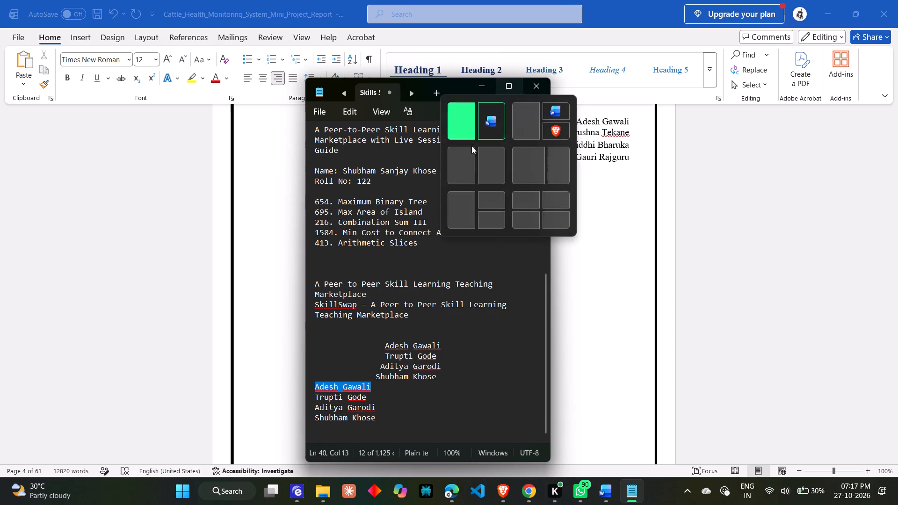
left_click_drag(369, 395, 343, 393)
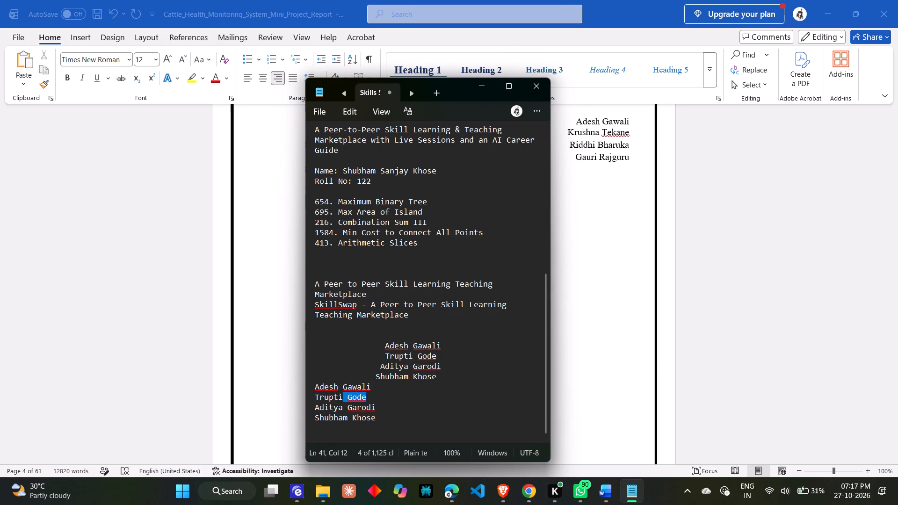
left_click_drag(343, 393, 315, 397)
key("ctrl+c")
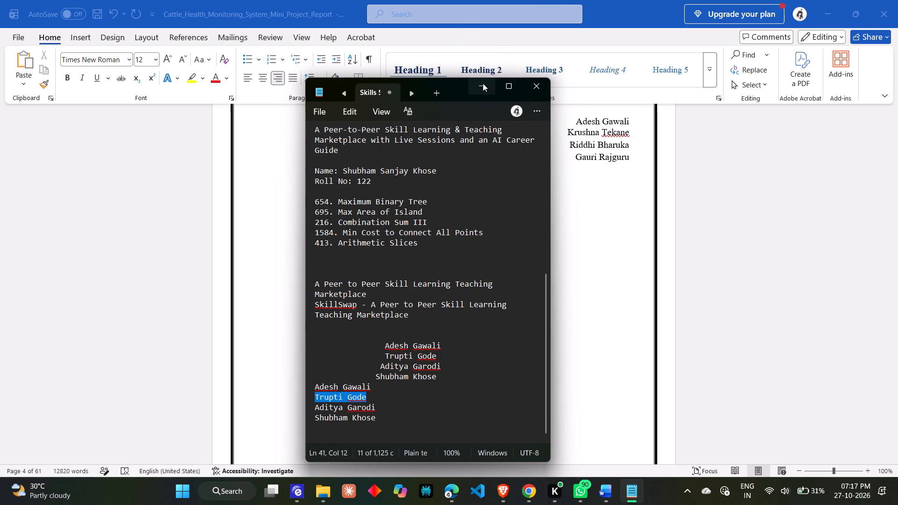
left_click(483, 82)
triple_click(583, 133)
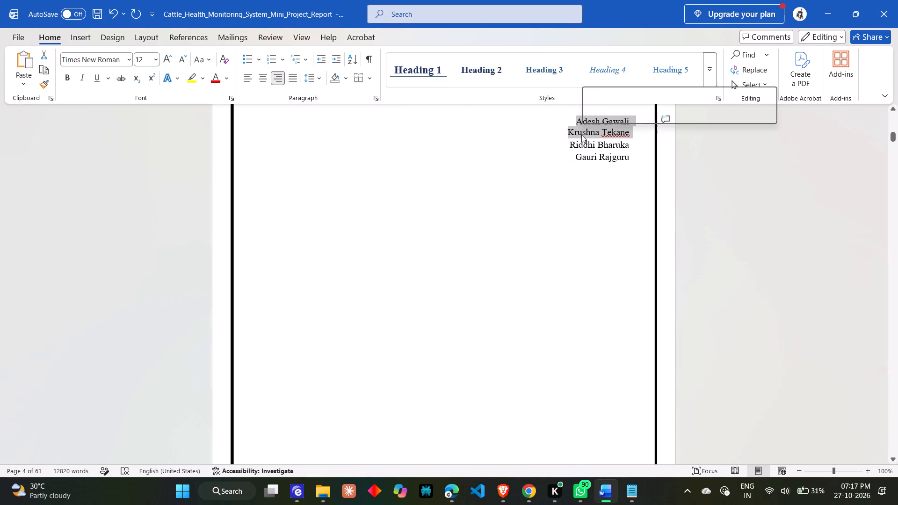
double_click(581, 126)
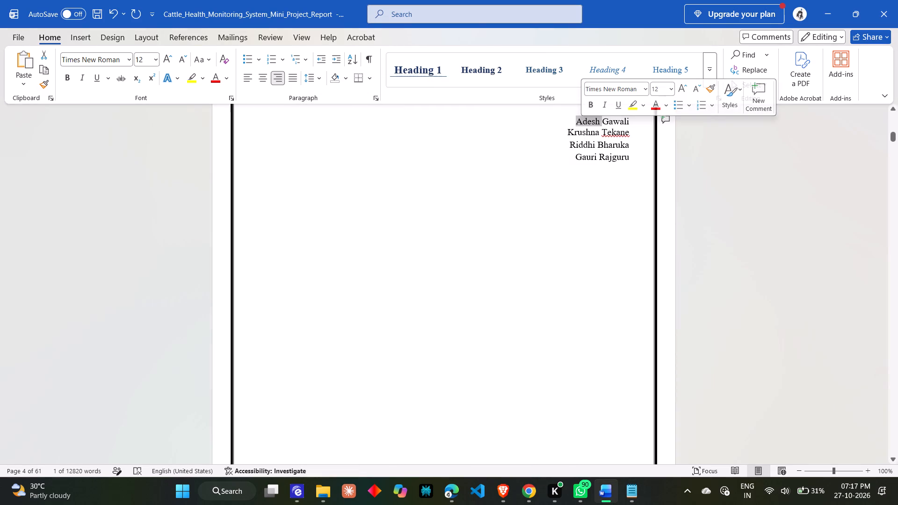
triple_click(581, 132)
triple_click(581, 132)
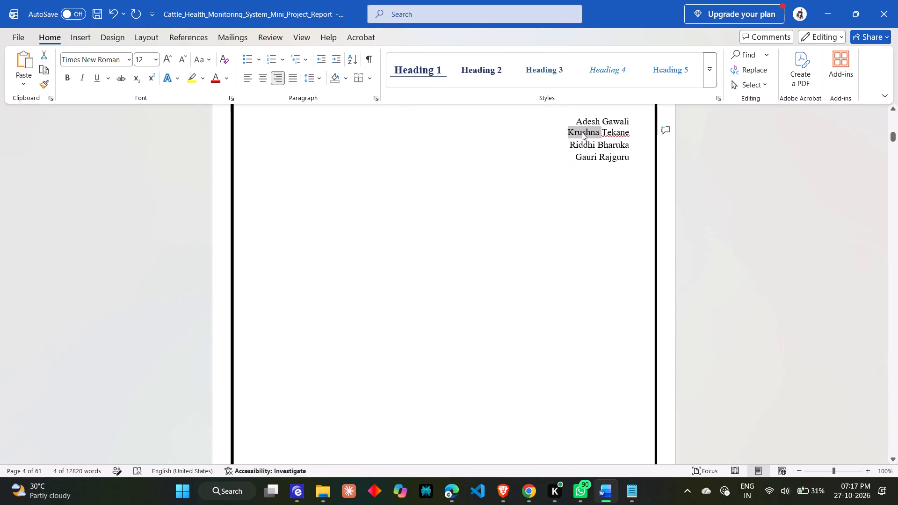
left_click(593, 133)
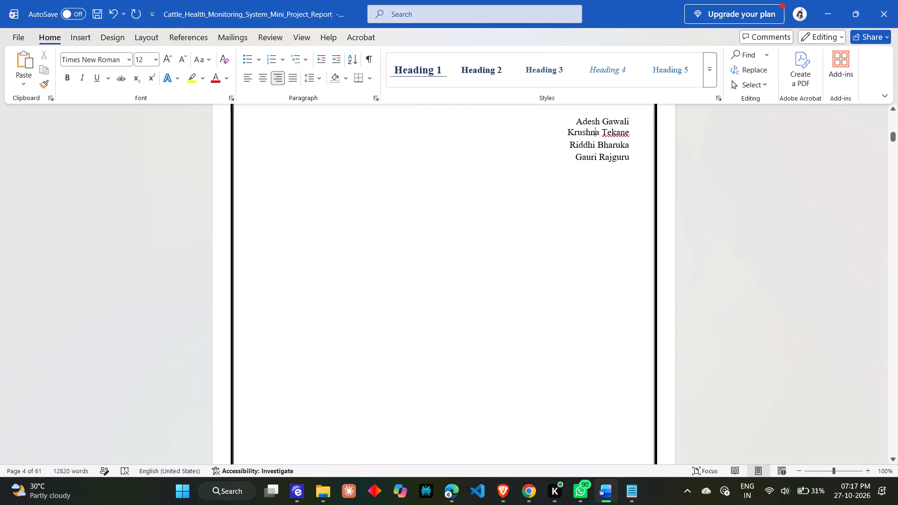
left_click_drag(631, 132, 576, 131)
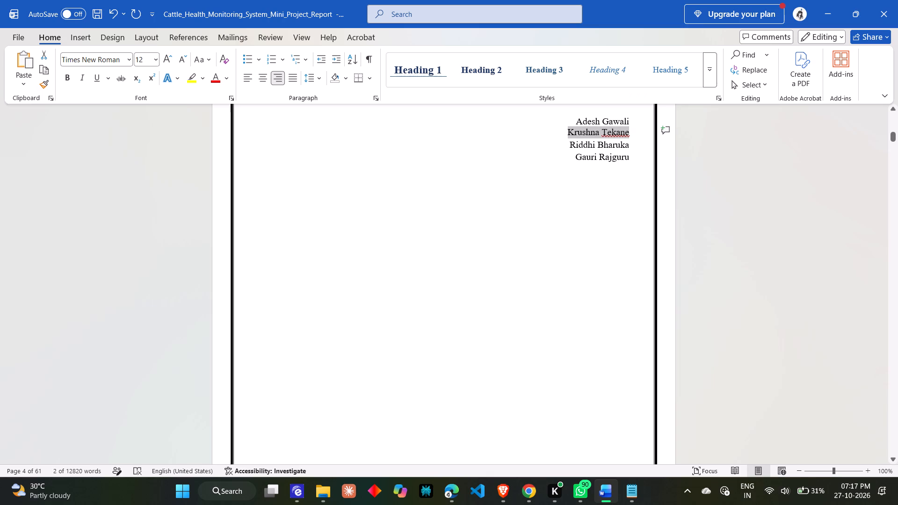
key("ctrl+v")
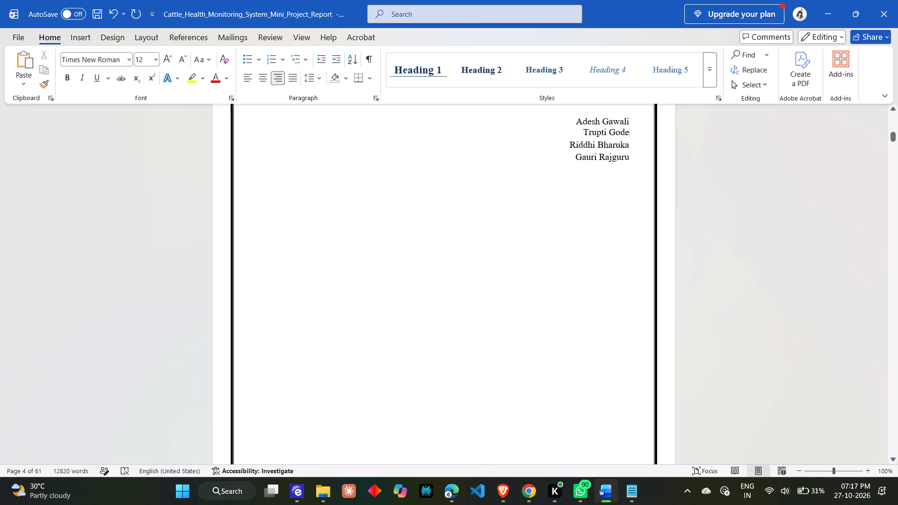
Replace the third closing student name with the third name from the Notepad list, keeping the fourth name on a separate line.
left_click(629, 493)
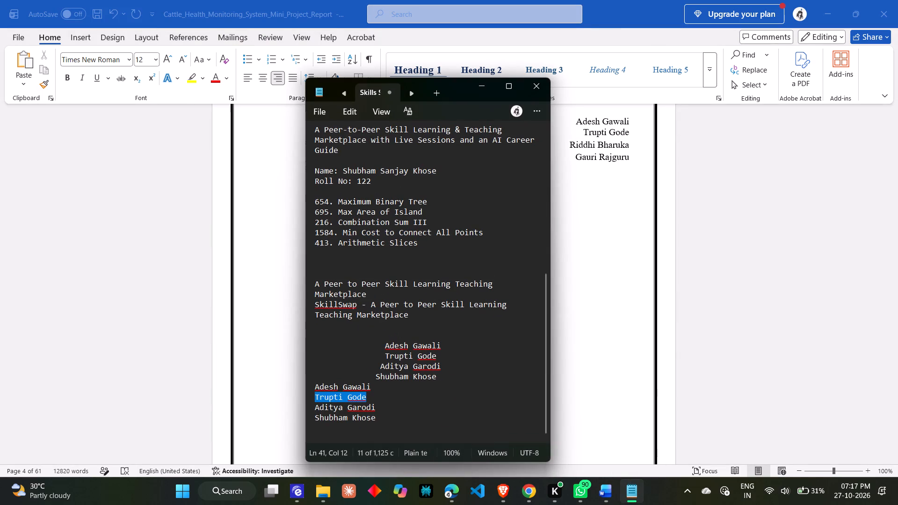
left_click_drag(383, 404, 315, 404)
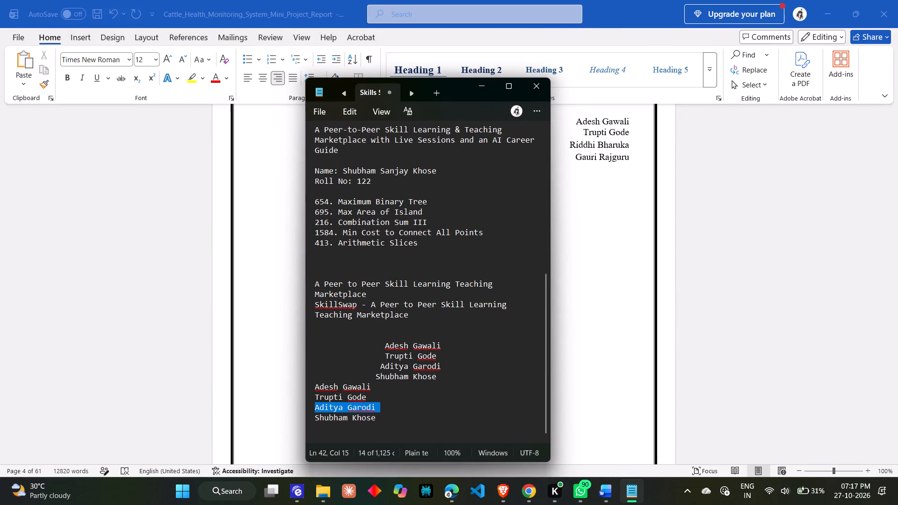
left_click_drag(315, 404, 314, 404)
key("ctrl+c")
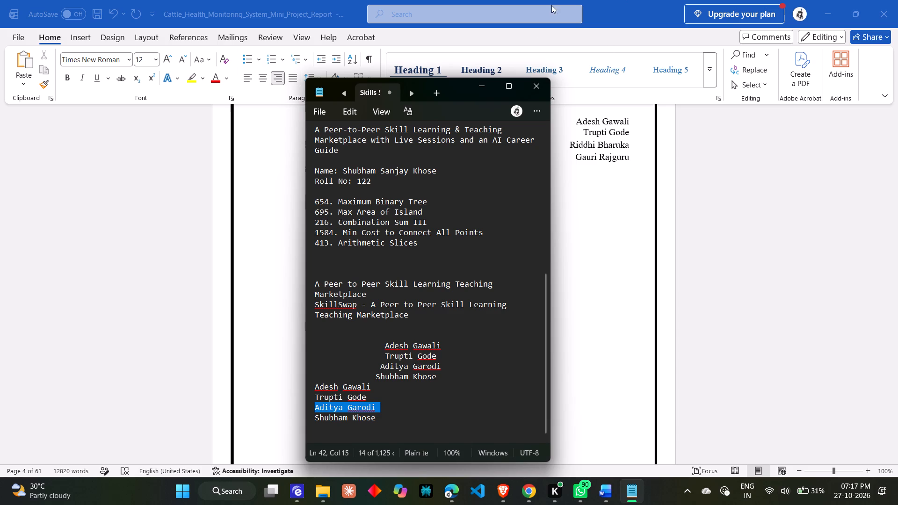
left_click(482, 83)
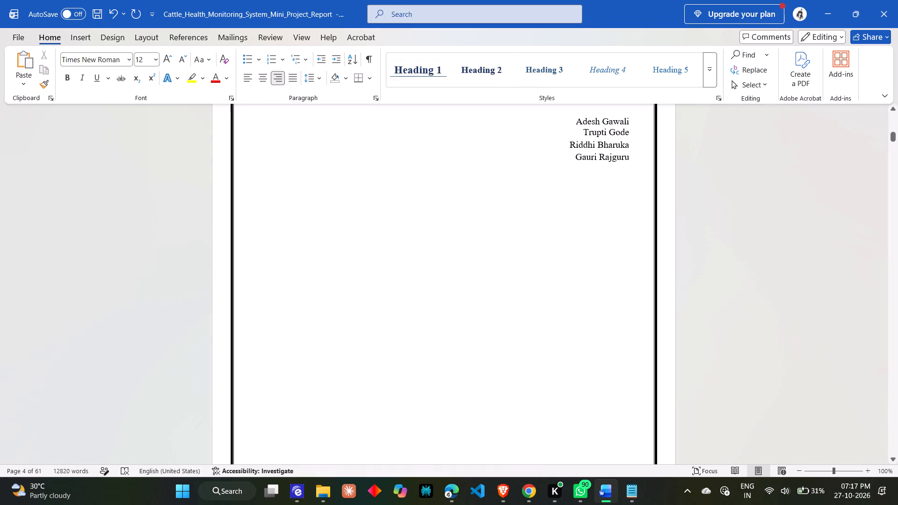
left_click_drag(630, 150, 573, 146)
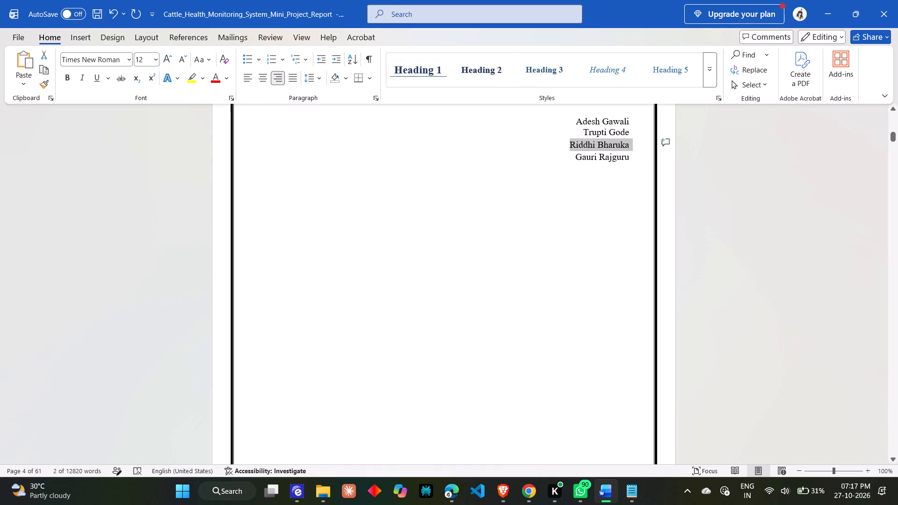
key("ctrl+v")
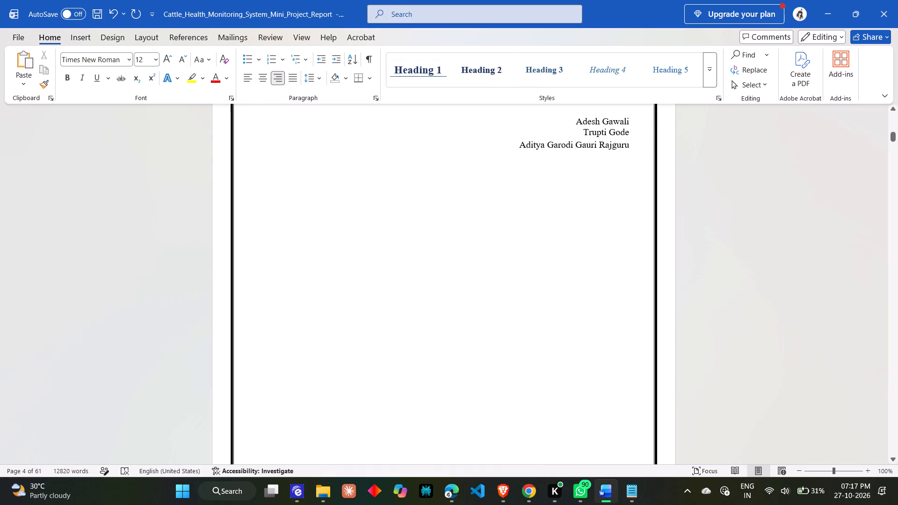
key("shift+Return")
left_click(623, 156)
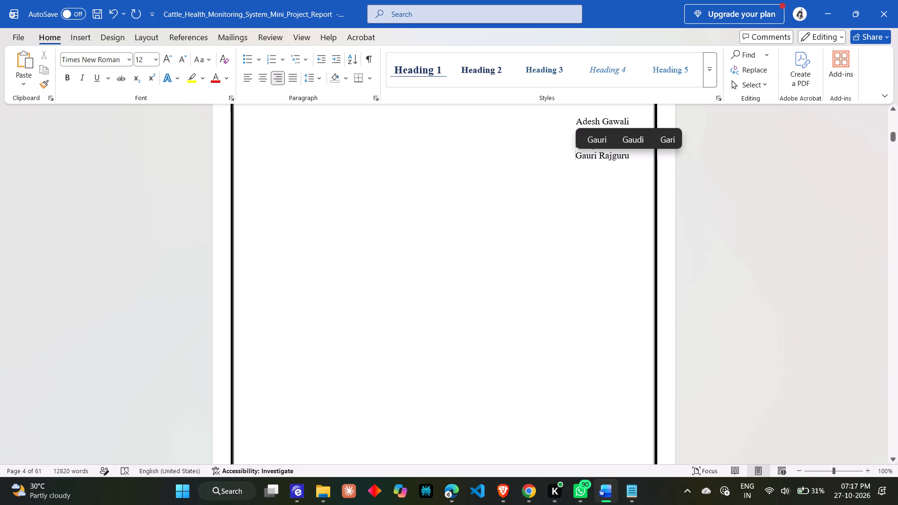
Replace the fourth closing student name in the Acknowledgement with the fourth name copied from the Notepad list.
left_click(627, 495)
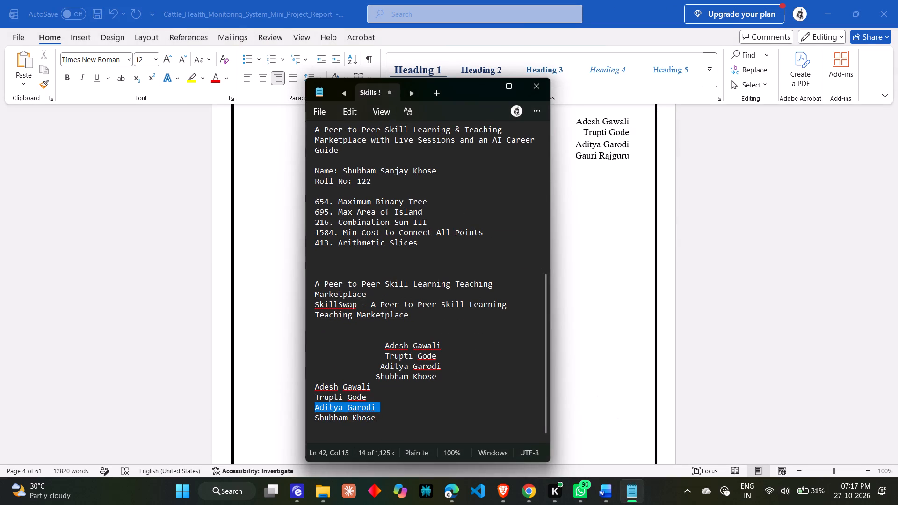
left_click_drag(382, 420, 318, 418)
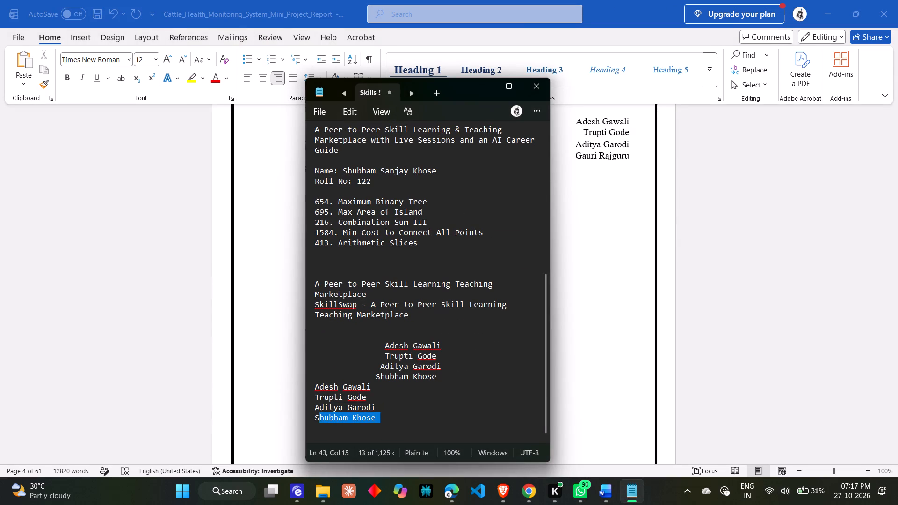
left_click_drag(318, 418, 315, 419)
key("ctrl+c")
left_click(482, 87)
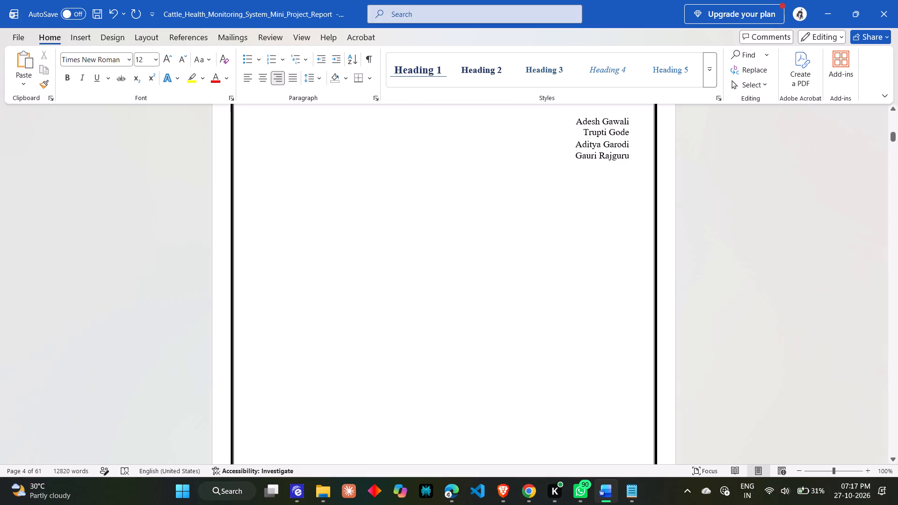
Replace the last closing student name in the Acknowledgement with the copied fourth name from the Notepad list.
left_click_drag(639, 159, 581, 156)
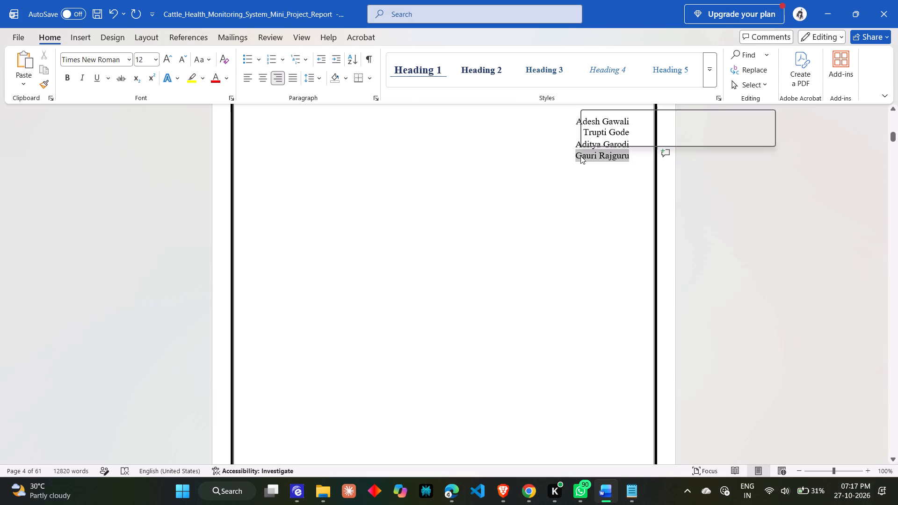
key("ctrl+v")
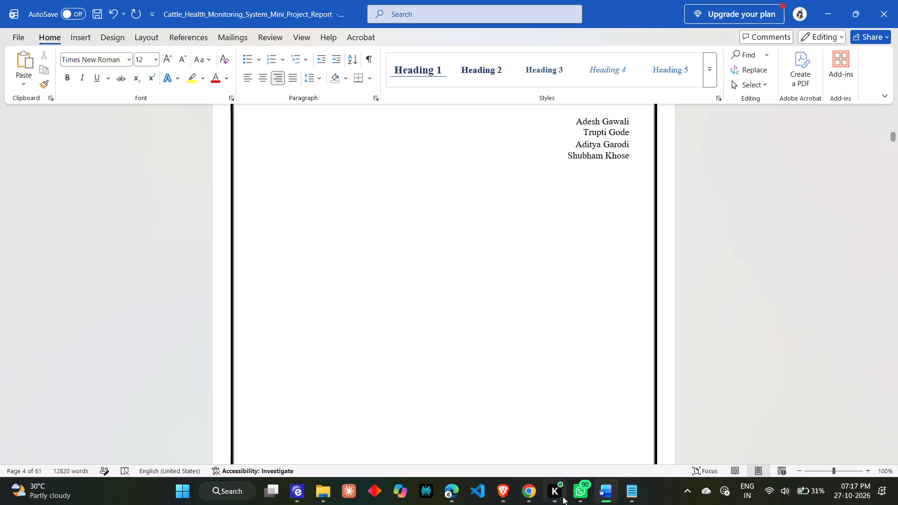
Switch to Brave and resume the paused Jara Jara lyrical video on YouTube.
left_click(507, 491)
left_click(479, 258)
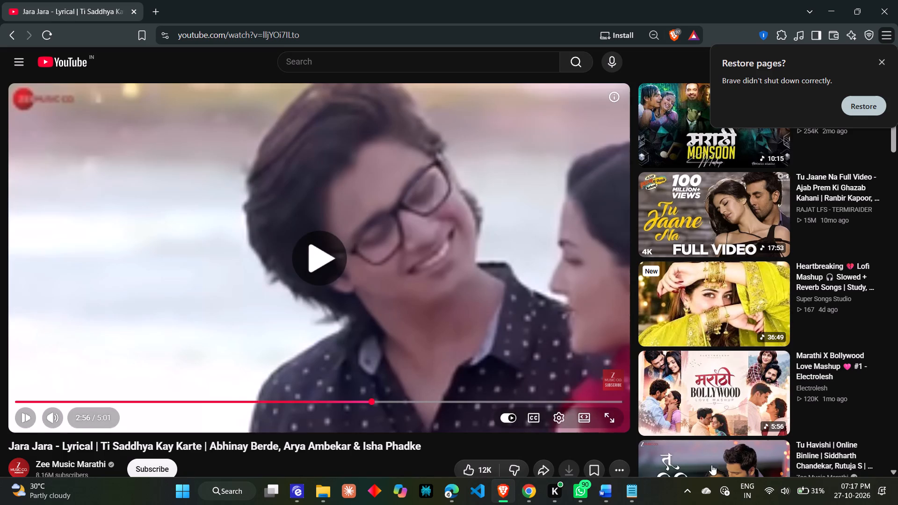
Turn on Bluetooth and open its device list to check the Airdopes Supreme connection.
left_click(814, 493)
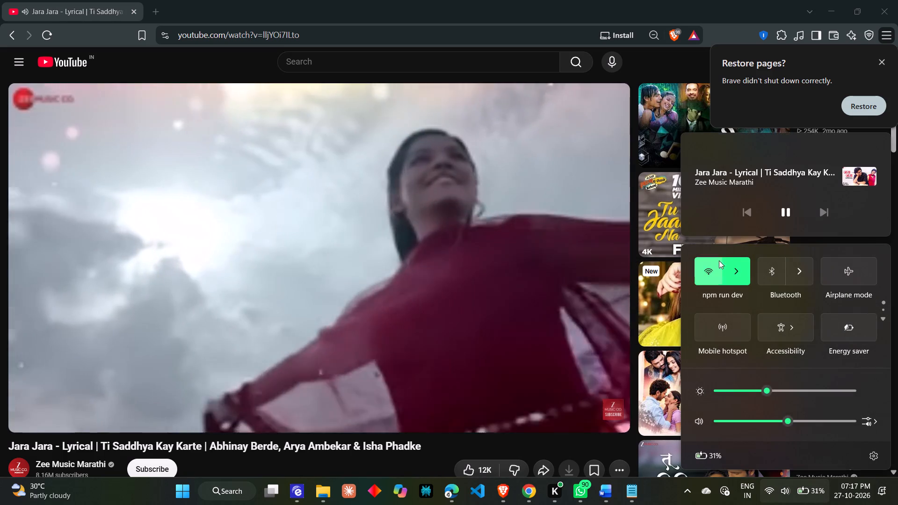
left_click(772, 273)
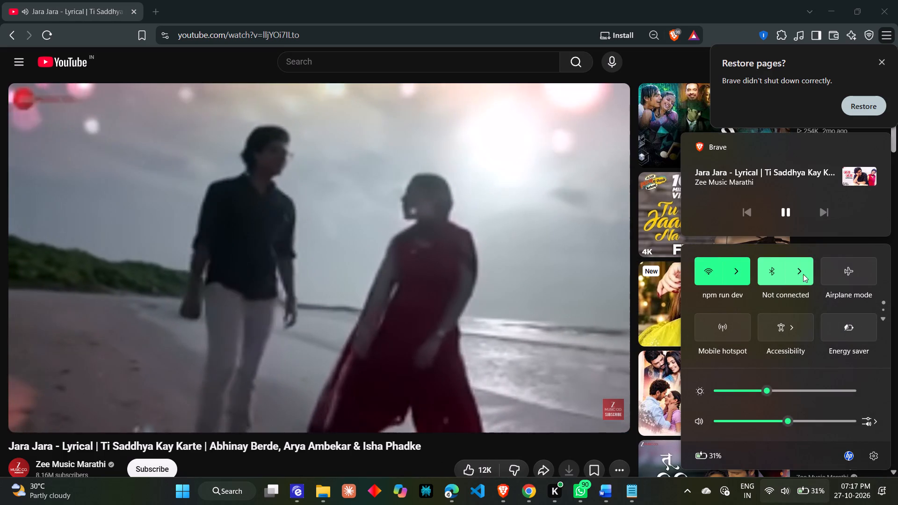
left_click(802, 269)
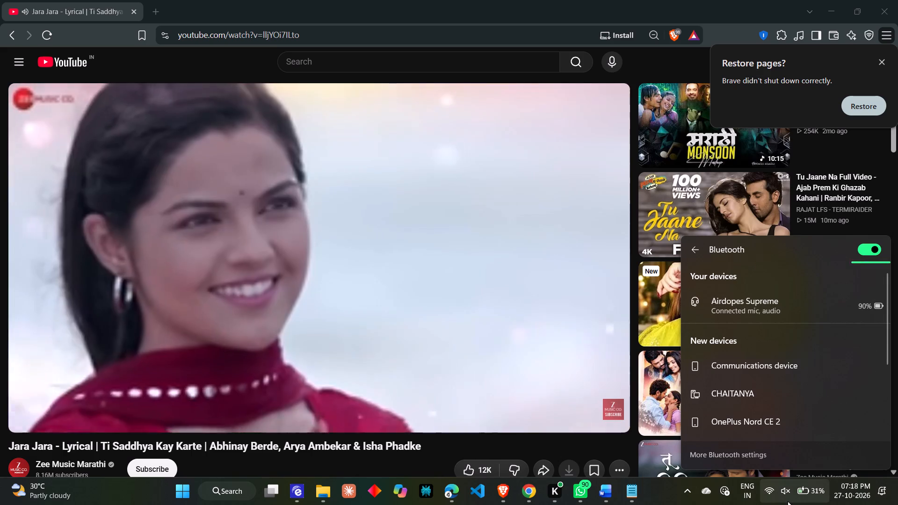
left_click(788, 501)
Lower the system volume to about a quarter of its range.
left_click(779, 499)
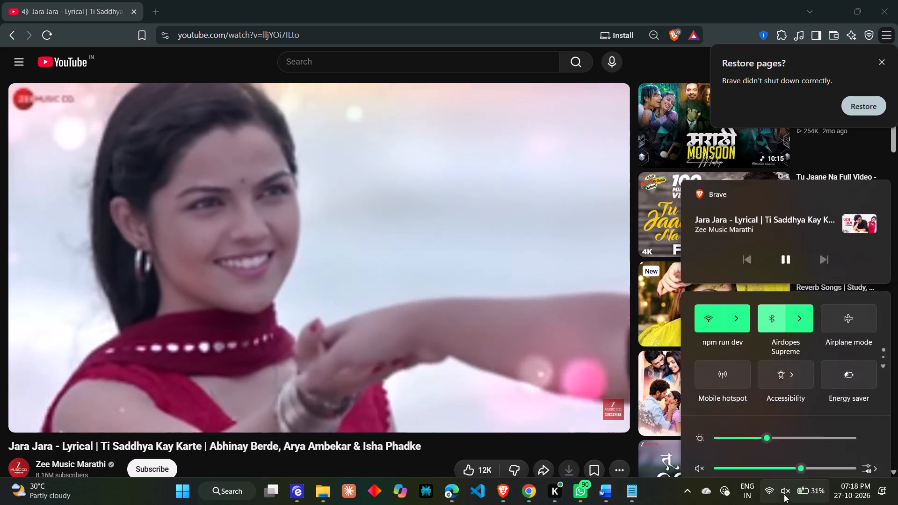
left_click_drag(774, 421, 767, 419)
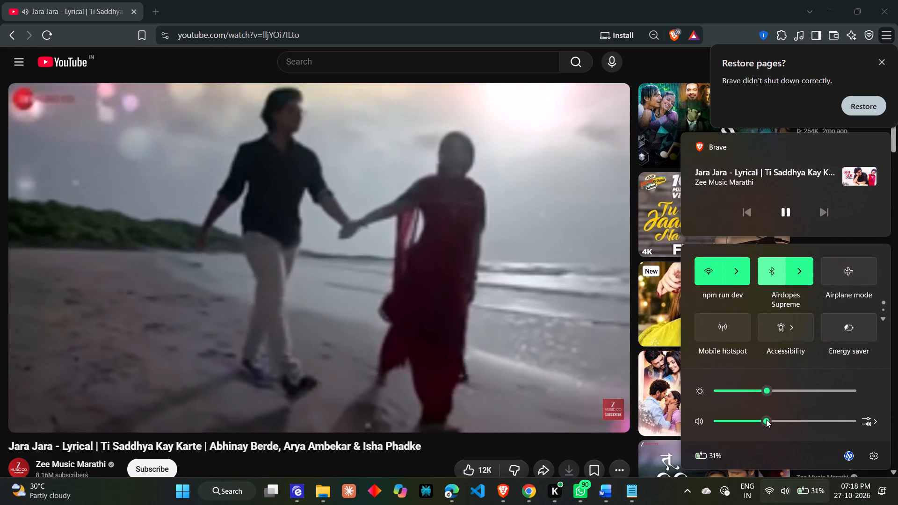
left_click_drag(765, 419, 745, 419)
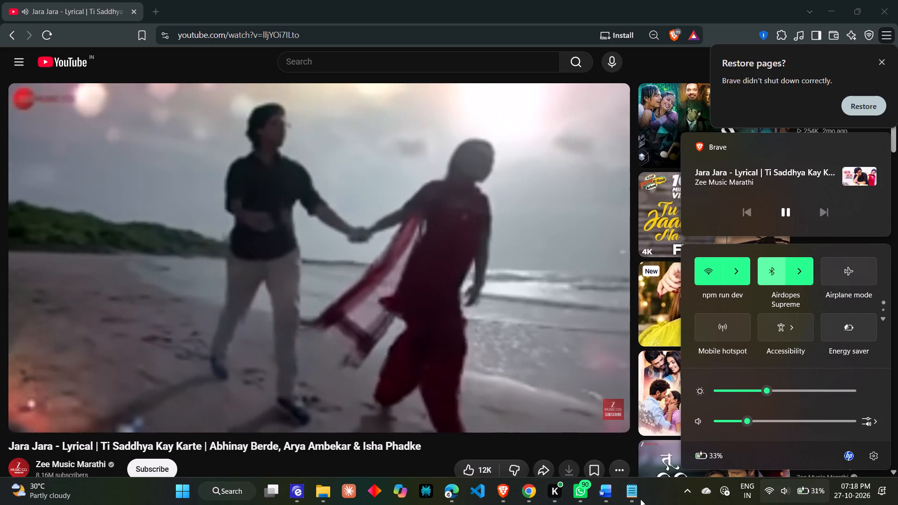
Look at the name list in Notepad, minimize it and return to the Acknowledgement's closing names in Word.
left_click(633, 499)
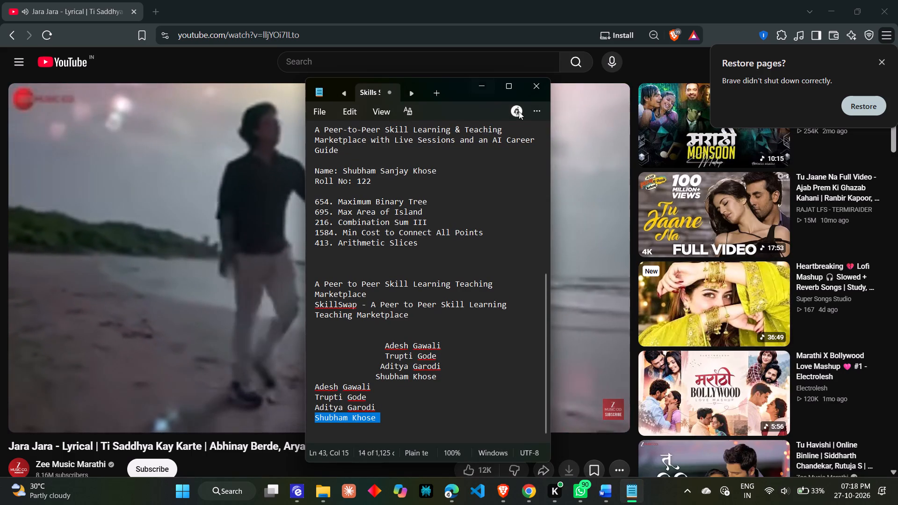
left_click(476, 80)
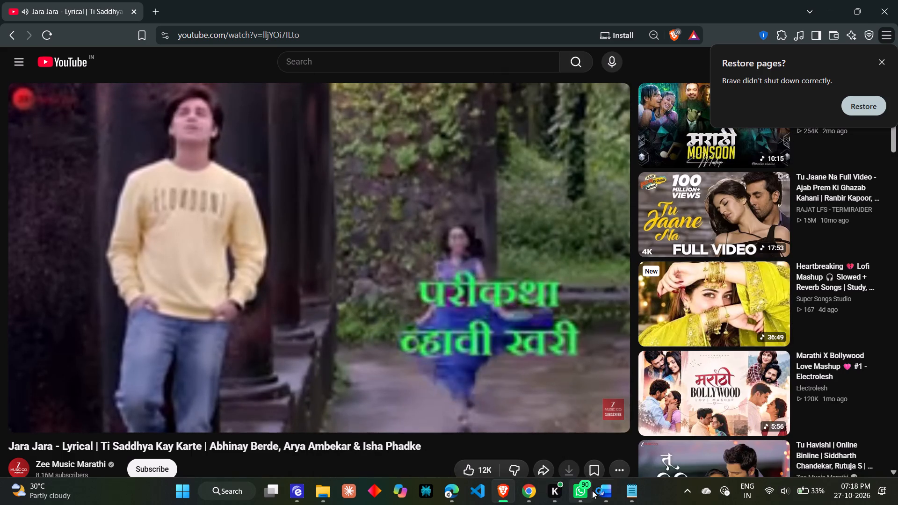
left_click(606, 491)
scroll(431, 233, "up", 3)
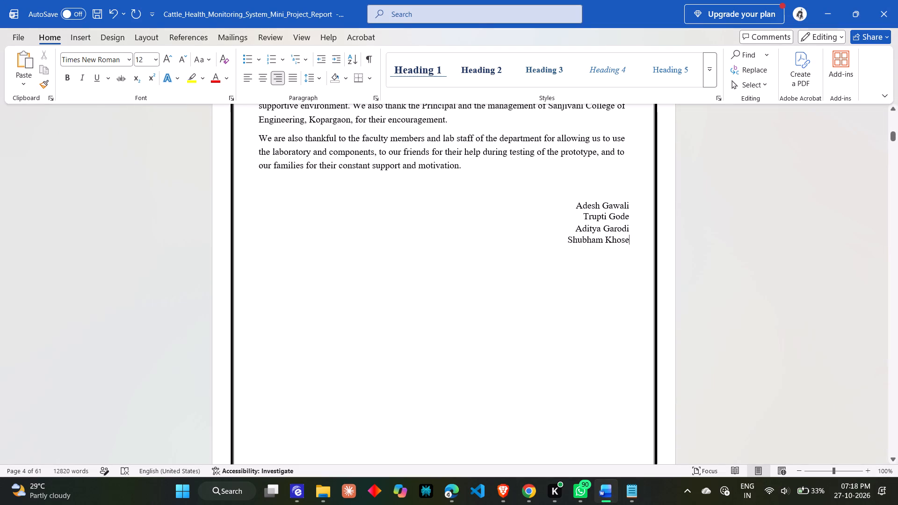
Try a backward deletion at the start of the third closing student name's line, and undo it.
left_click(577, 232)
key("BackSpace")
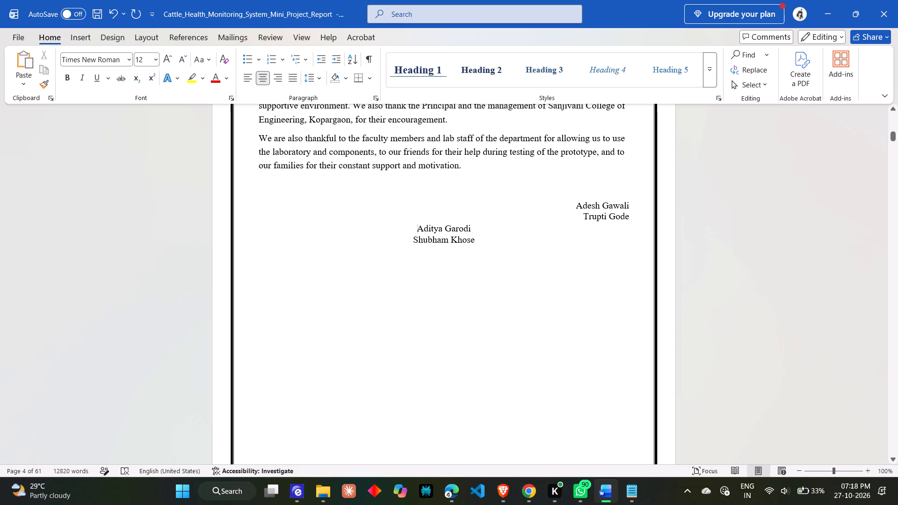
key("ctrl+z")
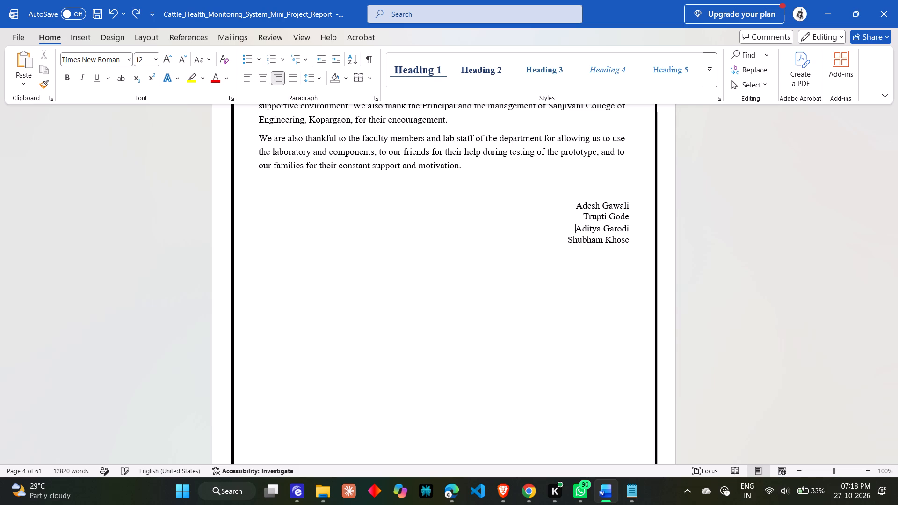
Delete the course reference "of SECO365" after "Course In-charge" in the Acknowledgement's second paragraph.
scroll(489, 264, "up", 5)
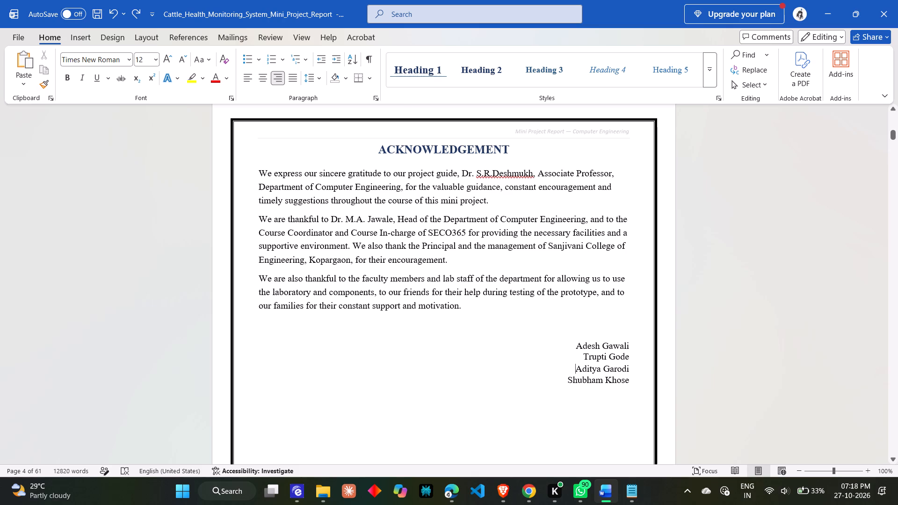
left_click(467, 232)
key("BackSpace")
key("BackSpace")
key("BackSpace")
key("BackSpace")
key("BackSpace")
key("BackSpace")
key("BackSpace")
key("BackSpace")
key("BackSpace")
key("BackSpace")
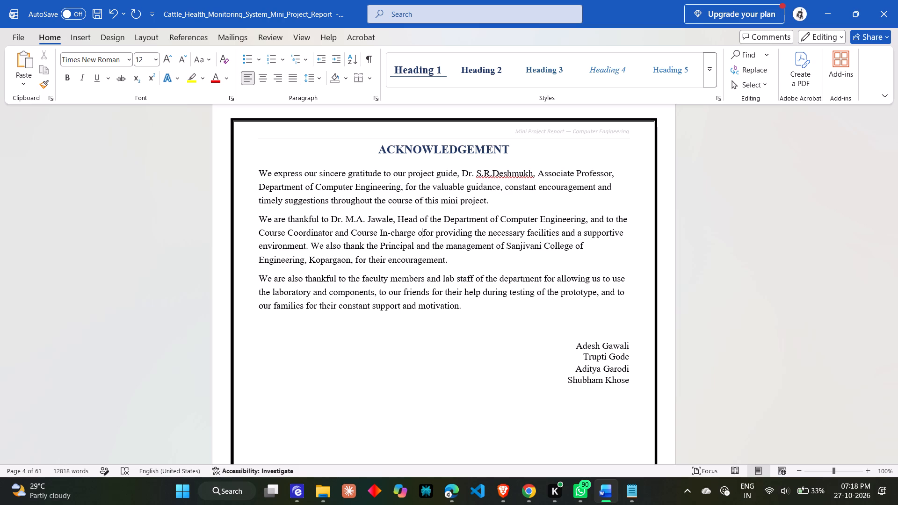
key("BackSpace")
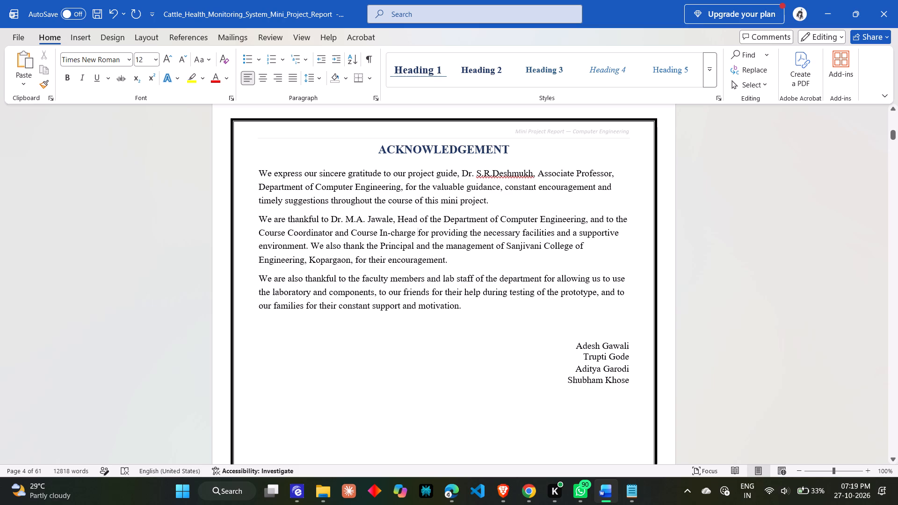
Examine the Abstract page that follows the Acknowledgement, including its body text and keywords.
scroll(438, 321, "down", 14)
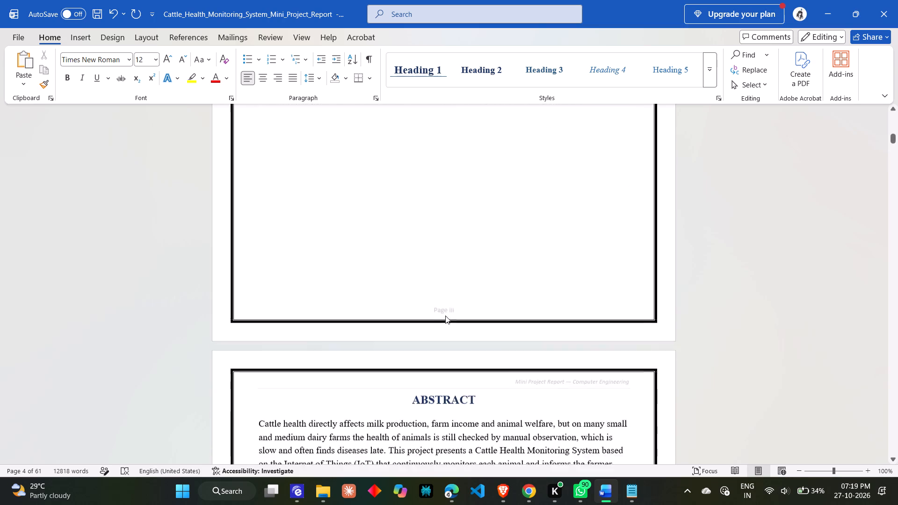
scroll(445, 316, "down", 5)
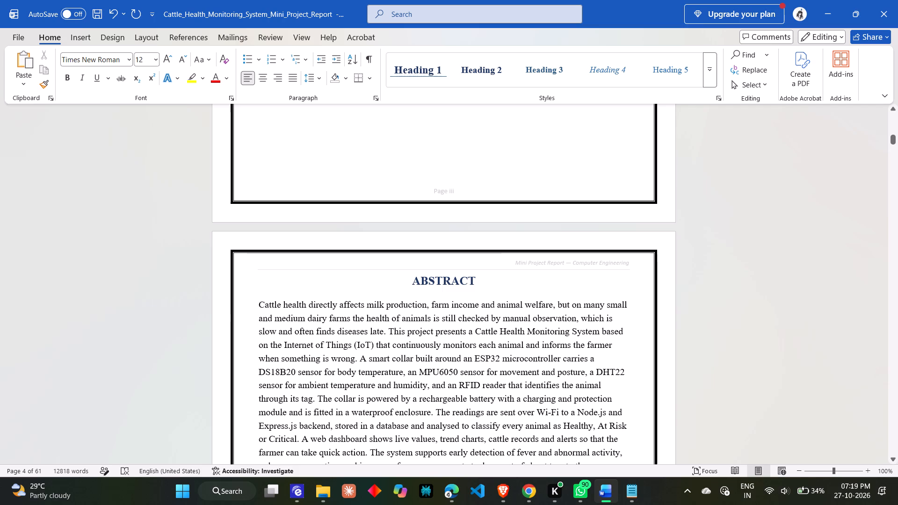
scroll(356, 296, "up", 4)
scroll(356, 296, "down", 9)
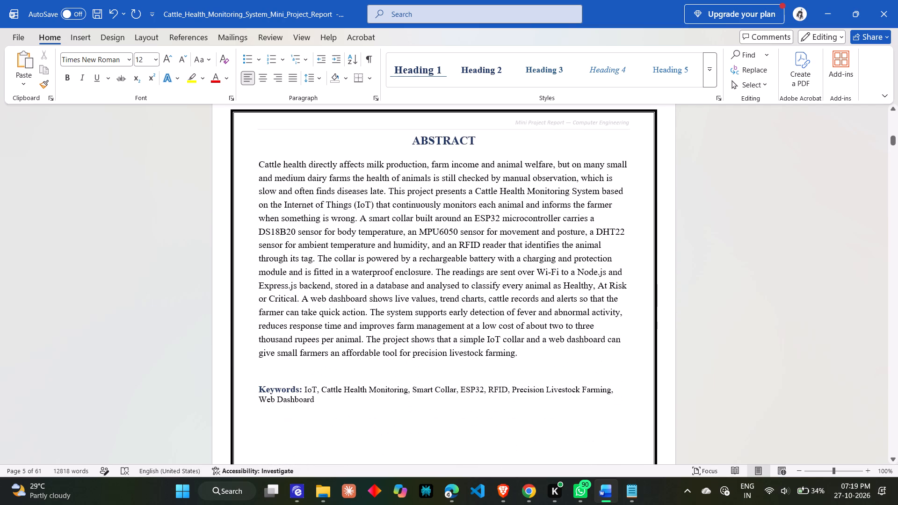
scroll(360, 295, "down", 12)
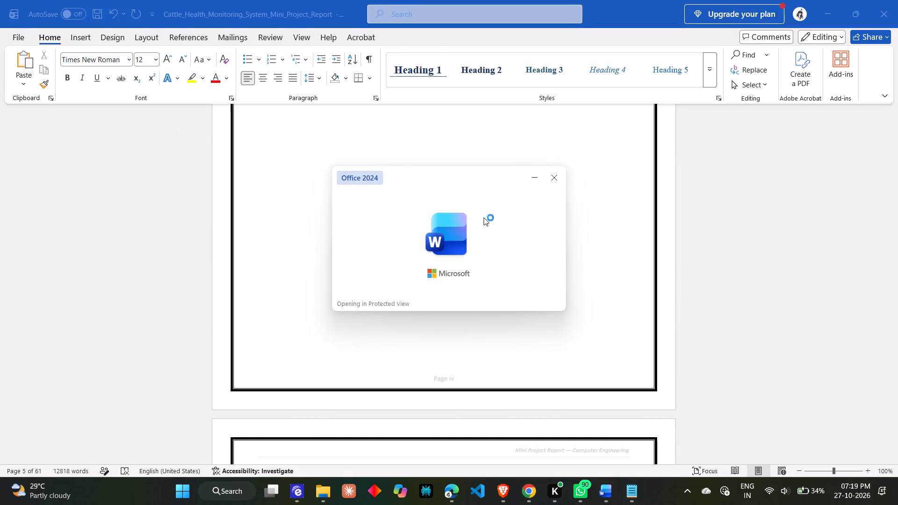
scroll(488, 217, "down", 4)
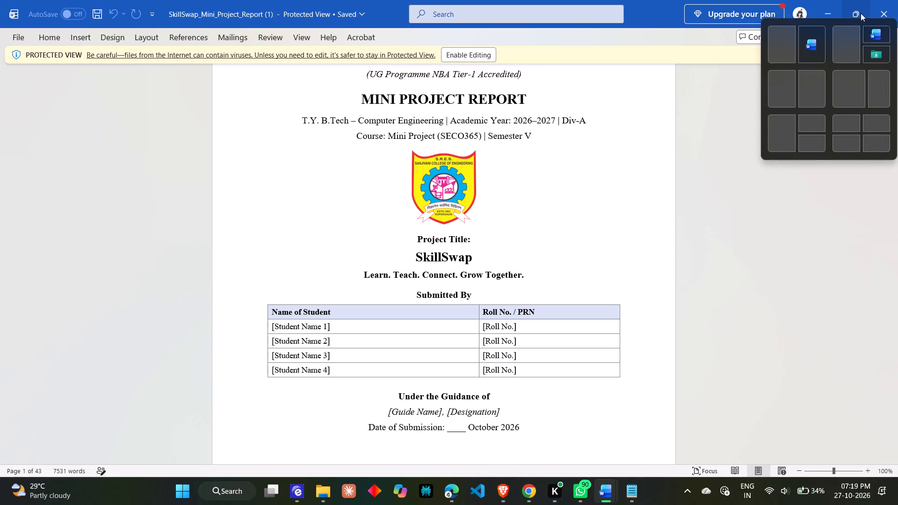
Place the downloaded SkillSwap report side by side with the Cattle Health report file and compare their cover pages.
left_click(801, 34)
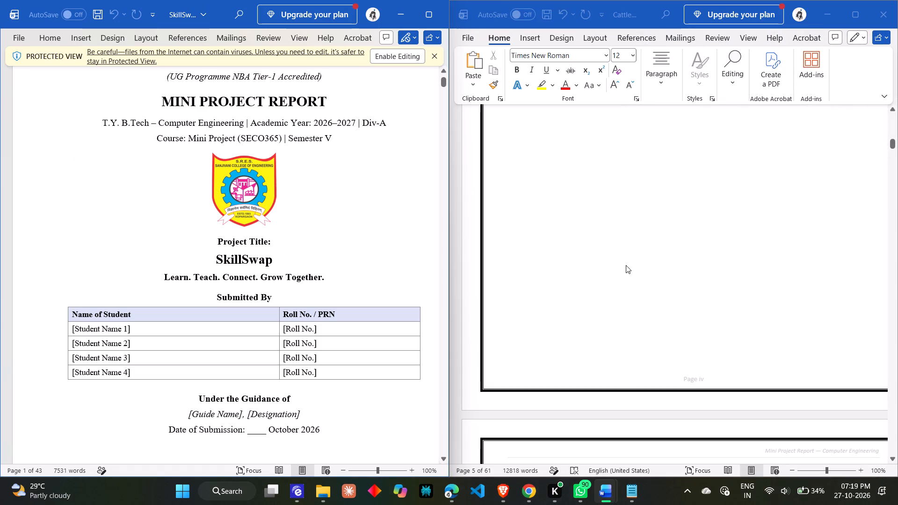
scroll(626, 265, "up", 20)
scroll(626, 265, "up", 10)
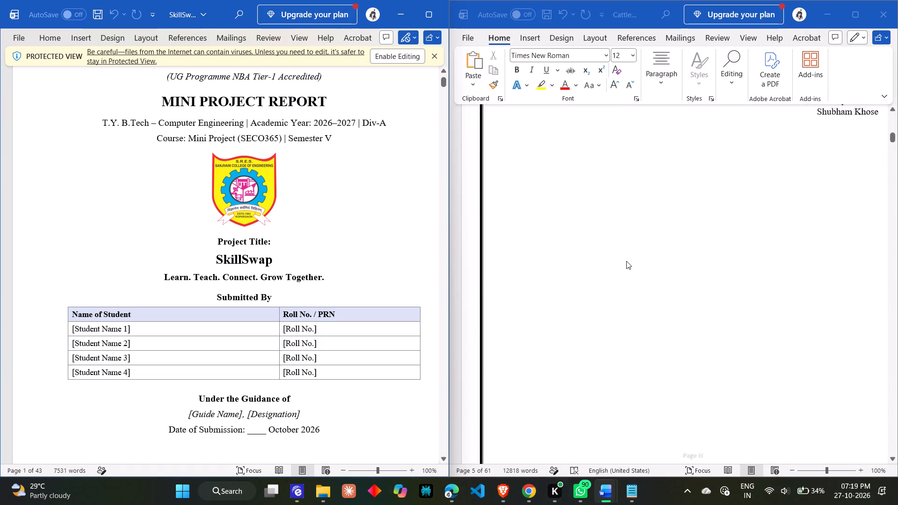
scroll(626, 261, "up", 20)
scroll(626, 261, "up", 20)
scroll(626, 261, "up", 1)
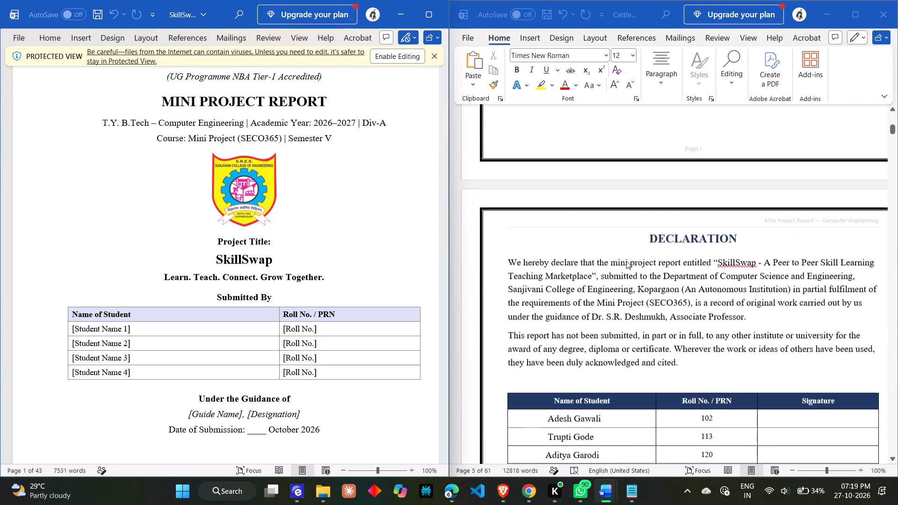
scroll(626, 261, "up", 20)
scroll(626, 261, "up", 20)
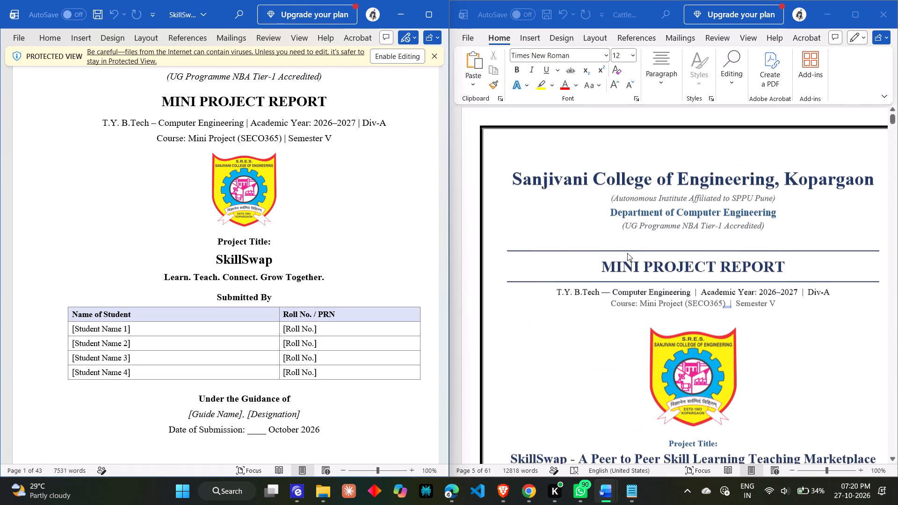
scroll(627, 253, "up", 11)
scroll(268, 265, "up", 20)
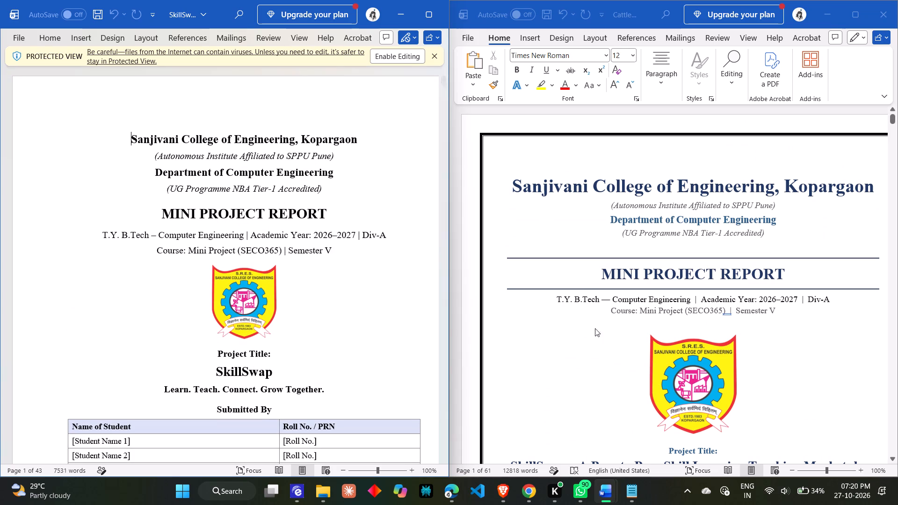
scroll(598, 234, "down", 11)
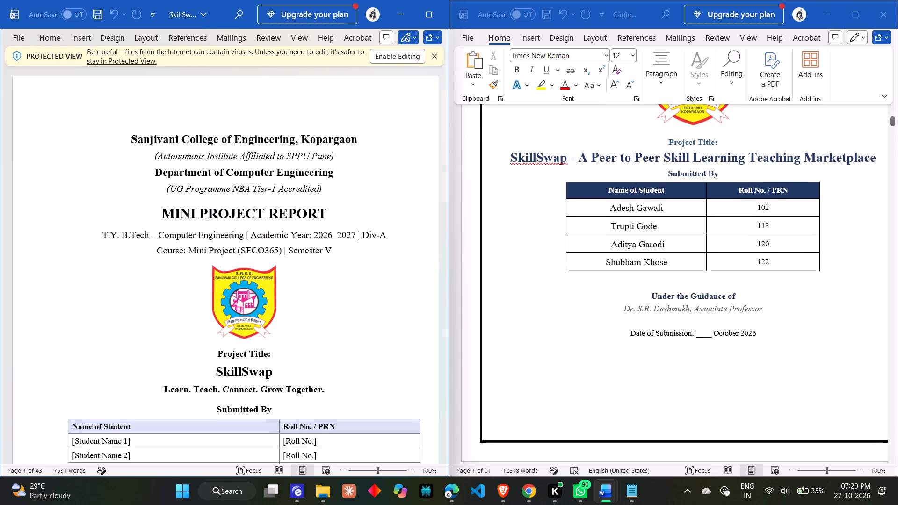
scroll(326, 243, "up", 4)
scroll(131, 309, "down", 4)
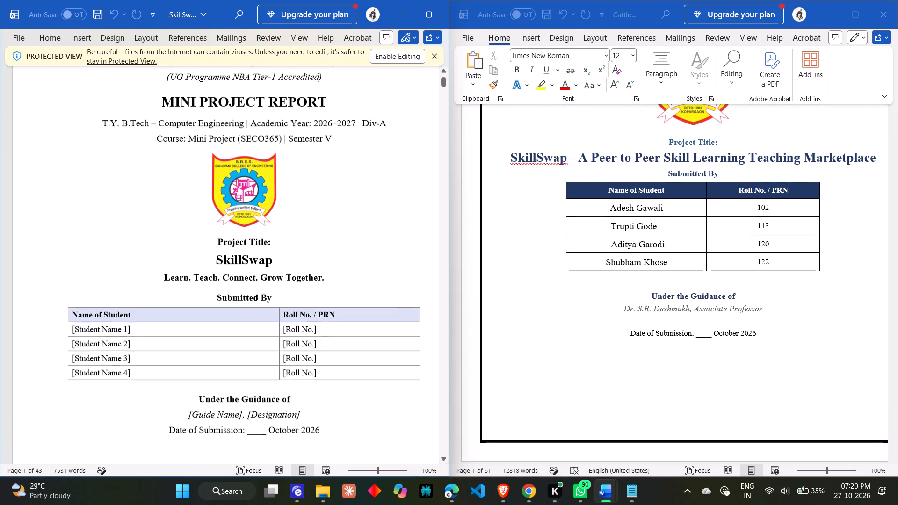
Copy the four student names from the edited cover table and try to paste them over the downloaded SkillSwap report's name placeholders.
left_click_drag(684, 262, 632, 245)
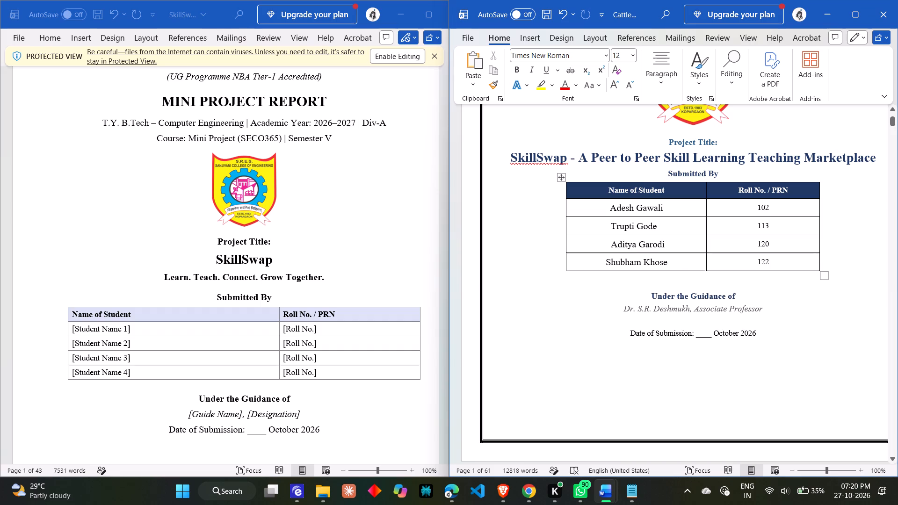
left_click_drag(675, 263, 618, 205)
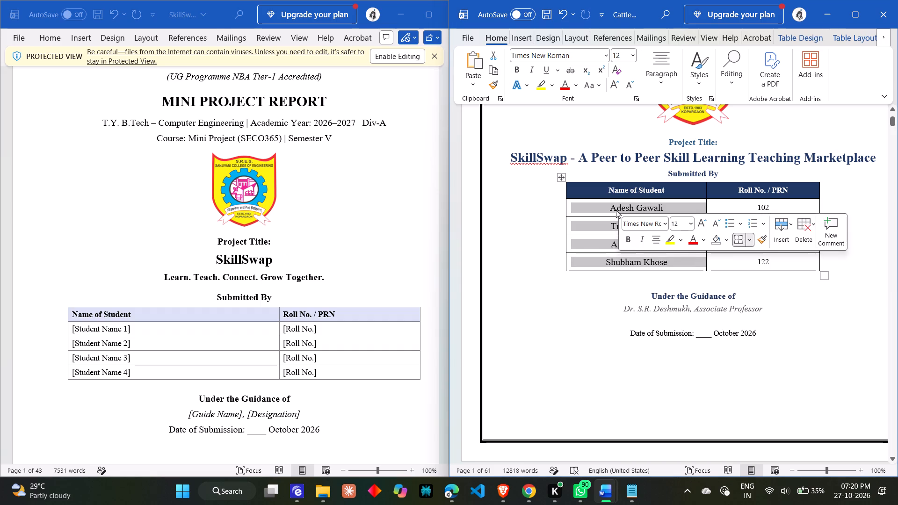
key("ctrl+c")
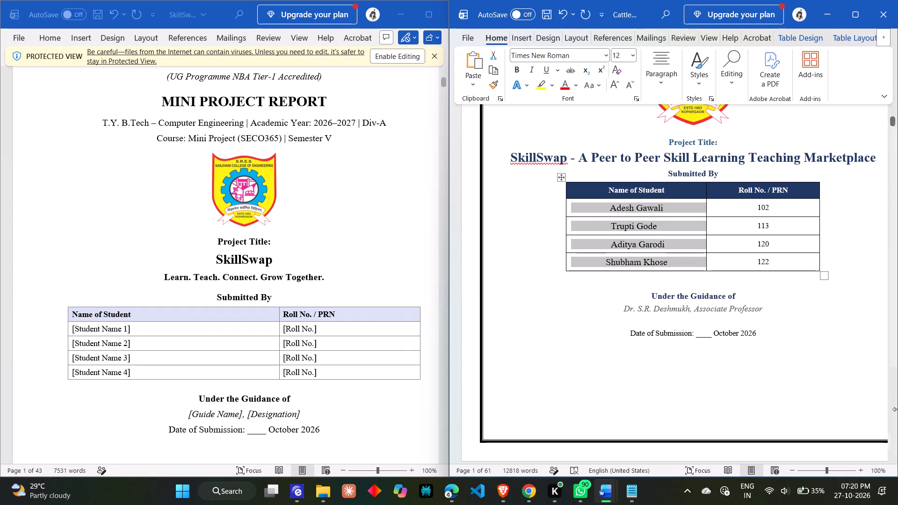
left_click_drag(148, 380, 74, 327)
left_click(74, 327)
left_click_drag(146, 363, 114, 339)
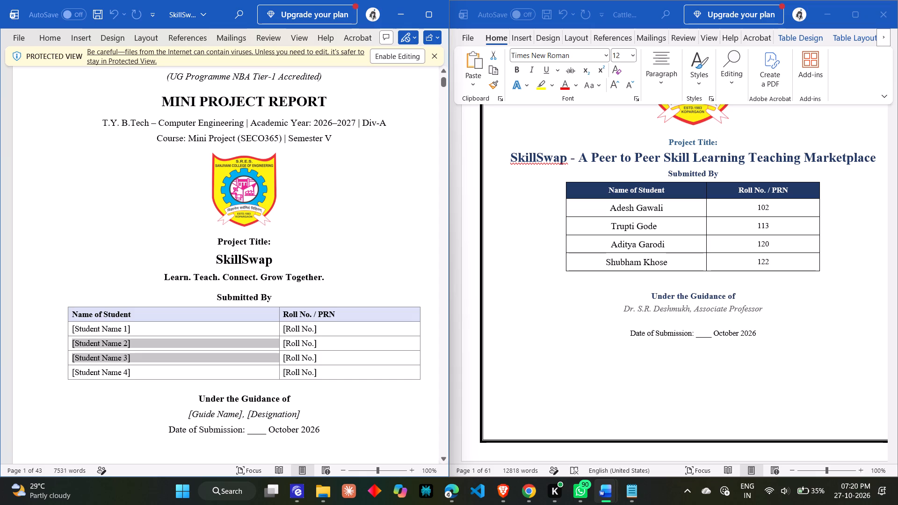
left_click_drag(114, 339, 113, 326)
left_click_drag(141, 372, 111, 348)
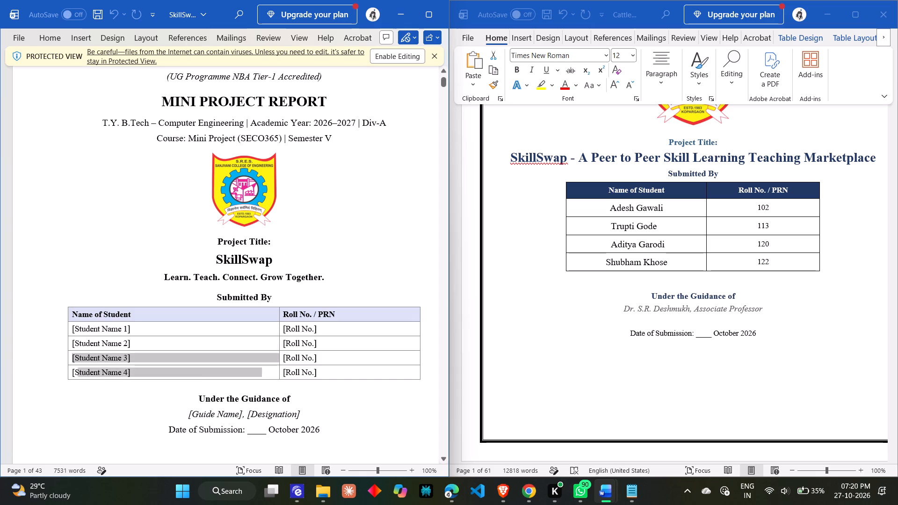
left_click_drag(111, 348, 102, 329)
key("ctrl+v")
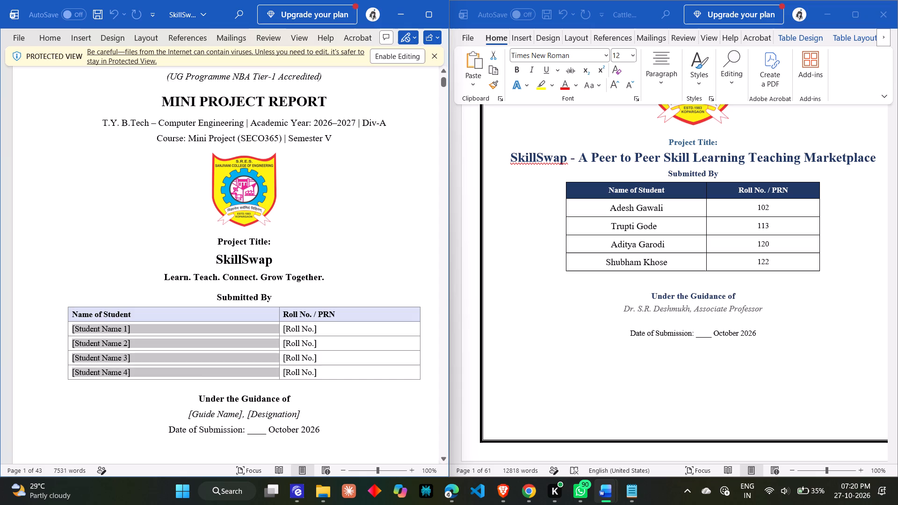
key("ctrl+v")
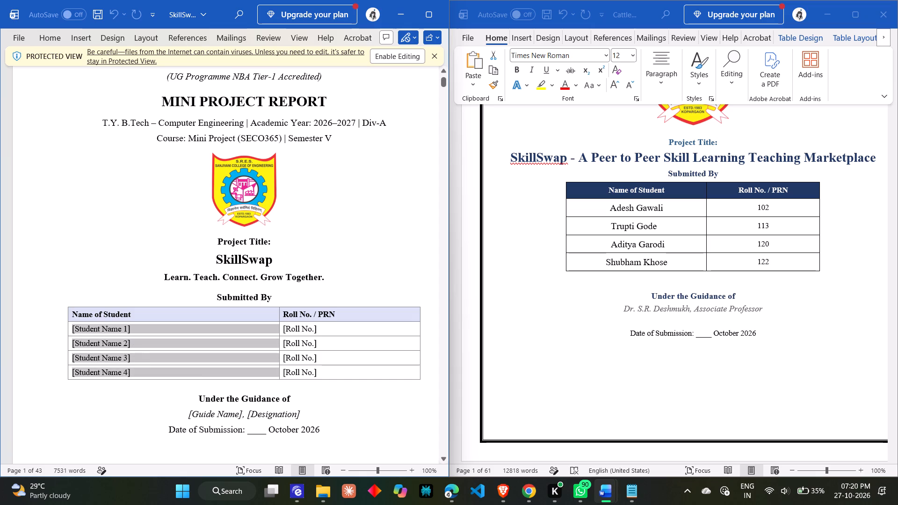
Enable editing in the downloaded SkillSwap report and accept updating its fields.
left_click(392, 63)
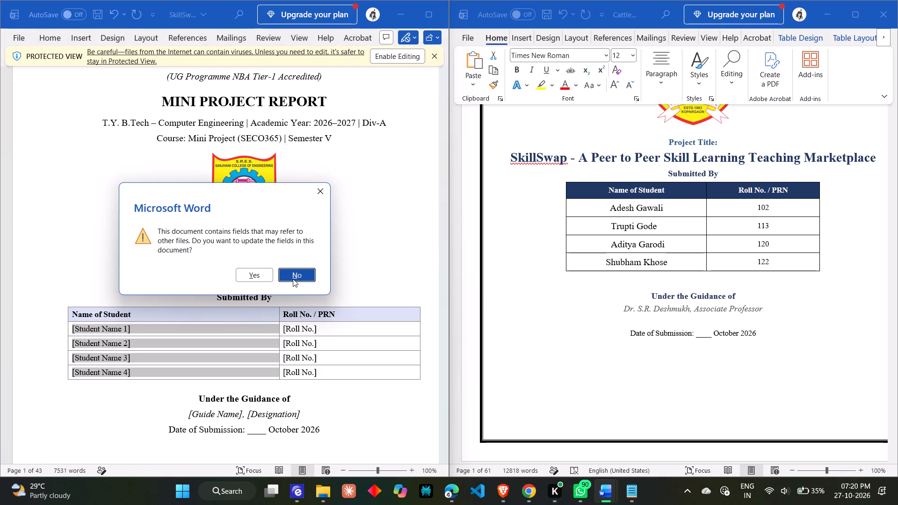
left_click(264, 278)
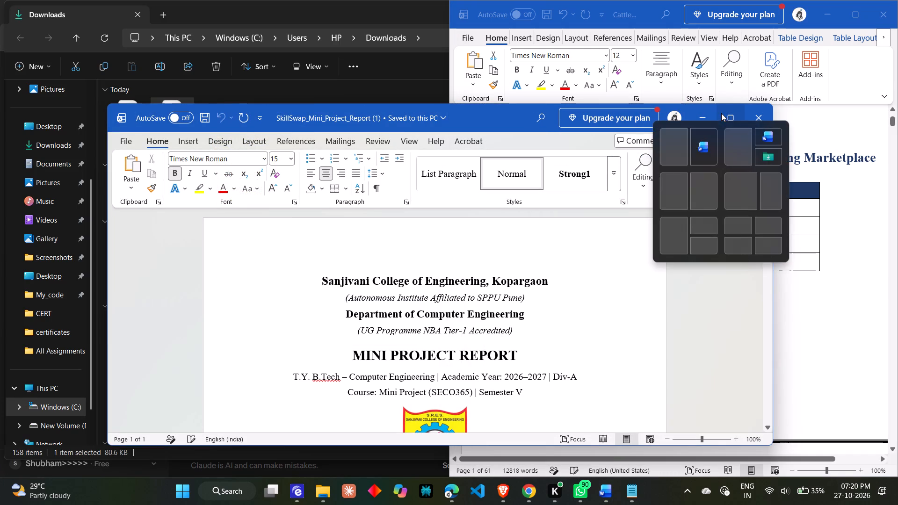
Dock the SkillSwap report beside the Cattle Health report and paste the four copied student names over the cover table's name placeholders.
left_click(694, 143)
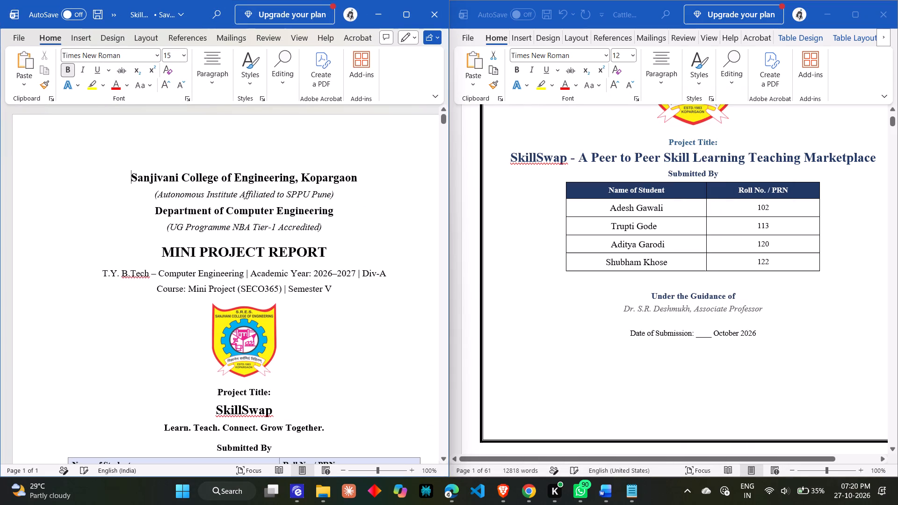
scroll(182, 361, "down", 5)
left_click_drag(146, 381, 97, 335)
key("ctrl+v")
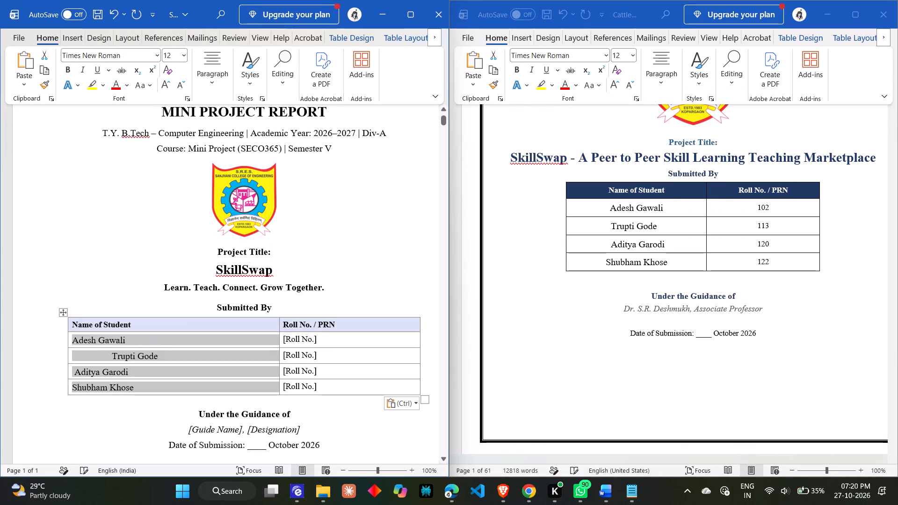
Remove nine of the extra spaces in front of the second student's name in the SkillSwap cover table.
left_click(114, 353)
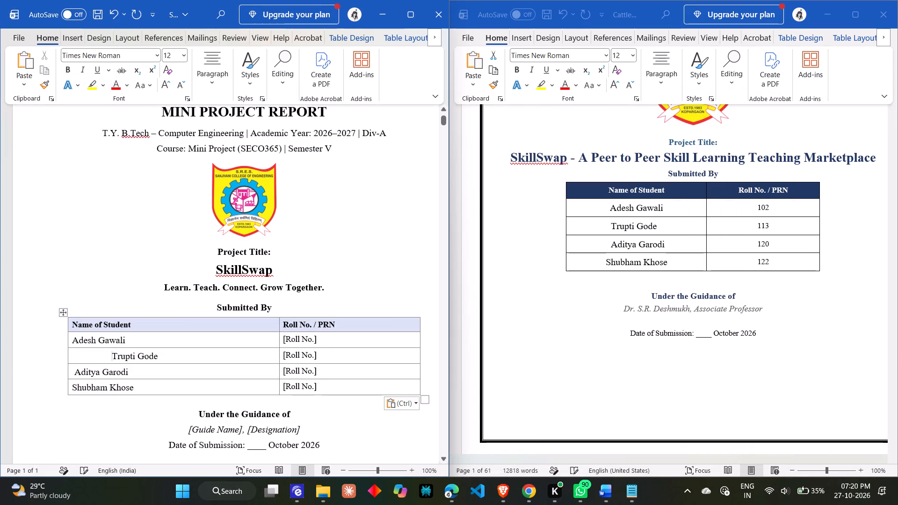
key("BackSpace")
key("BackSpace")
key("BackSpace")
key("BackSpace")
key("BackSpace")
key("BackSpace")
key("BackSpace")
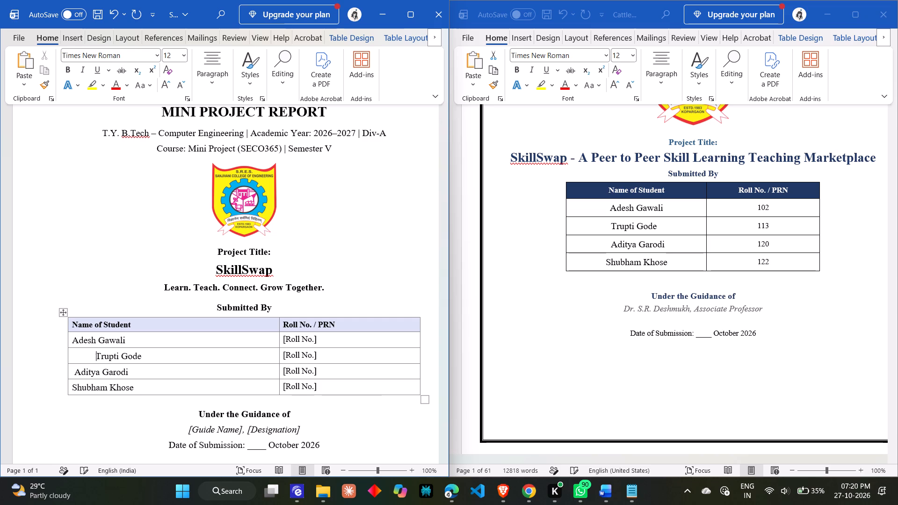
key("BackSpace")
key("BackSpace")
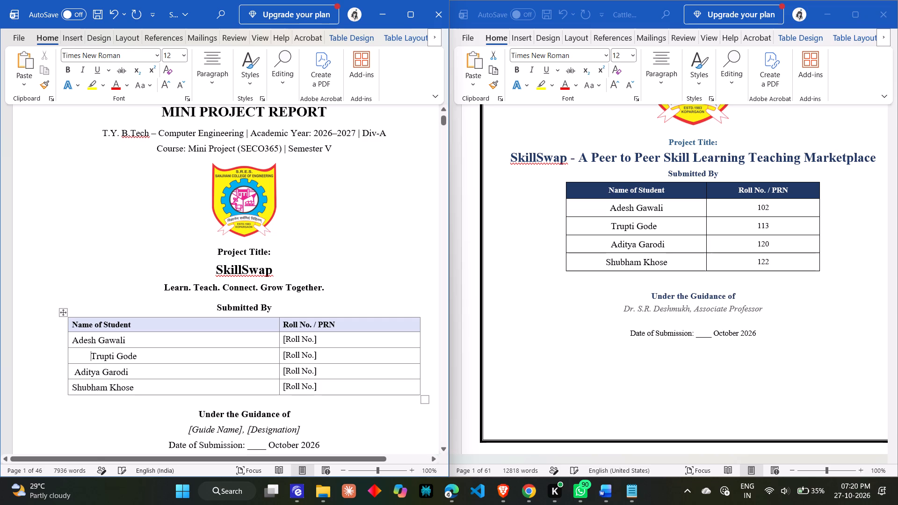
Shift the SkillSwap cover table's column divider toward the roll number column and narrow the table from both outer edges.
left_click_drag(278, 353, 255, 357)
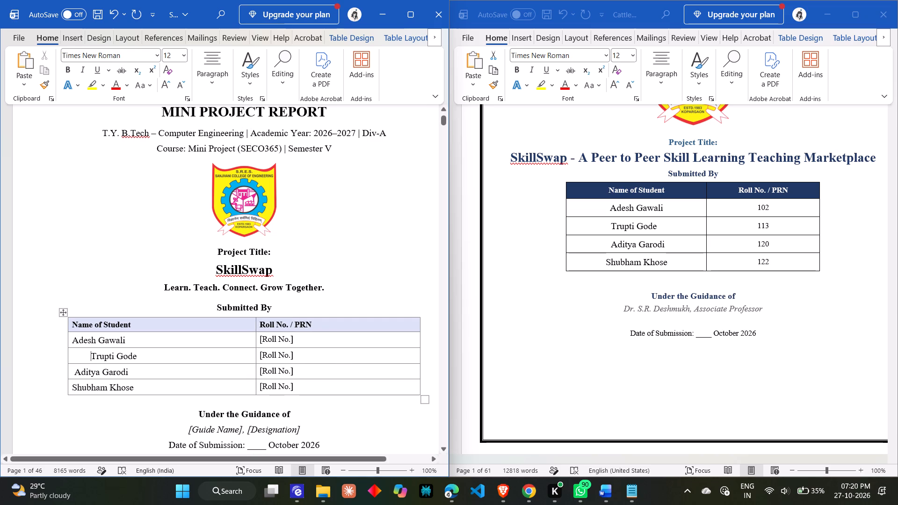
left_click_drag(255, 357, 294, 355)
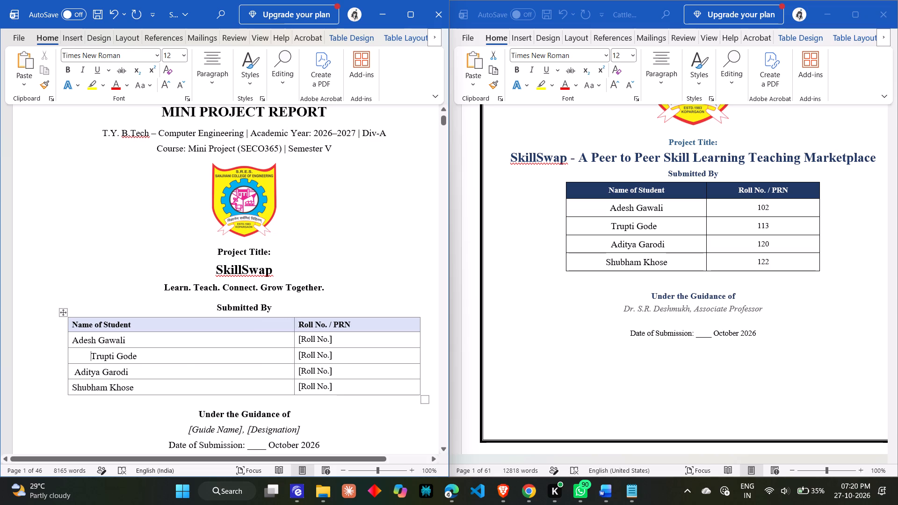
key("space")
left_click_drag(419, 356, 380, 354)
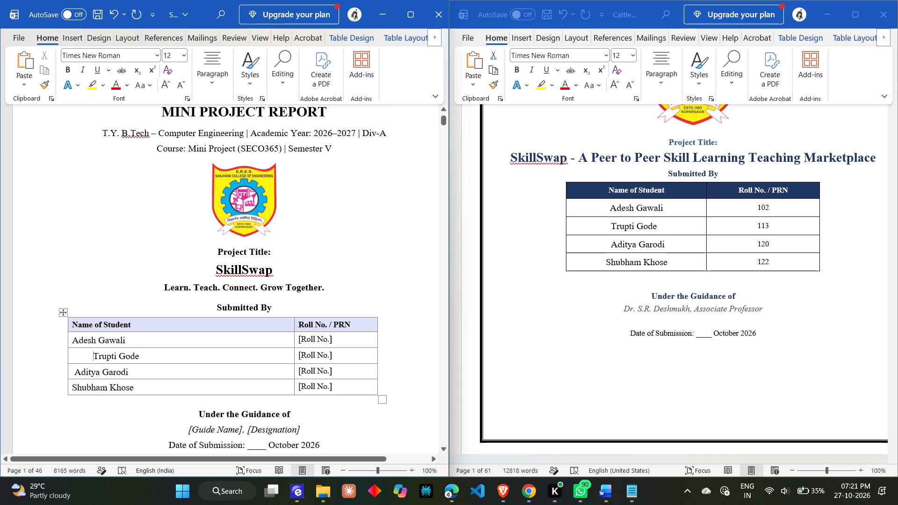
left_click_drag(67, 339, 88, 344)
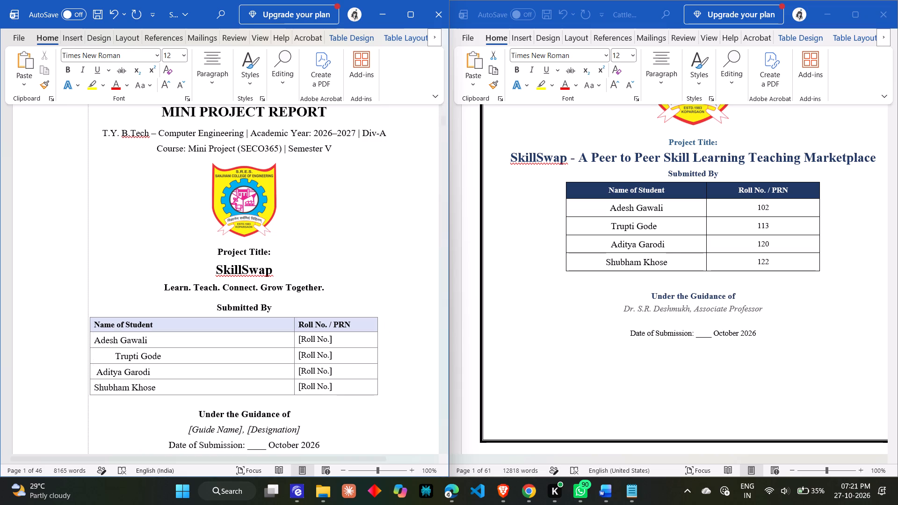
left_click_drag(88, 344, 94, 345)
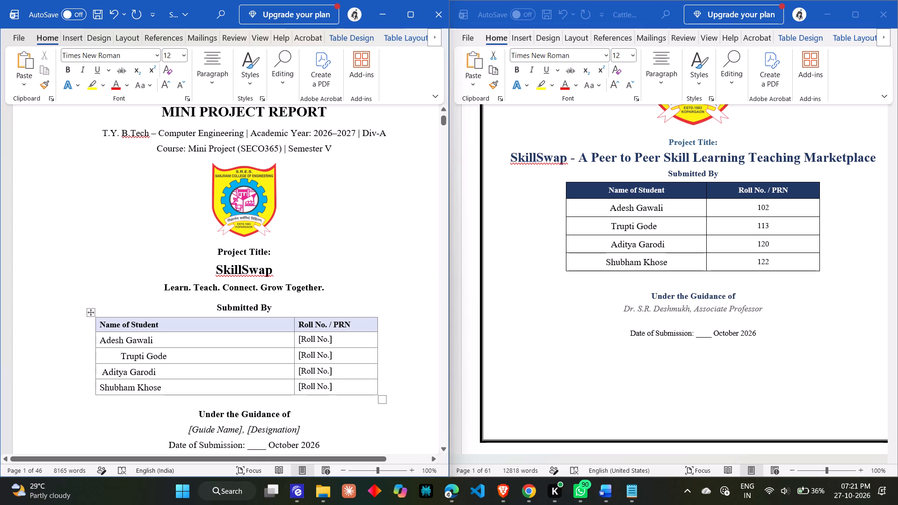
Indent the first student's name with spaces toward the middle of its cell in the SkillSwap cover table.
left_click(105, 338)
key("Left")
key("space")
key("space")
key("space")
key("space")
key("space")
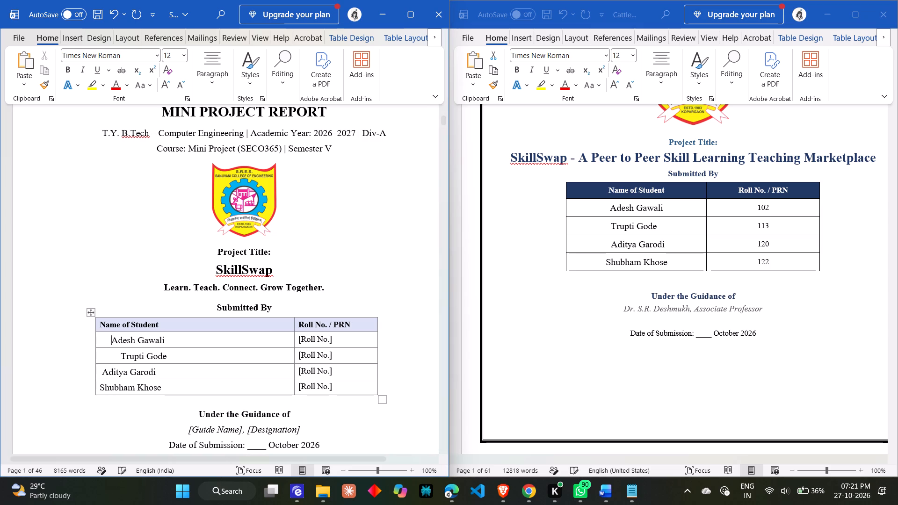
key("space")
key("space")
key("space")
key("space")
key("space")
key("space")
key("space")
key("space")
key("space")
key("space")
key("space")
key("space")
key("space")
key("space")
key("space")
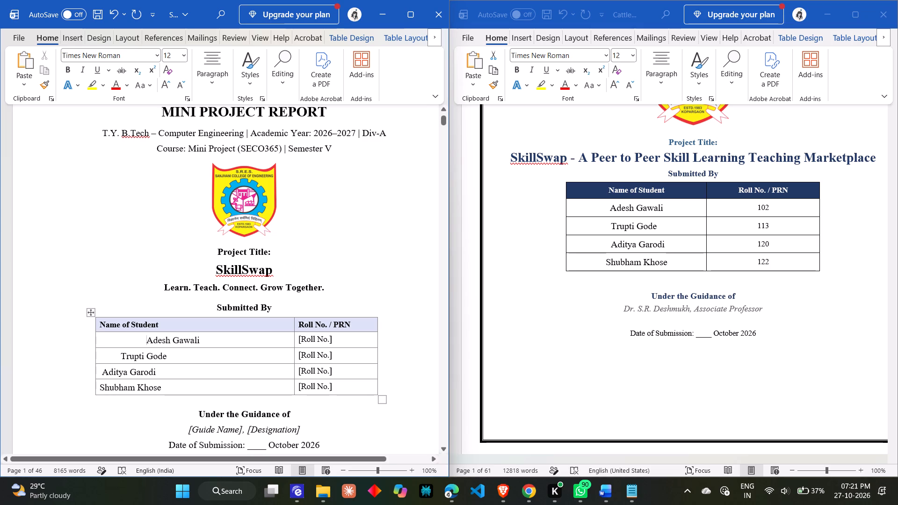
Indent the second student's name with spaces until it lines up with the first name.
left_click(123, 355)
key("space")
key("space")
key("space")
key("space")
key("space")
key("space")
key("space")
key("space")
key("space")
key("space")
key("space")
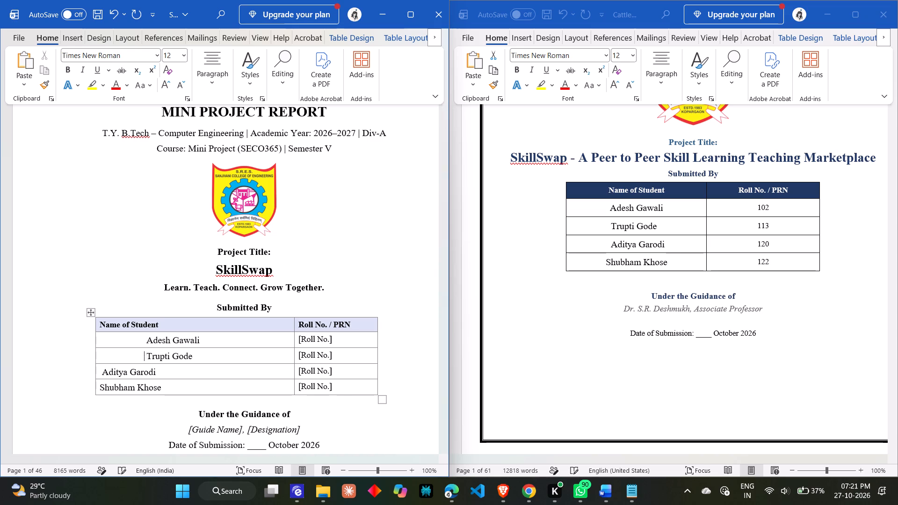
Indent the third student's name with spaces toward the middle of its cell in the SkillSwap cover table.
left_click(101, 371)
key("space")
key("space")
key("space")
key("space")
key("space")
key("space")
key("space")
key("space")
key("space")
key("space")
key("space")
key("space")
key("space")
key("space")
key("space")
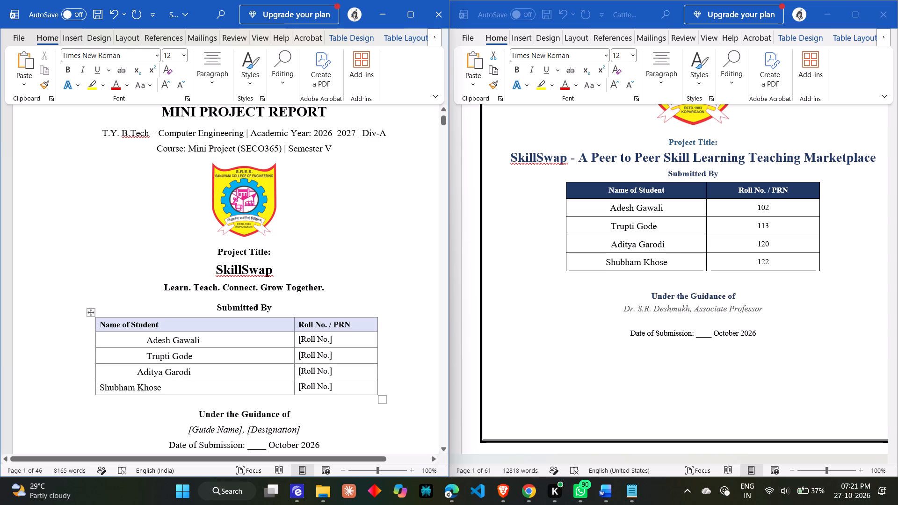
Indent the fourth student's name with spaces until it lines up with the third name.
left_click(101, 384)
key("space")
key("space")
key("space")
key("space")
key("space")
key("space")
key("space")
key("space")
key("space")
key("space")
key("space")
key("space")
key("space")
key("space")
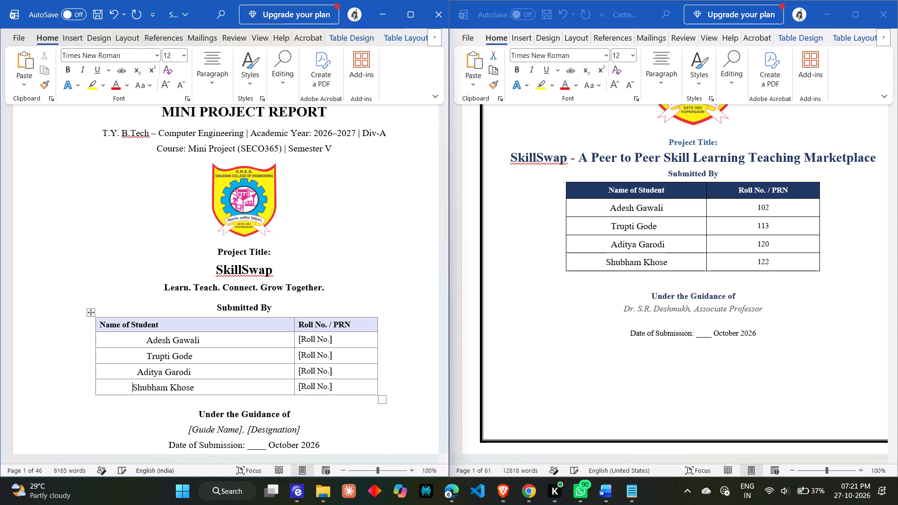
key("space")
key("space")
Copy the four roll numbers from the Cattle Health report's cover table over the [Roll No.] placeholders in the SkillSwap report.
left_click_drag(773, 262, 762, 255)
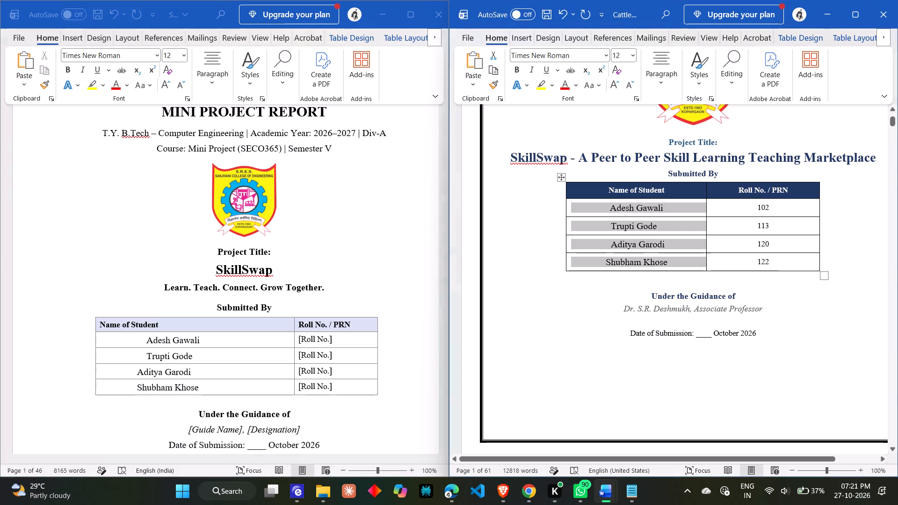
left_click_drag(762, 255, 751, 250)
left_click(779, 263)
left_click_drag(779, 263, 740, 202)
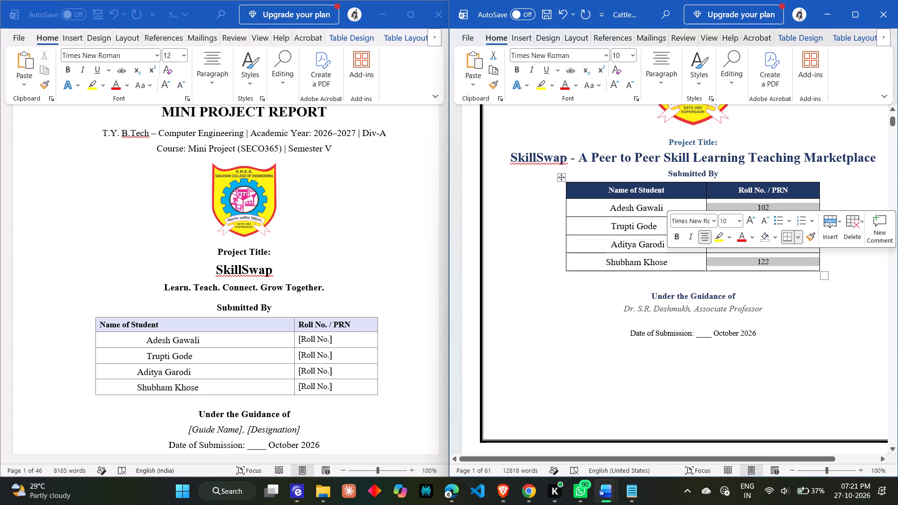
key("ctrl+c")
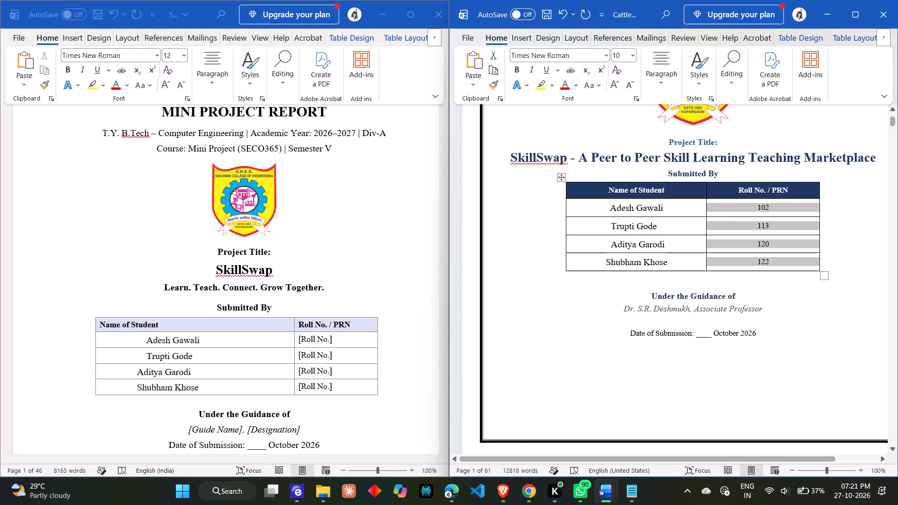
left_click_drag(341, 385, 329, 348)
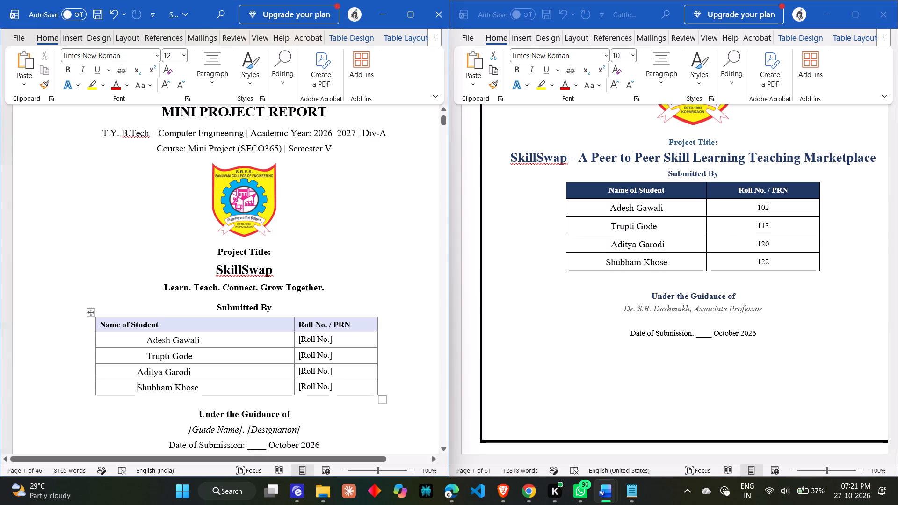
left_click_drag(341, 387, 319, 337)
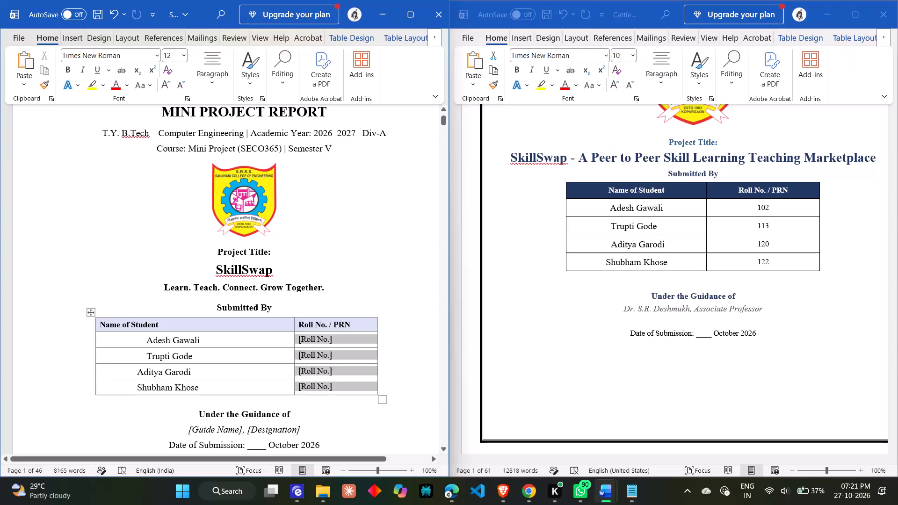
key("ctrl+v")
Indent the first two roll numbers with spaces so they line up near the middle of their cells.
left_click(304, 339)
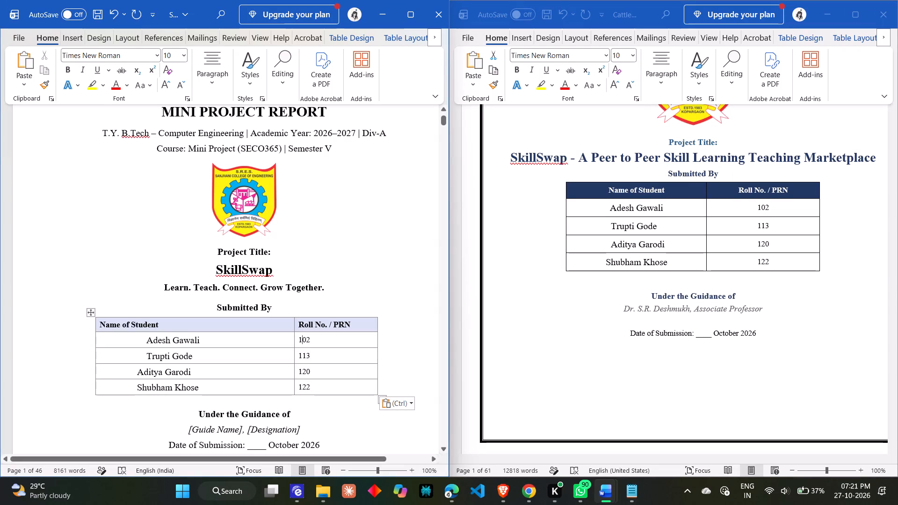
left_click(298, 338)
key("space")
key("space")
key("space")
key("space")
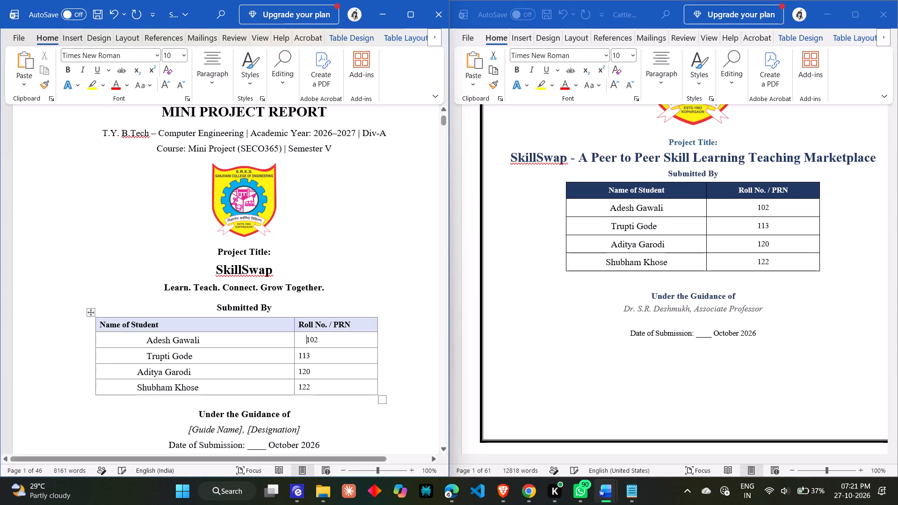
key("space")
key("space")
left_click(298, 353)
key("space")
key("space")
key("space")
key("space")
key("space")
key("space")
key("space")
key("space")
key("space")
key("space")
left_click(308, 340)
key("space")
key("space")
key("space")
key("space")
key("space")
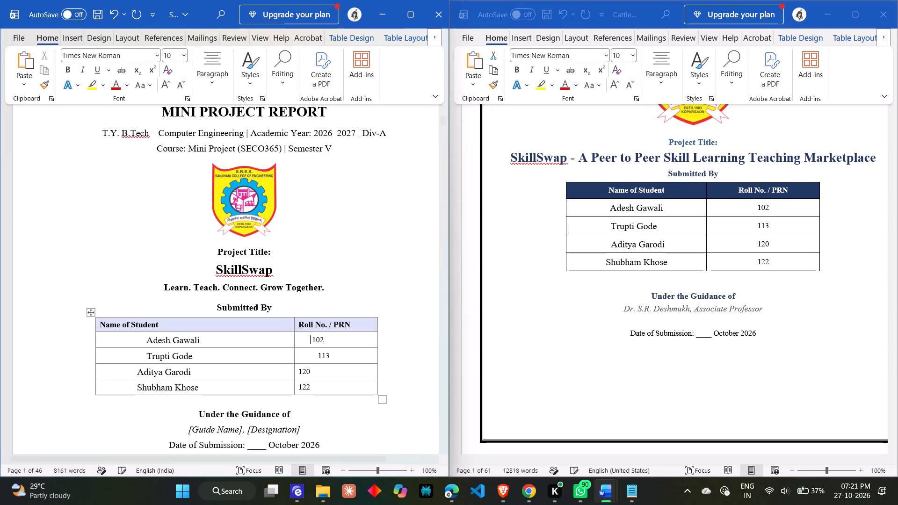
left_click(308, 354)
key("space")
Indent the third roll number with spaces until it lines up with the two above it.
left_click(298, 371)
key("space")
key("space")
key("space")
key("space")
key("space")
key("space")
key("space")
key("space")
key("space")
key("space")
key("space")
Indent the fourth roll number with spaces, trimming the excess so it lines up with the three above it.
left_click(300, 387)
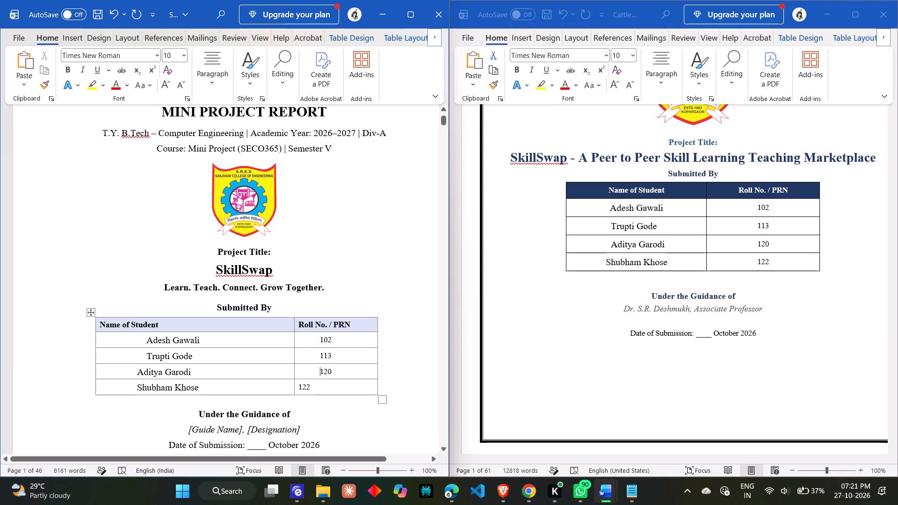
key("space")
key("space")
key("space")
key("space")
key("space")
key("space")
key("space")
key("space")
key("space")
key("space")
key("space")
key("space")
key("space")
key("BackSpace")
key("BackSpace")
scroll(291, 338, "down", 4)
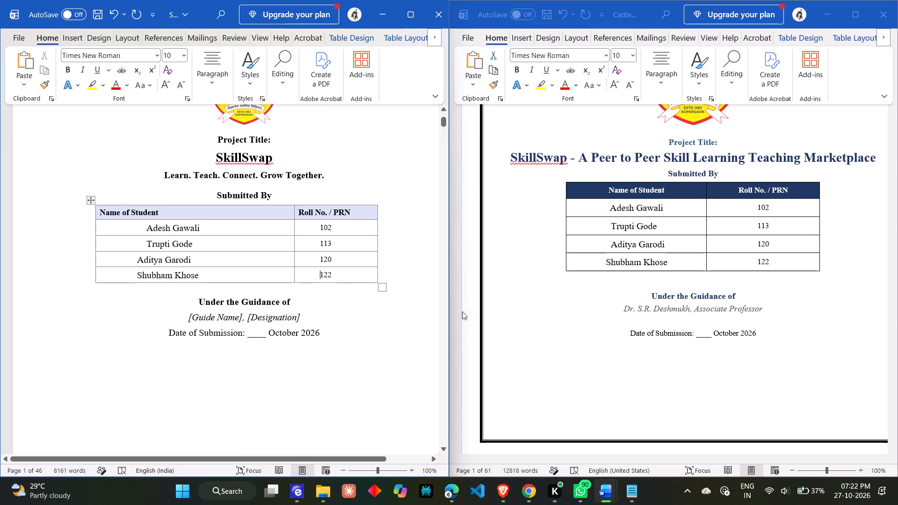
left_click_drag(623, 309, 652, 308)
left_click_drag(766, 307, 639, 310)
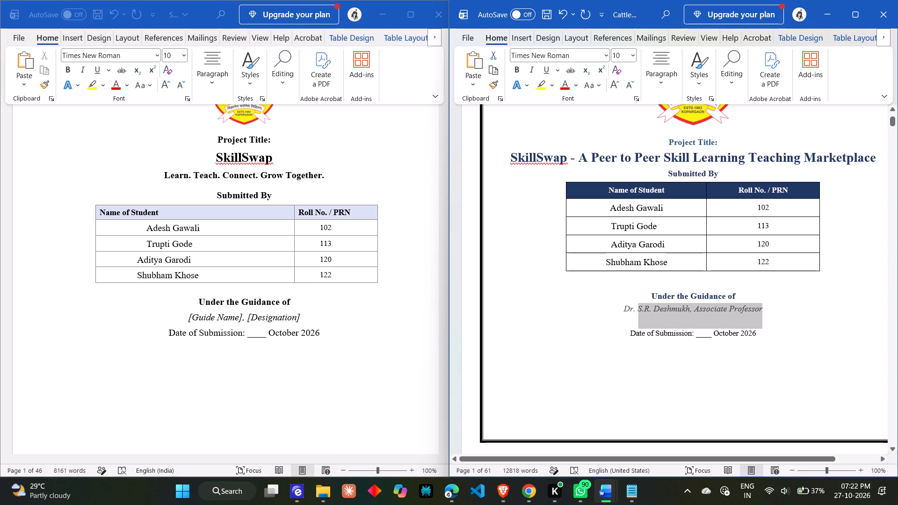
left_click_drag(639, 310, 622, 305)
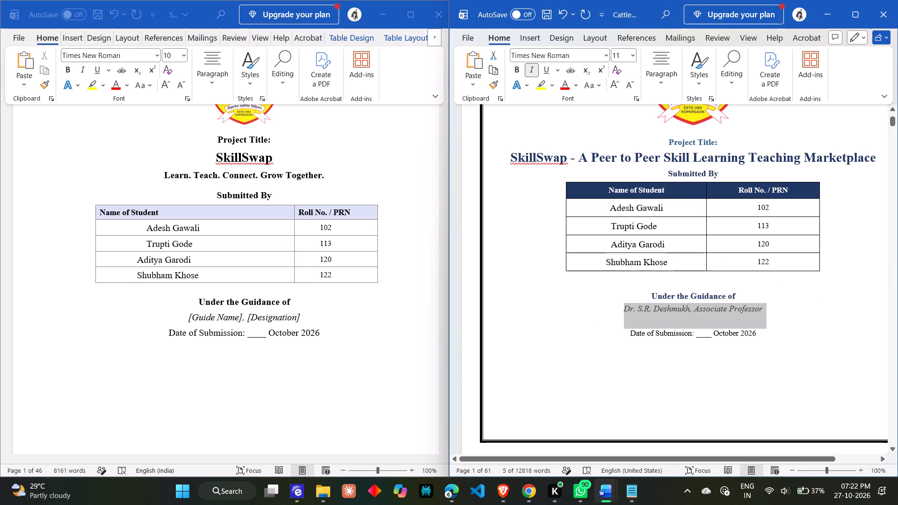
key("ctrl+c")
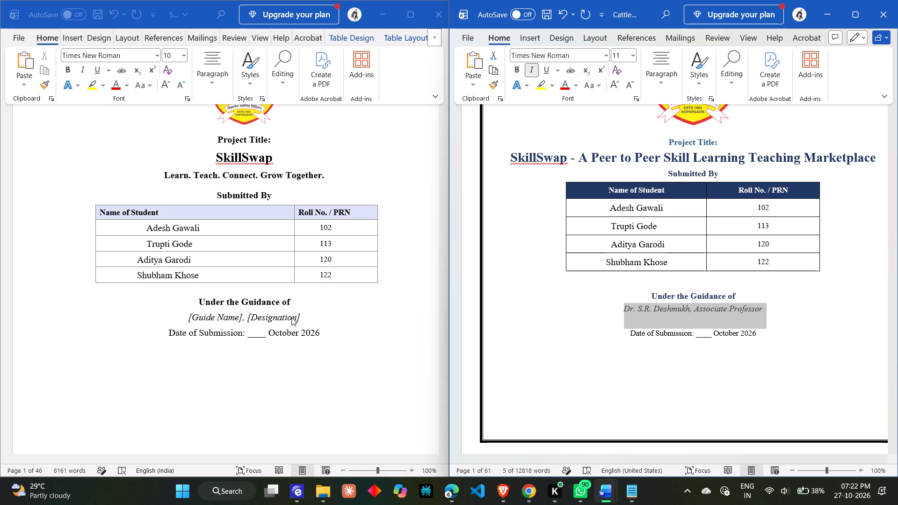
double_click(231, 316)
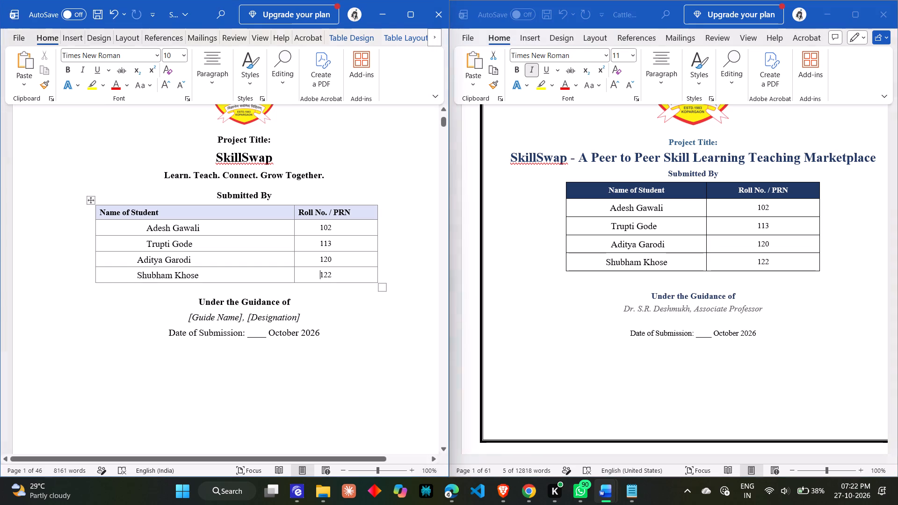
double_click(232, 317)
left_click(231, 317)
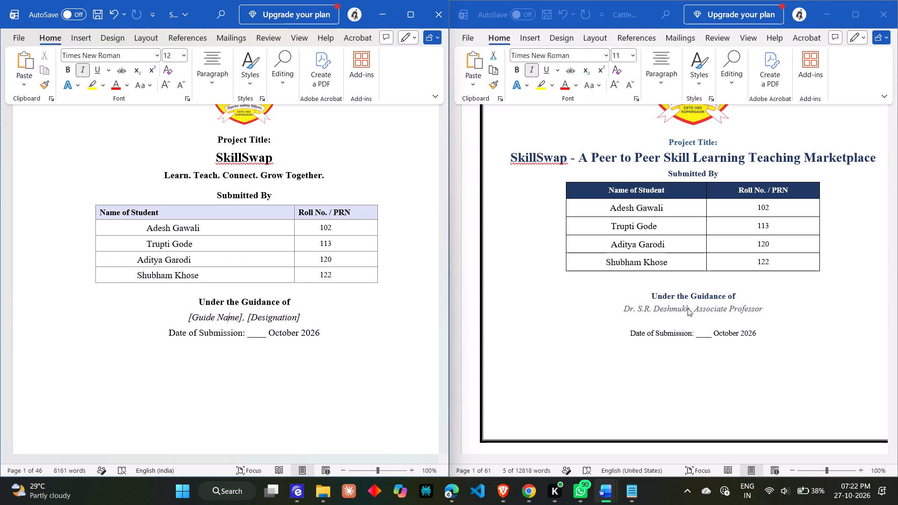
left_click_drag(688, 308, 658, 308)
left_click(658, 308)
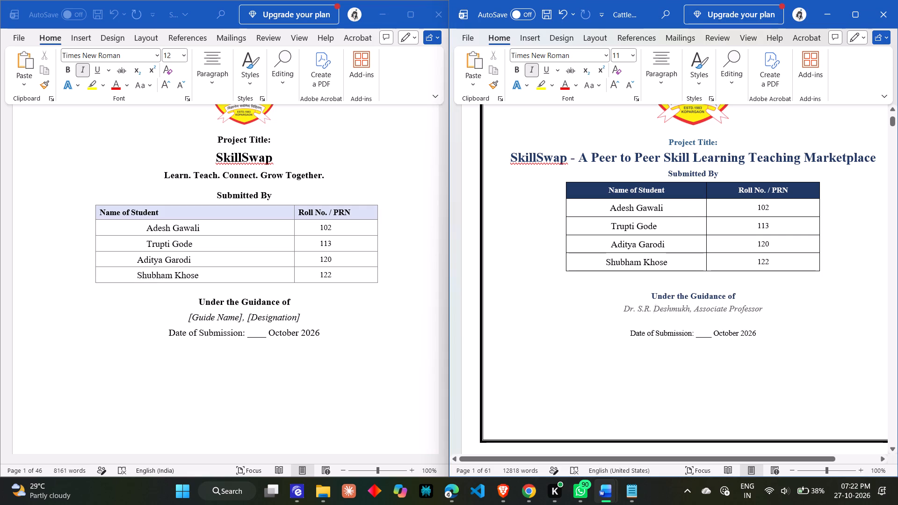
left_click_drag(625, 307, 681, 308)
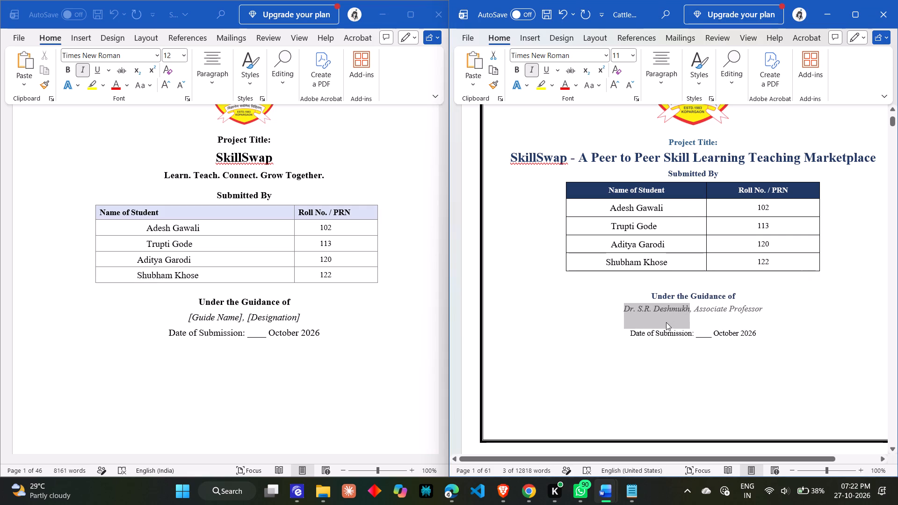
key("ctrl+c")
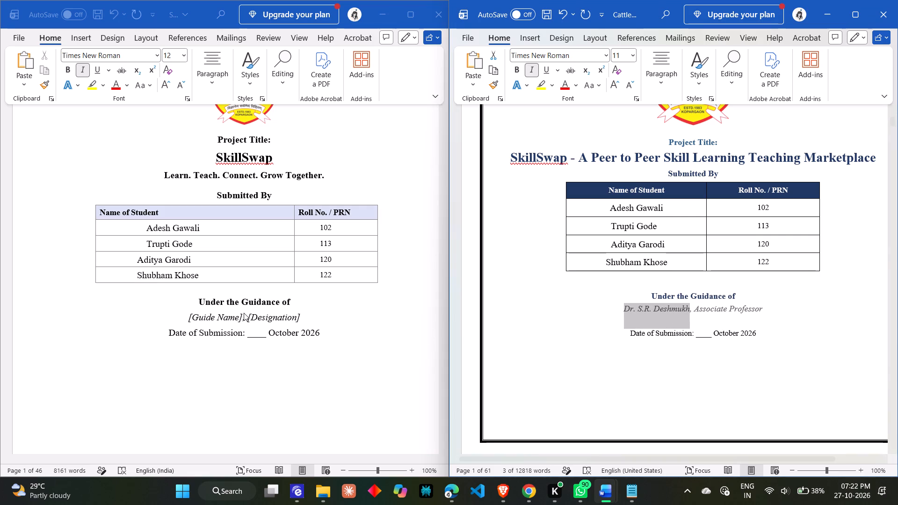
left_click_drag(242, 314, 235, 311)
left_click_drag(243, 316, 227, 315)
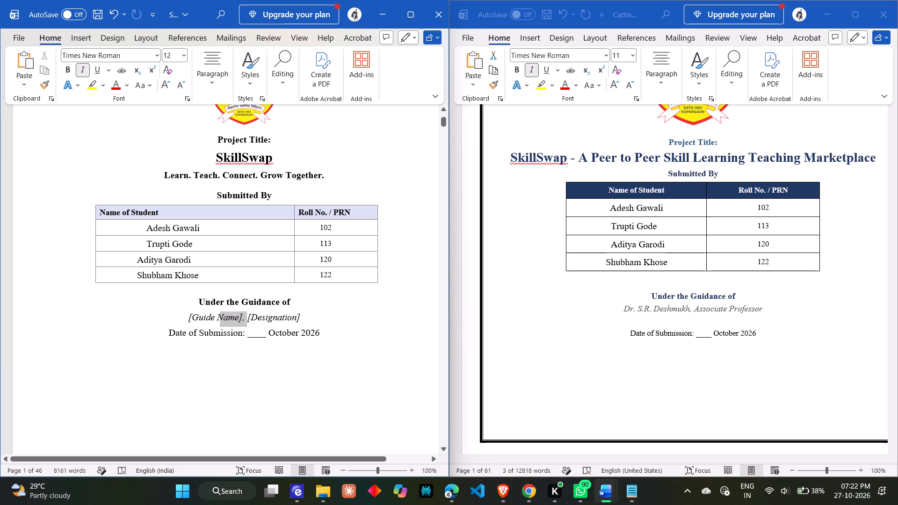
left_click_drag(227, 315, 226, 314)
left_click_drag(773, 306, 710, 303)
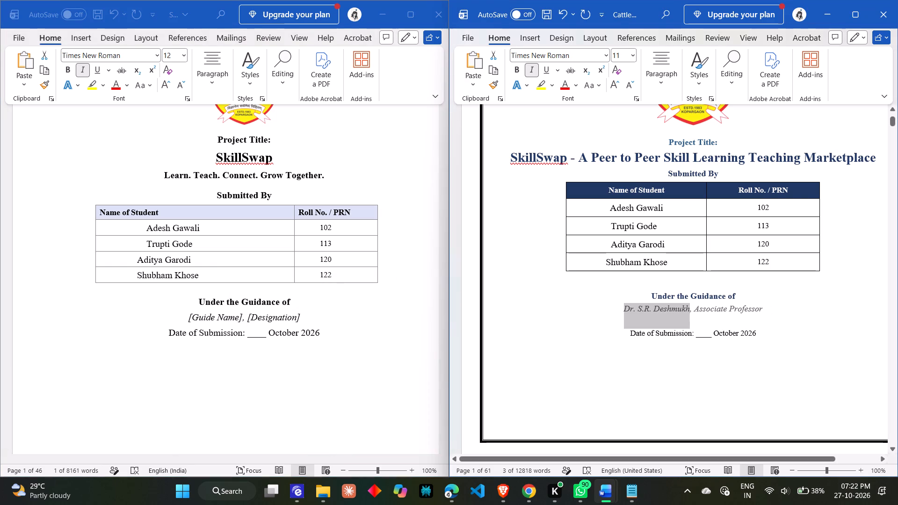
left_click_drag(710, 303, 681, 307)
Copy the guide's name and designation line from the Cattle Health report over the [Guide Name], [Designation] placeholders in the SkillSwap report.
triple_click(734, 309)
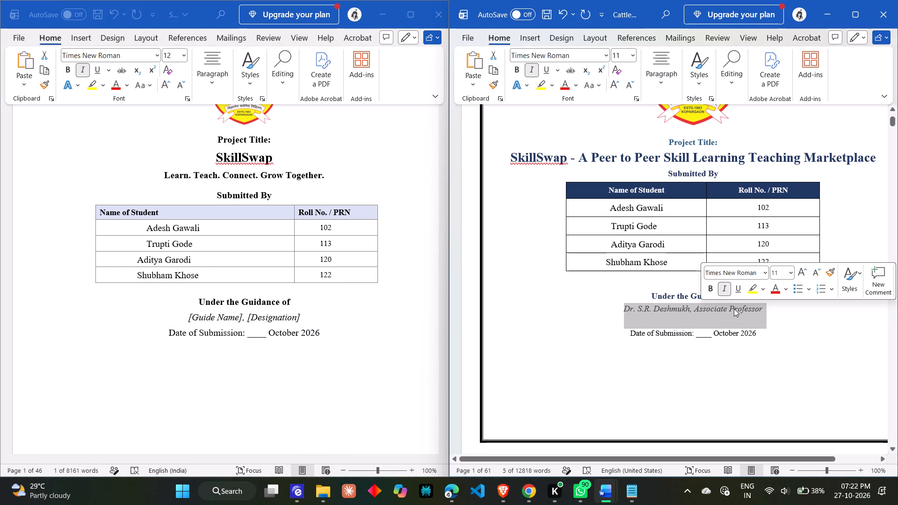
key("ctrl+c")
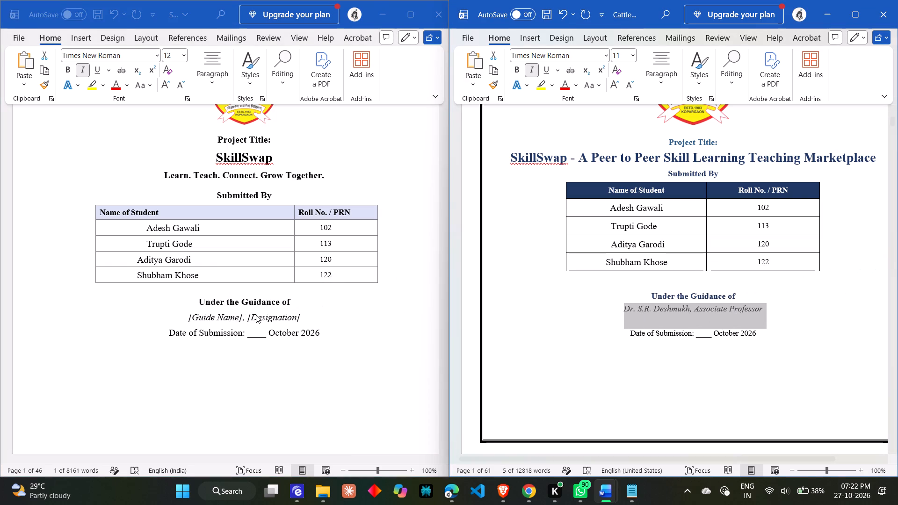
triple_click(256, 315)
double_click(256, 317)
triple_click(256, 317)
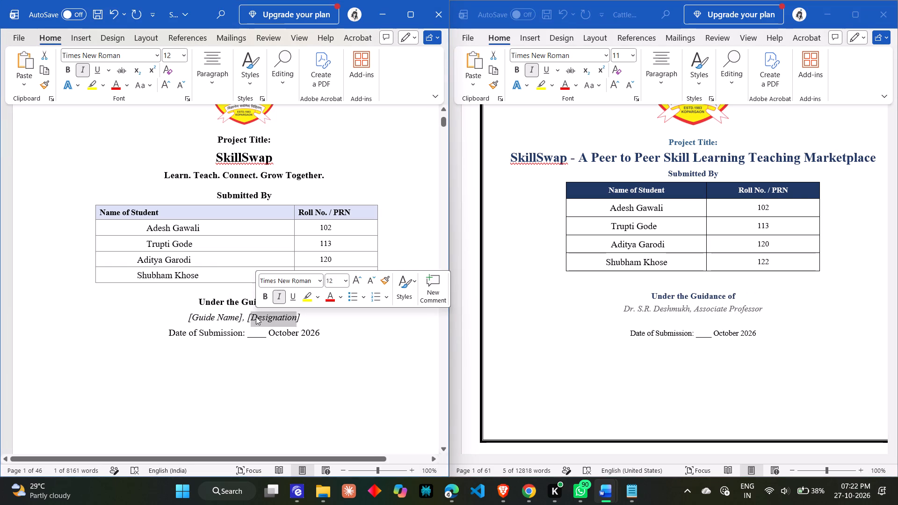
key("ctrl+v")
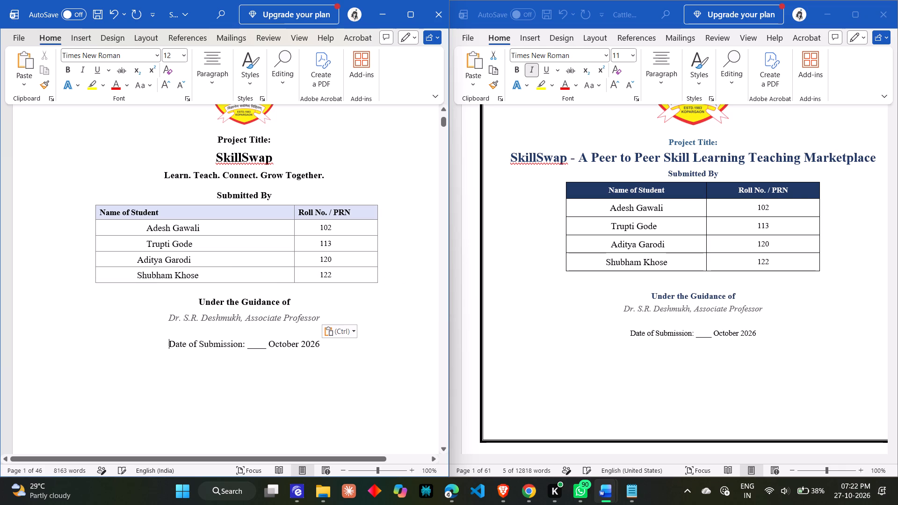
Remove the italic formatting from the pasted guide line under "Under the Guidance of" in the SkillSwap report.
triple_click(243, 317)
left_click(80, 71)
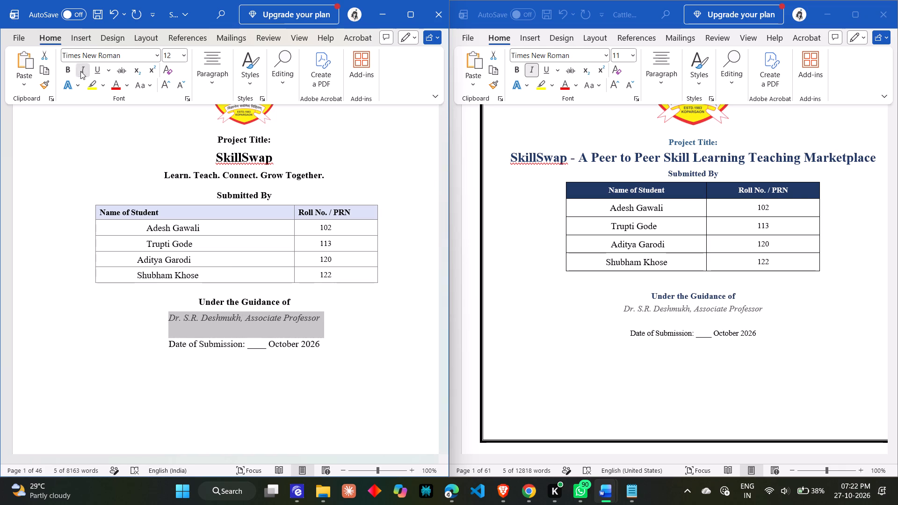
left_click(149, 324)
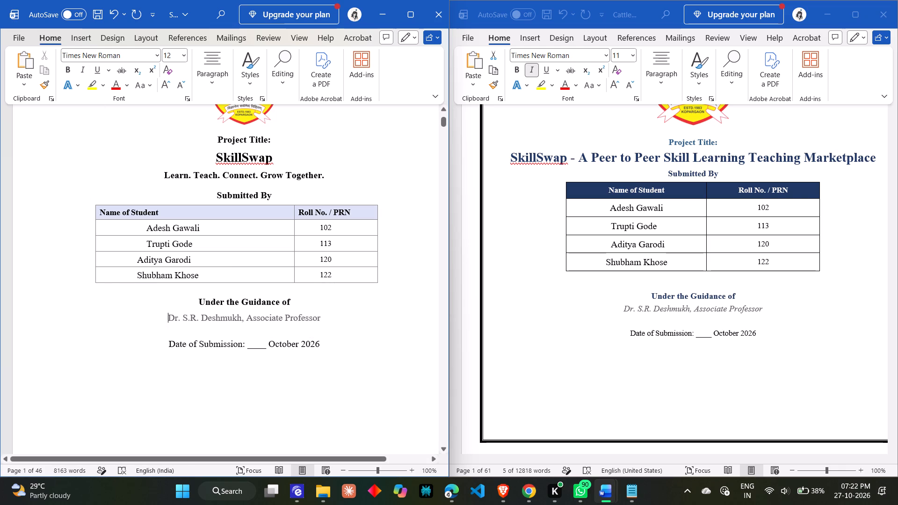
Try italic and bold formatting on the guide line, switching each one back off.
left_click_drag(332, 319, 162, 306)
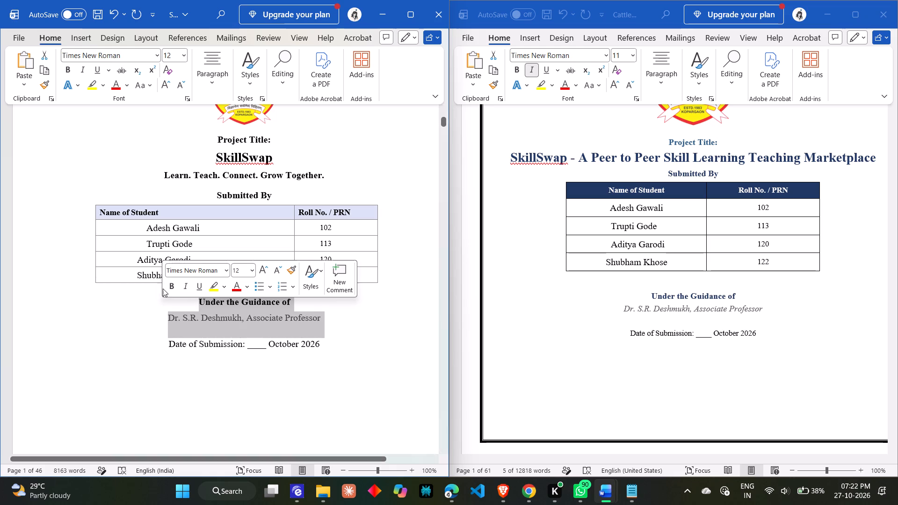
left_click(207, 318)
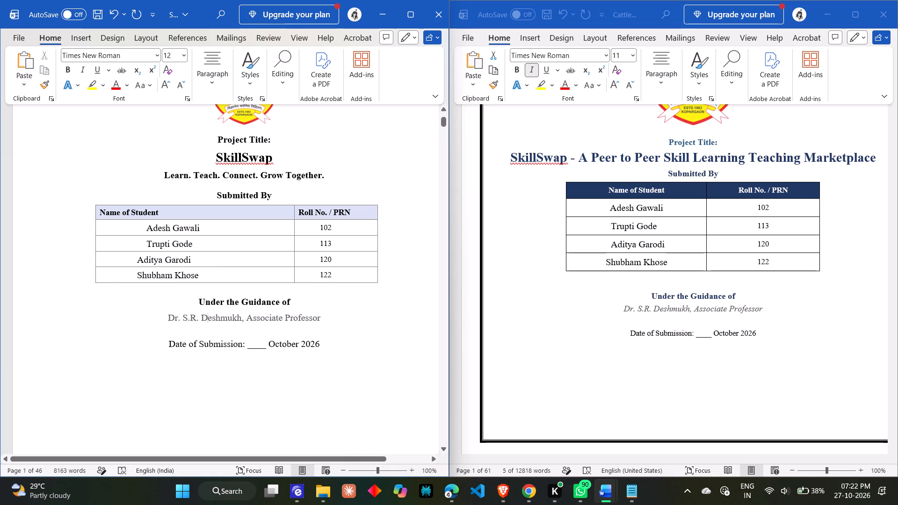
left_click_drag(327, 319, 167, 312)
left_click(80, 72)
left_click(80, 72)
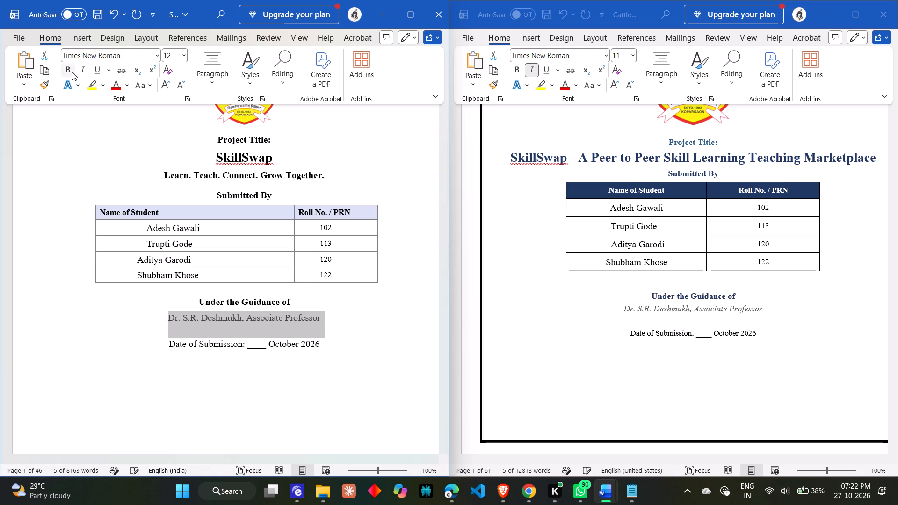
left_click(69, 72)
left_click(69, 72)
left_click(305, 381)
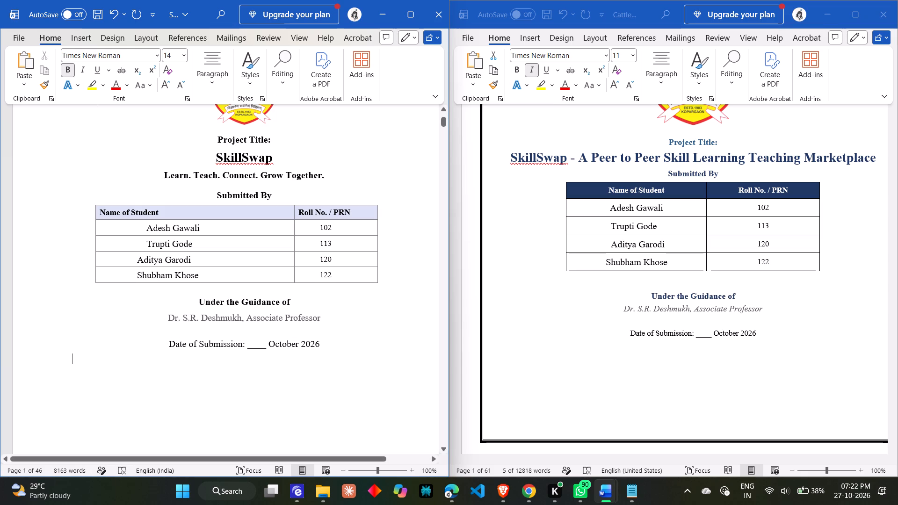
Replace the tagline under the SkillSwap title with "A Peer to Peer Skill Learning Teaching Marketplace", copied from the Notepad notes.
scroll(299, 315, "up", 5)
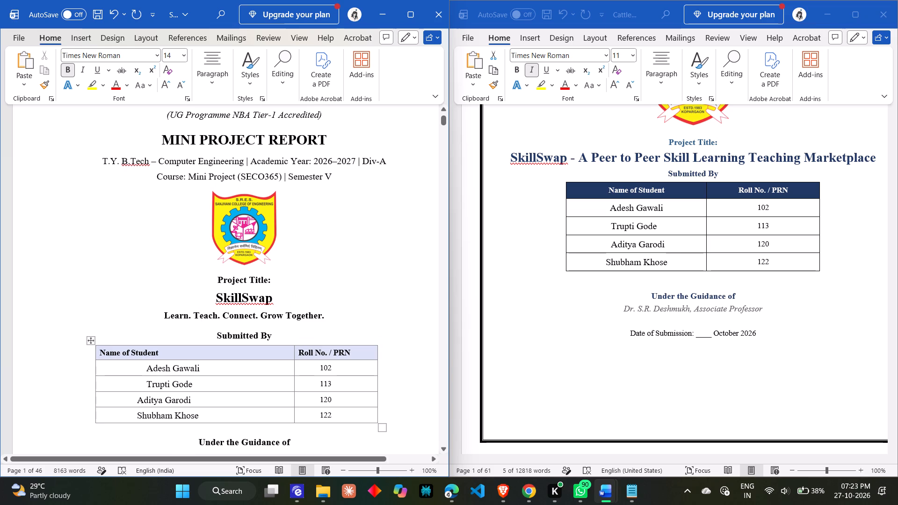
scroll(775, 228, "up", 3)
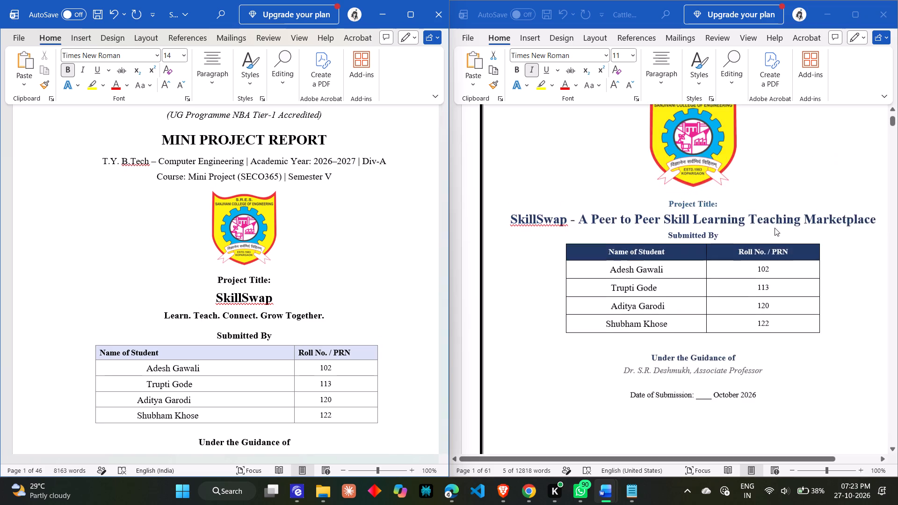
left_click(580, 240)
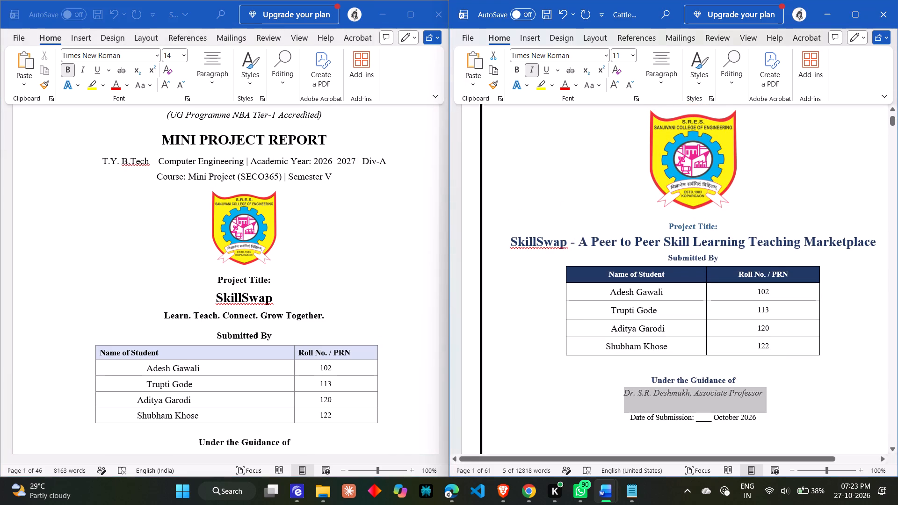
left_click_drag(580, 240, 818, 250)
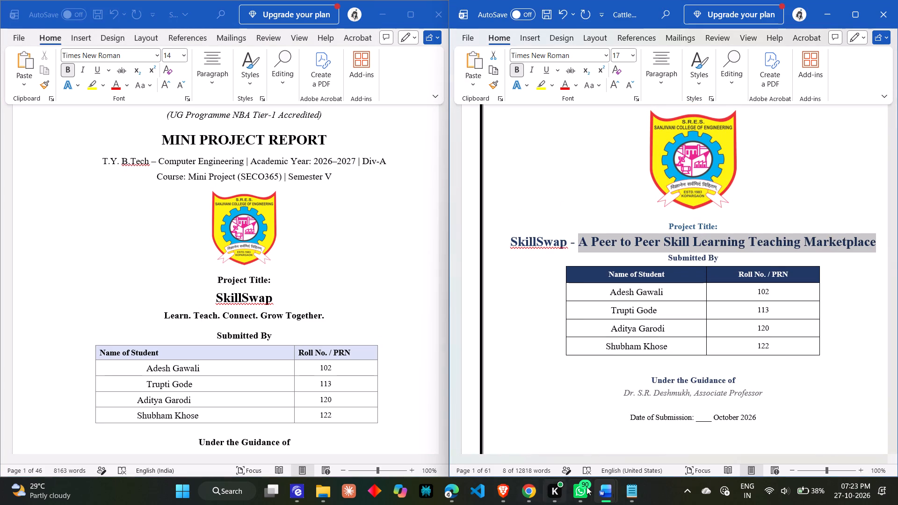
left_click(634, 492)
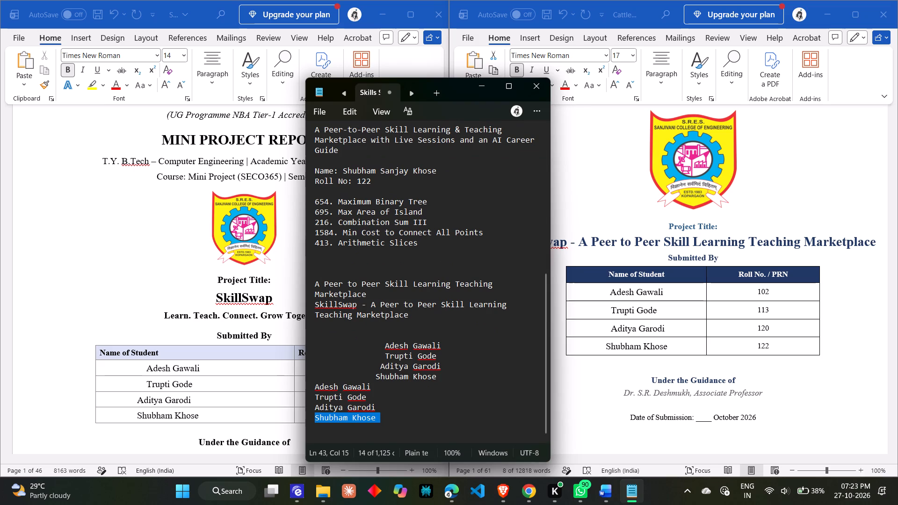
left_click_drag(372, 295, 315, 280)
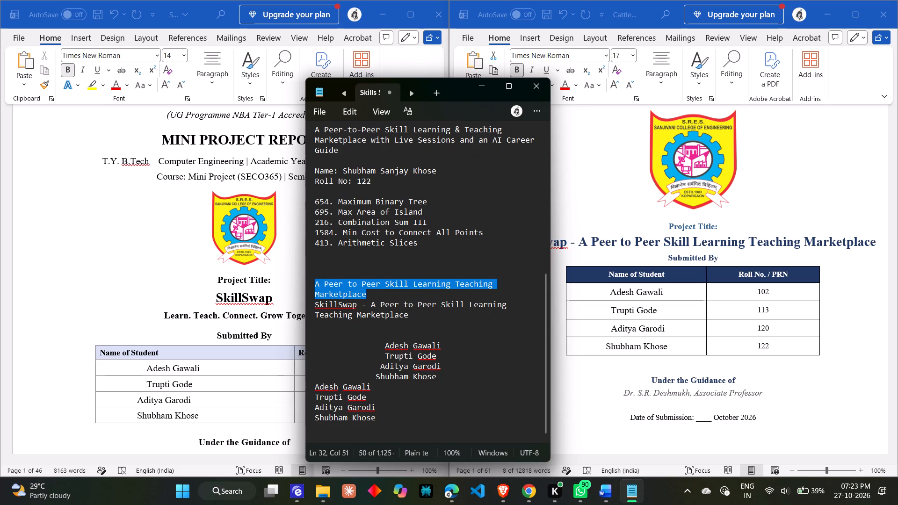
key("ctrl+c")
left_click(261, 312)
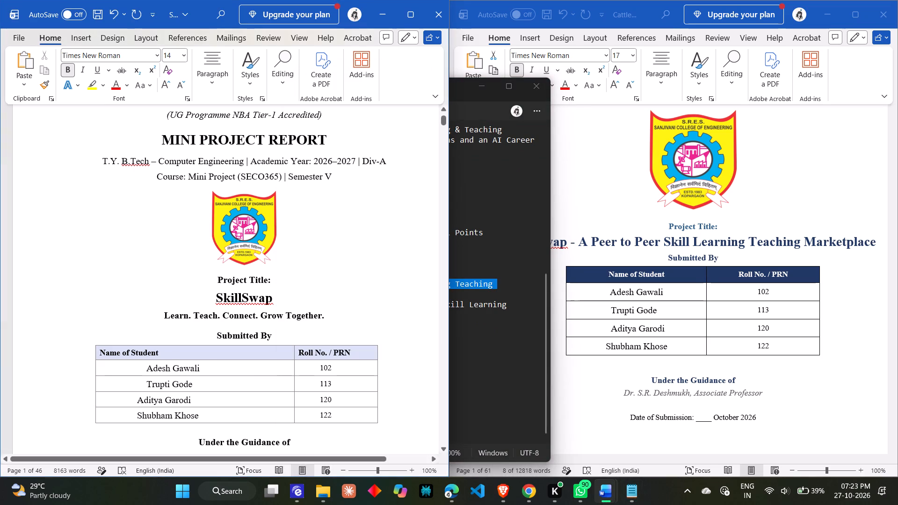
left_click_drag(326, 316, 181, 313)
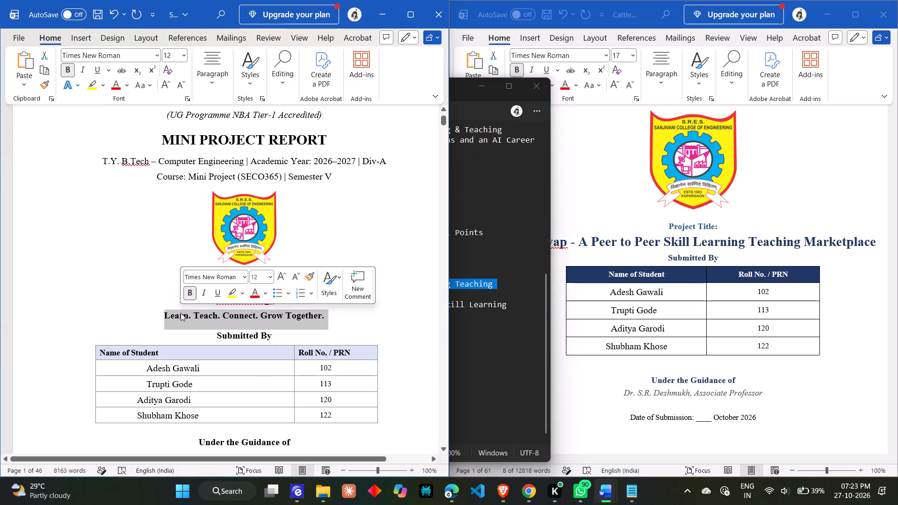
key("ctrl+v")
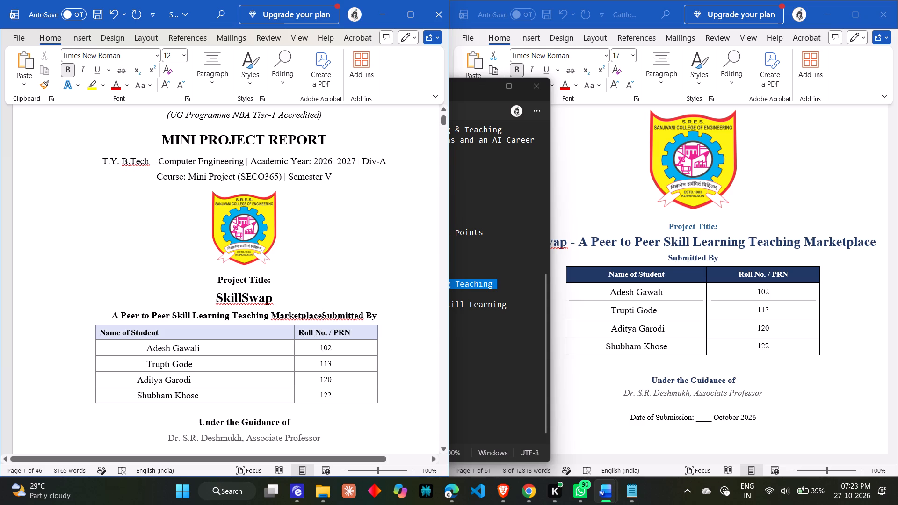
Insert two line breaks before "Submitted By" so it sits below the new subtitle with a blank line between them.
key("shift+Return")
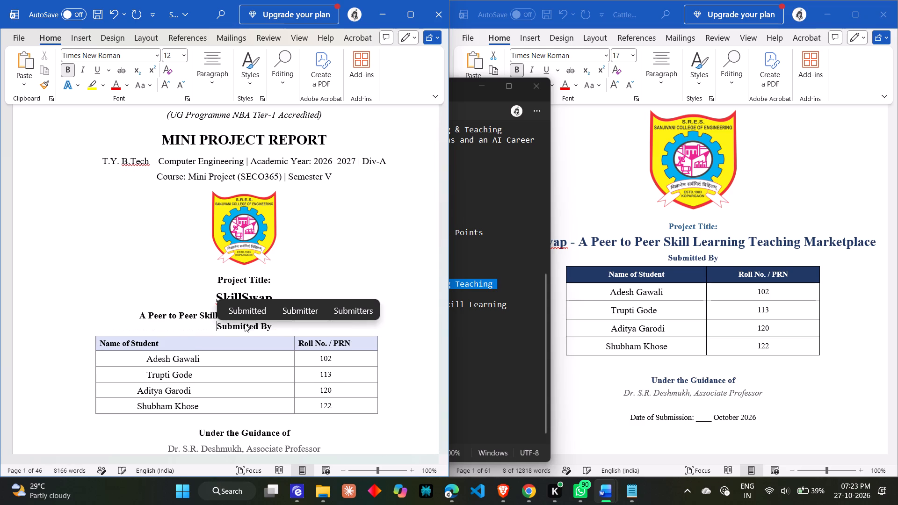
key("shift+Return")
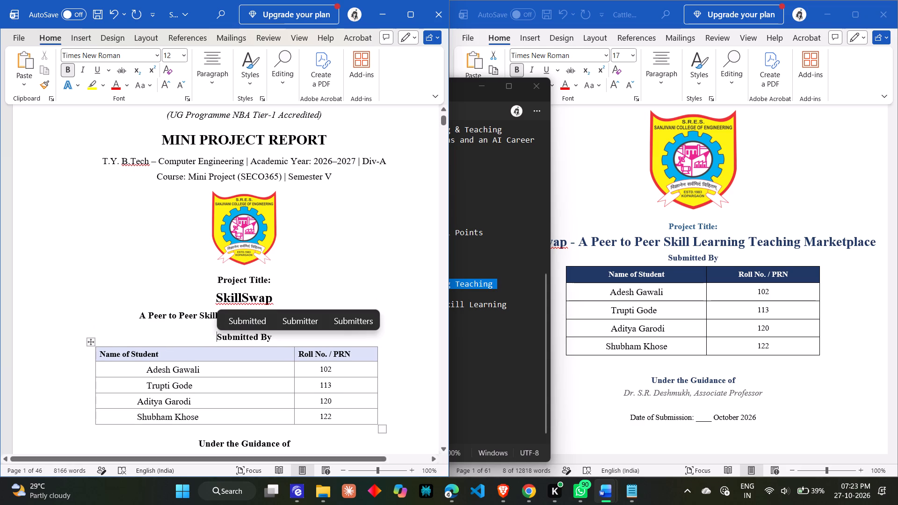
left_click(347, 262)
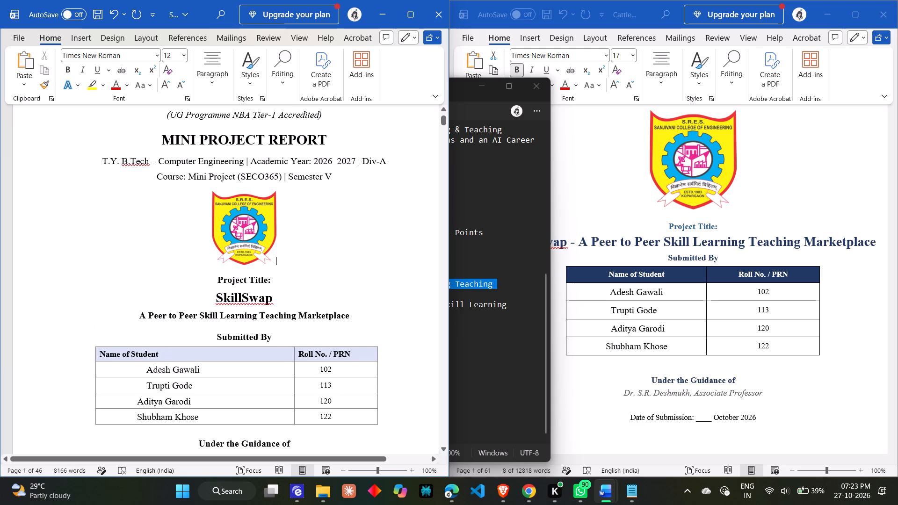
Insert one more line break before "Submitted By" on the SkillSwap report's cover to widen the gap below the subtitle.
left_click(213, 332)
key("shift+Return")
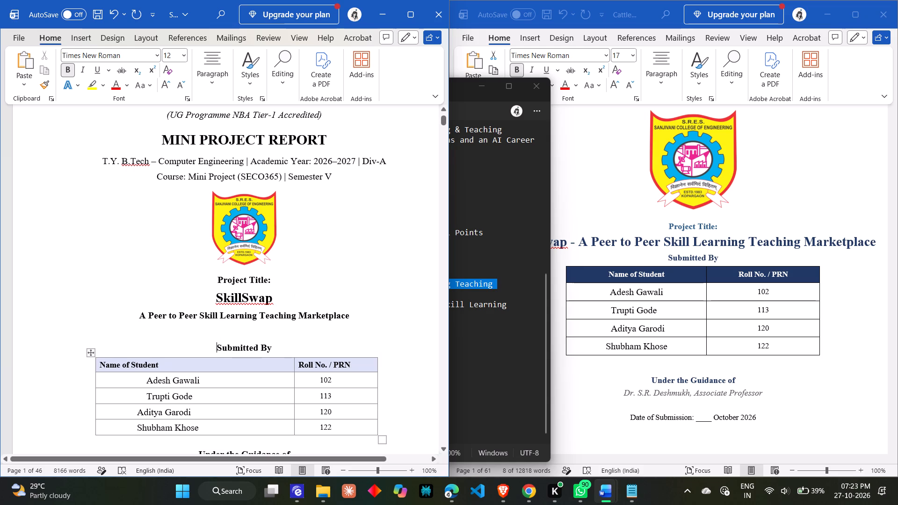
Insert a blank paragraph above the CERTIFICATE heading on page 2 of the SkillSwap report.
scroll(280, 296, "down", 2)
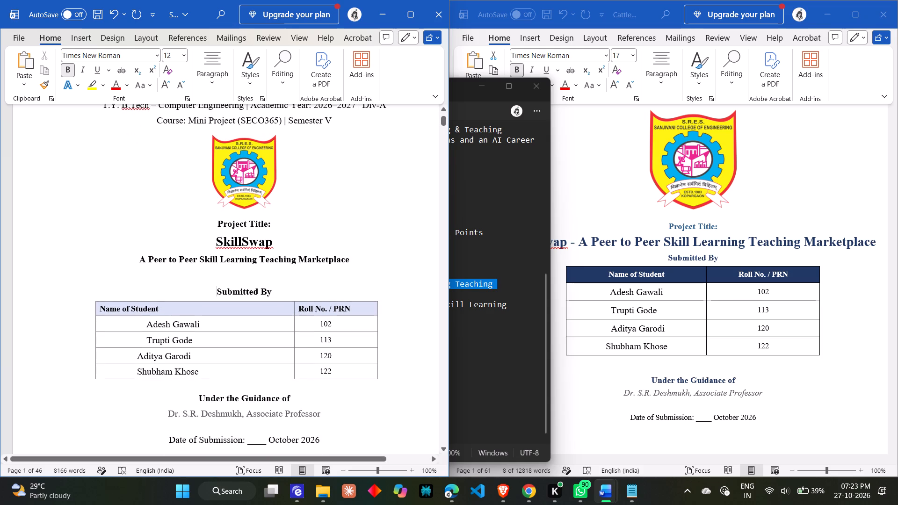
scroll(312, 254, "down", 12)
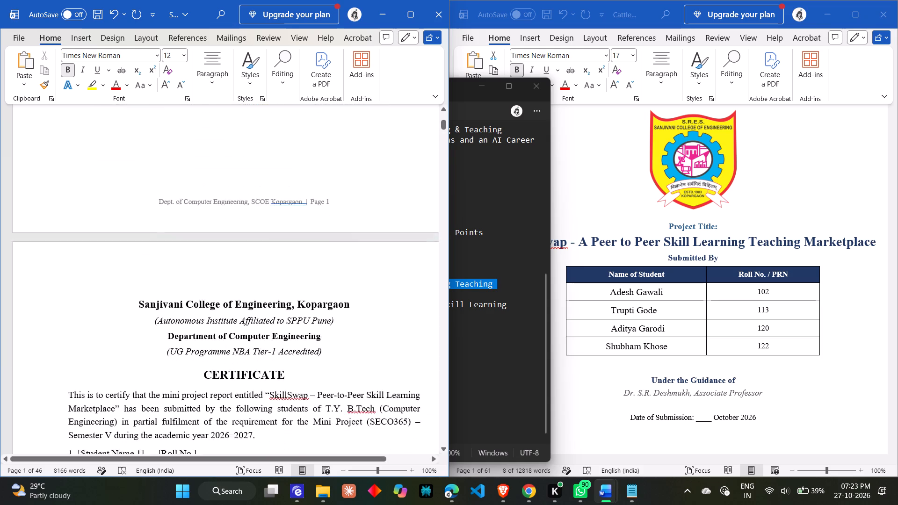
scroll(312, 261, "down", 5)
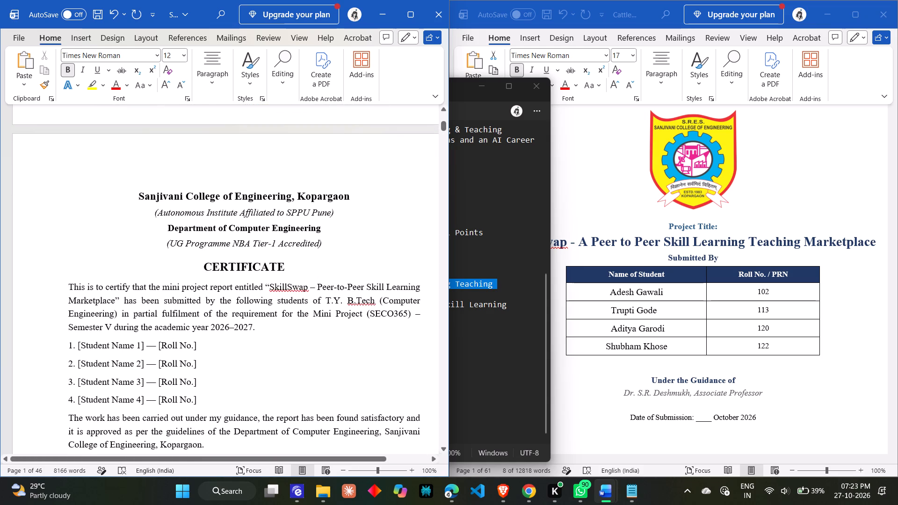
scroll(740, 343, "down", 3)
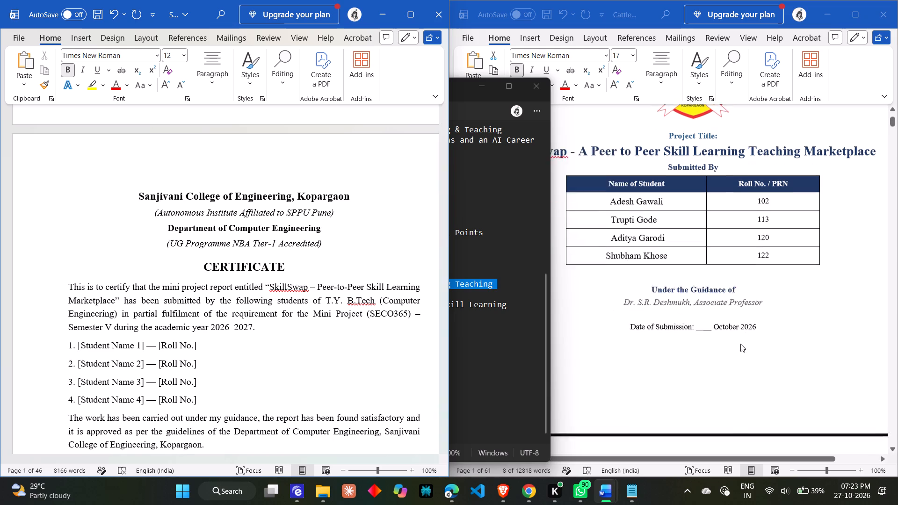
scroll(740, 344, "down", 8)
scroll(668, 352, "down", 1)
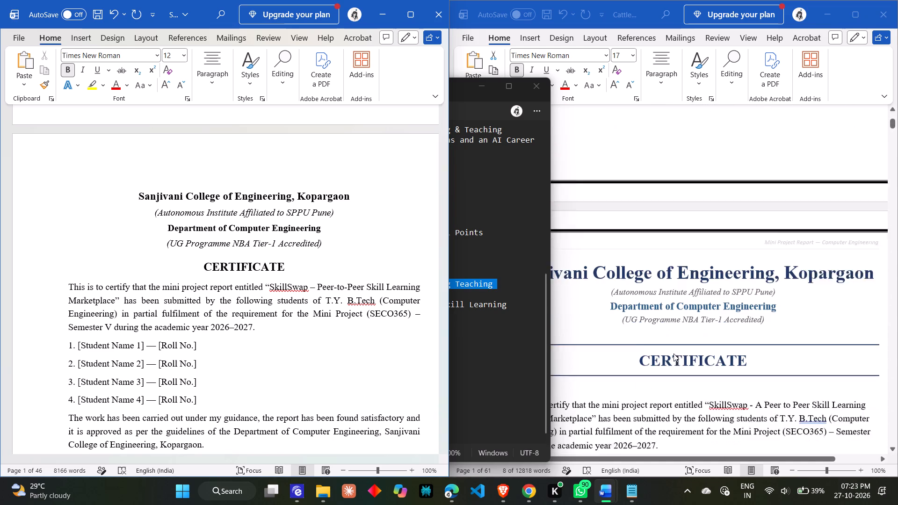
scroll(673, 353, "down", 3)
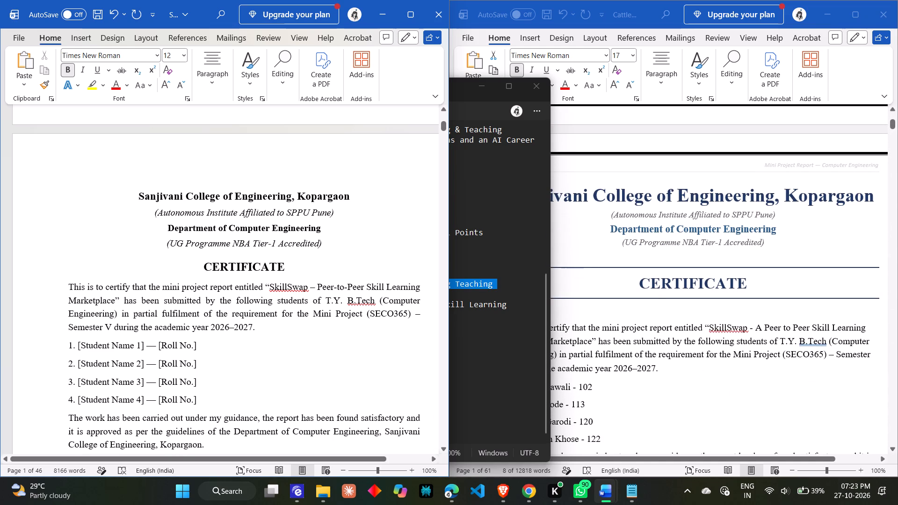
scroll(301, 216, "down", 3)
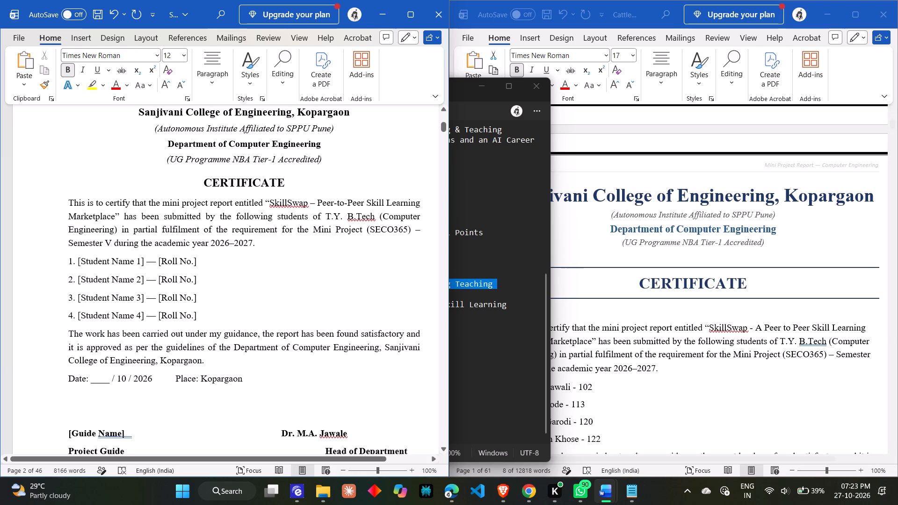
left_click(198, 178)
key("Return")
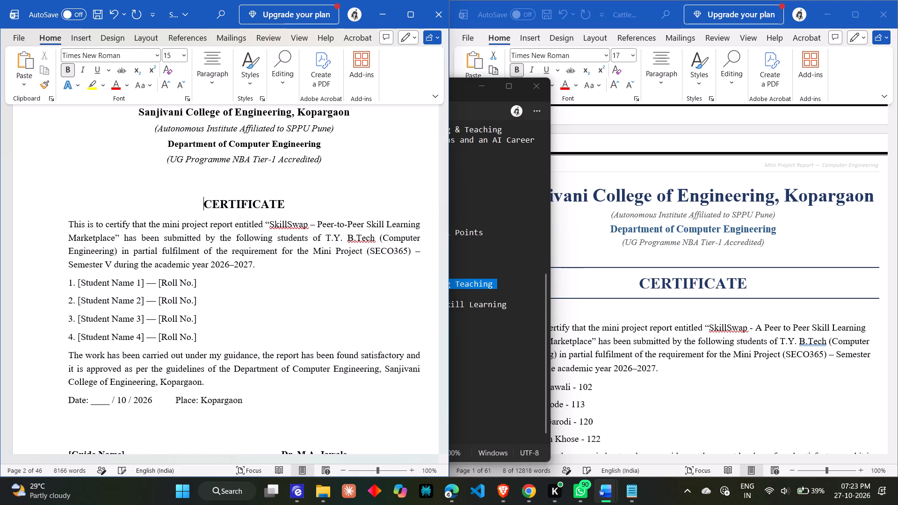
Replace the four student name and roll number placeholders in the SkillSwap certificate with the four-line list copied from the edited report's certificate.
scroll(199, 187, "down", 3)
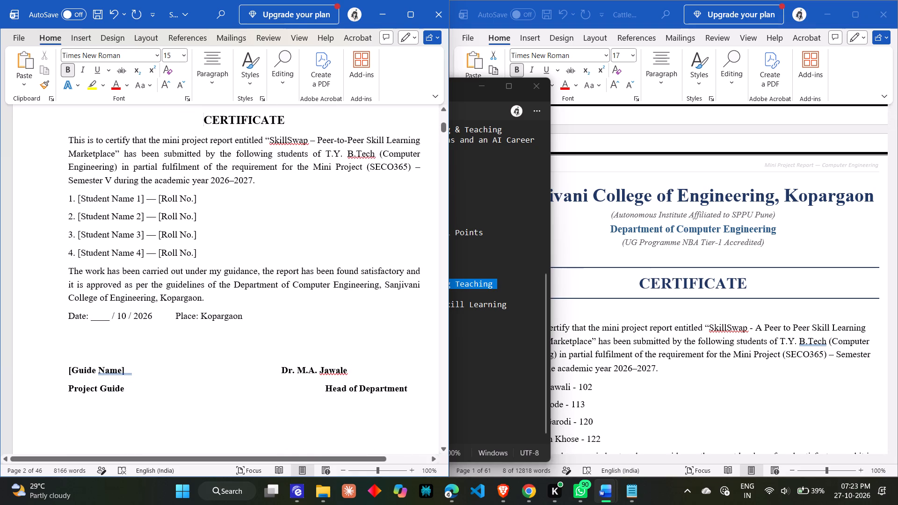
scroll(683, 381, "down", 2)
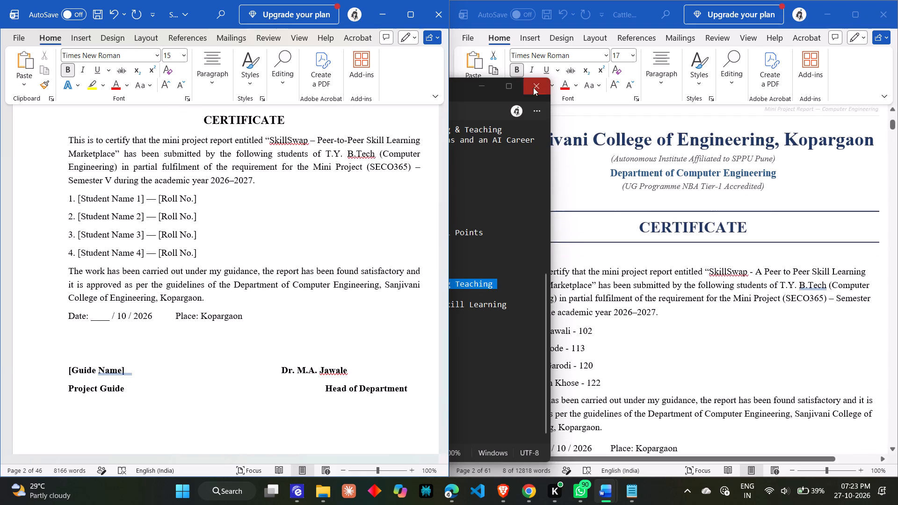
left_click(488, 80)
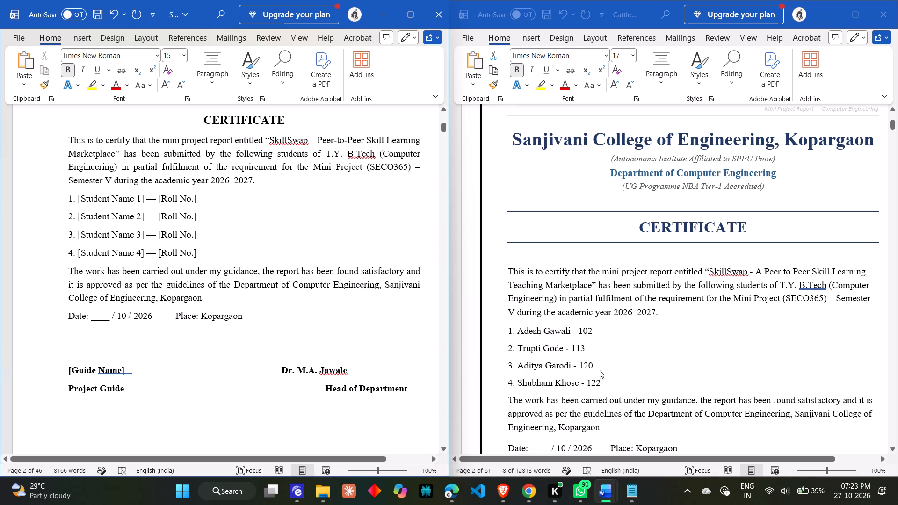
left_click(611, 368)
left_click_drag(618, 380, 563, 370)
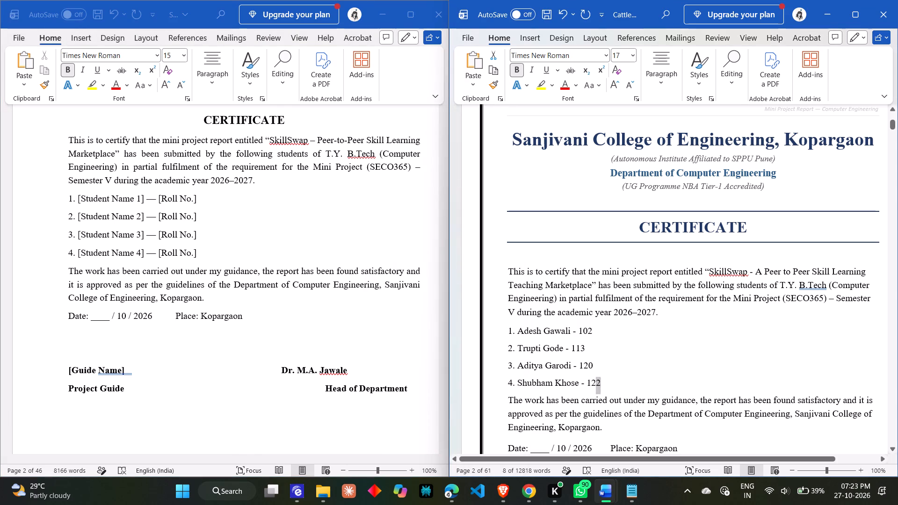
left_click_drag(563, 370, 507, 329)
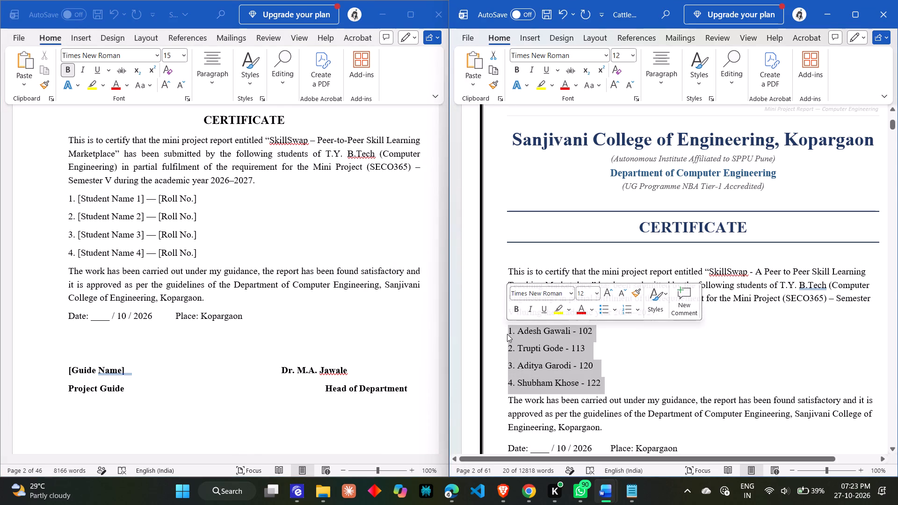
key("ctrl+c")
left_click_drag(206, 251, 180, 244)
left_click_drag(203, 252, 133, 225)
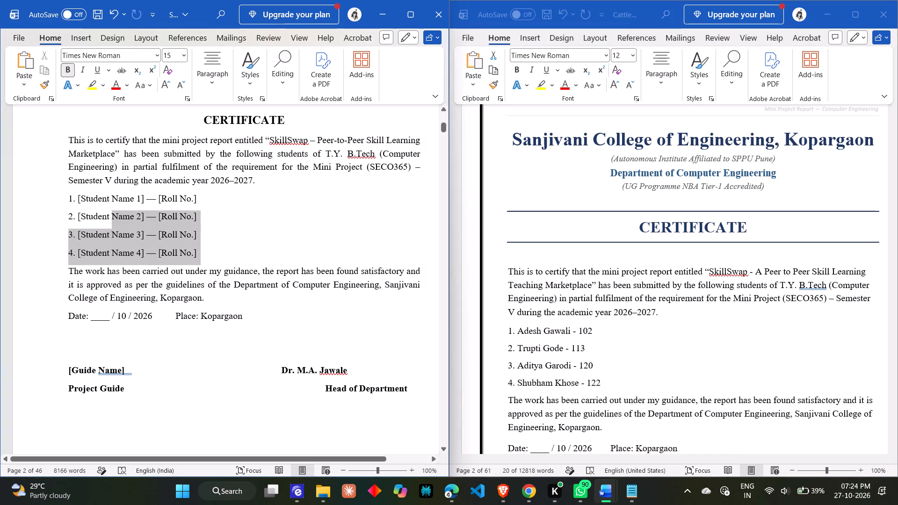
left_click_drag(133, 225, 65, 198)
key("ctrl+v")
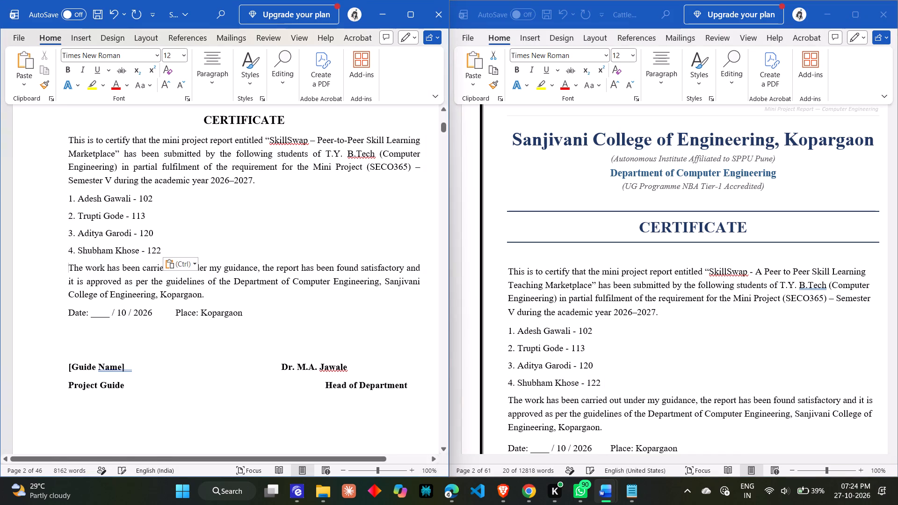
left_click(202, 235)
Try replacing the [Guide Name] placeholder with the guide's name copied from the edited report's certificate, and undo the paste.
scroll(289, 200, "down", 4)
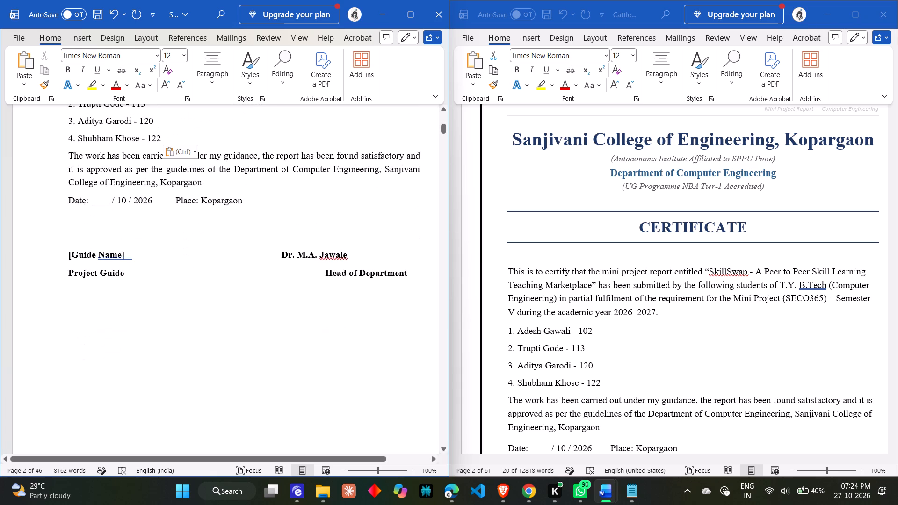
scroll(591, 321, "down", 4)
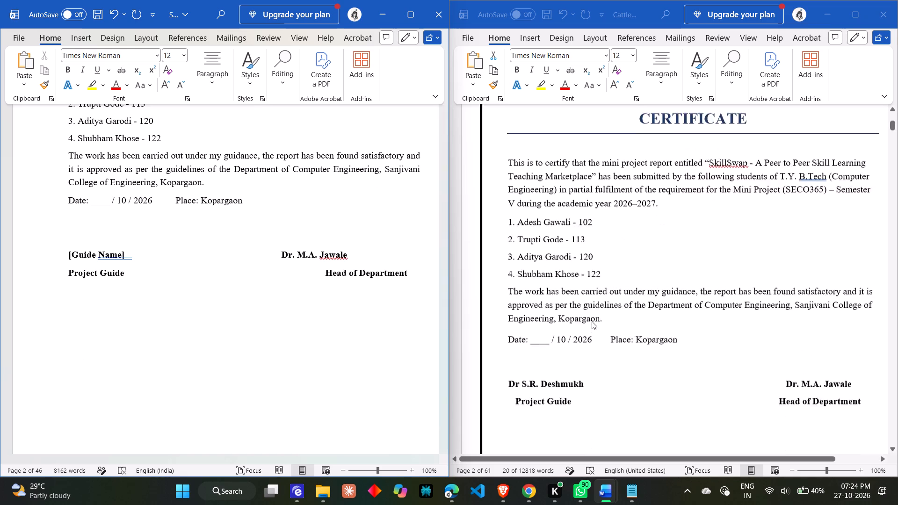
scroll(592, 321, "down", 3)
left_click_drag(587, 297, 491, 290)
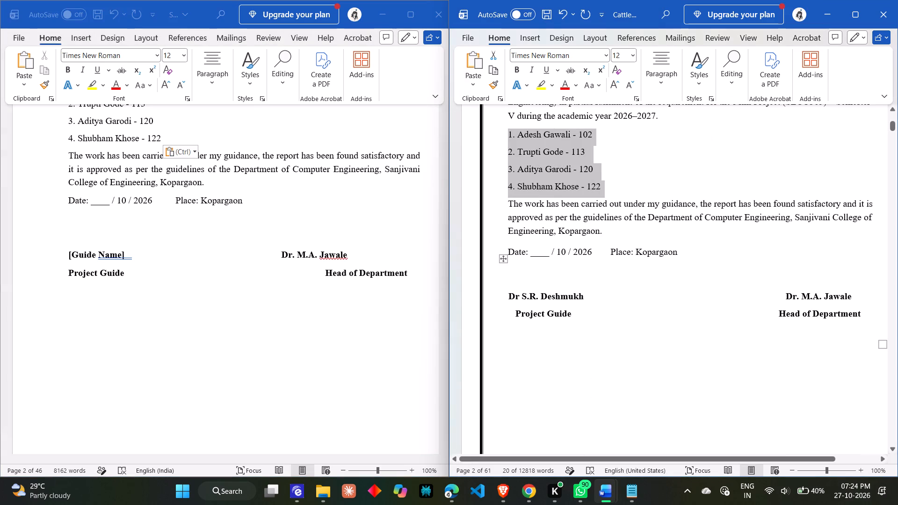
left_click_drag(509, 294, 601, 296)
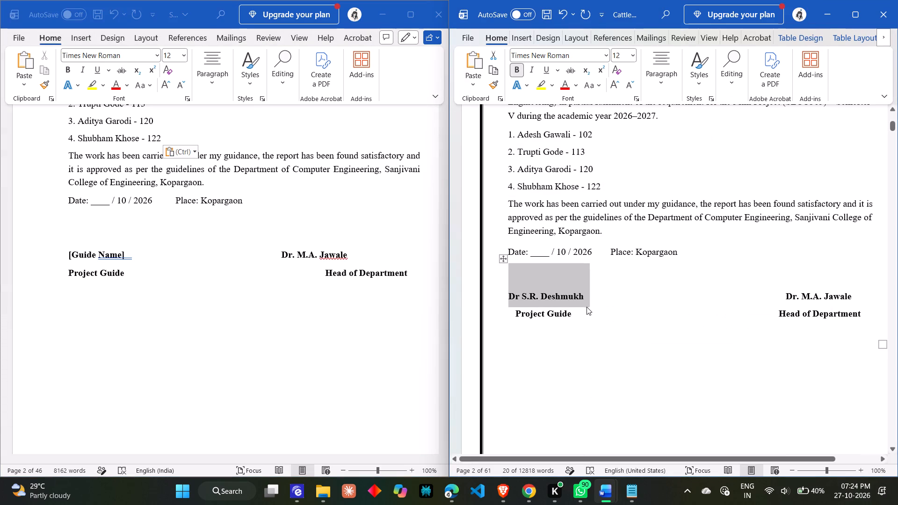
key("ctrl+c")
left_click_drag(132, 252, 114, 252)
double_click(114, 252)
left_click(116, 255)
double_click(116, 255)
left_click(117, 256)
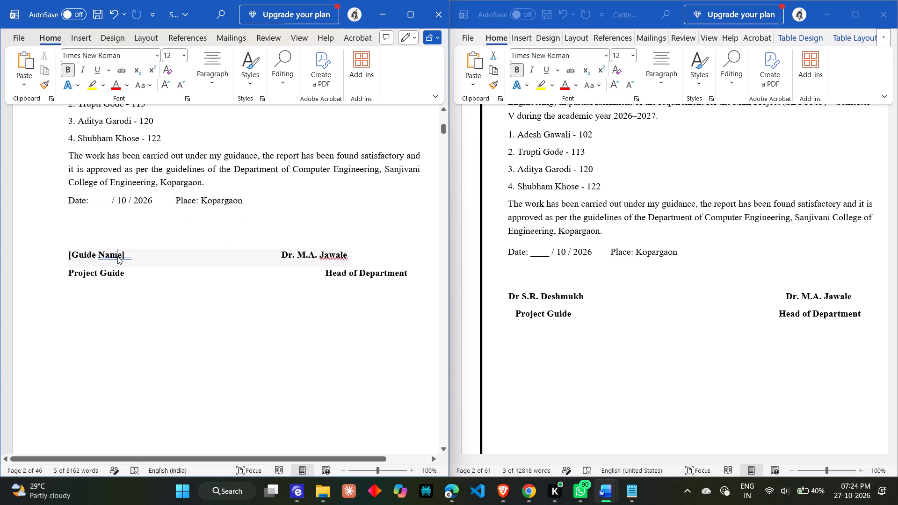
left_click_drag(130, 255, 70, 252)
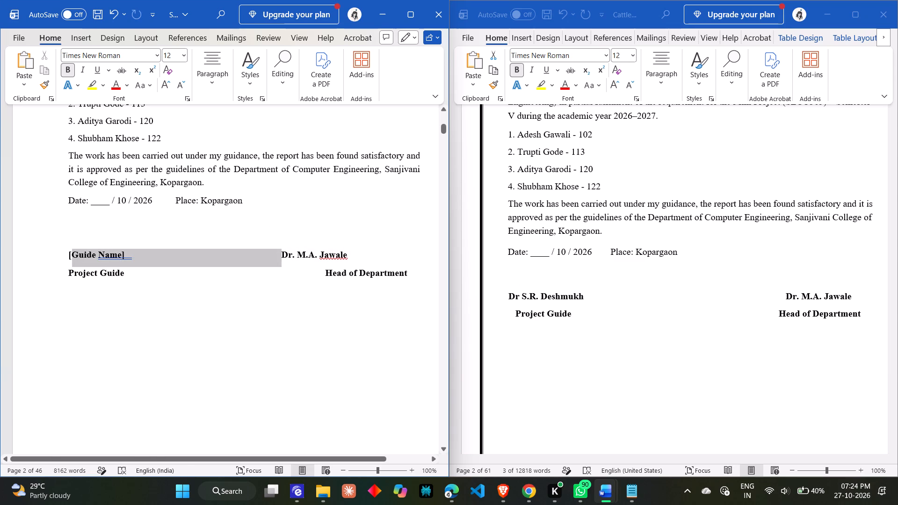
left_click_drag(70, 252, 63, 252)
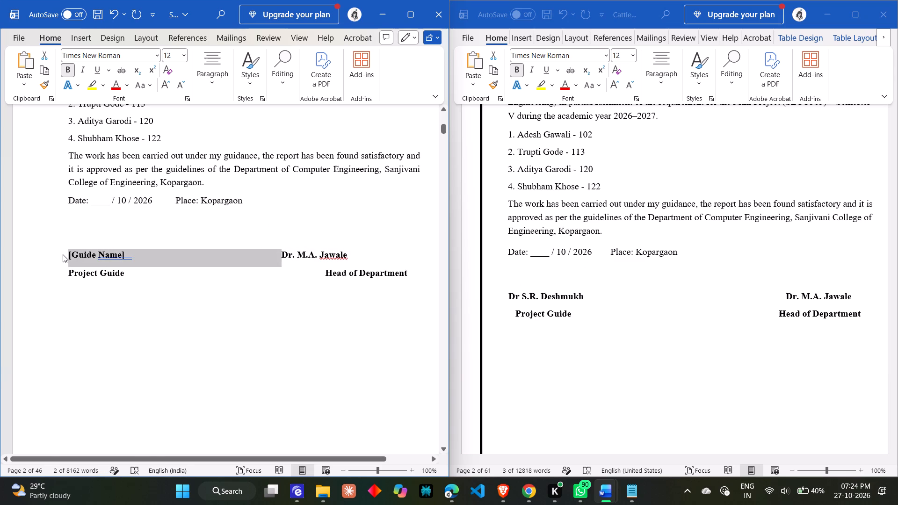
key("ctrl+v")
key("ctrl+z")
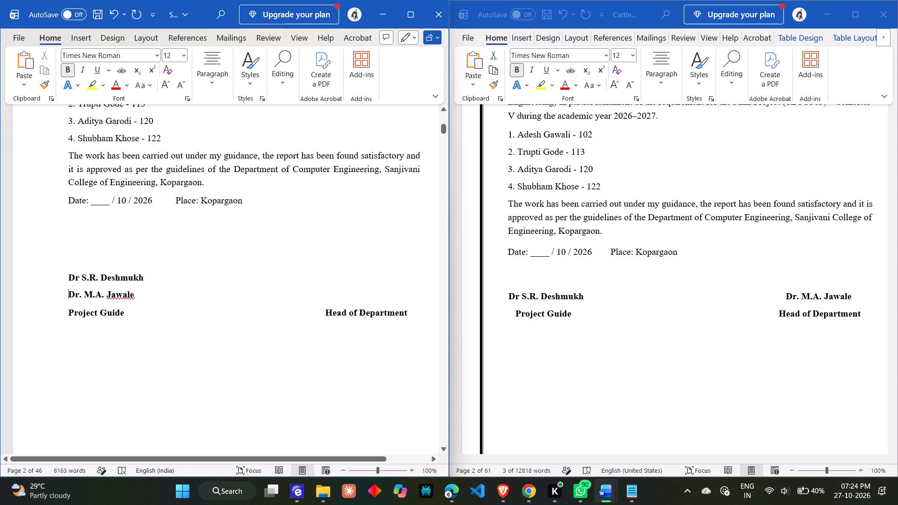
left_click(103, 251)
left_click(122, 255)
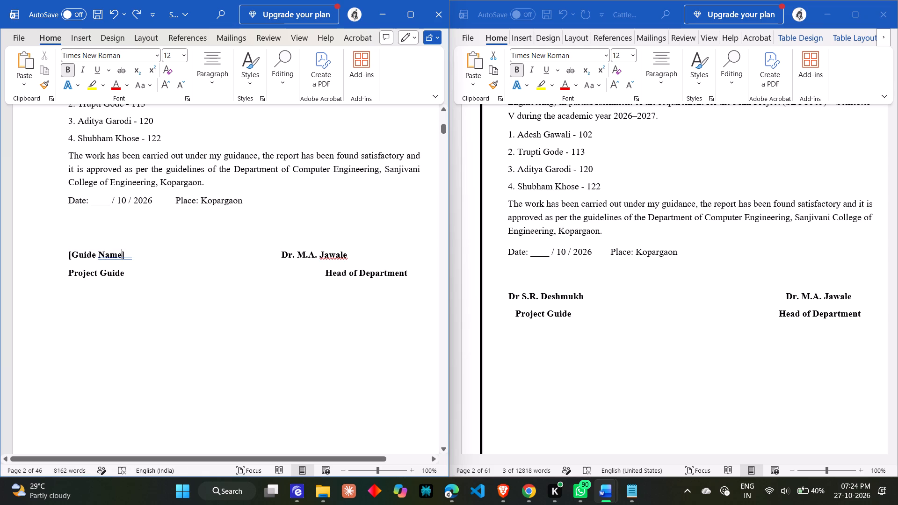
Paste the guide's name from the edited report's certificate over "Name" in the [Guide Name] placeholder and remove the extra paragraph break after it.
left_click_drag(508, 295, 529, 295)
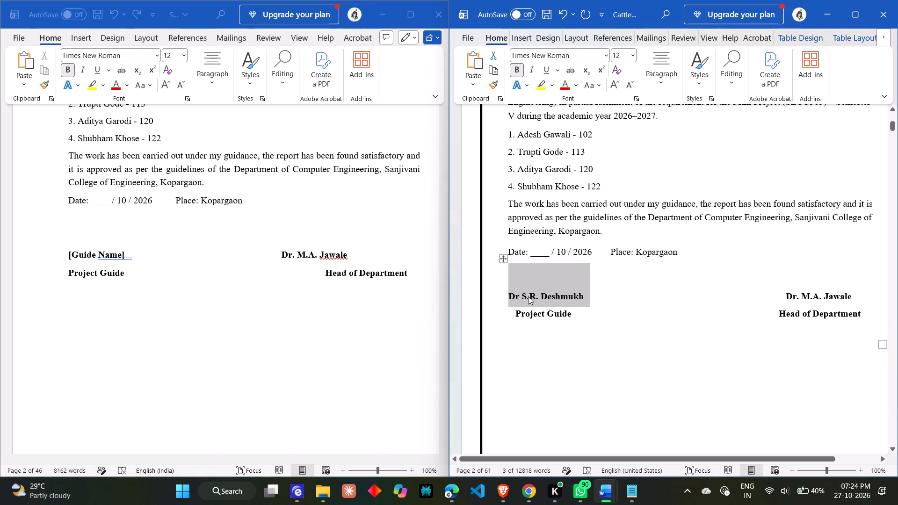
key("ctrl+c")
triple_click(100, 250)
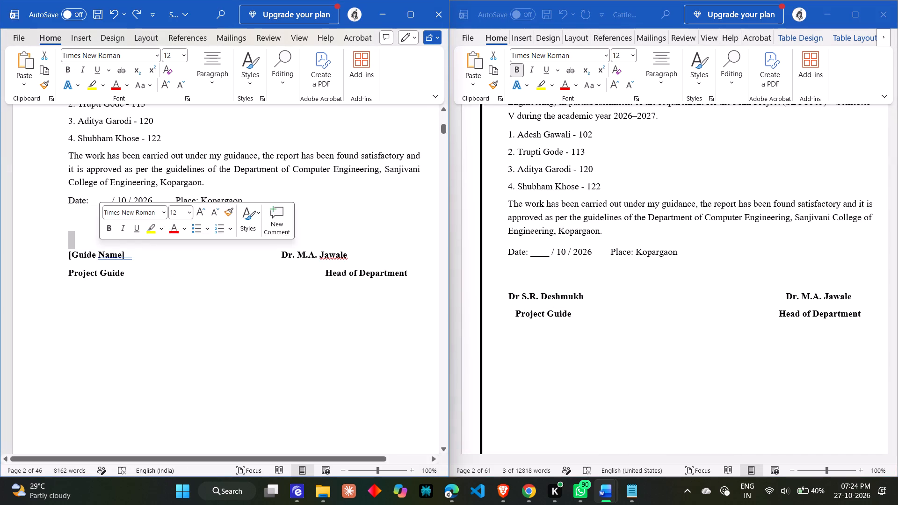
double_click(100, 256)
double_click(101, 257)
double_click(101, 257)
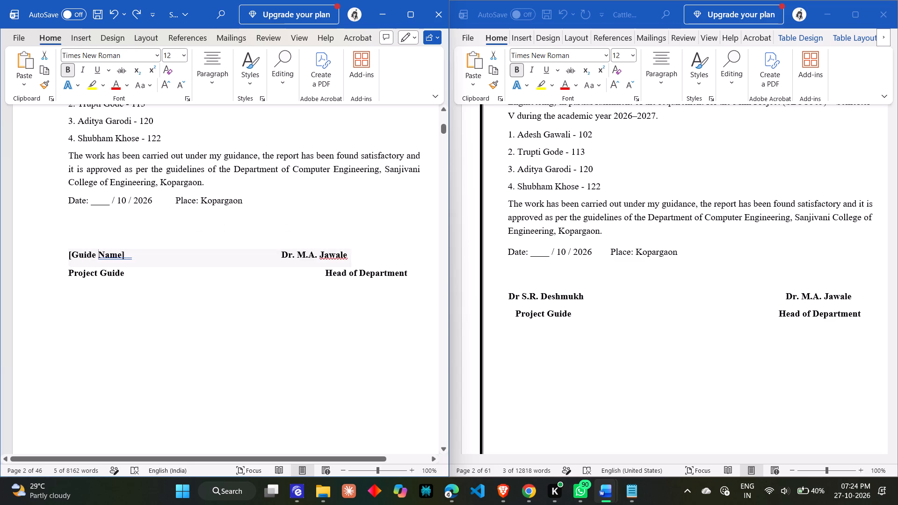
key("ctrl+v")
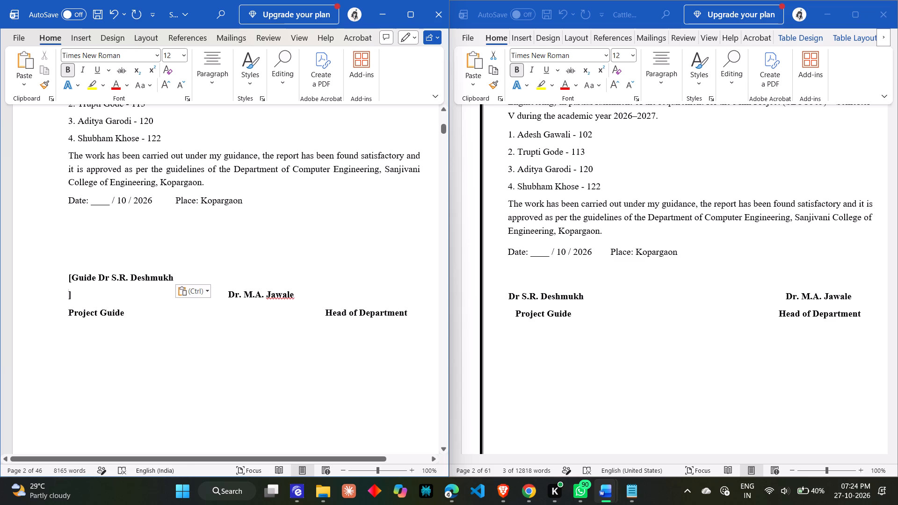
key("BackSpace")
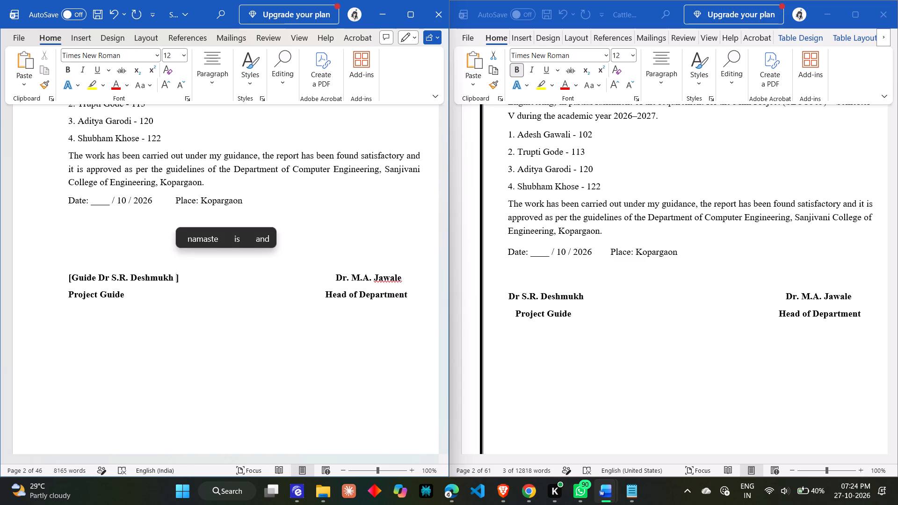
Remove the leftover "[Guide" and closing bracket around the guide's name in the SkillSwap certificate's signature line.
key("Right")
key("BackSpace")
key("BackSpace")
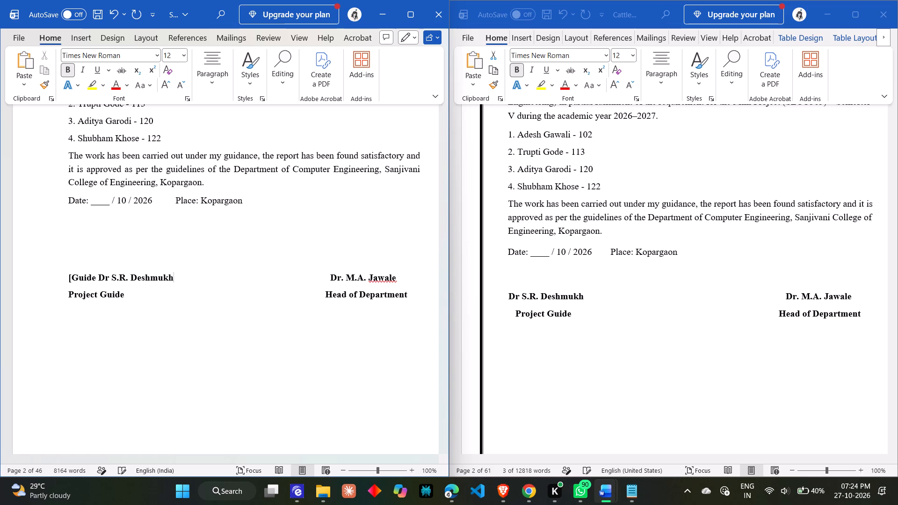
key("Left")
key("Left")
key("Left")
key("Left")
key("Left")
key("Left")
key("Left")
key("Left")
key("Left")
key("Left")
key("Left")
key("Left")
key("Left")
key("Left")
key("Left")
key("Left")
key("Left")
key("BackSpace")
key("BackSpace")
key("BackSpace")
key("BackSpace")
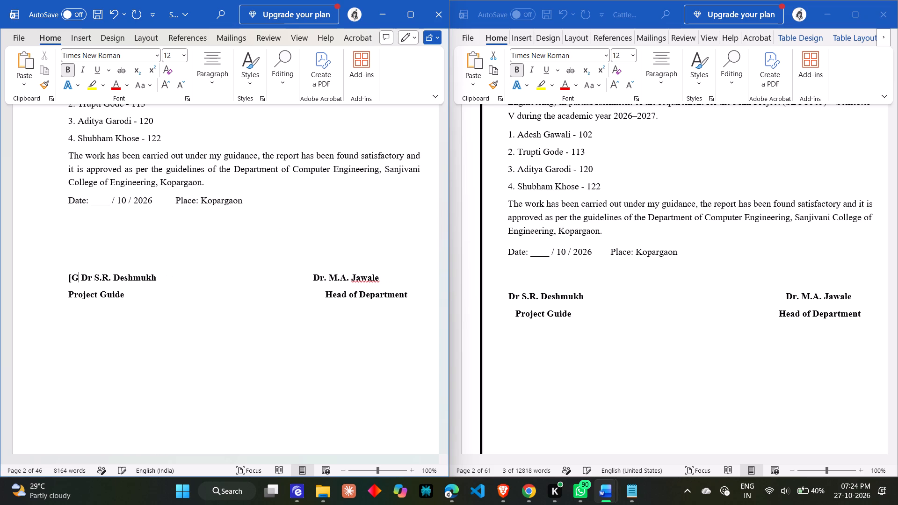
key("BackSpace")
key("BackSpace")
Replace the blank space between the certificate's Date line and the signature names with four line breaks.
key("BackSpace")
key("BackSpace")
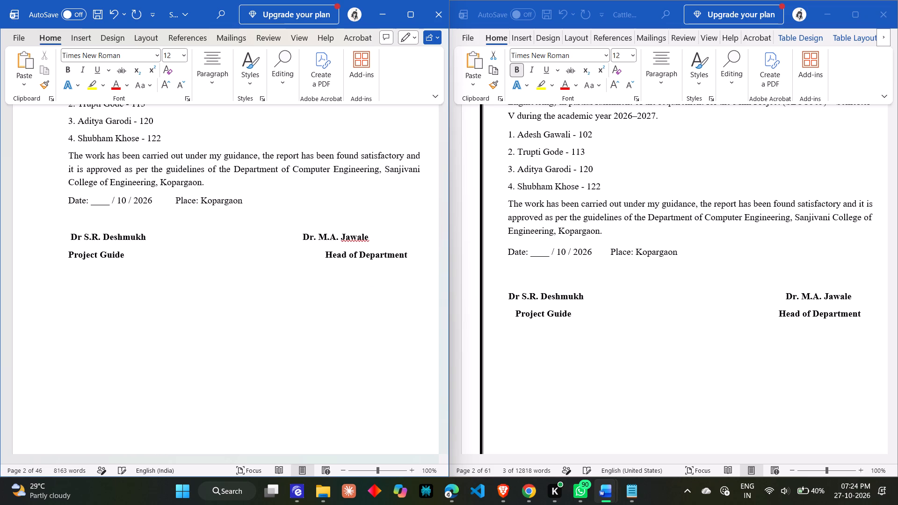
key("BackSpace")
key("shift+Return")
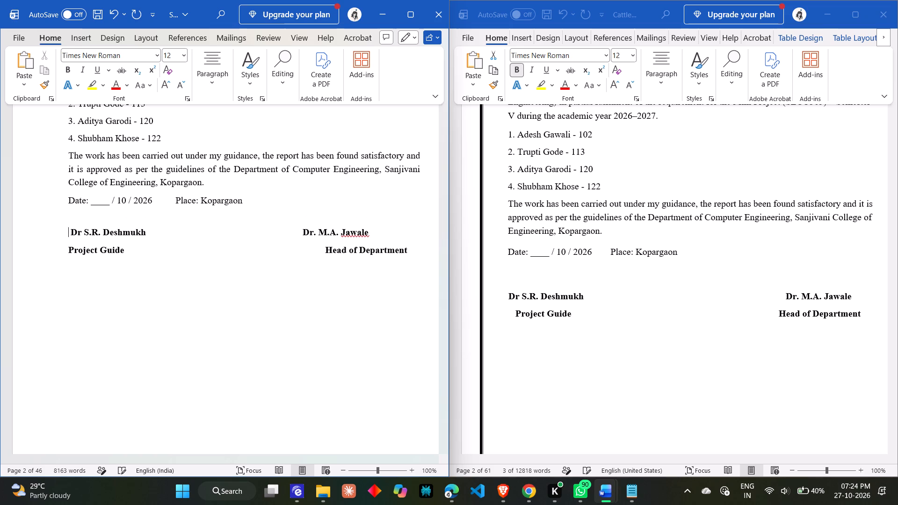
key("shift+Return")
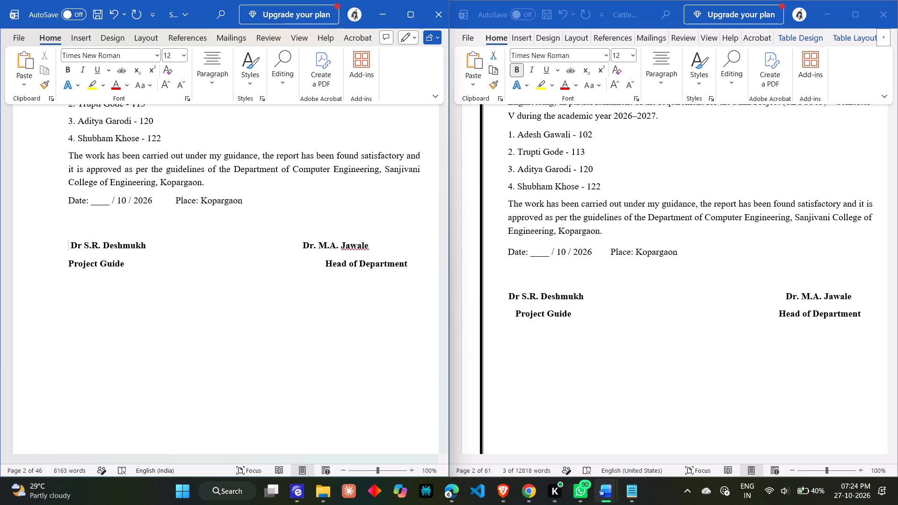
key("BackSpace")
key("BackSpace")
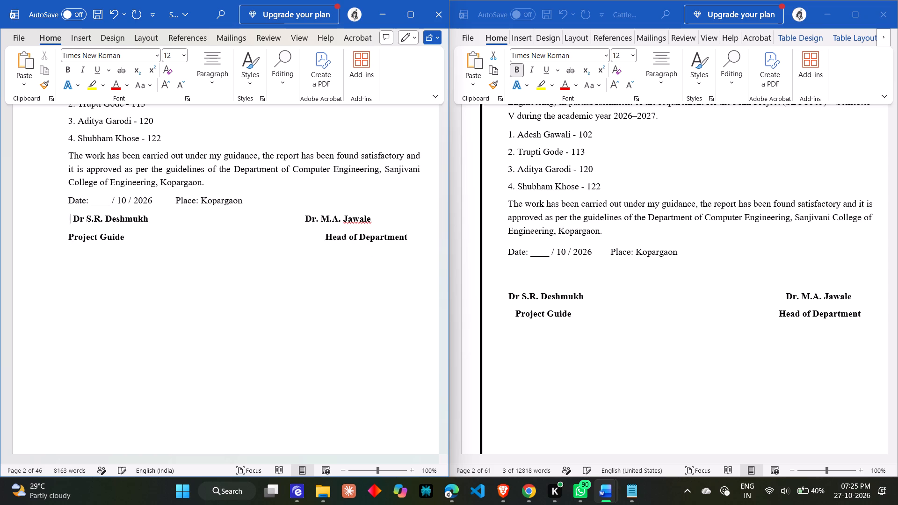
key("shift+Return")
key("shift+Return")
key("shift+Return")
key("shift+Return")
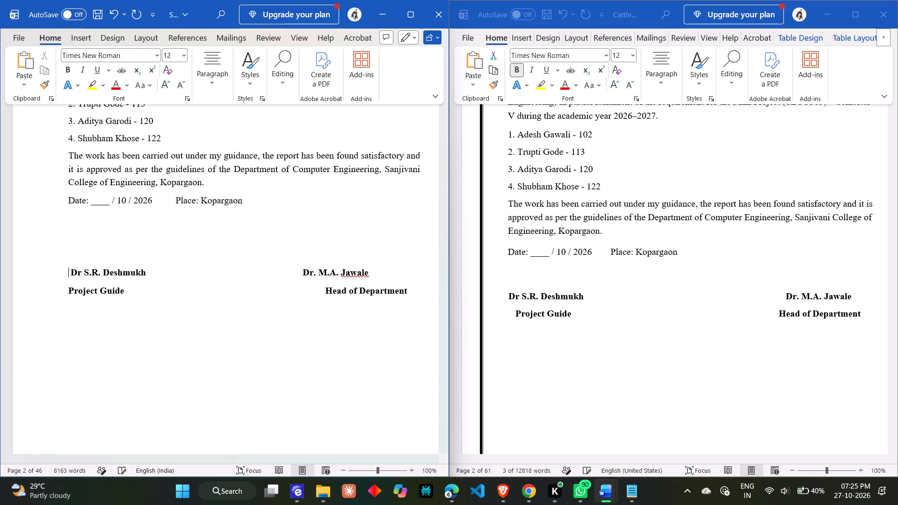
Indent the Project Guide label under the guide's name with four spaces.
key("Down")
key("space")
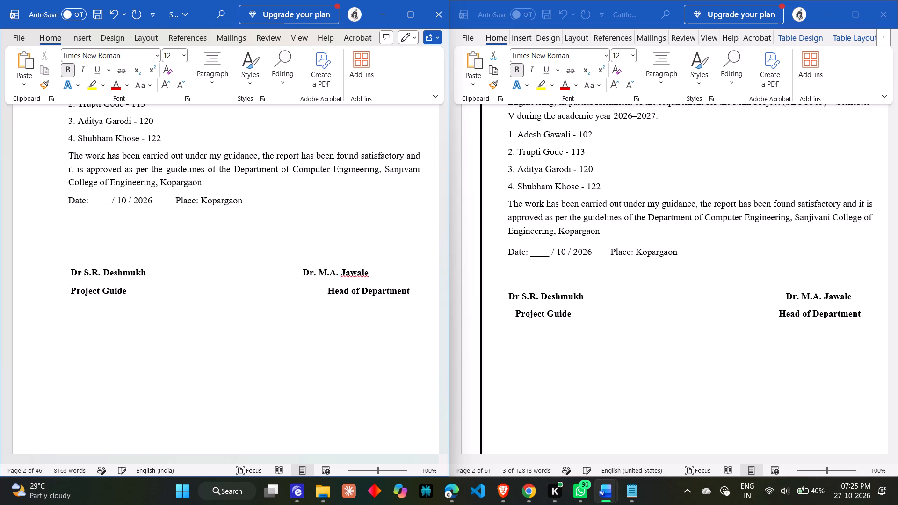
key("space")
key("space")
key("space")
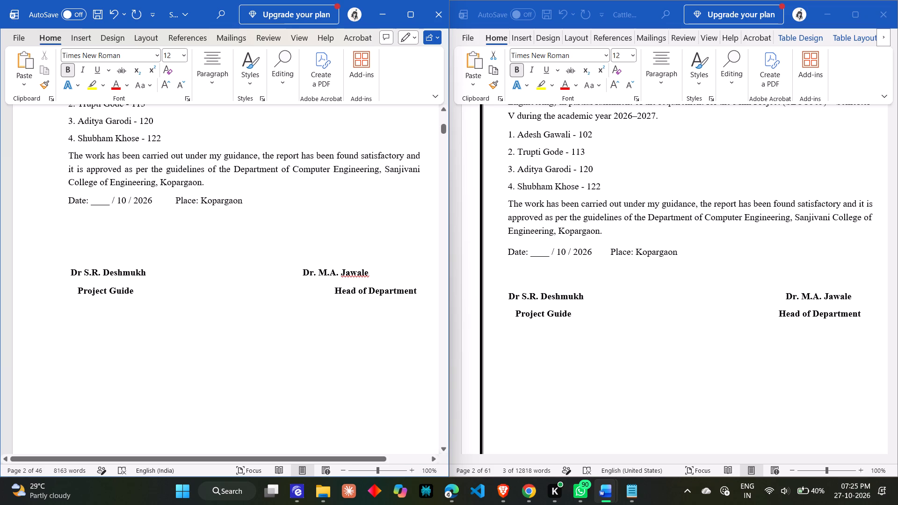
Delete seven spaces before Head of Department in the certificate's signature block to bring it closer to Project Guide.
left_click(333, 290)
key("BackSpace")
key("BackSpace")
key("BackSpace")
key("BackSpace")
key("BackSpace")
key("BackSpace")
key("BackSpace")
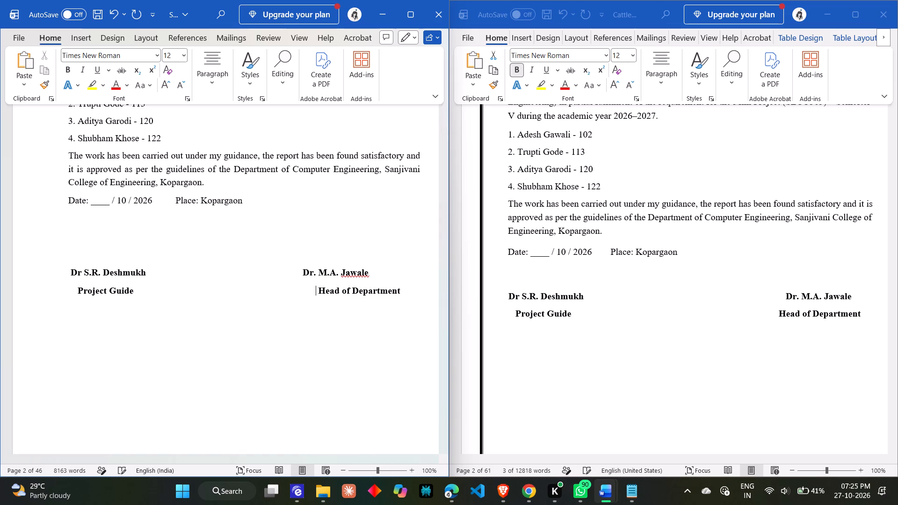
Add nine spaces before the department head's name to centre it above Head of Department.
key("Up")
key("Left")
key("Left")
key("Left")
key("Left")
key("space")
key("space")
key("space")
key("space")
key("space")
key("space")
key("space")
key("space")
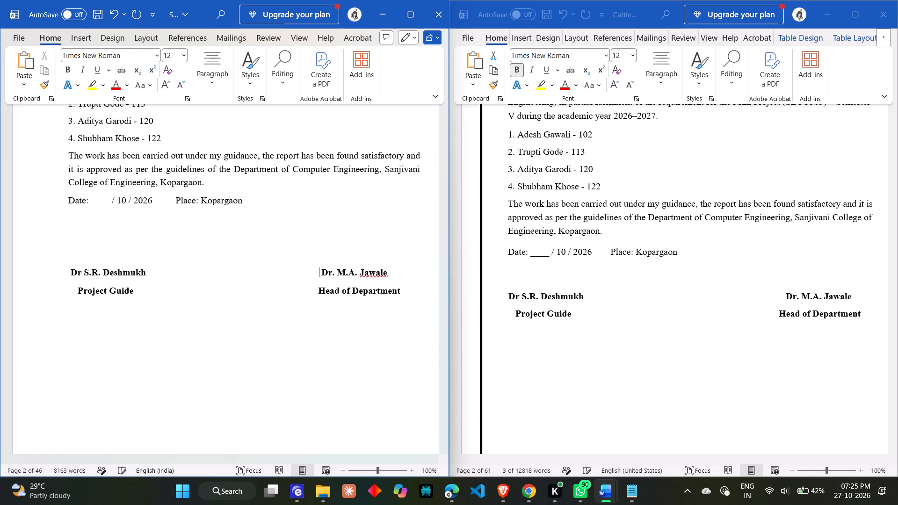
key("space")
key("space")
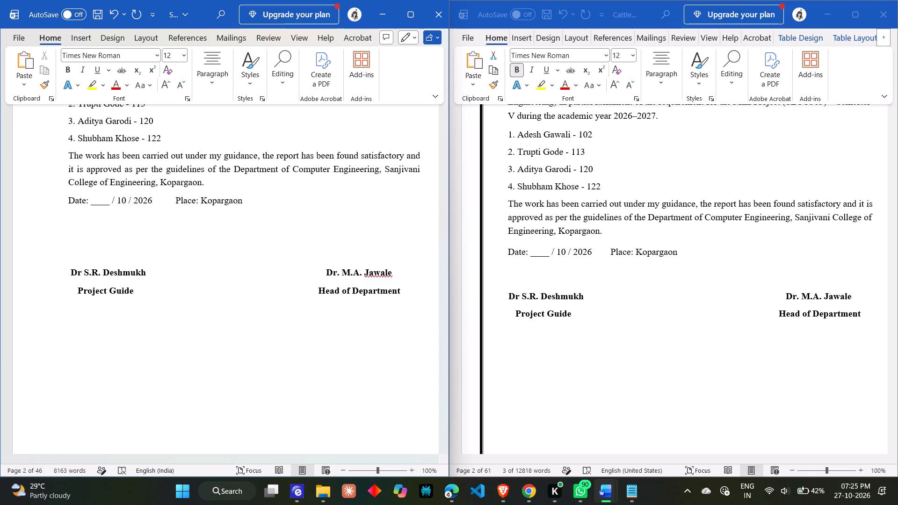
key("BackSpace")
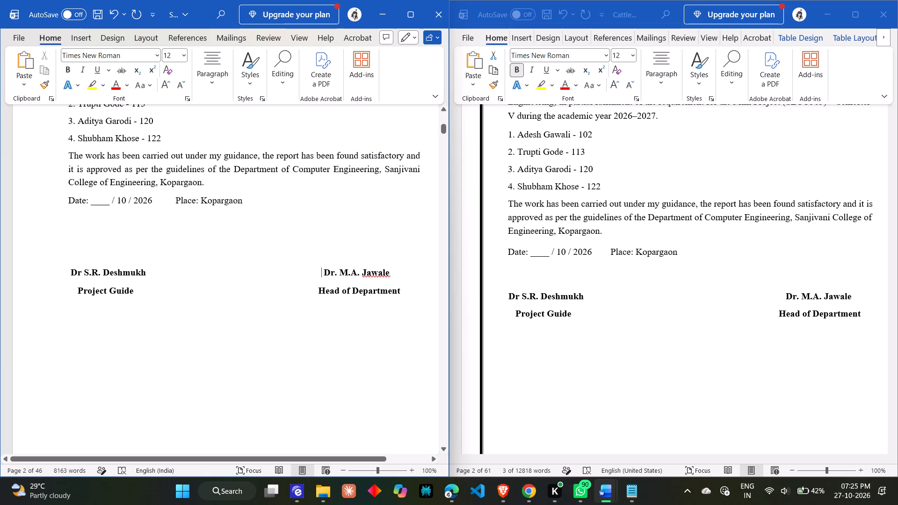
Copy the guide's name and designation line from the Under the Guidance of section on the edited report's cover page.
scroll(184, 260, "up", 5)
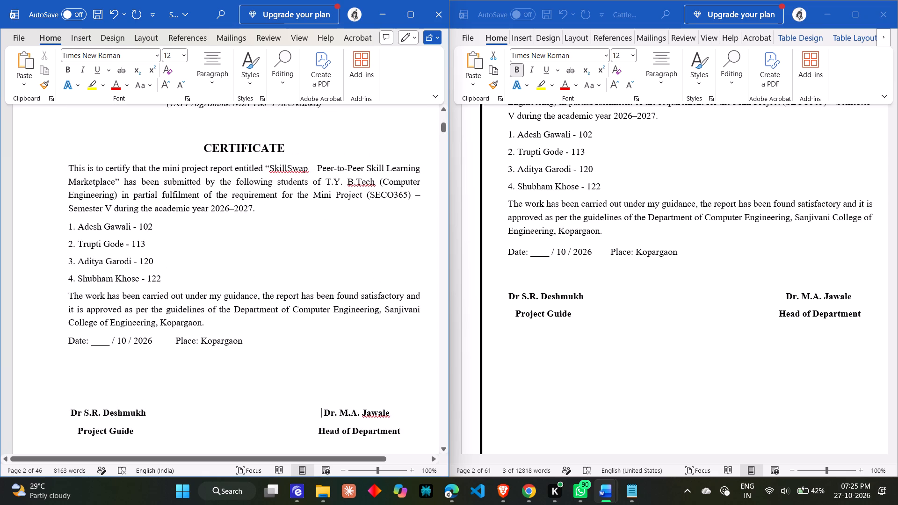
scroll(255, 338, "down", 15)
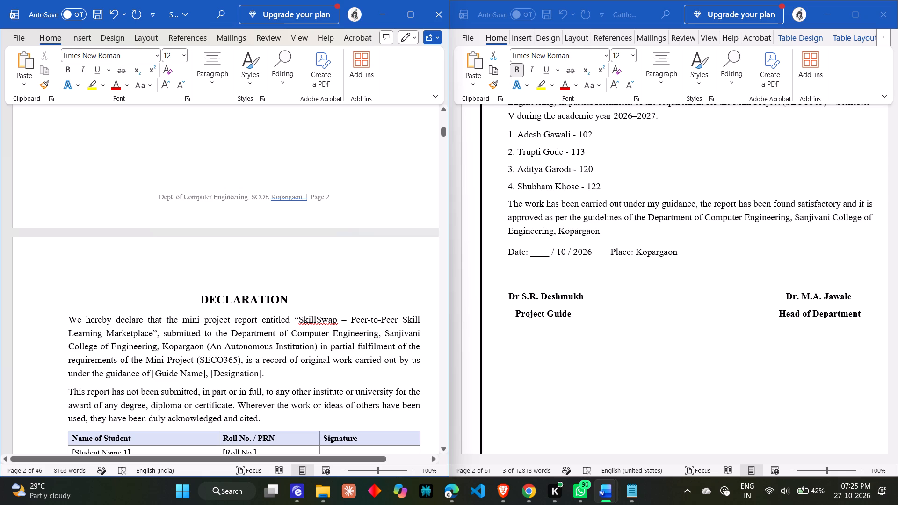
scroll(224, 341, "down", 1)
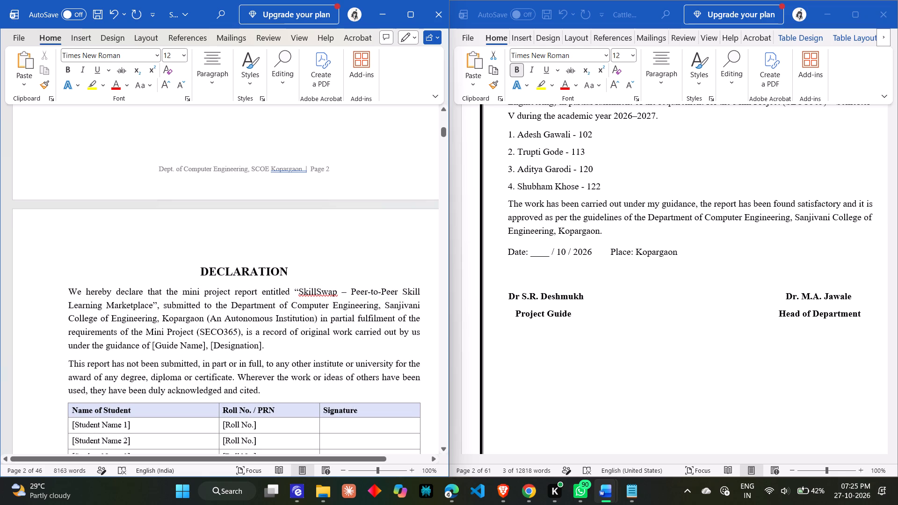
scroll(283, 334, "down", 1)
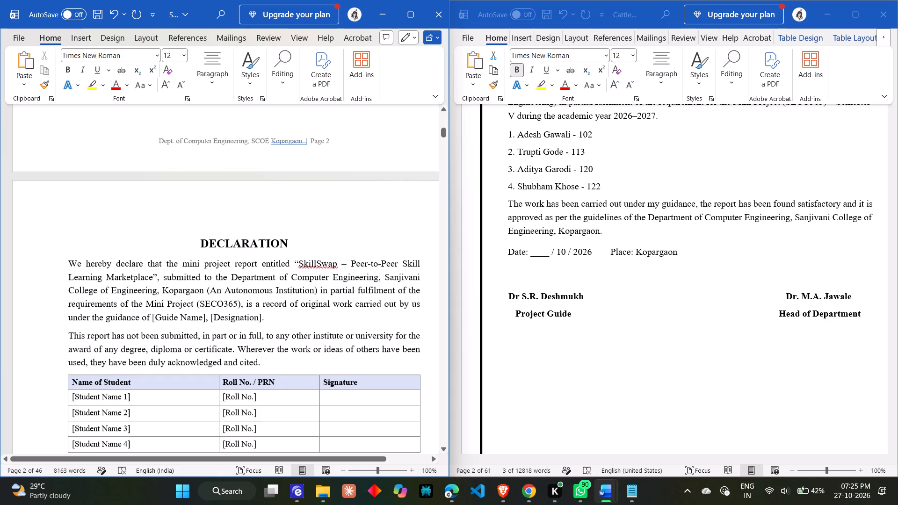
scroll(556, 298, "up", 4)
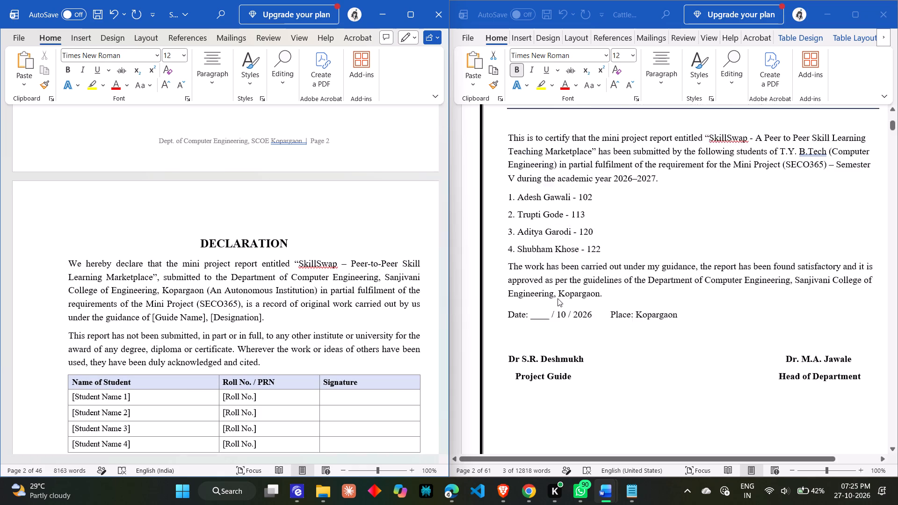
scroll(558, 298, "up", 5)
scroll(643, 267, "up", 9)
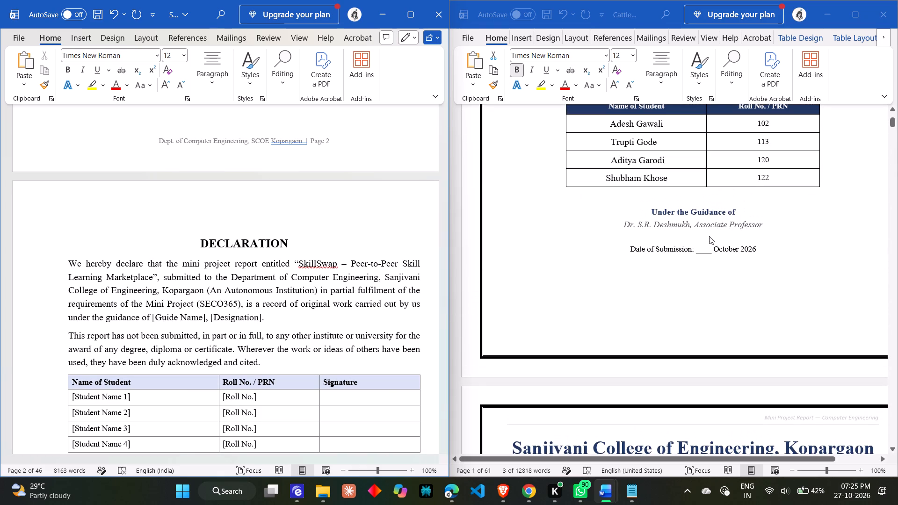
left_click_drag(766, 222, 754, 224)
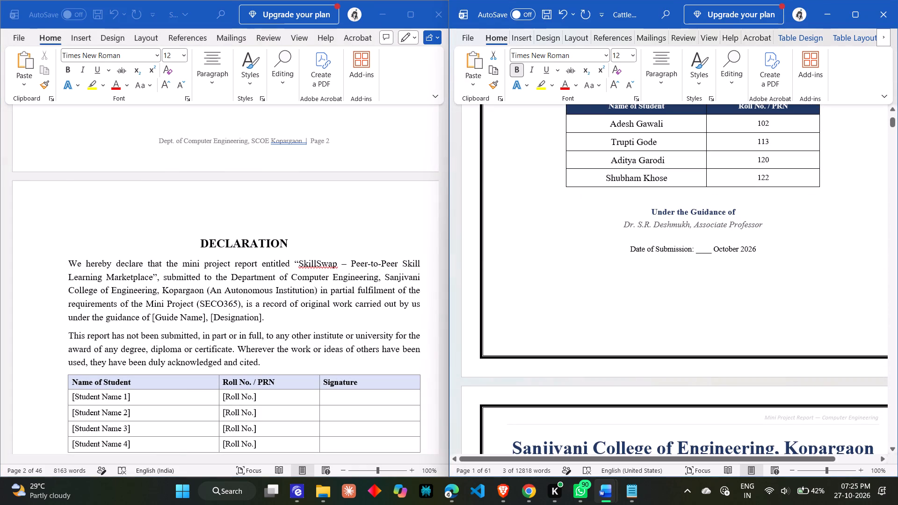
left_click_drag(768, 224, 626, 221)
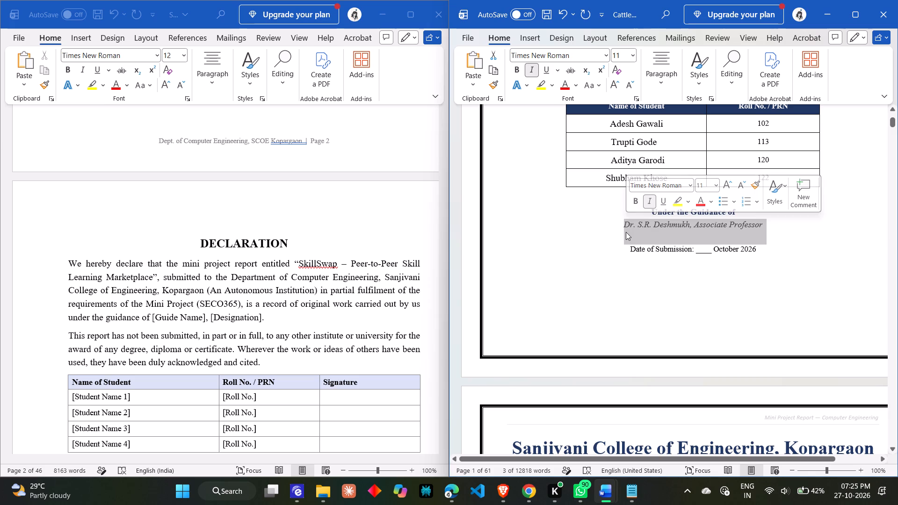
key("ctrl+c")
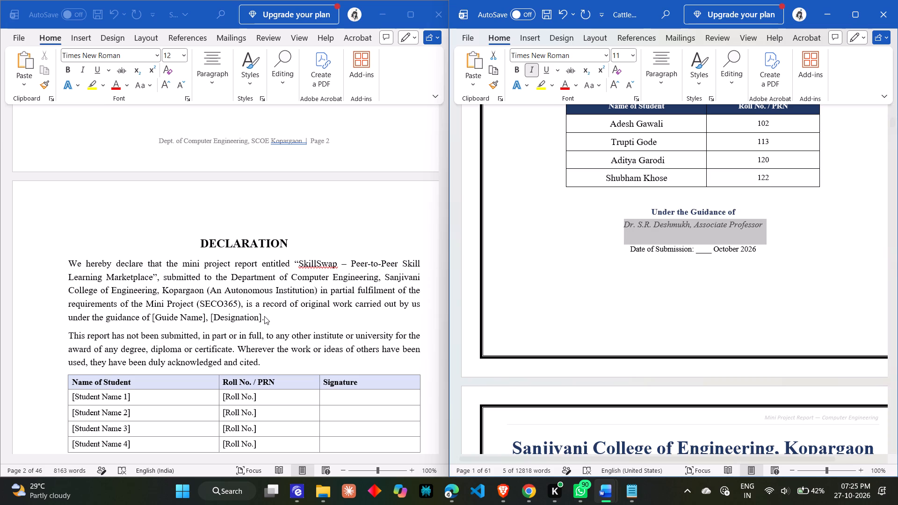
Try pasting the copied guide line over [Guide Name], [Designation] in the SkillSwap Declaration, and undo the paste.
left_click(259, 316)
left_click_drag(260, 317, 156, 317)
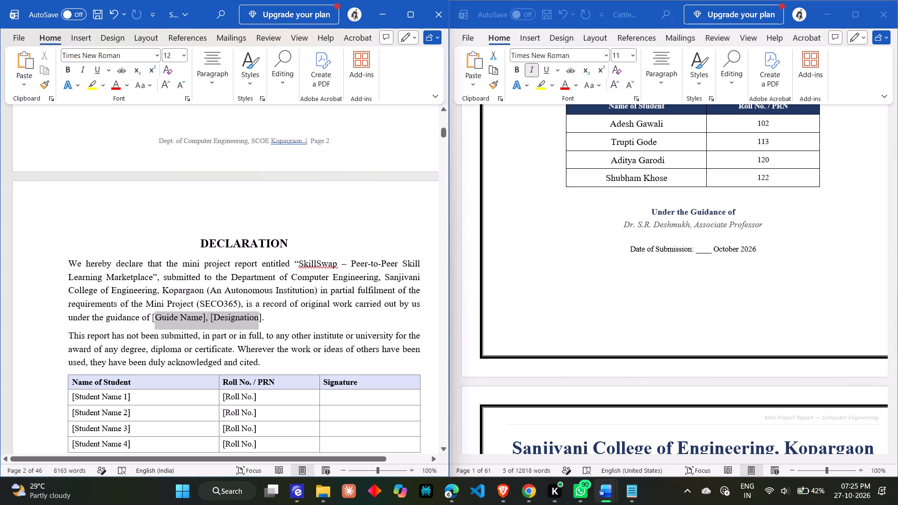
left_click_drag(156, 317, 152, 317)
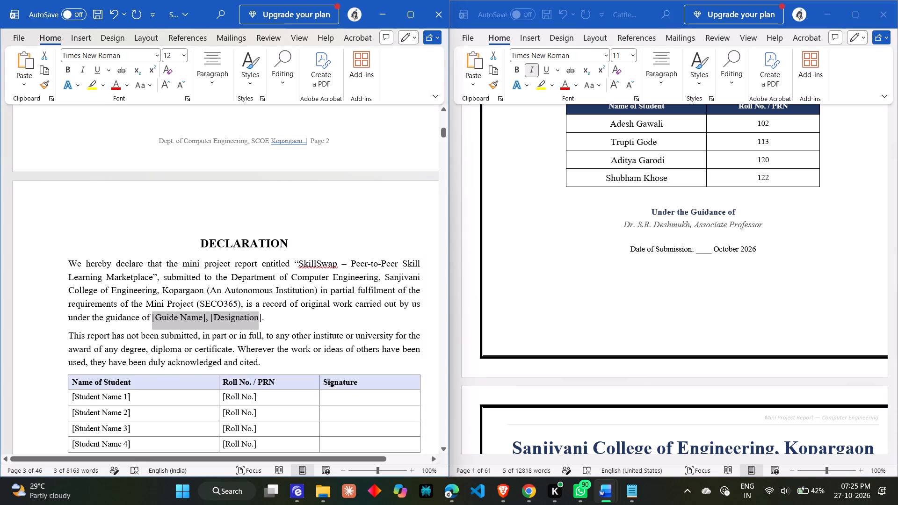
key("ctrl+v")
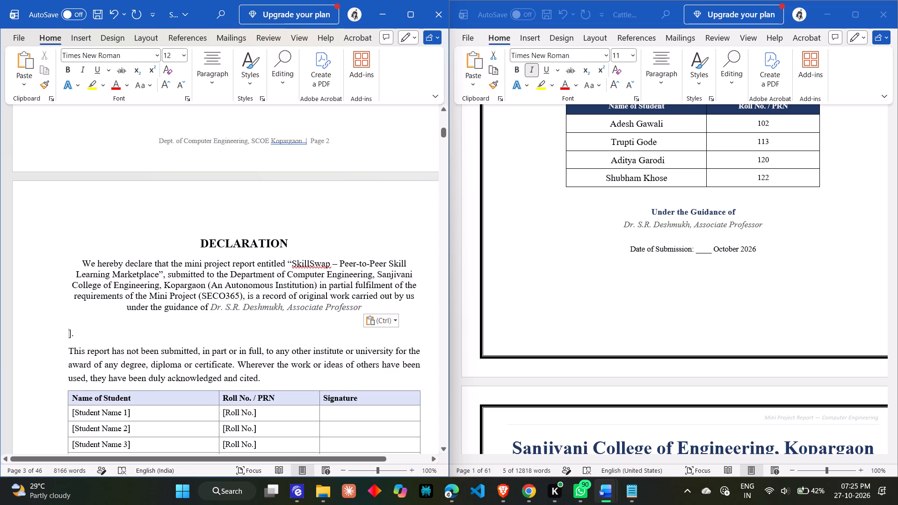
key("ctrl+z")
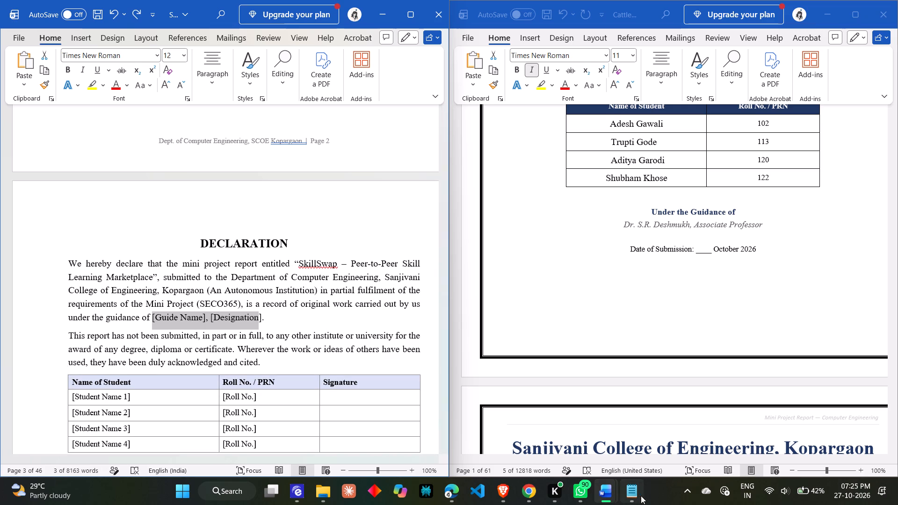
Switch to Notepad, paste the guide's name and designation below the student names, and copy that line as plain text.
left_click(634, 496)
left_click(402, 428)
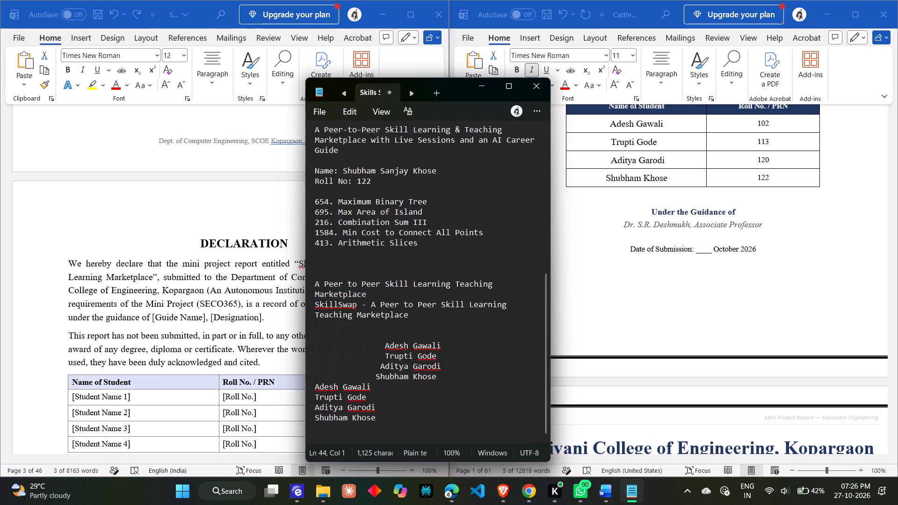
key("ctrl+v")
left_click_drag(495, 431, 316, 447)
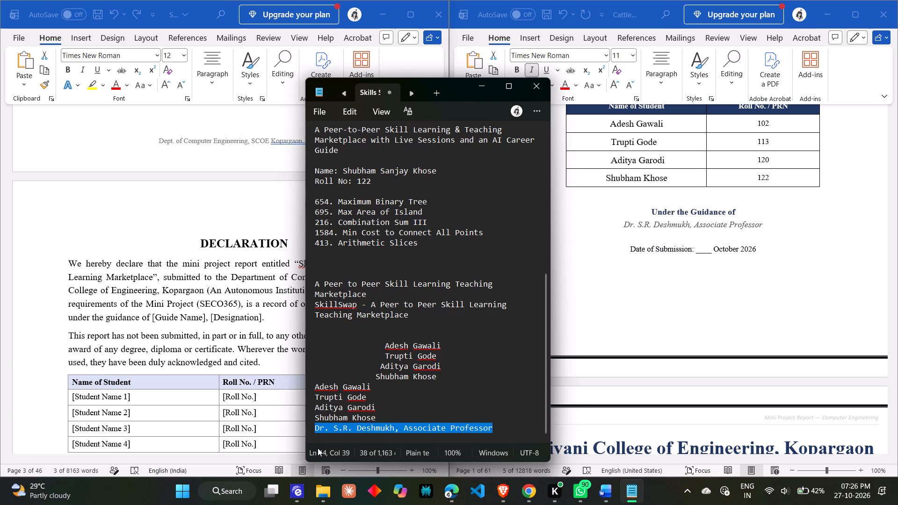
key("ctrl+c")
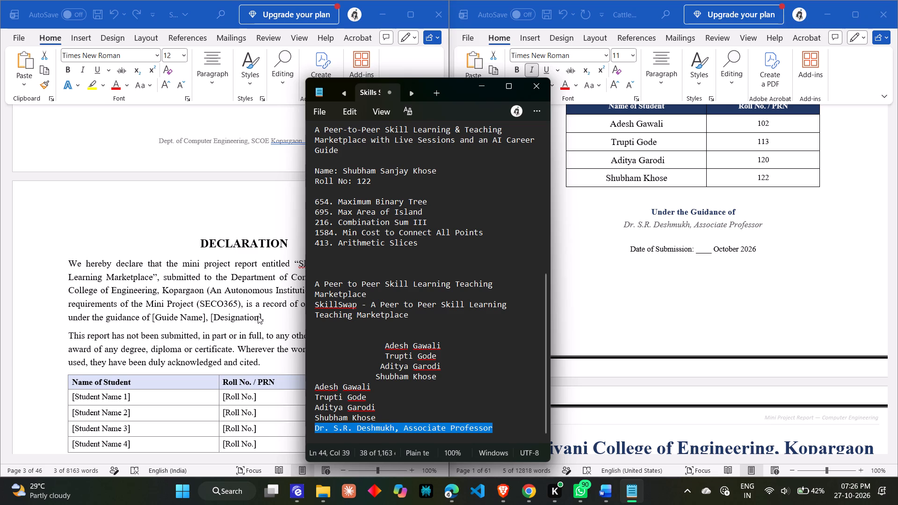
Switch to Word, replace [Guide Name], [Designation] in the SkillSwap Declaration with the copied guide line, and insert a space before it.
left_click(258, 316)
left_click(264, 318)
left_click_drag(261, 319, 253, 321)
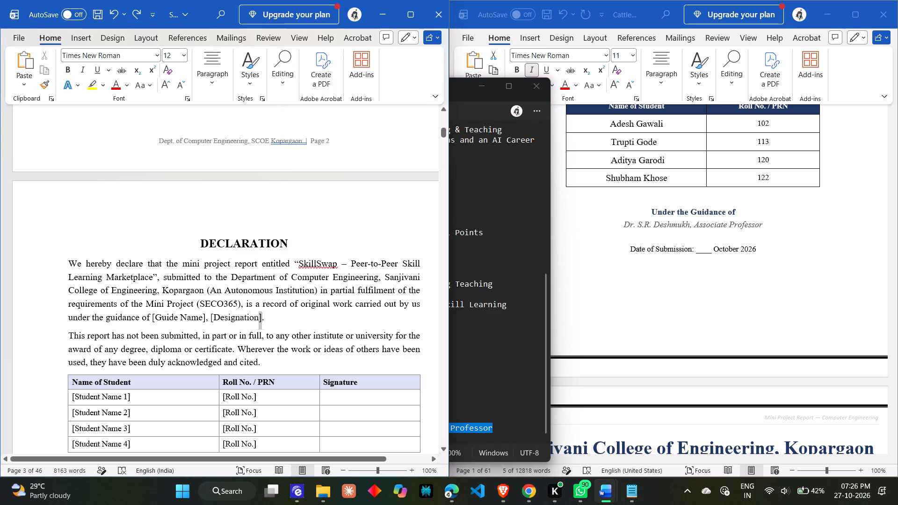
left_click_drag(253, 321, 166, 319)
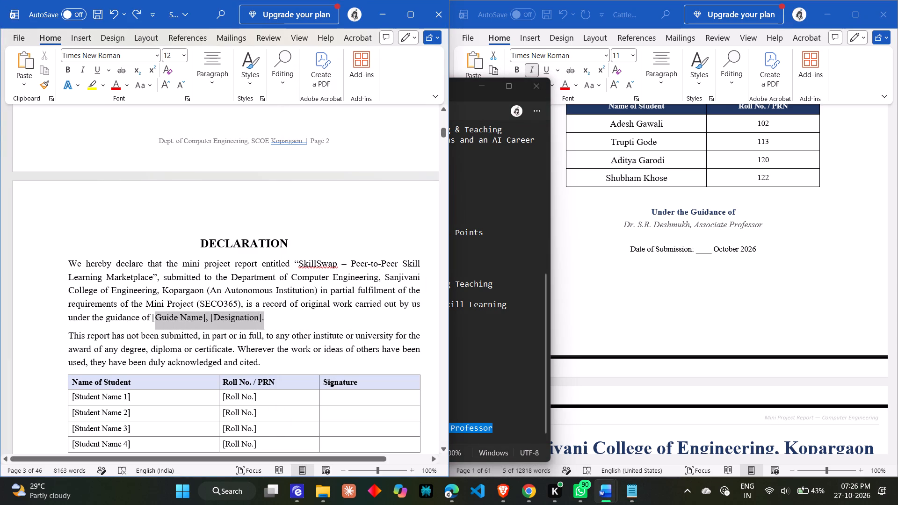
left_click_drag(166, 319, 155, 320)
left_click_drag(155, 320, 151, 320)
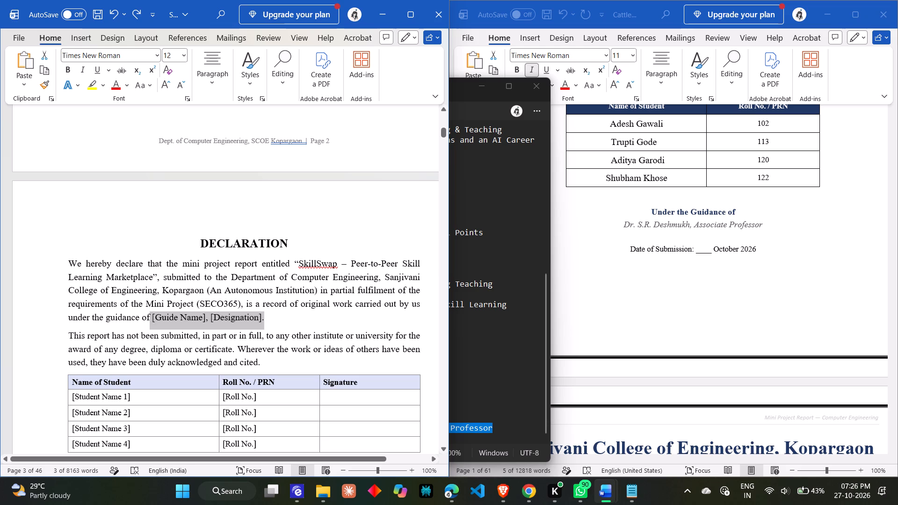
key("ctrl+v")
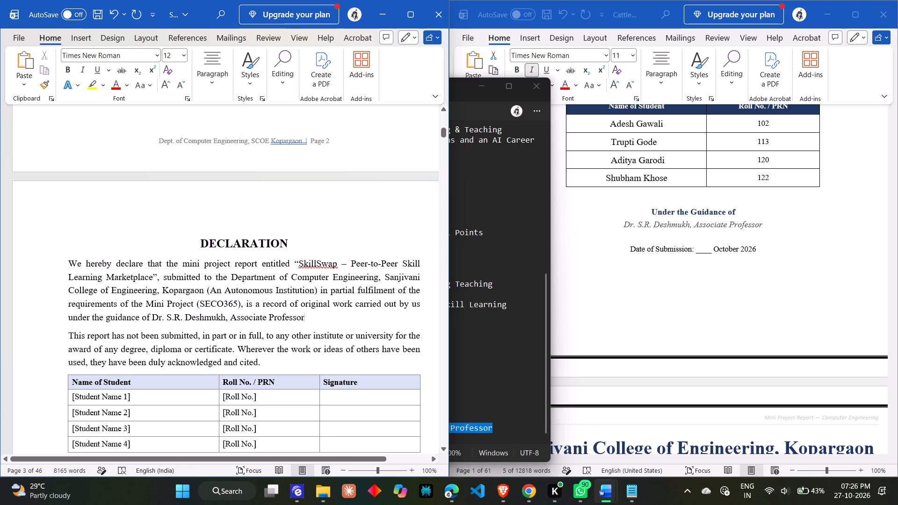
left_click(155, 319)
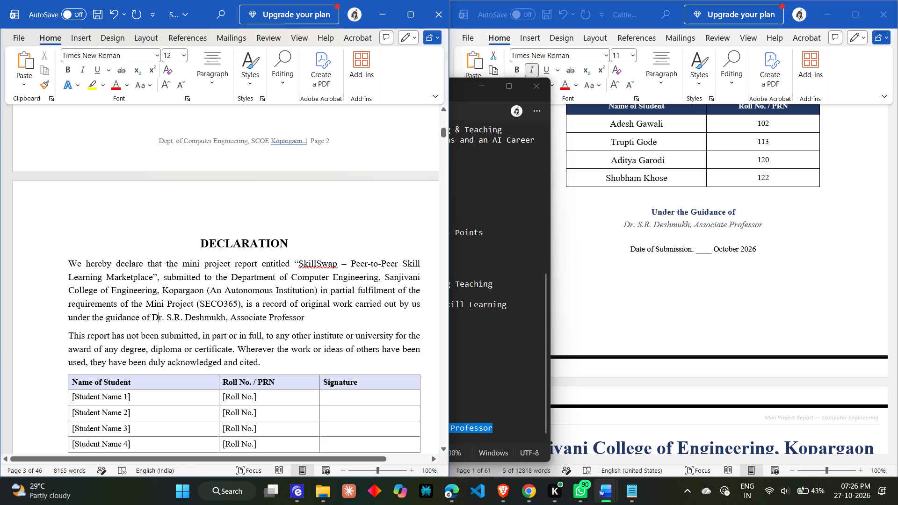
left_click(152, 319)
key("space")
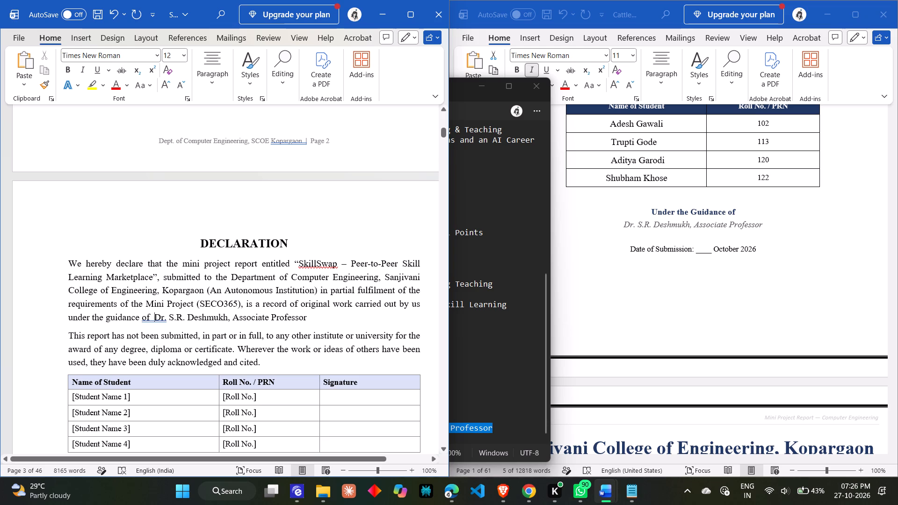
Select all four student names in the Submitted By table on the edited report's cover page.
scroll(249, 317, "down", 5)
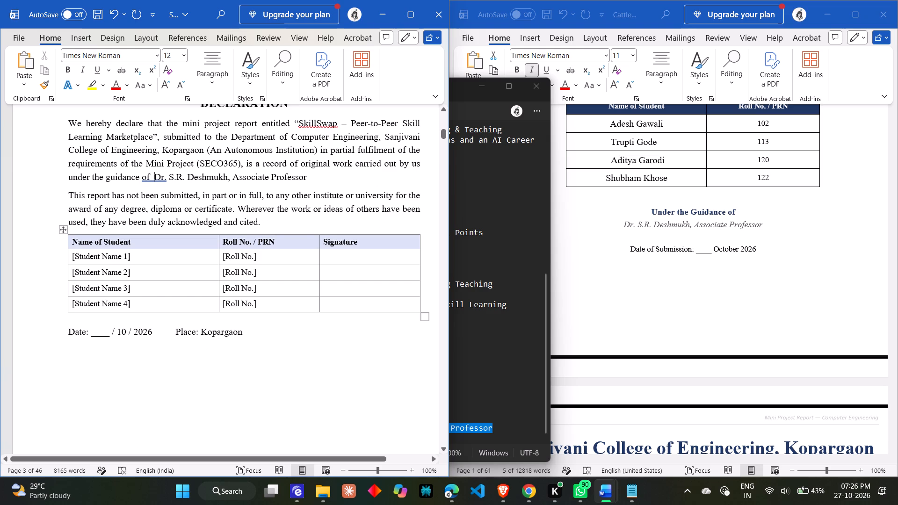
scroll(220, 279, "down", 2)
scroll(720, 268, "up", 3)
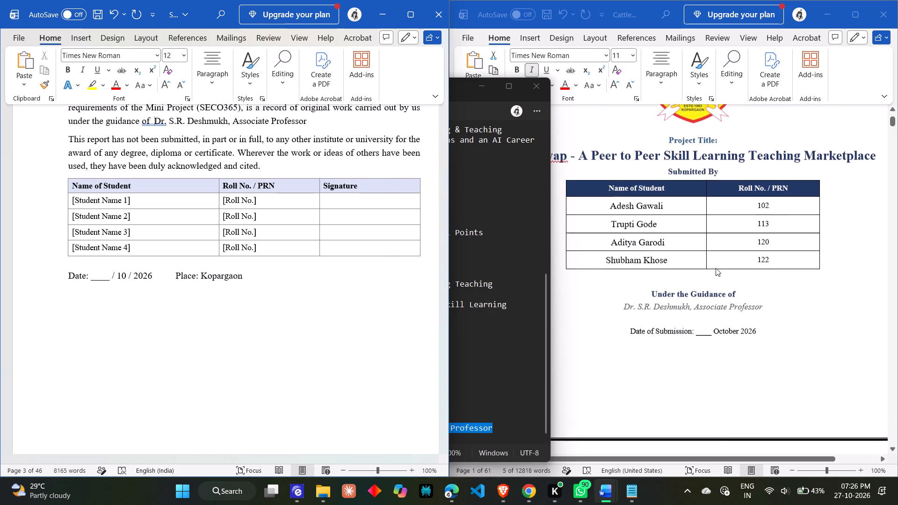
left_click_drag(683, 261, 648, 256)
left_click_drag(681, 264, 605, 230)
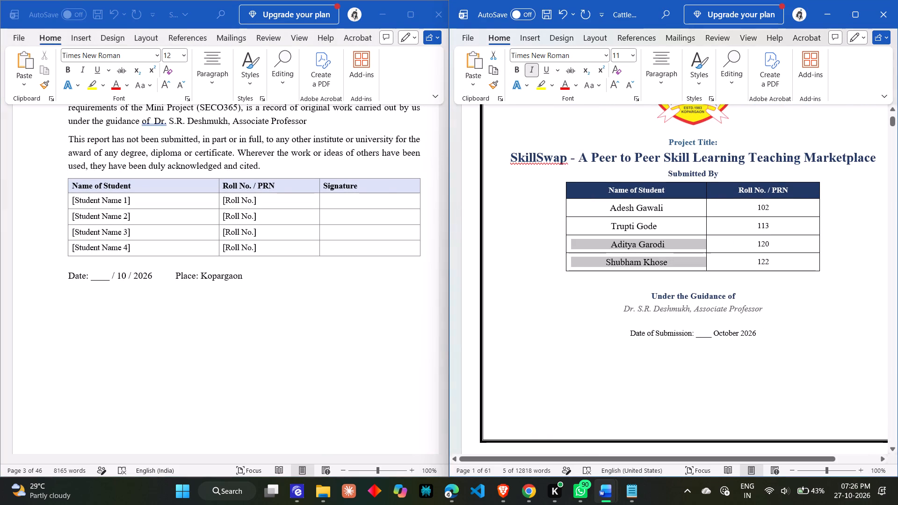
left_click_drag(605, 230, 596, 211)
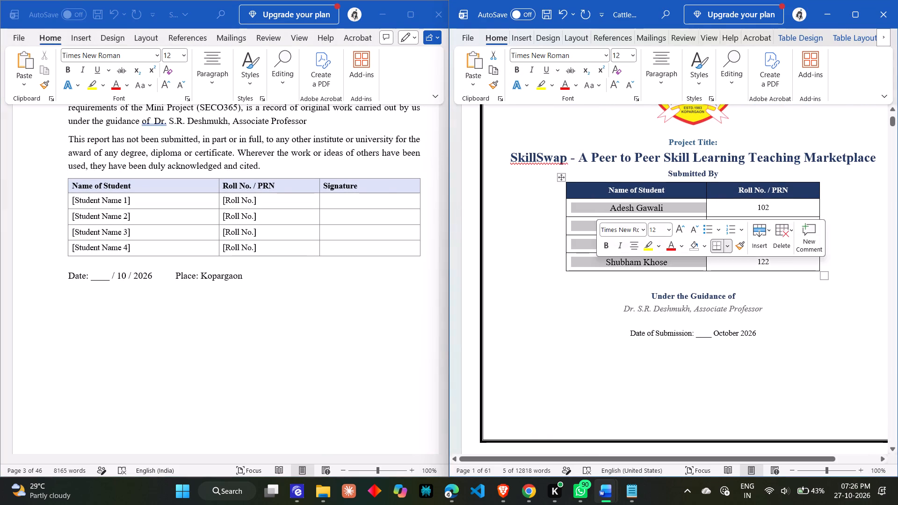
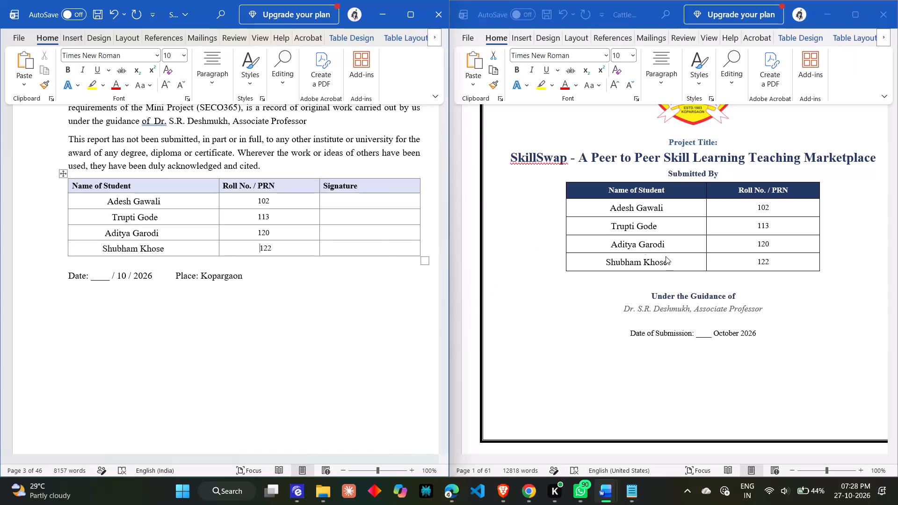
Pad the "Roll No. / PRN" header in the Declaration table with leading spaces so it sits roughly centred in its cell.
scroll(722, 332, "down", 3, "ctrl")
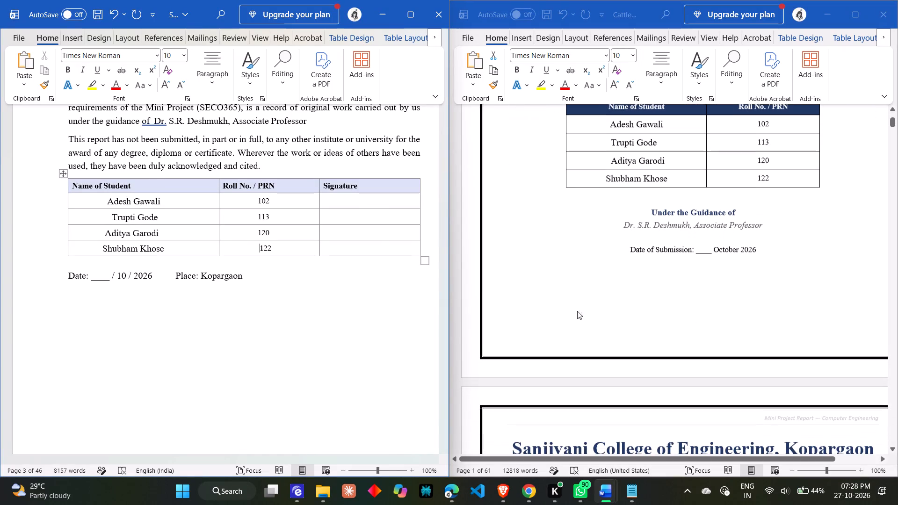
scroll(172, 267, "down", 1, "ctrl")
scroll(115, 256, "up", 2, "ctrl")
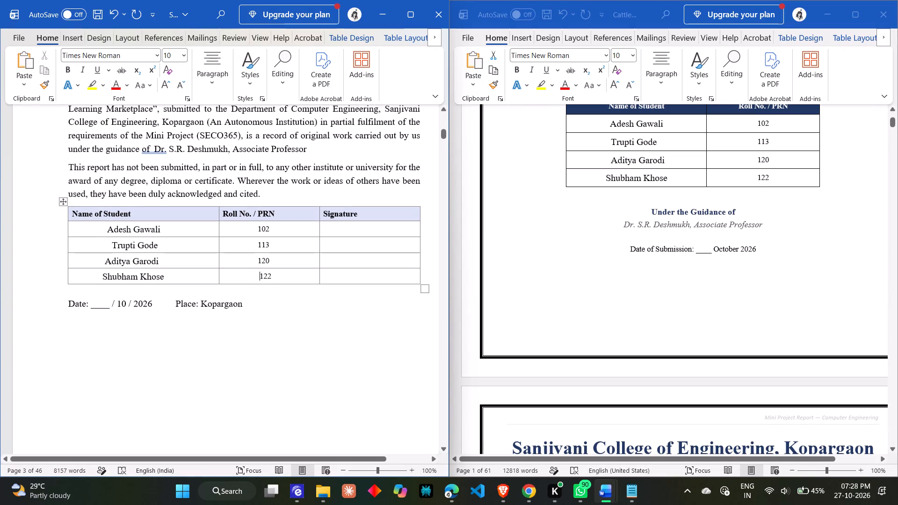
scroll(125, 291, "down", 3, "ctrl")
scroll(243, 253, "down", 4, "ctrl")
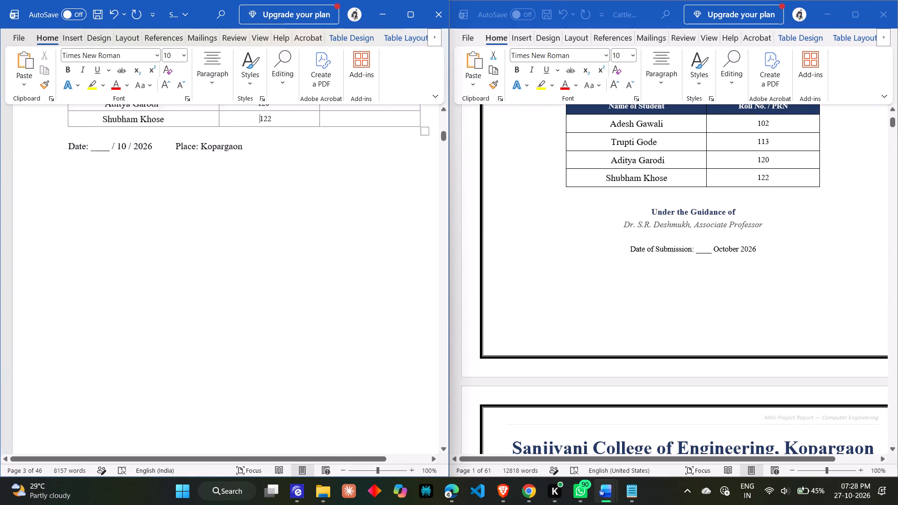
scroll(253, 256, "up", 10, "ctrl")
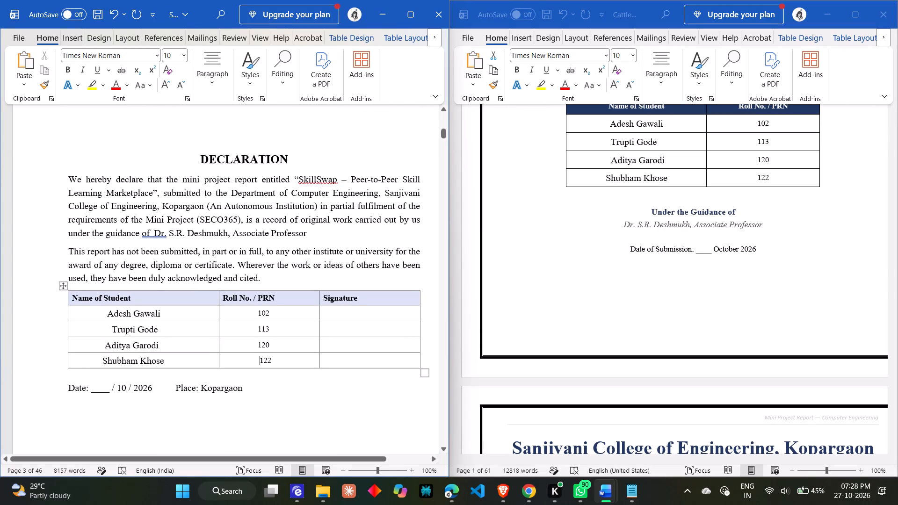
left_click(223, 297, "ctrl")
key("space")
key("space")
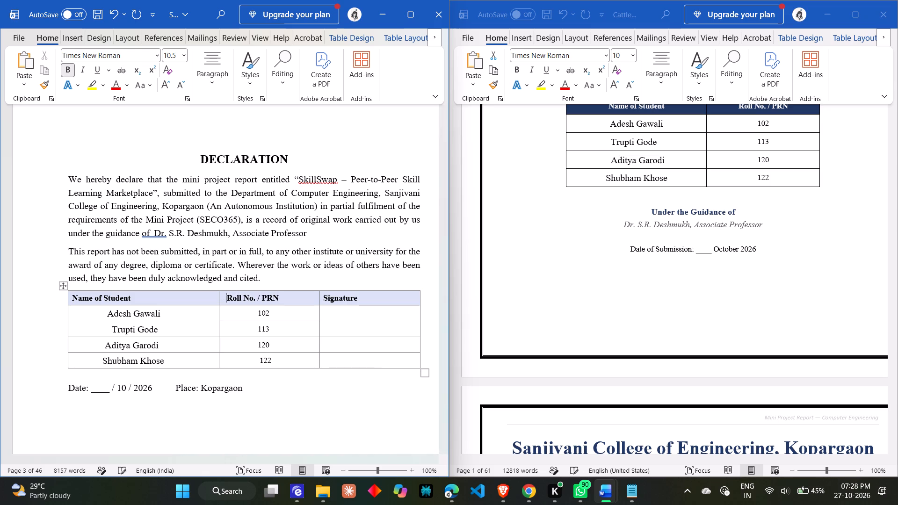
key("space")
key("space")
key("space")
key("space")
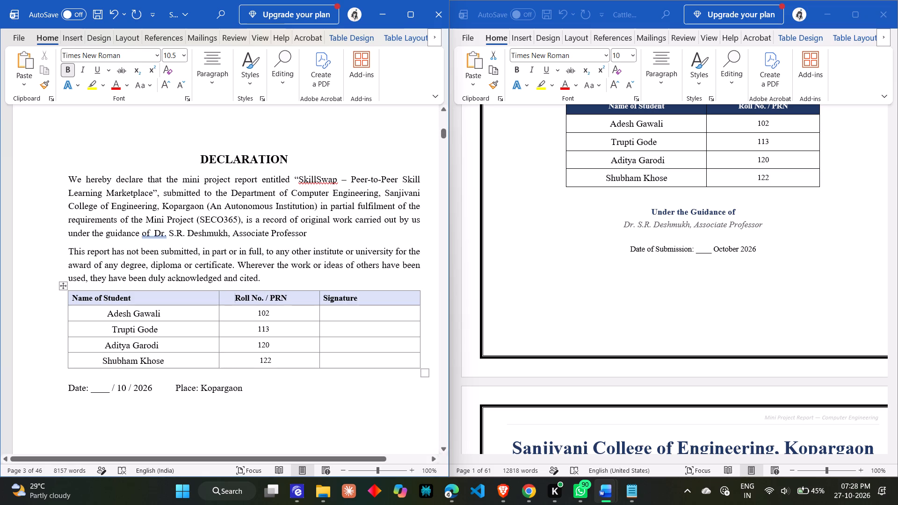
Pad the "Name of Student" header in the Declaration table with leading spaces to roughly centre it above the names.
left_click(72, 297, "ctrl")
key("space")
key("space")
key("space")
key("space")
key("space")
key("space")
key("space")
key("space")
key("space")
key("space")
key("space")
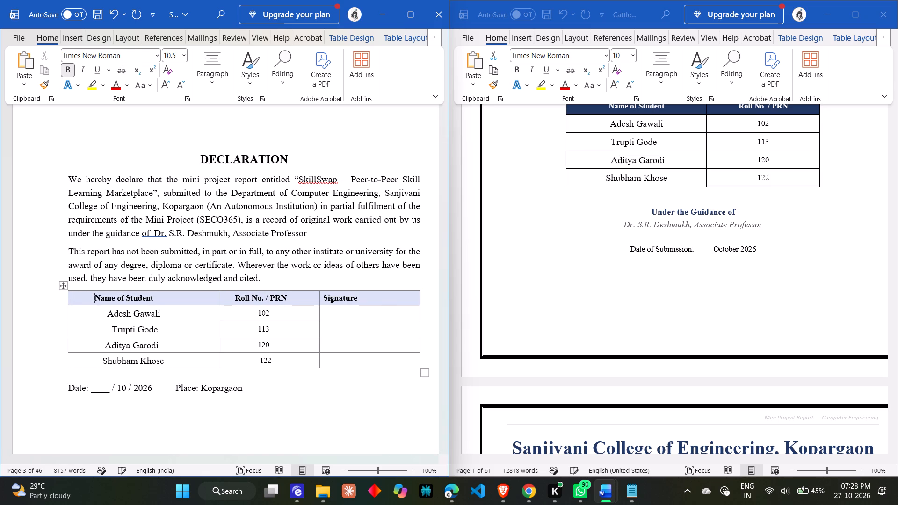
key("space")
key("space")
key("space")
key("space")
key("space")
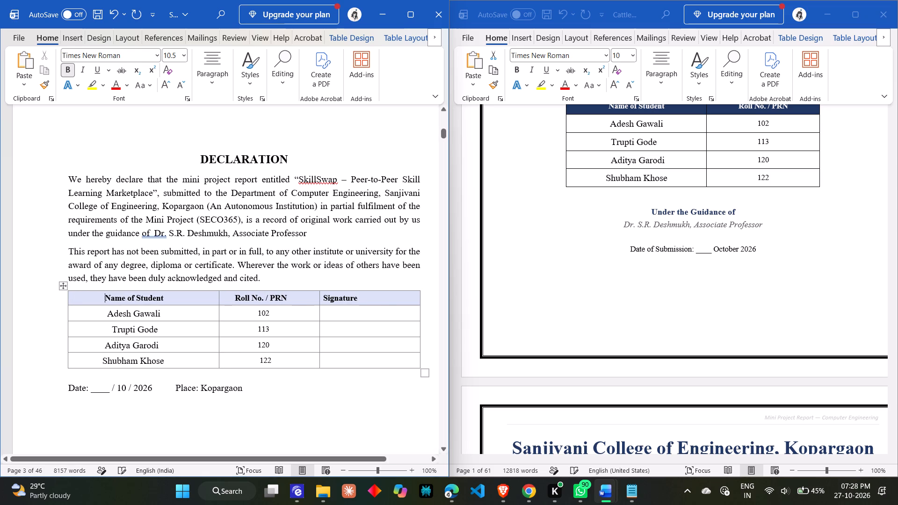
Pad the "Signature" header in the Declaration table with leading spaces to shift it toward the middle of its cell.
left_click(326, 295, "ctrl")
left_click(324, 300, "ctrl")
key("space")
key("space")
key("space")
key("space")
key("space")
key("space")
key("space")
key("space")
key("space")
Replace the guide name and designation placeholders in the Acknowledgement with the guide's name and "Associate Professor" from clipboard history, followed by a space.
scroll(319, 317, "down", 4, "ctrl")
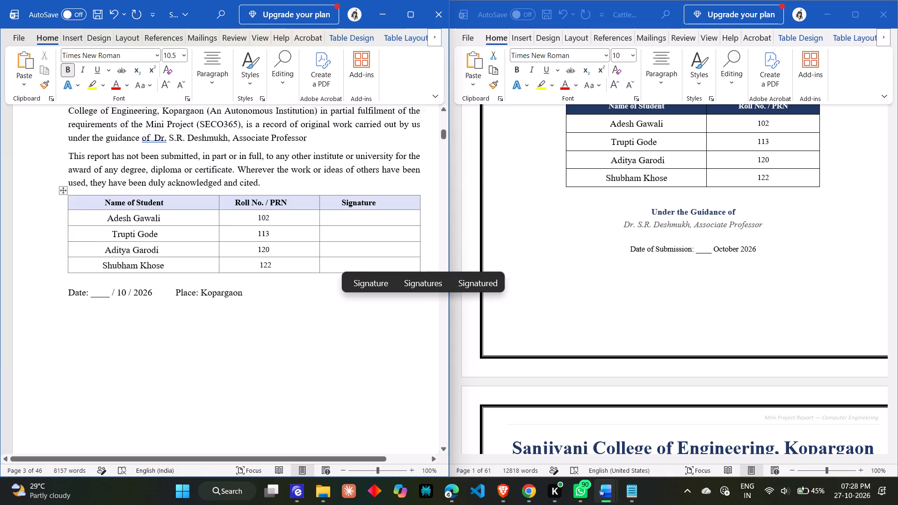
scroll(315, 315, "down", 17, "ctrl")
scroll(271, 246, "down", 4, "ctrl")
scroll(262, 162, "up", 2, "ctrl")
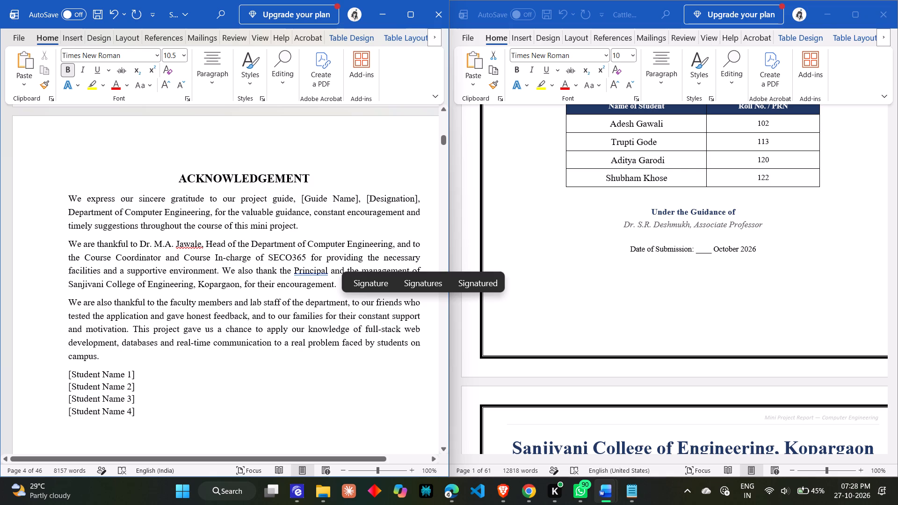
left_click_drag(302, 199, 392, 199, "ctrl")
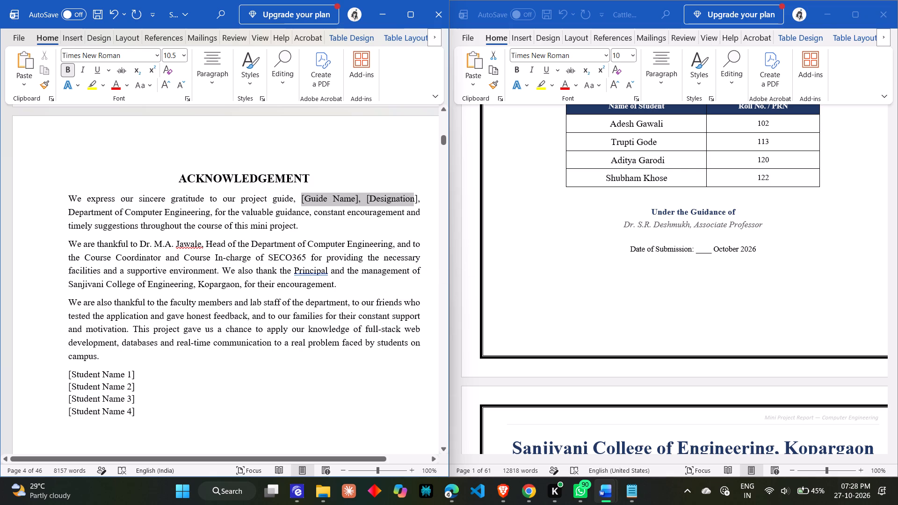
left_click_drag(392, 199, 417, 201, "ctrl")
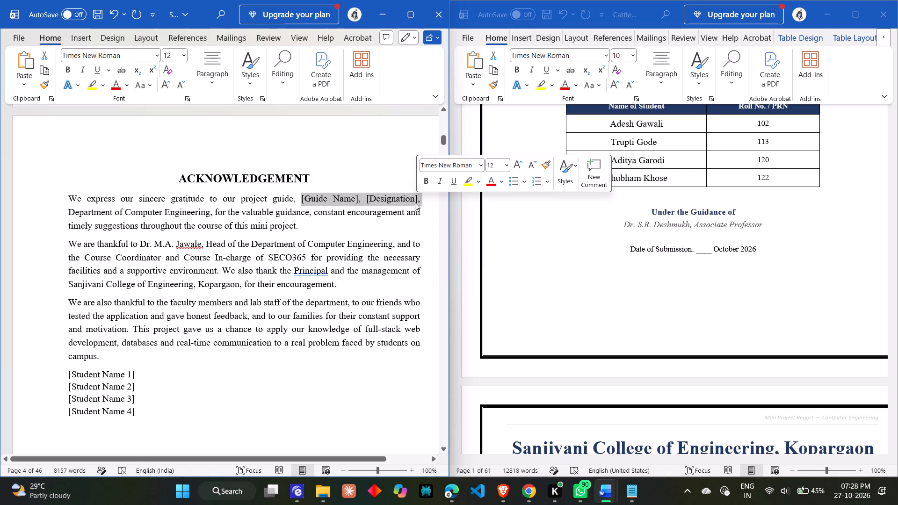
key("super+semicolon")
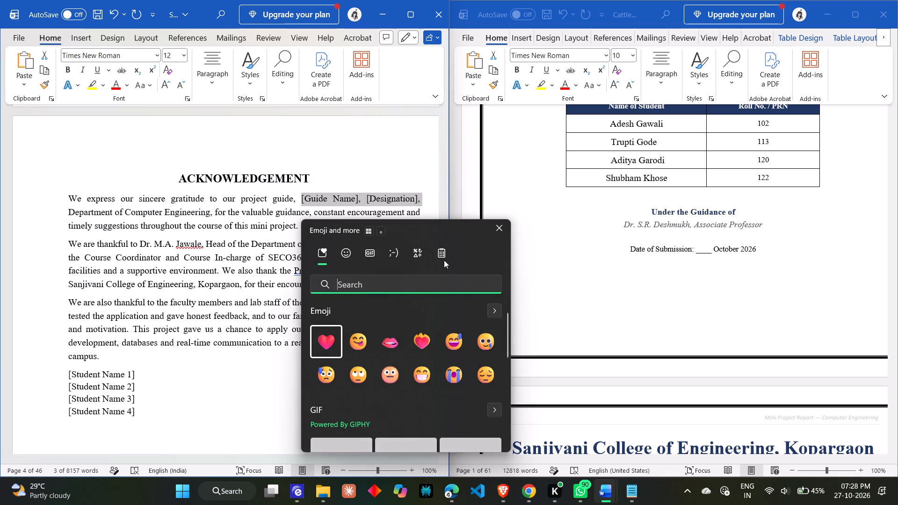
left_click(444, 260)
scroll(381, 346, "down", 2)
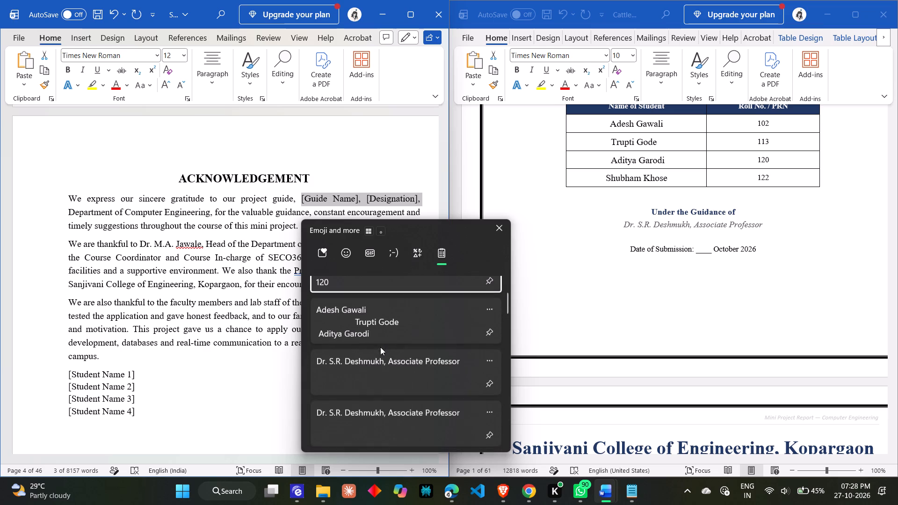
scroll(380, 347, "down", 3)
left_click(368, 290)
key("ctrl+v")
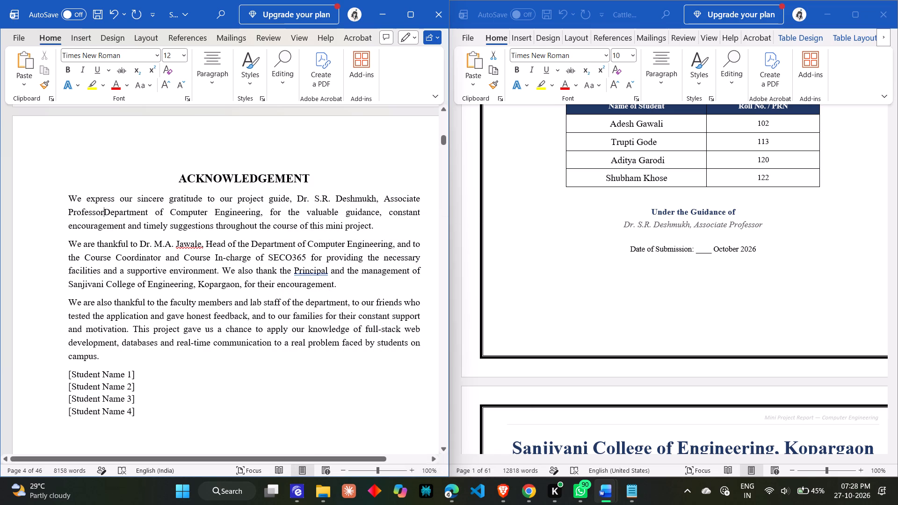
key("space")
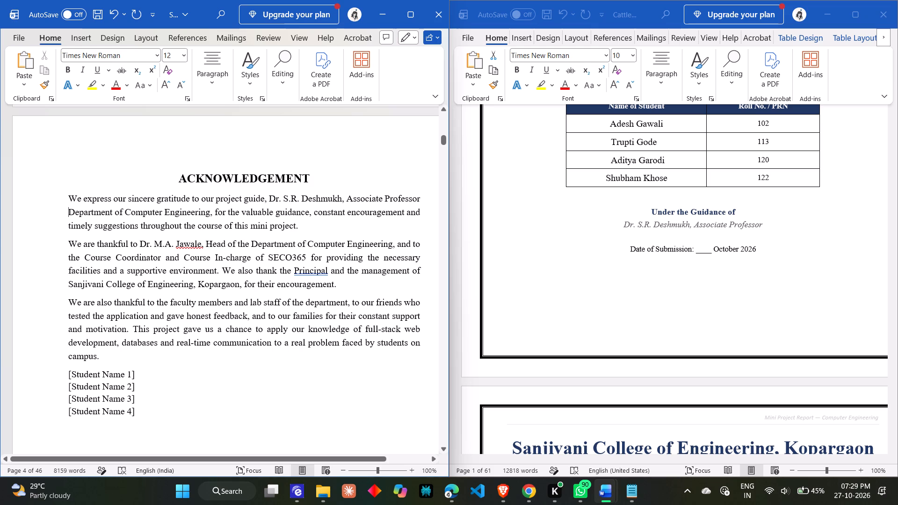
Replace the four student name placeholders below the Acknowledgement text with the four team members' names copied from the Notepad notes.
scroll(151, 280, "down", 3)
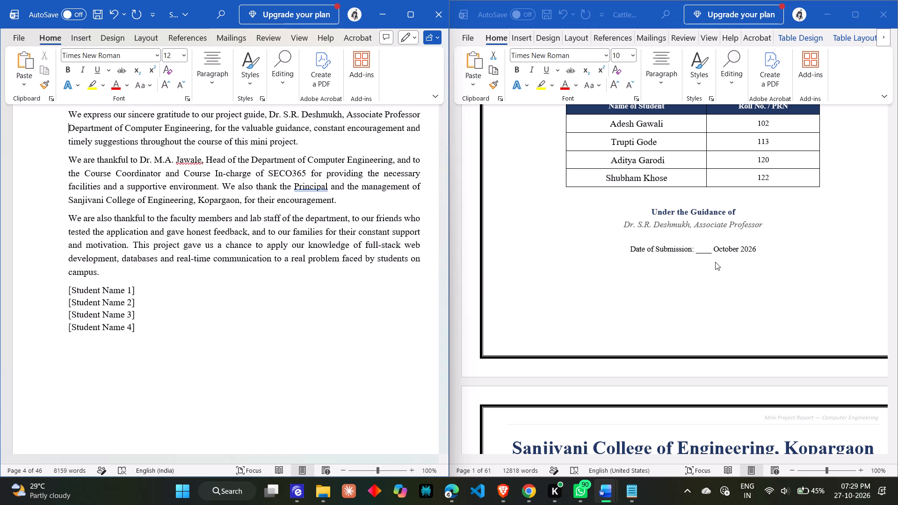
scroll(717, 262, "up", 8)
scroll(712, 267, "down", 20)
scroll(712, 267, "down", 9)
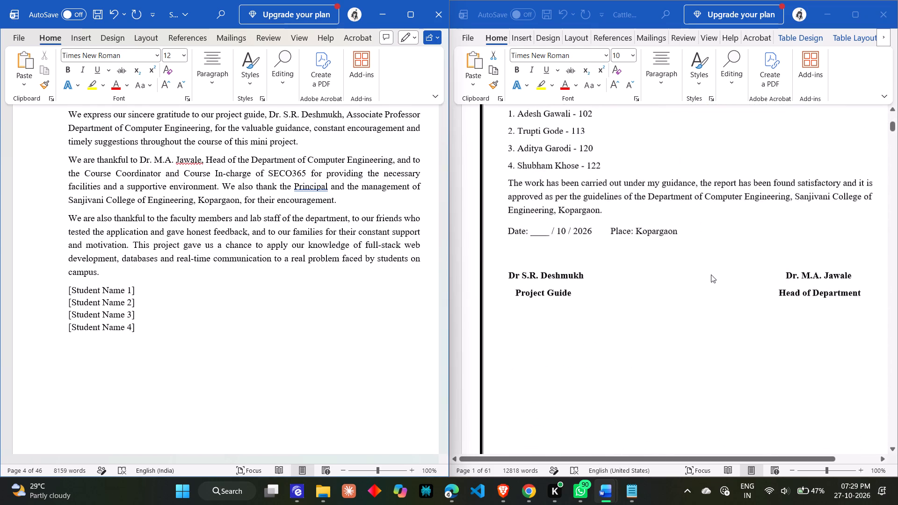
scroll(711, 274, "down", 2)
scroll(711, 276, "down", 20)
scroll(711, 276, "down", 6)
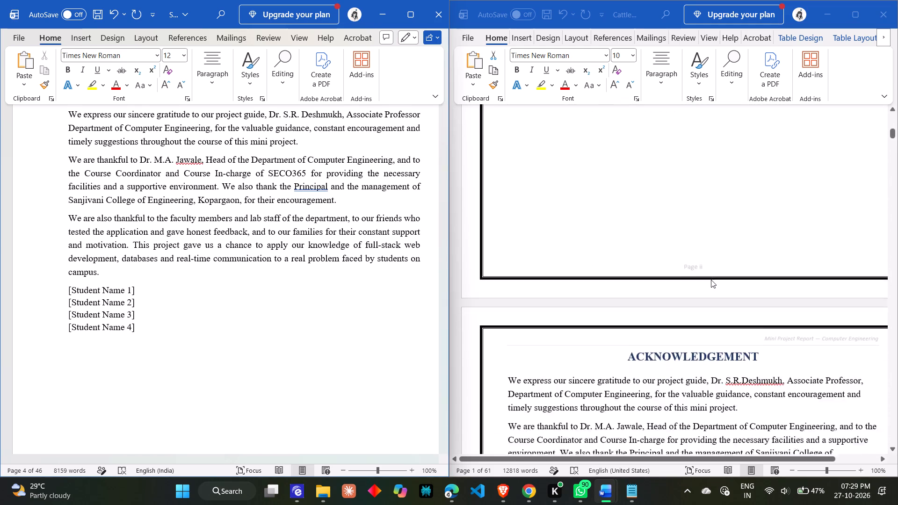
scroll(711, 280, "down", 10)
left_click_drag(822, 298, 825, 308)
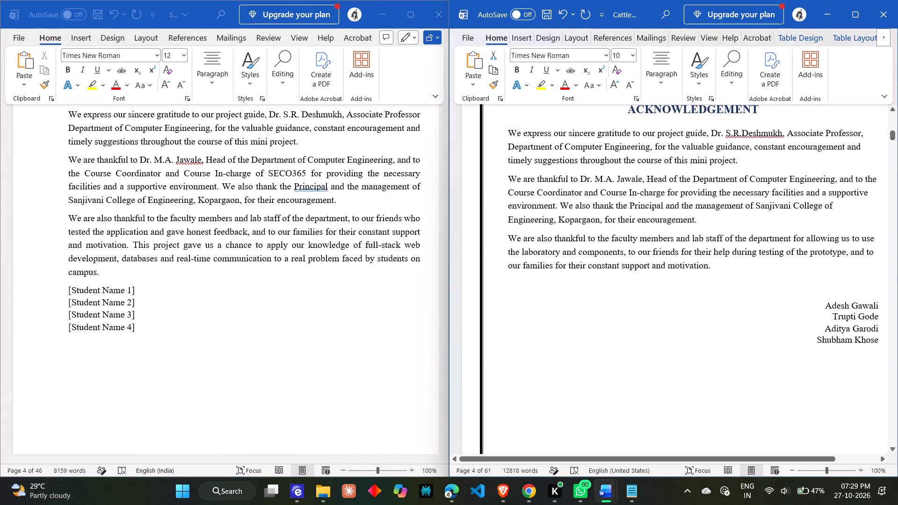
left_click_drag(825, 308, 847, 347)
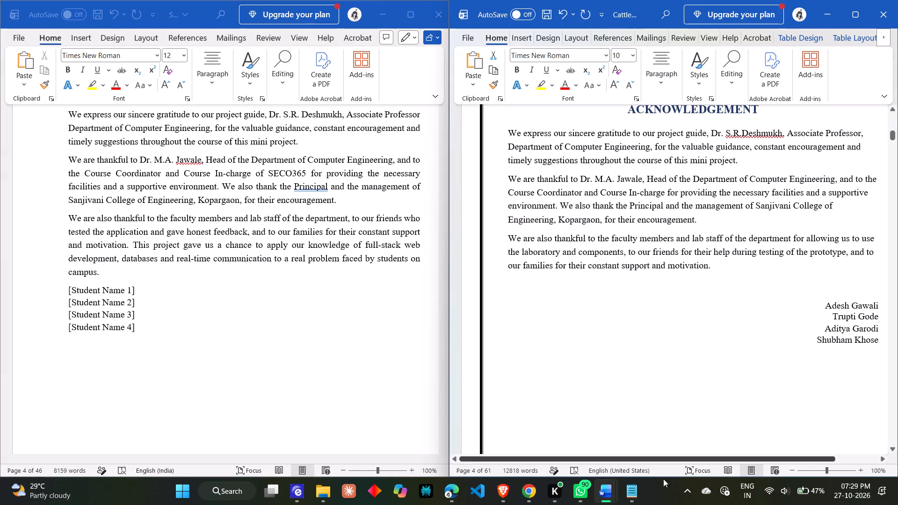
left_click(633, 488)
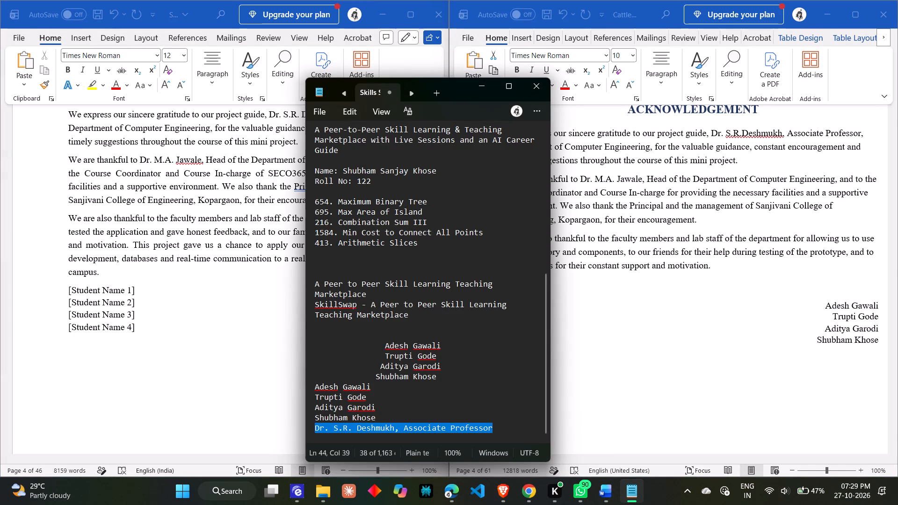
left_click_drag(378, 416, 372, 416)
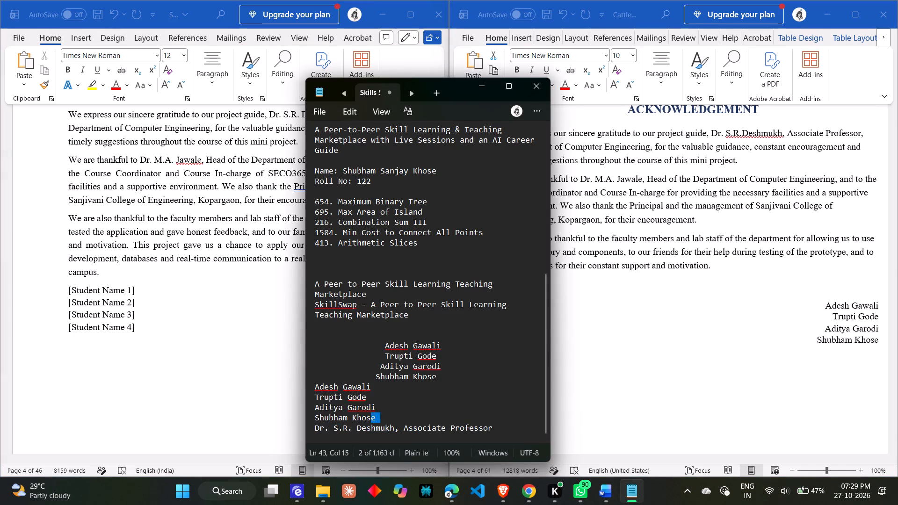
left_click_drag(372, 416, 313, 384)
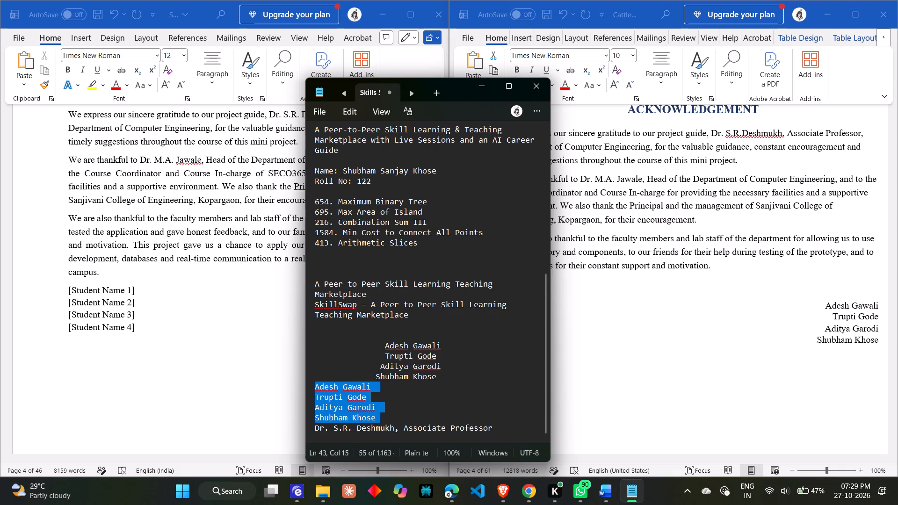
key("ctrl+c")
left_click(144, 324)
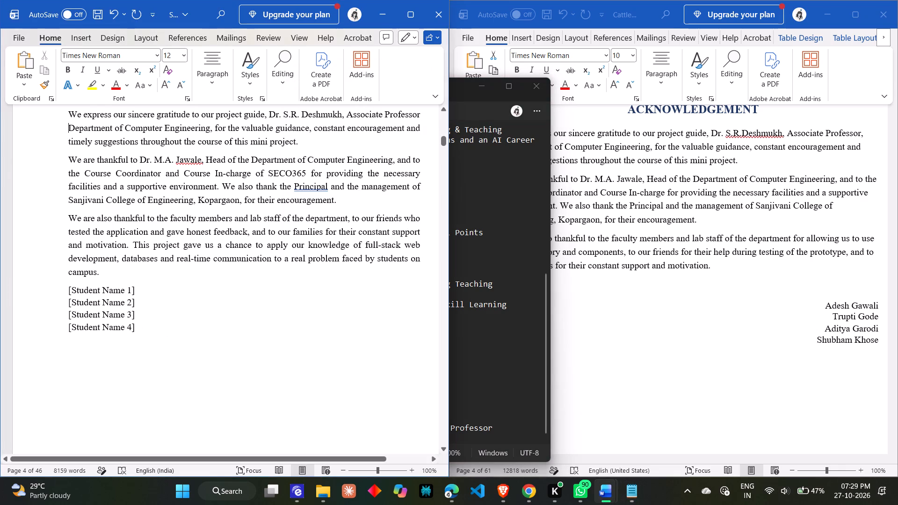
left_click_drag(142, 325, 68, 291)
key("ctrl+v")
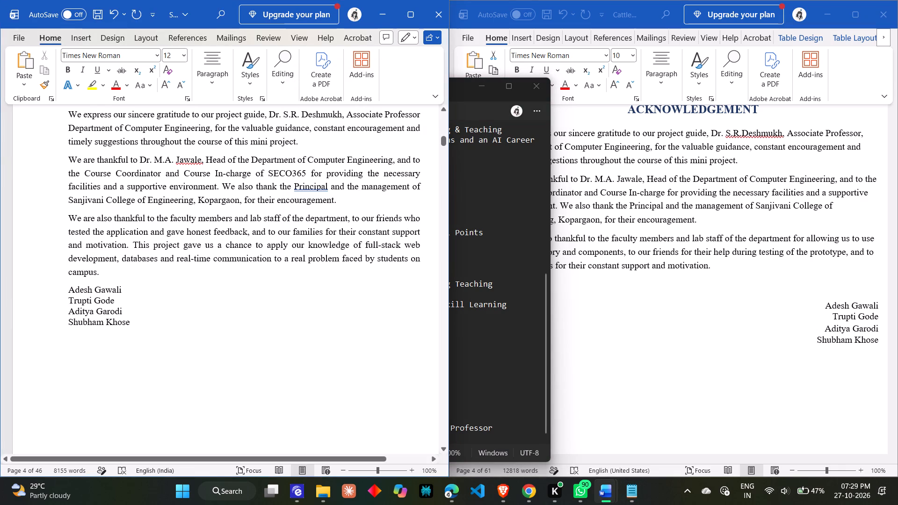
Insert a blank line between the last Acknowledgement paragraph and the list of student names.
left_click(91, 266)
left_click(103, 271)
key("Return")
scroll(282, 352, "down", 2)
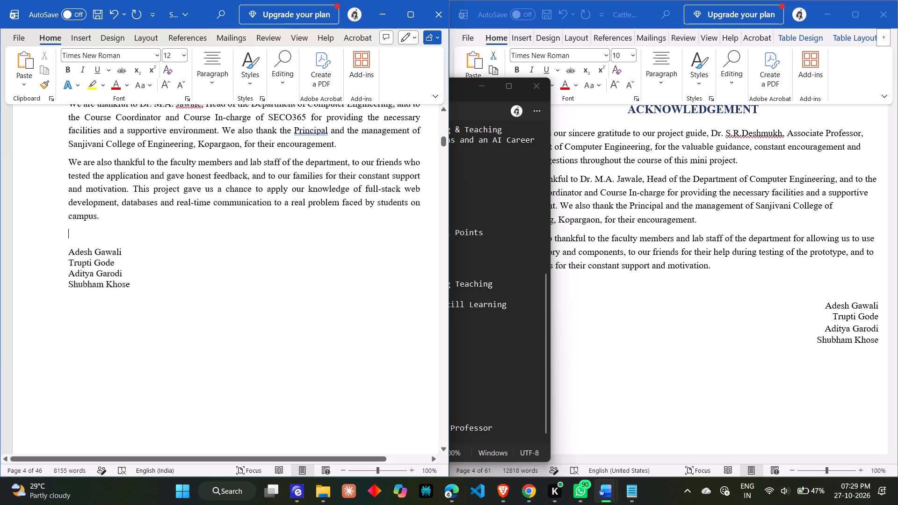
scroll(285, 346, "up", 1)
scroll(266, 309, "up", 5)
scroll(266, 309, "down", 3)
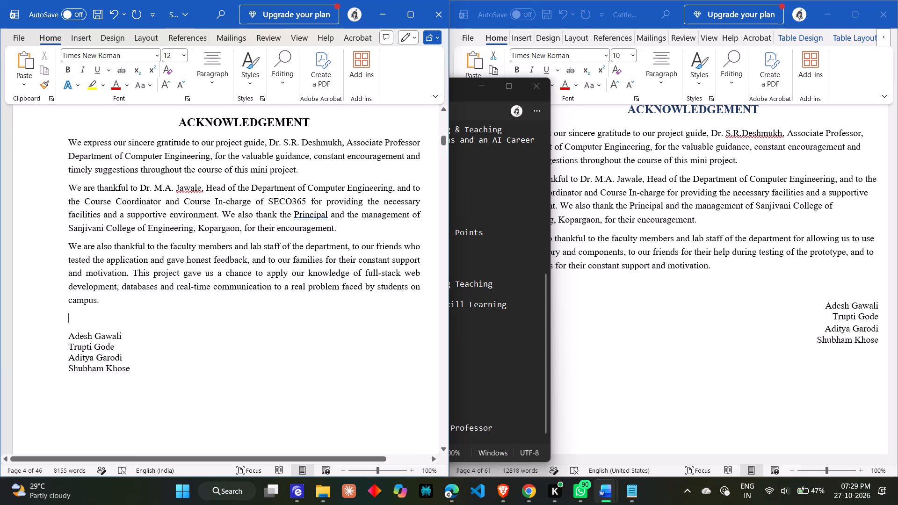
Indent the first student name below the Acknowledgement with leading spaces, moving it toward the page's right margin.
left_click(70, 336)
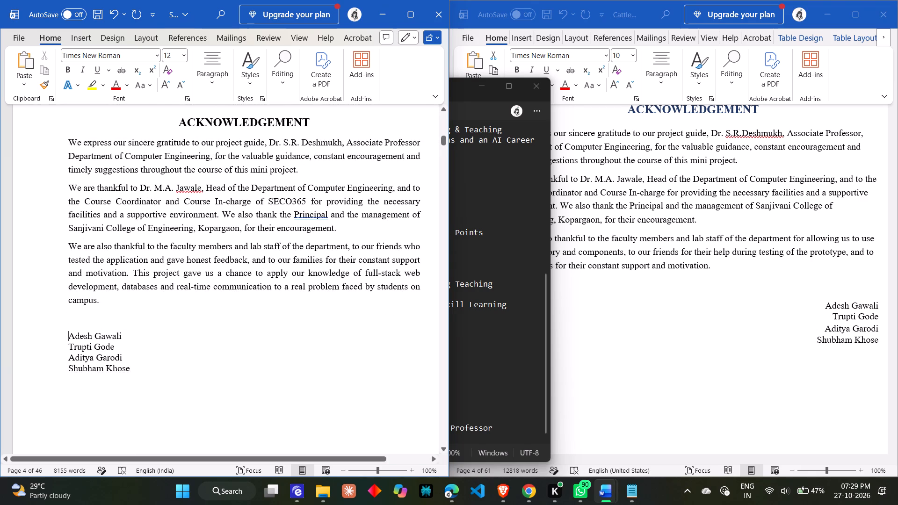
key("space")
key("space")
key("space")
key("space")
key("space")
key("space")
key("space")
key("space")
key("space")
key("space")
key("space")
key("space")
key("space")
key("space")
key("space")
key("space")
key("space")
key("space")
key("space")
key("space")
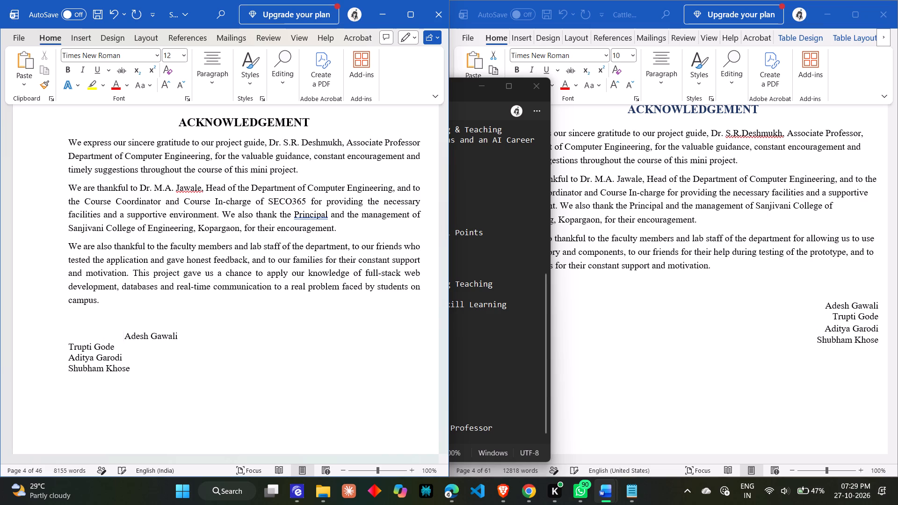
Indent the second student name with leading spaces so it sits beneath the first name near the page's right margin.
scroll(74, 336, "down", 1)
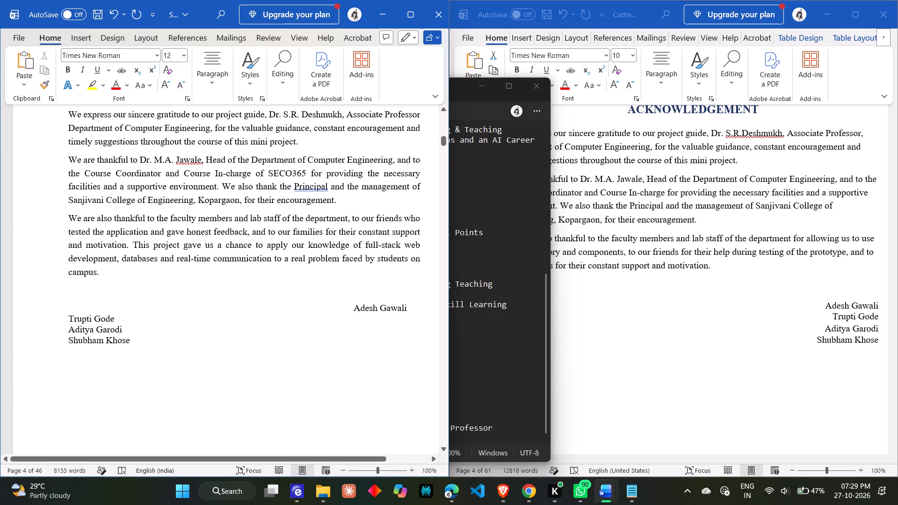
left_click(65, 315)
key("space")
key("space")
key("space")
key("space")
key("space")
key("space")
key("space")
key("space")
key("space")
key("space")
key("space")
key("space")
key("space")
key("space")
key("space")
key("space")
key("space")
key("space")
key("space")
key("space")
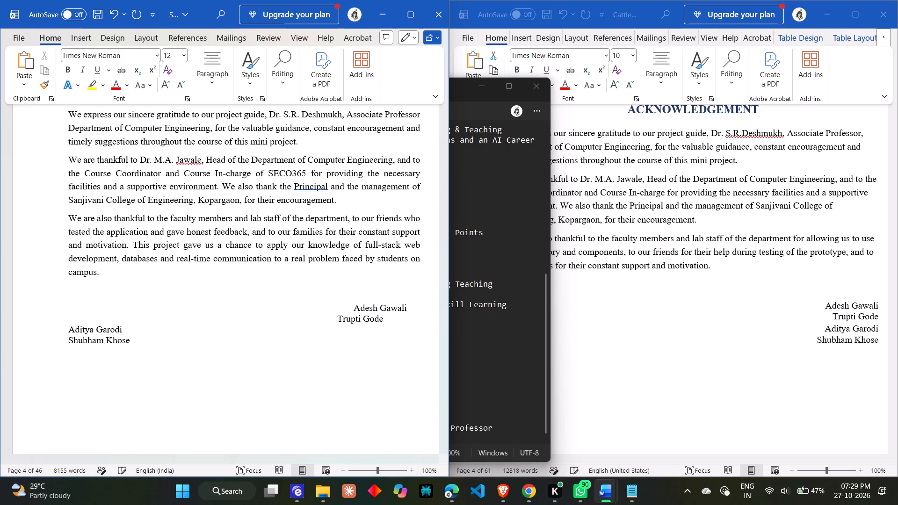
key("space")
key("space")
key("space")
key("space")
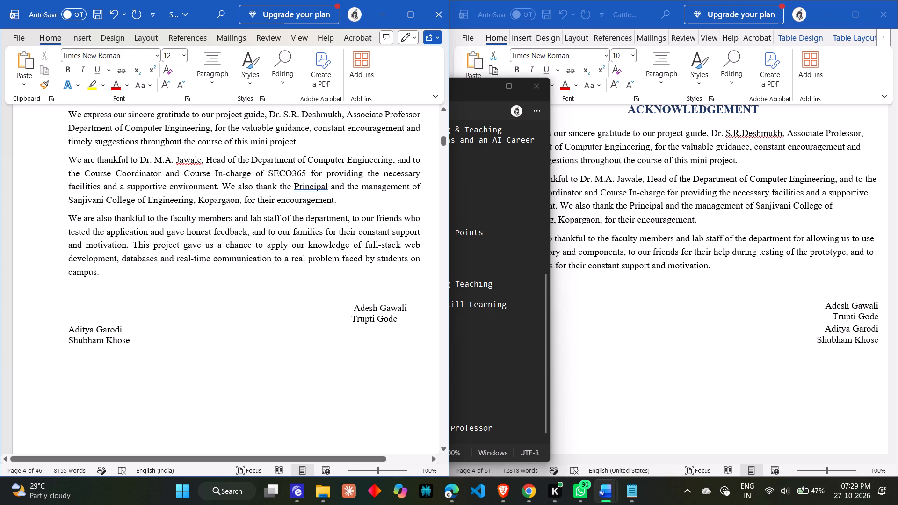
Indent the third student name below the Acknowledgement with leading spaces so it sits near the page's right margin.
left_click(66, 332)
key("space")
key("space")
key("space")
key("space")
key("space")
key("space")
key("space")
key("space")
key("space")
key("space")
key("space")
key("space")
key("space")
key("space")
key("space")
key("space")
key("space")
key("space")
key("space")
key("space")
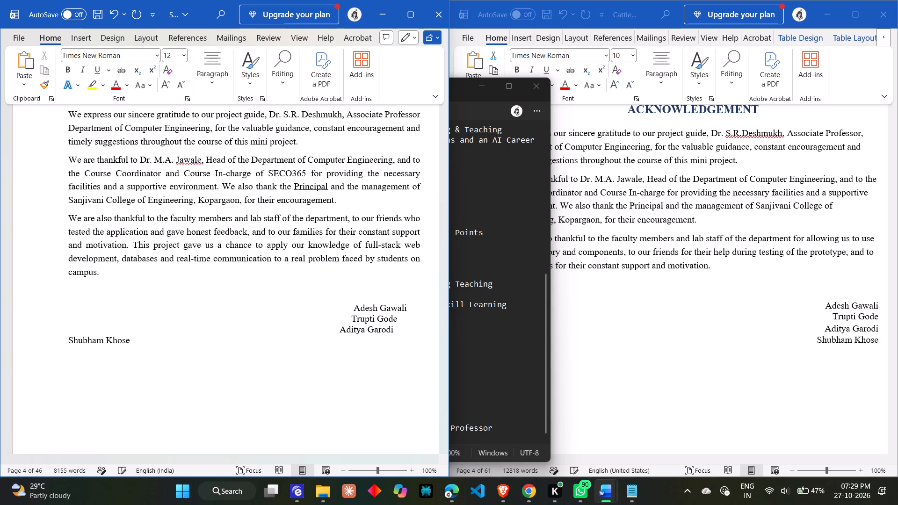
key("space")
key("space")
key("space")
key("space")
key("space")
key("space")
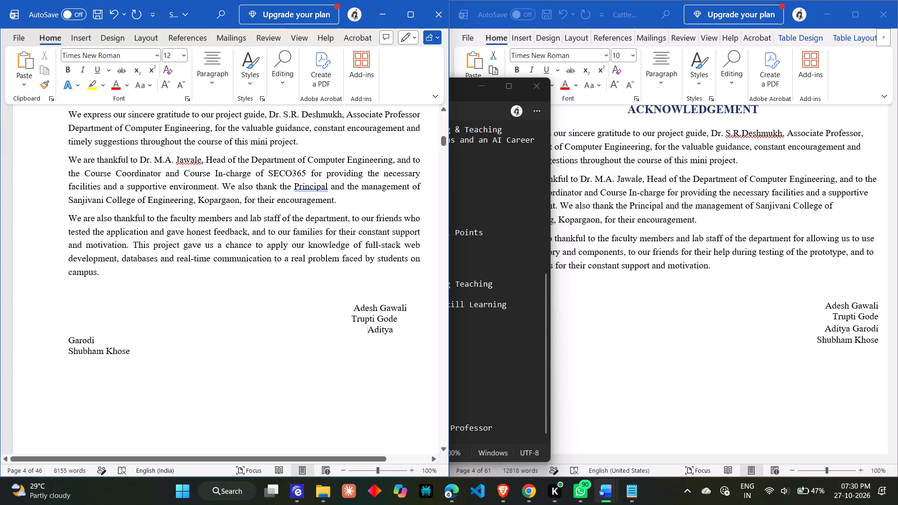
key("BackSpace")
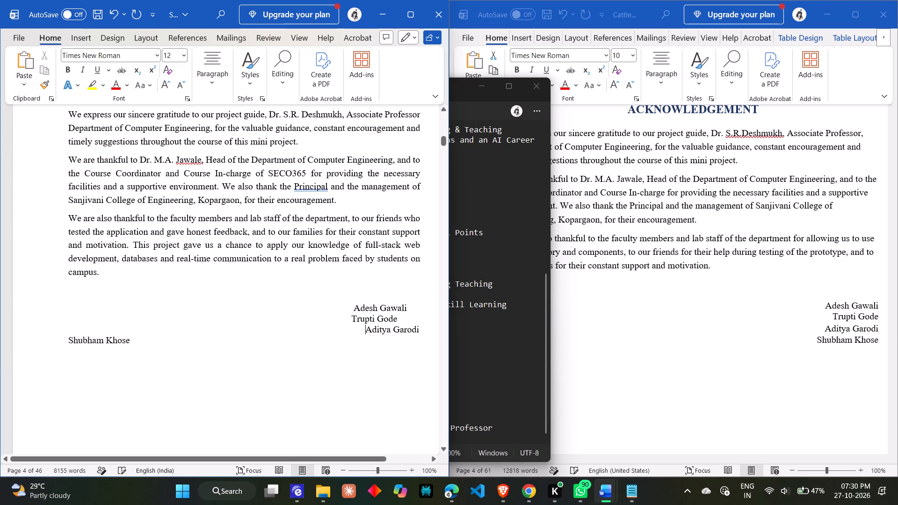
key("BackSpace")
key("BackSpace")
key("BackSpace")
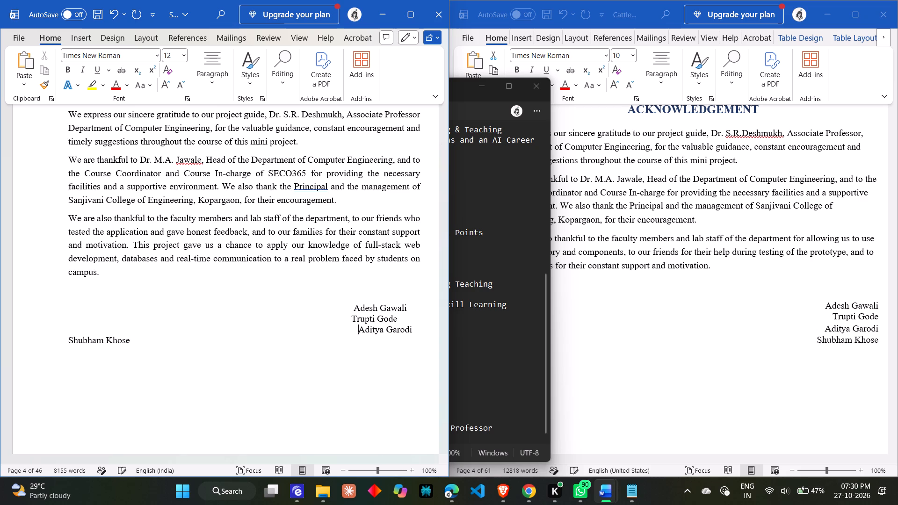
Adjust the leading spaces of the second and first student names so both start in line with the third name.
left_click(335, 321)
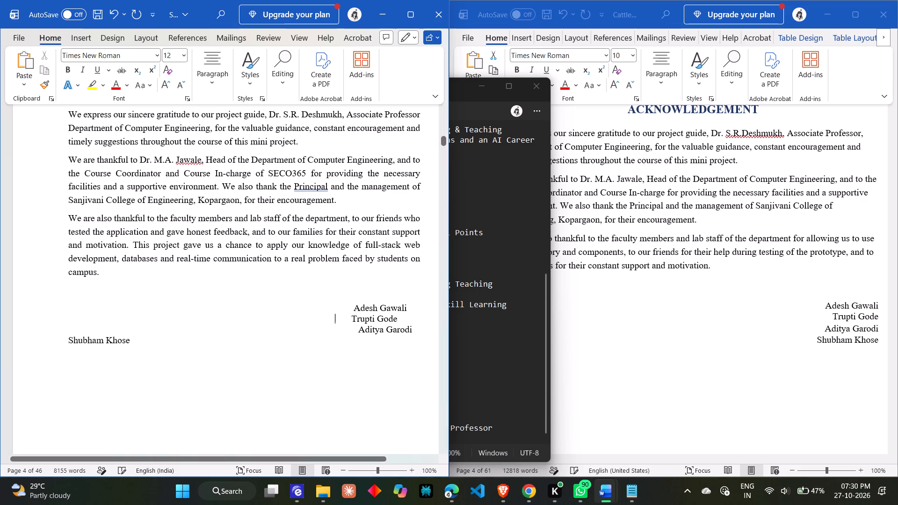
key("space")
key("space")
key("space")
key("space")
key("BackSpace")
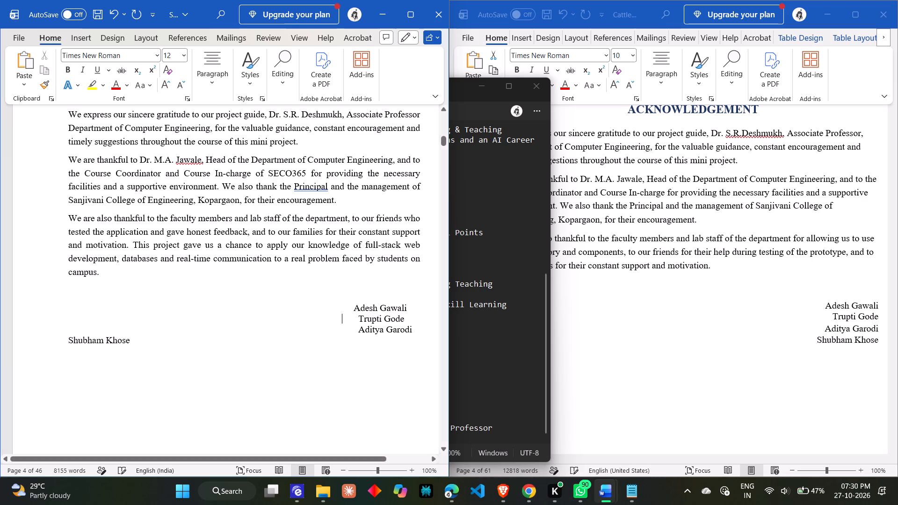
left_click(349, 307)
key("space")
key("space")
key("space")
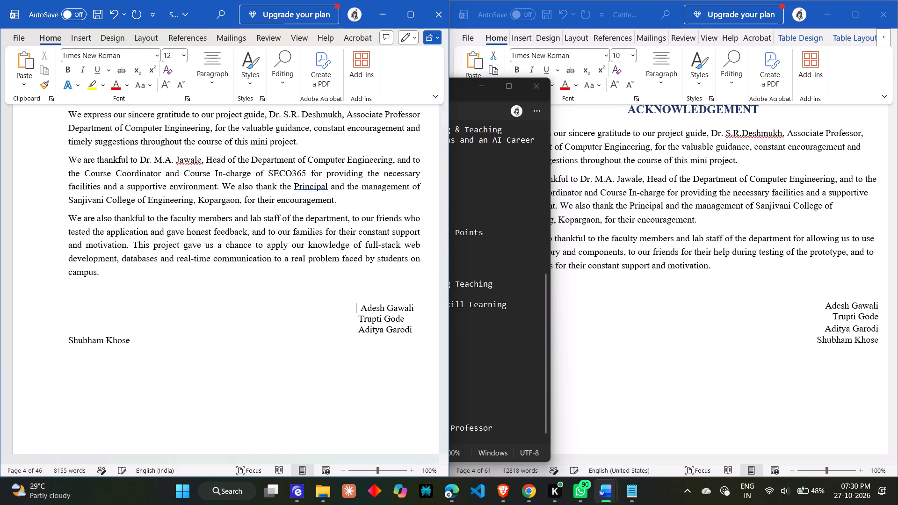
key("BackSpace")
Indent the fourth student name with leading spaces so it sits beneath the other three names near the right margin.
left_click(65, 337)
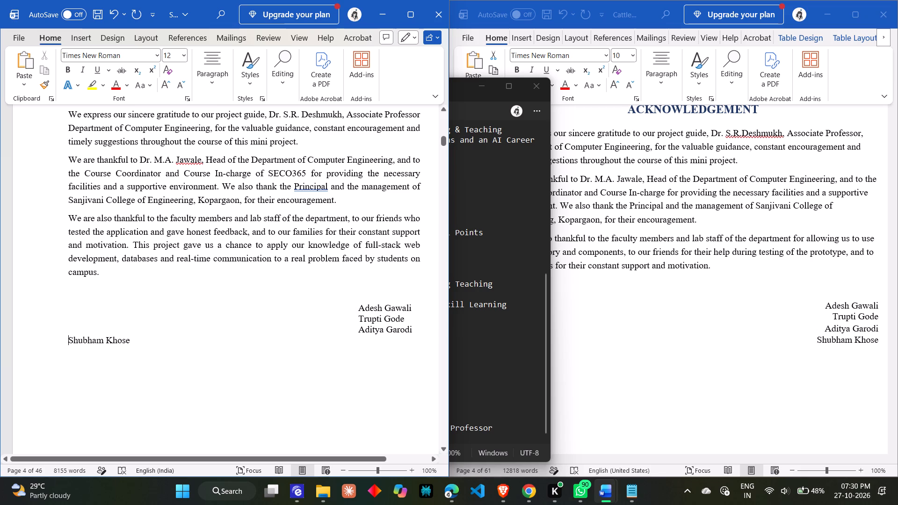
key("space")
key("space")
key("space")
key("space")
key("space")
key("space")
key("space")
key("space")
key("space")
key("space")
key("space")
key("space")
key("space")
key("space")
key("space")
key("space")
key("space")
key("space")
key("space")
key("space")
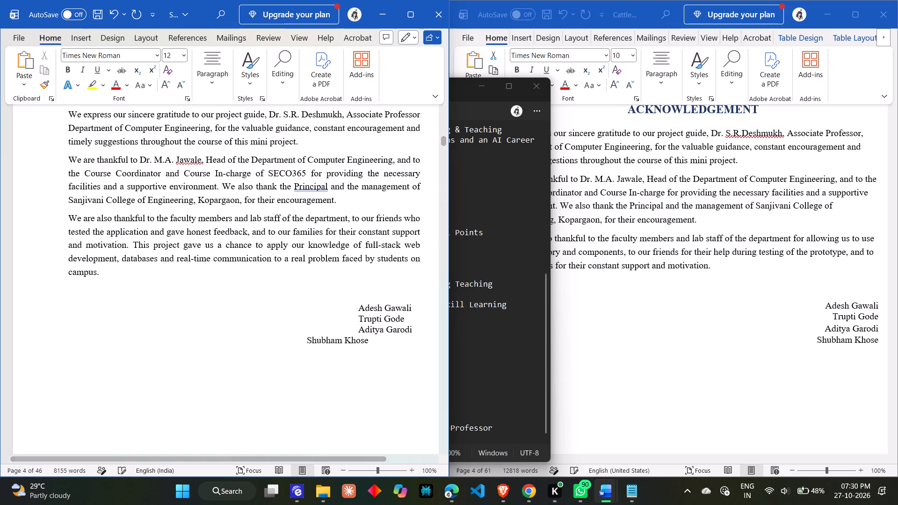
key("space")
key("space")
key("space")
key("space")
key("space")
key("space")
key("space")
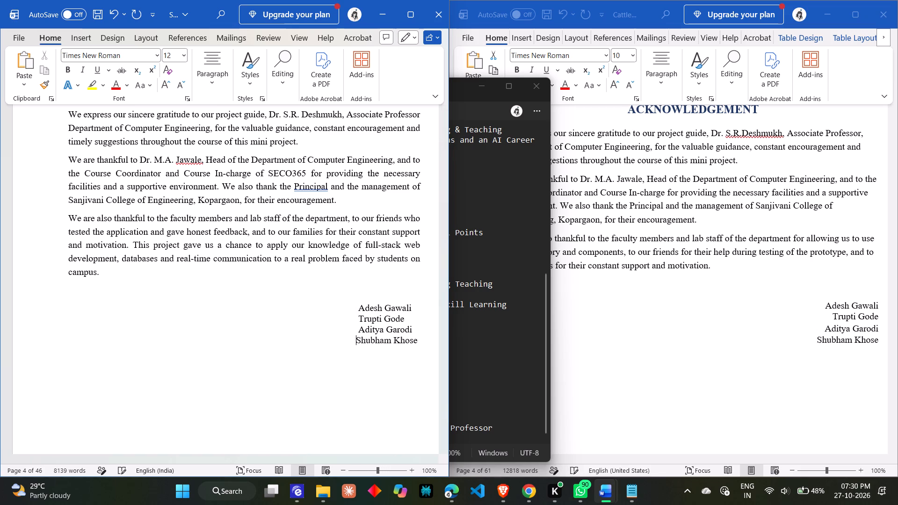
Review the end of the Acknowledgement page and the Abstract page, including its keywords.
scroll(97, 324, "down", 7)
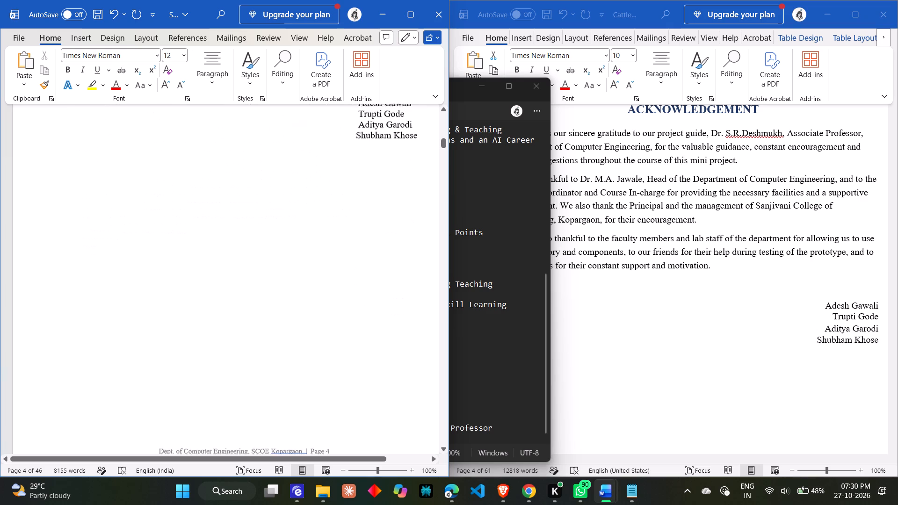
scroll(105, 316, "down", 11)
scroll(204, 242, "down", 4)
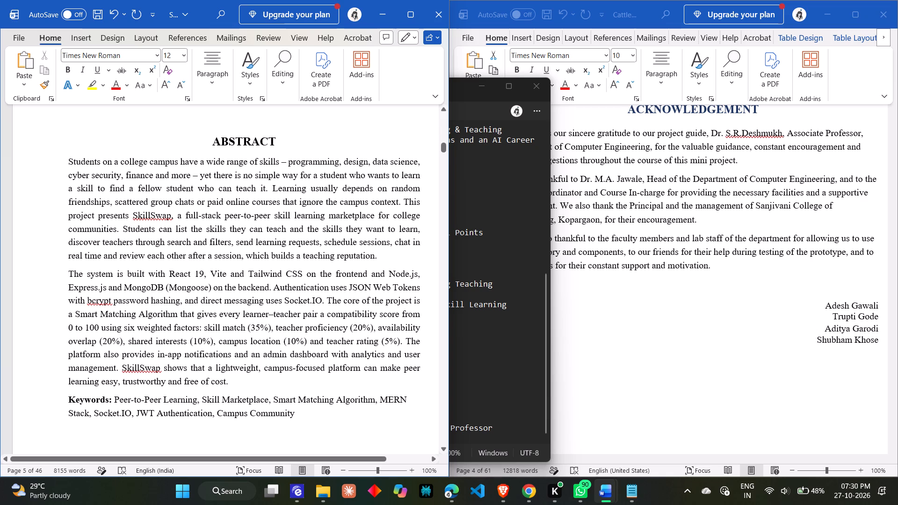
scroll(201, 287, "down", 4)
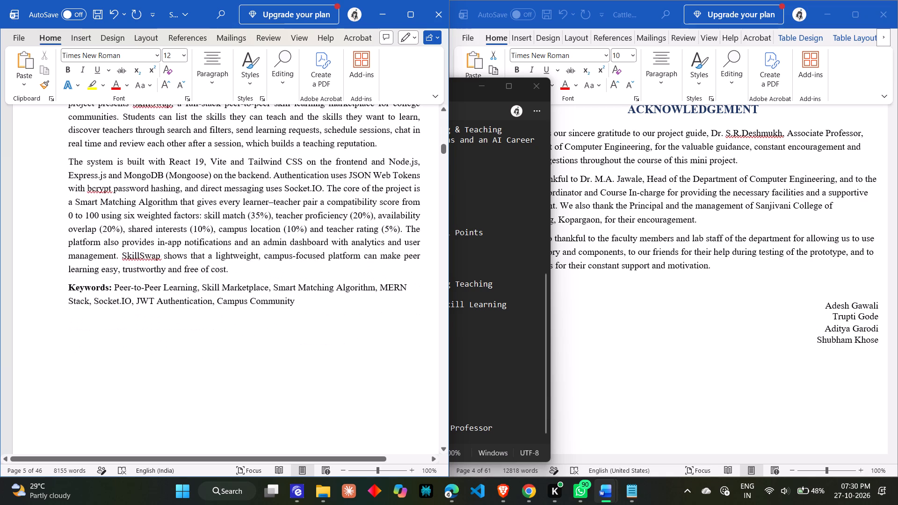
scroll(182, 276, "down", 2)
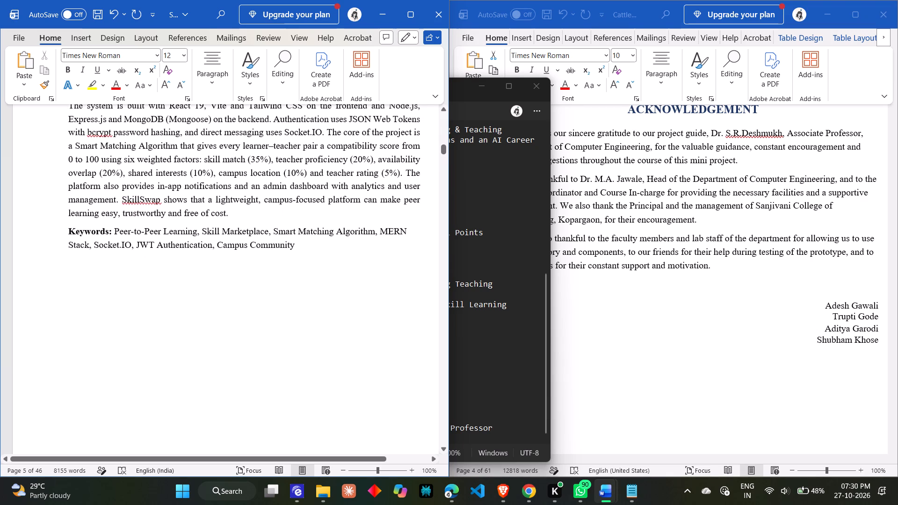
scroll(170, 247, "down", 5)
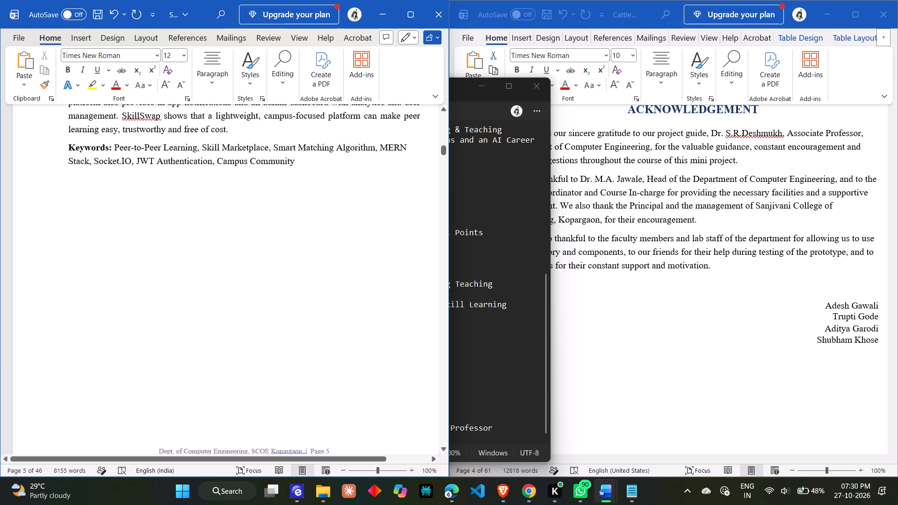
Examine the Table of Contents entries and page numbers from Project Proposal through to the Hackathon Participation Certificate section.
scroll(170, 247, "down", 13)
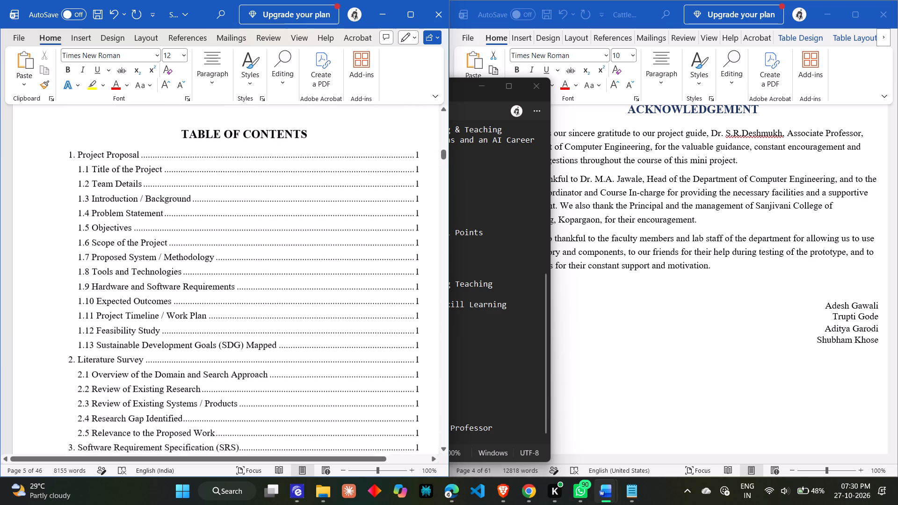
scroll(172, 247, "down", 4)
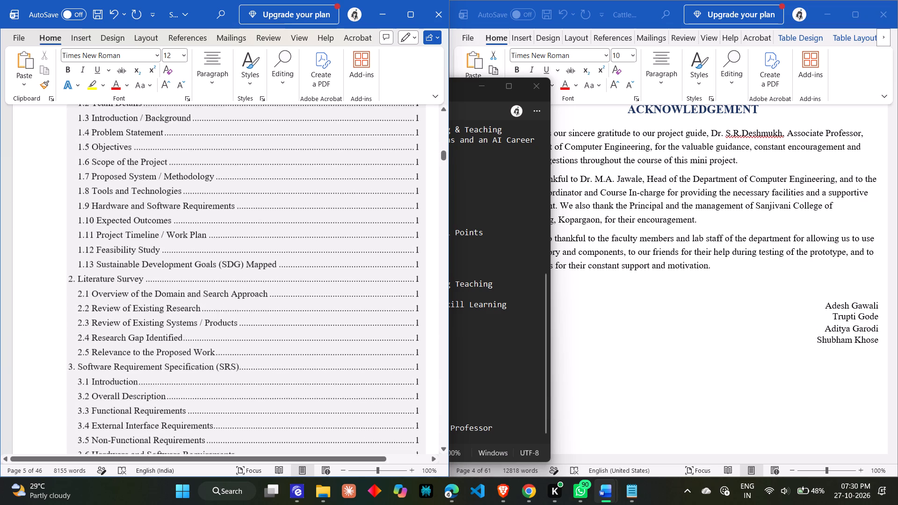
scroll(173, 246, "down", 6)
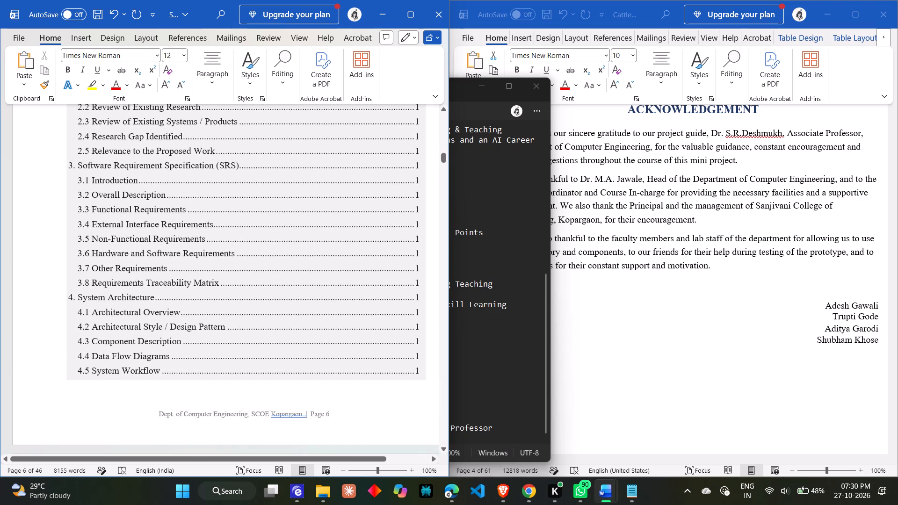
left_click(166, 342)
scroll(167, 342, "down", 17)
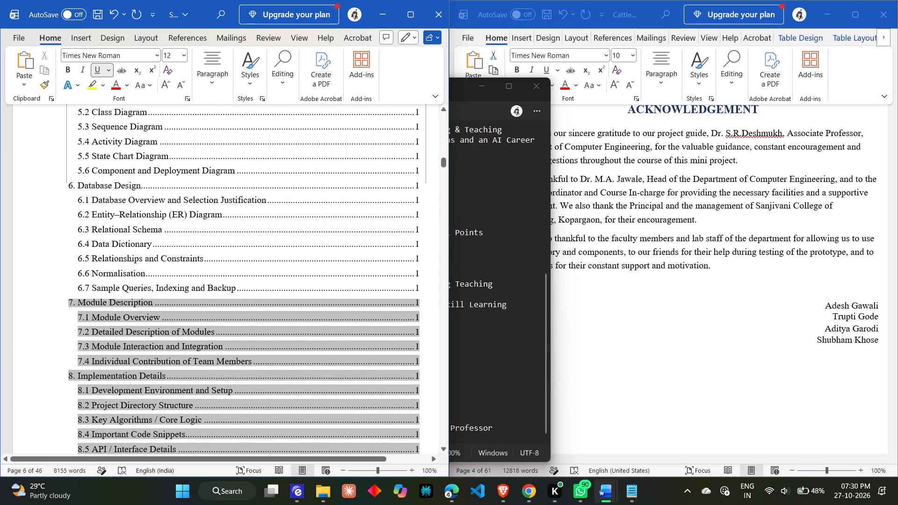
left_click(171, 330)
left_click(166, 339)
left_click(148, 245)
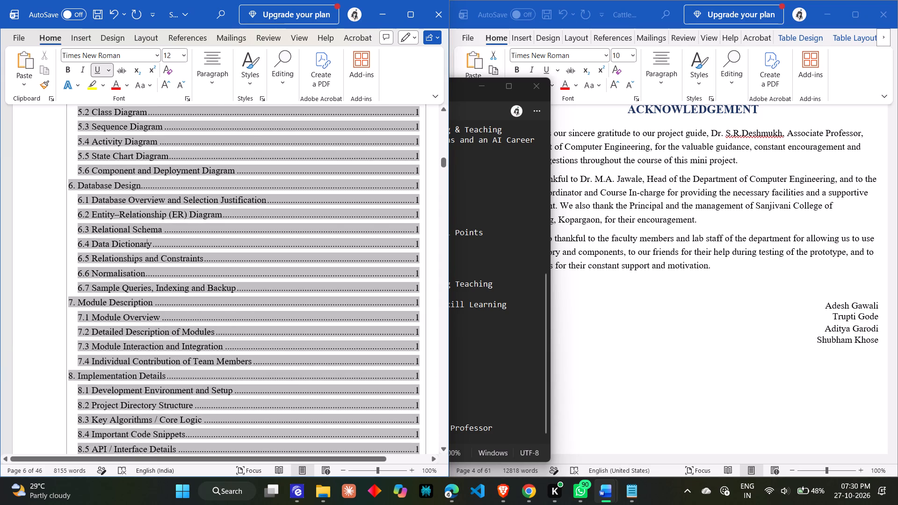
scroll(147, 244, "up", 6)
scroll(147, 256, "down", 20)
scroll(147, 256, "down", 1)
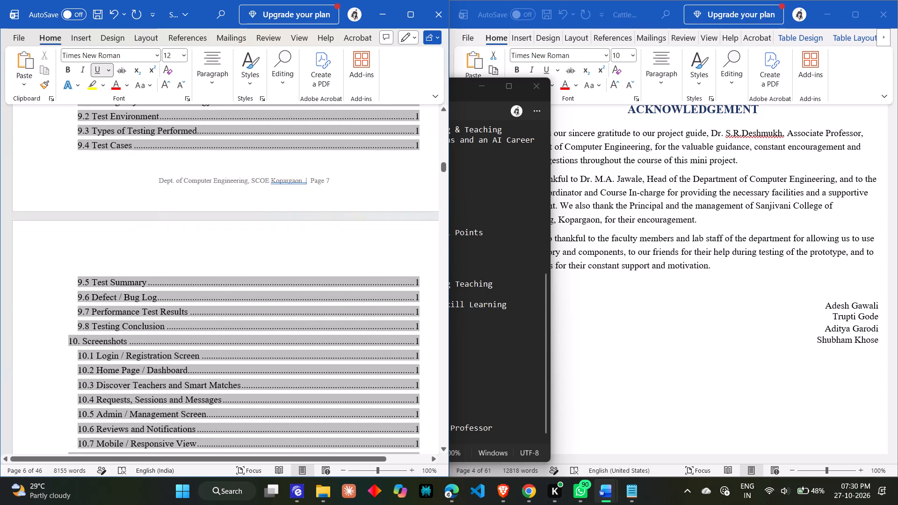
left_click(151, 273)
left_click(172, 340)
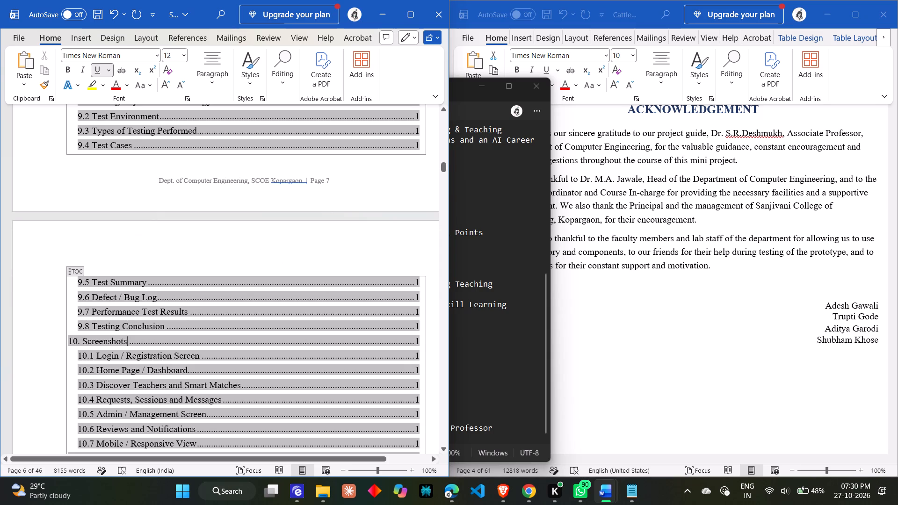
left_click(198, 254)
left_click(78, 271)
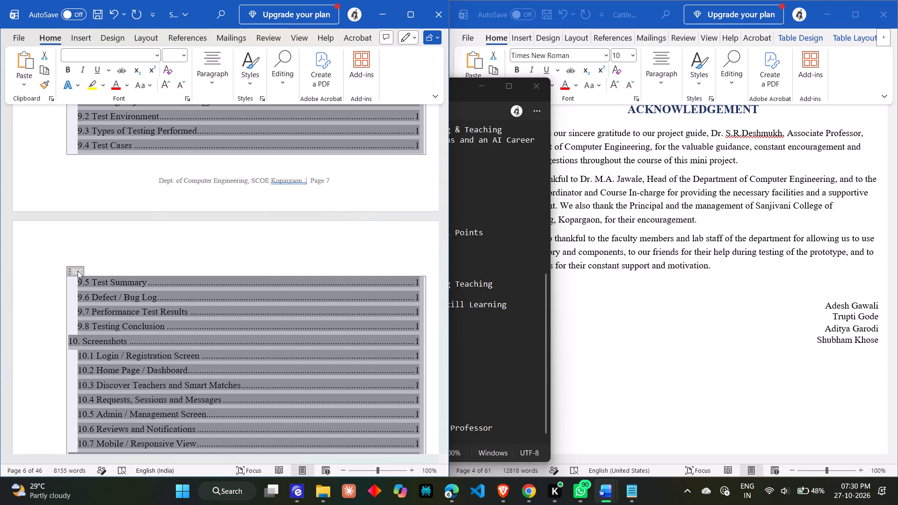
left_click(78, 271)
left_click(166, 240)
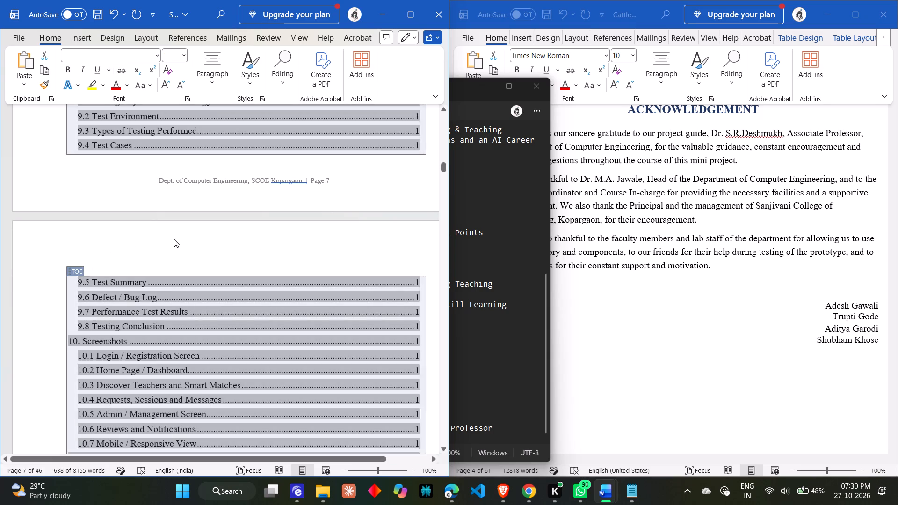
scroll(217, 247, "down", 20)
scroll(217, 247, "down", 7)
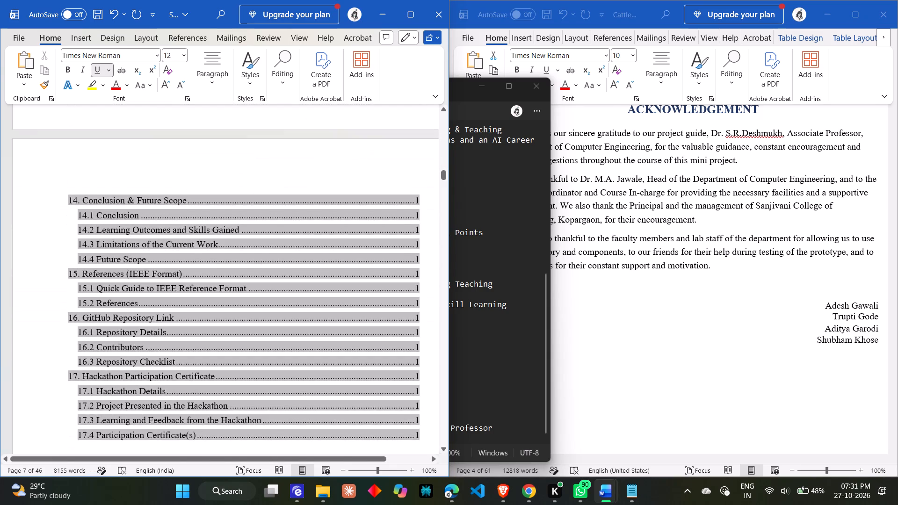
Maximize the SkillSwap report window and look back over the Table of Contents and Abstract pages.
left_click(409, 17)
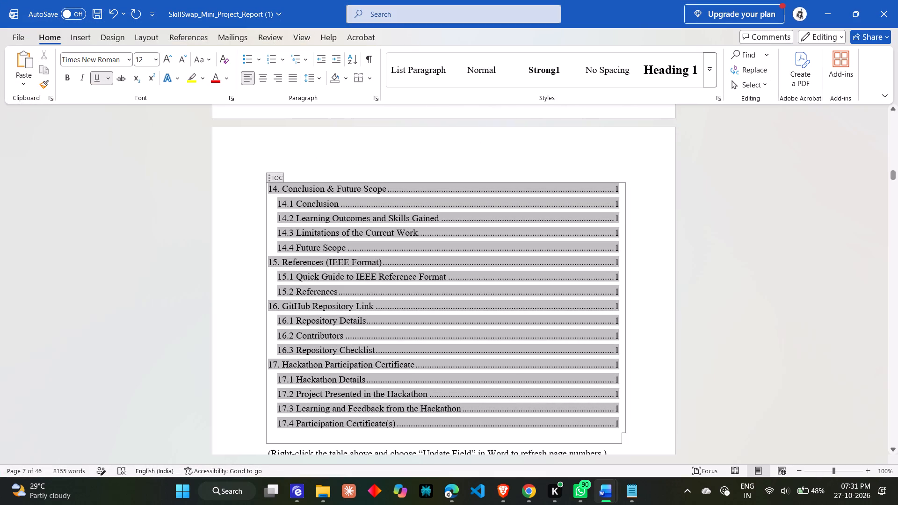
left_click_drag(105, 217, 109, 213)
left_click(96, 330)
left_click(98, 326)
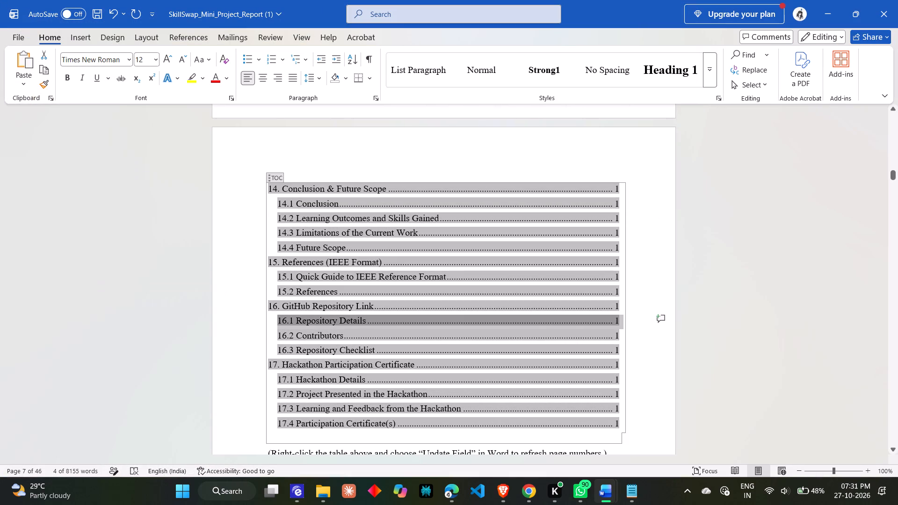
scroll(215, 224, "up", 20)
scroll(215, 224, "up", 11)
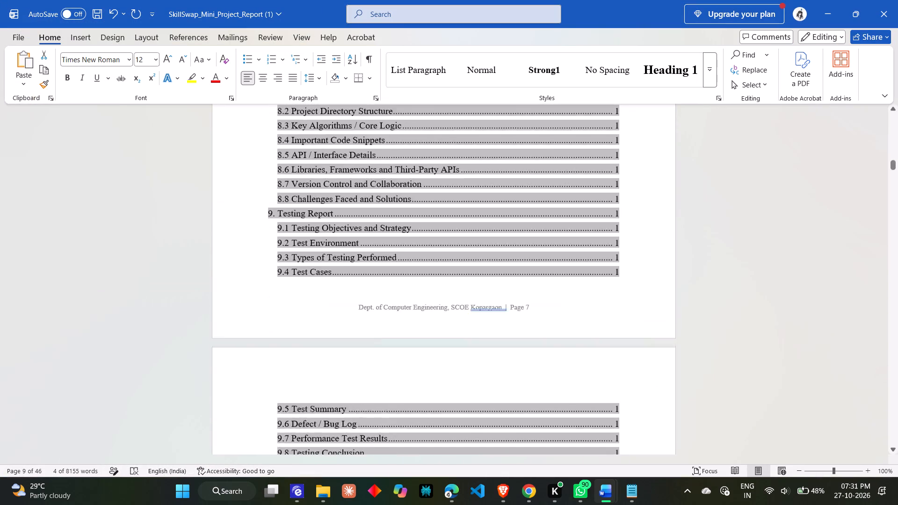
scroll(226, 222, "up", 20)
scroll(226, 222, "up", 20)
scroll(226, 222, "up", 7)
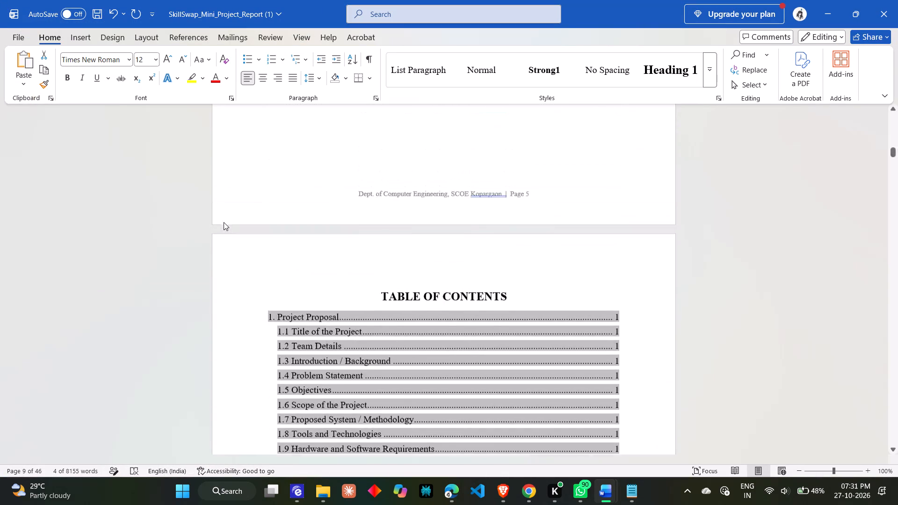
scroll(224, 222, "up", 20)
scroll(224, 222, "up", 4)
scroll(219, 223, "down", 10)
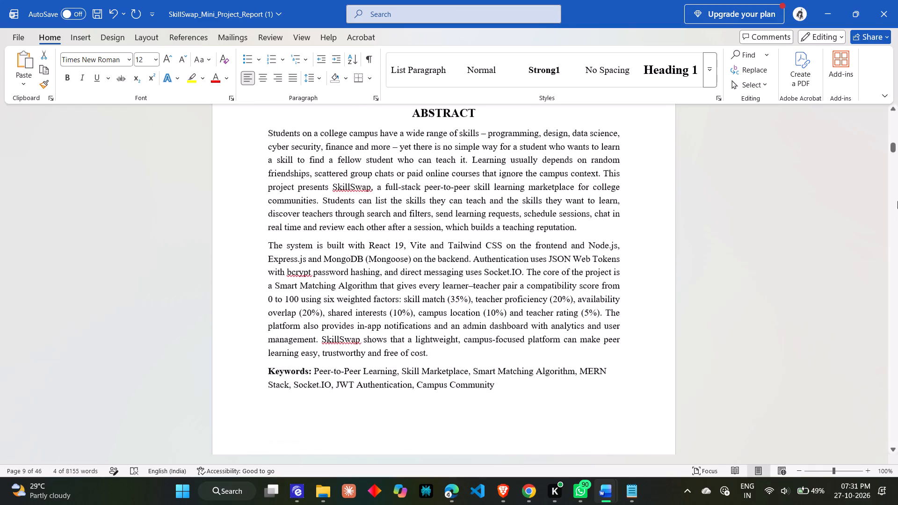
Go to the end of the report and examine the unfilled placeholders in the GitHub repository and hackathon certificate sections.
left_click_drag(894, 154, 897, 504)
left_click_drag(894, 171, 896, 503)
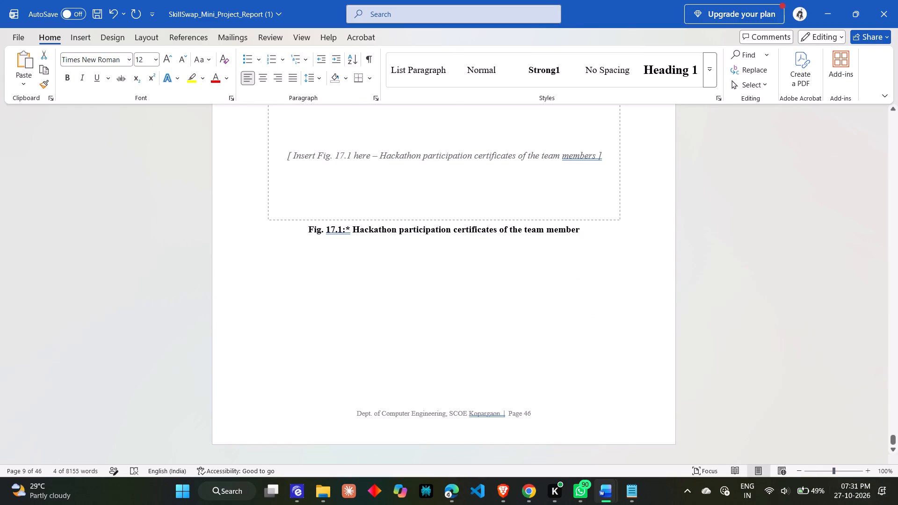
left_click(761, 244)
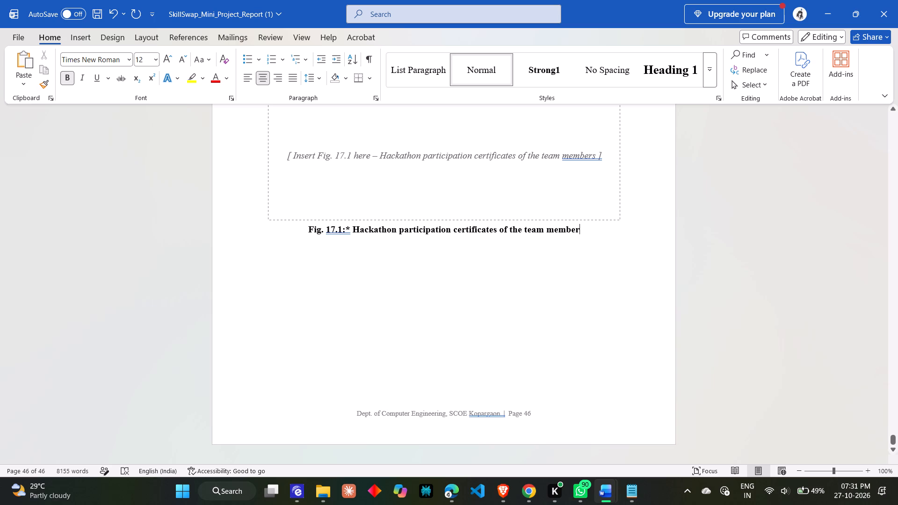
scroll(508, 258, "up", 7)
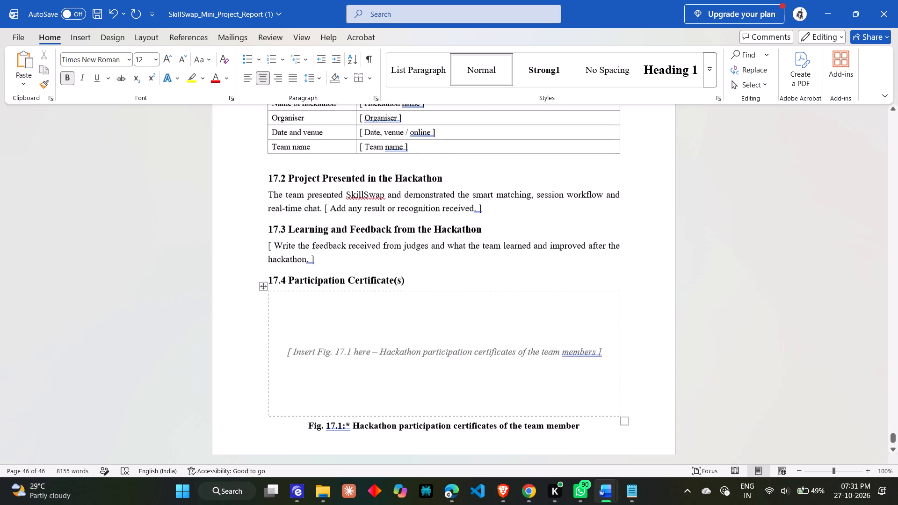
scroll(510, 249, "up", 15)
scroll(510, 245, "down", 2)
scroll(510, 245, "up", 3)
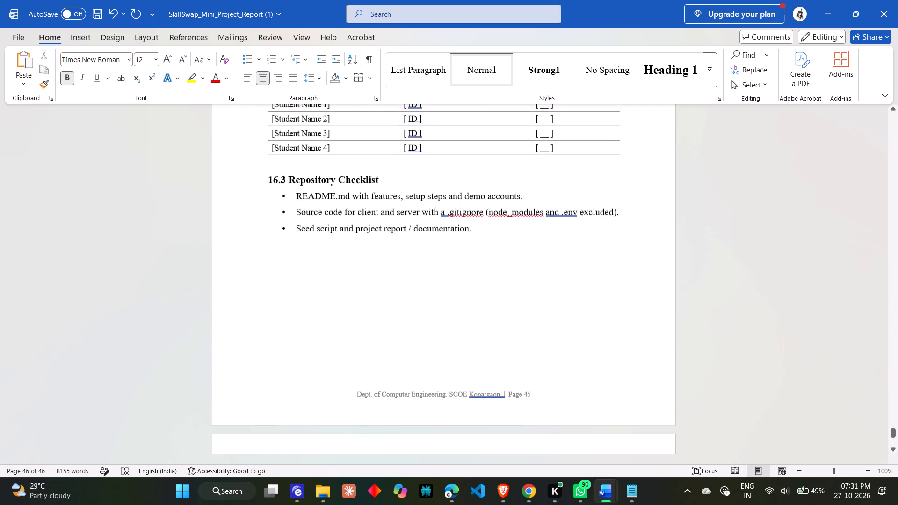
scroll(510, 245, "up", 5)
scroll(510, 245, "down", 16)
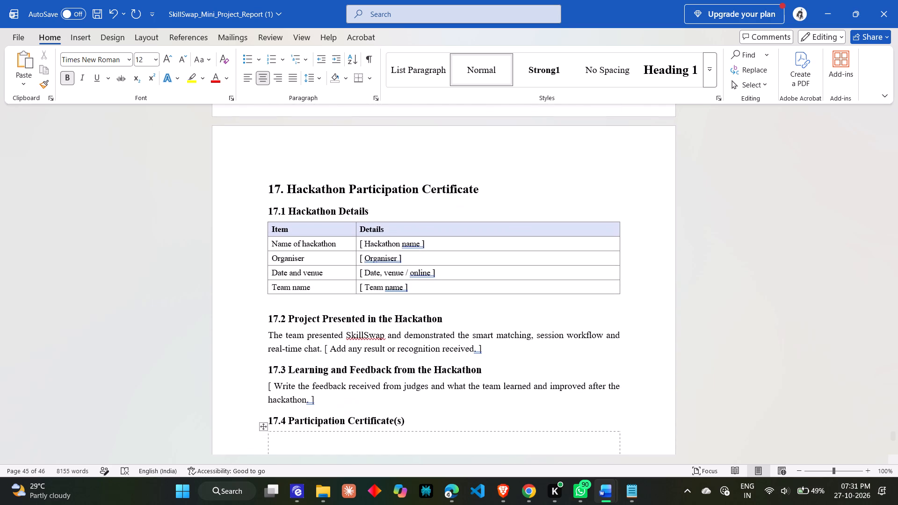
Look back from the GitHub section to the Project Proposal's team details tables and the report's cover page.
scroll(511, 243, "up", 7)
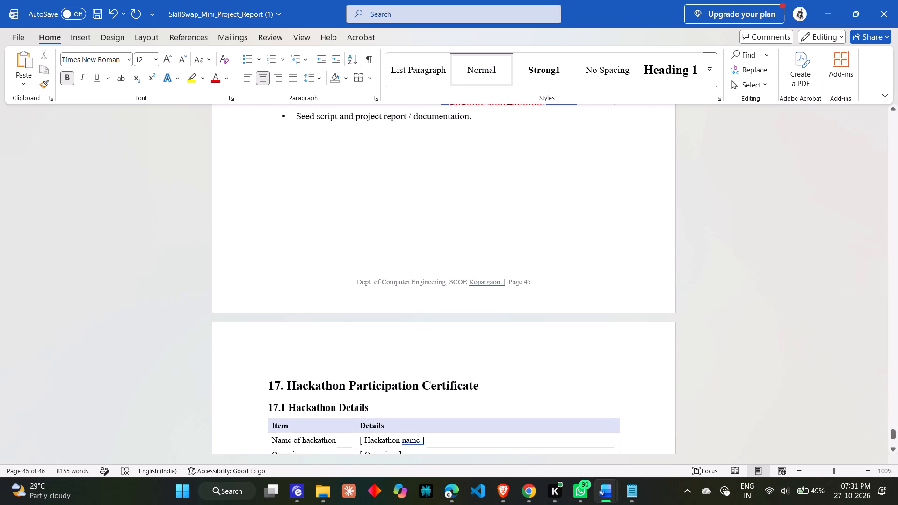
left_click_drag(891, 431, 858, 138)
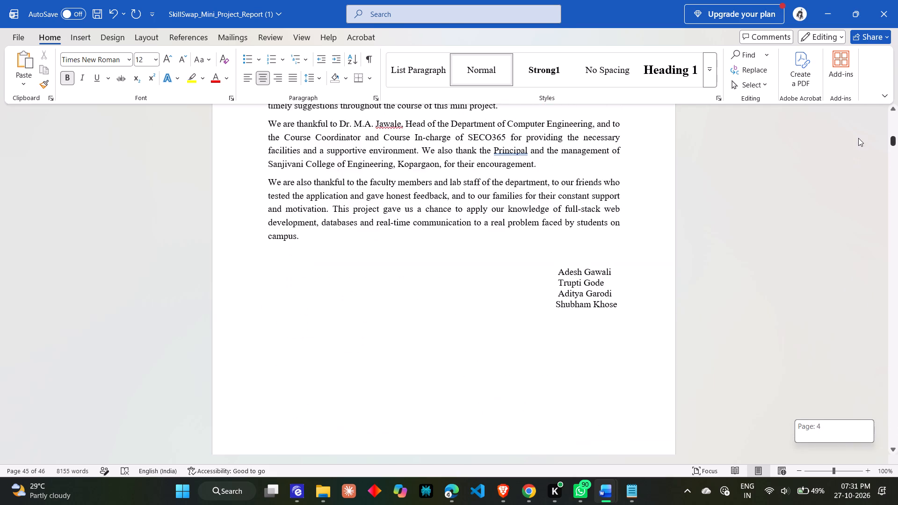
left_click_drag(858, 138, 865, 198)
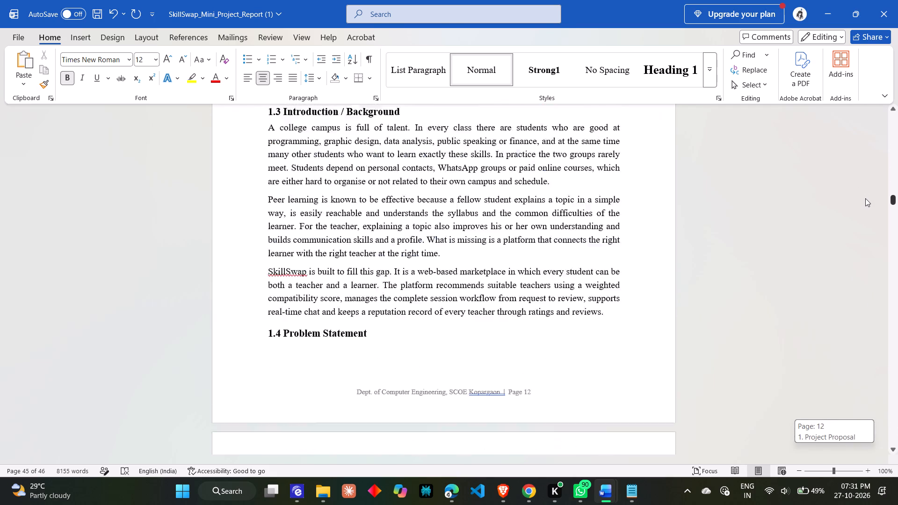
left_click_drag(865, 198, 856, 191)
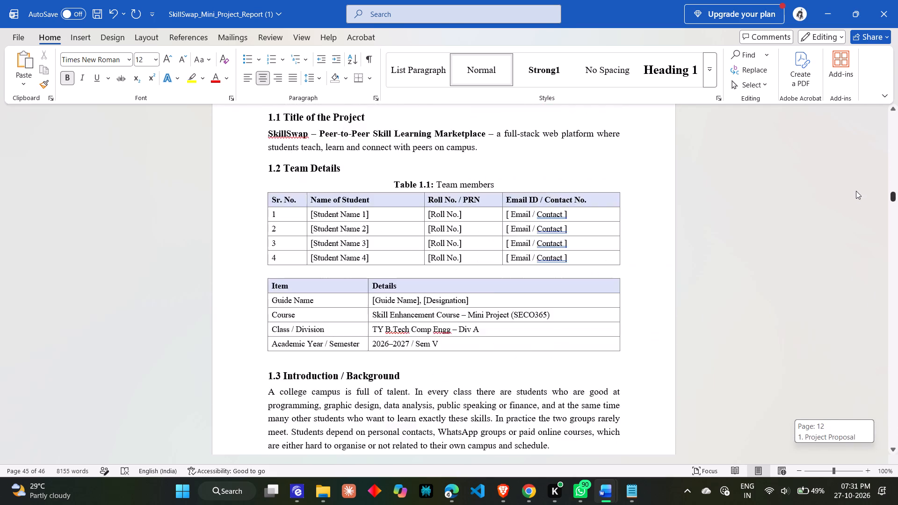
left_click_drag(856, 191, 858, 195)
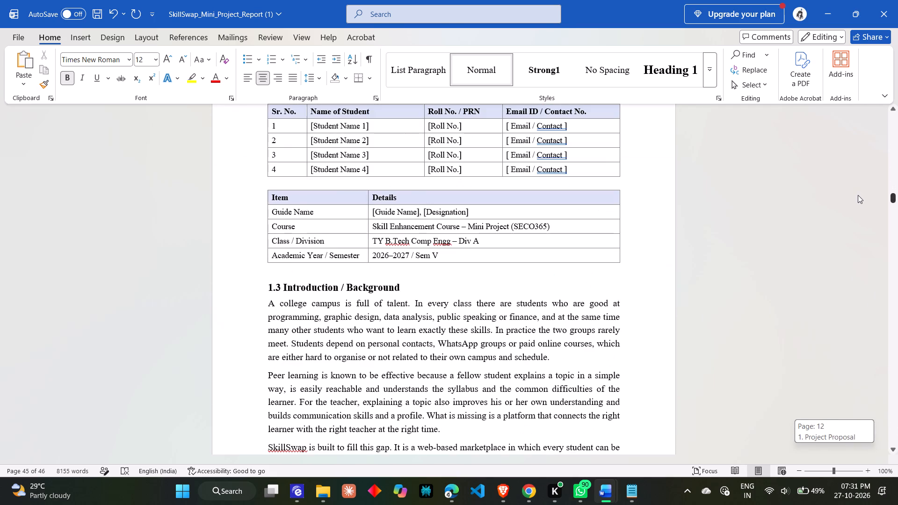
left_click_drag(858, 195, 855, 98)
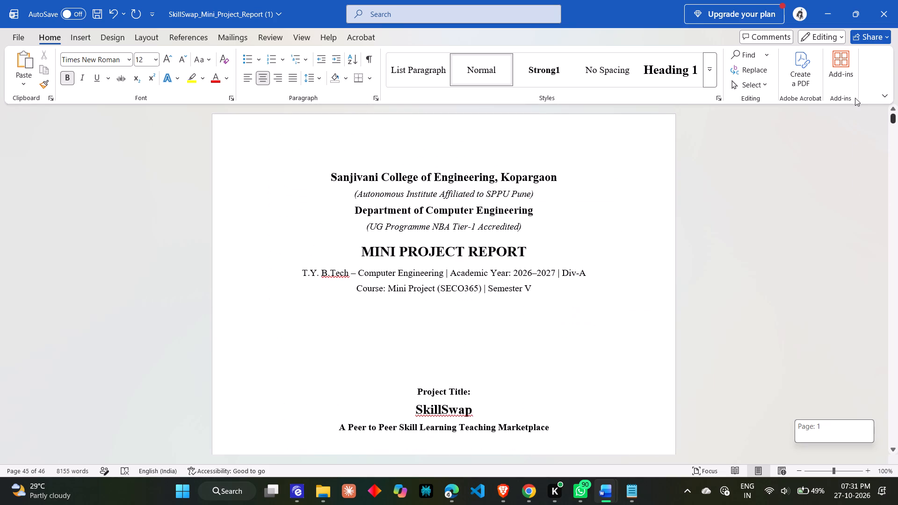
left_click_drag(855, 98, 861, 133)
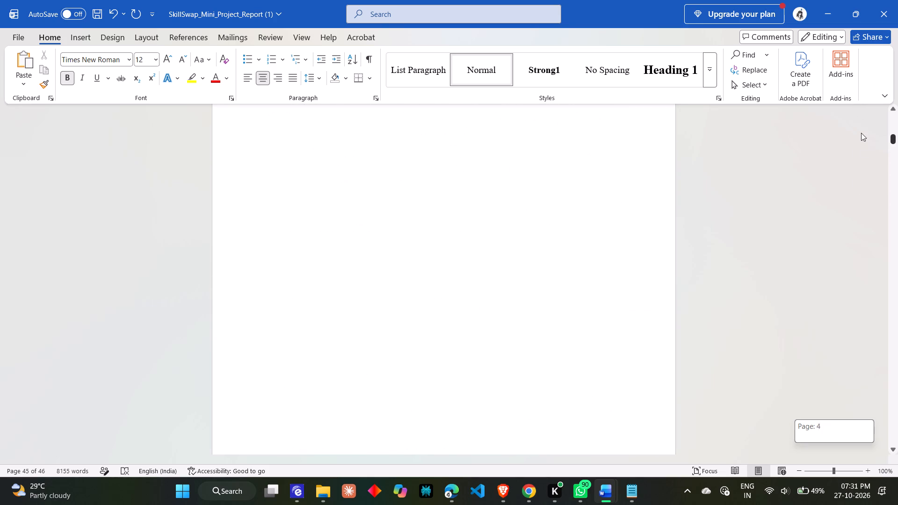
left_click_drag(861, 133, 860, 113)
Read through the Certificate, Acknowledgement and Abstract pages and the Table of Contents entries up to Module Description.
scroll(680, 226, "down", 20)
scroll(680, 226, "down", 4)
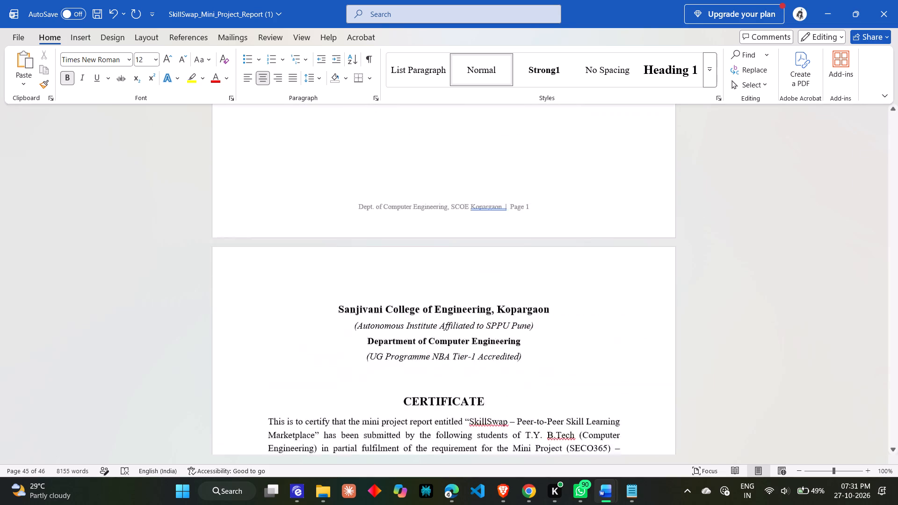
scroll(693, 210, "down", 20)
scroll(693, 210, "down", 20)
scroll(693, 210, "down", 7)
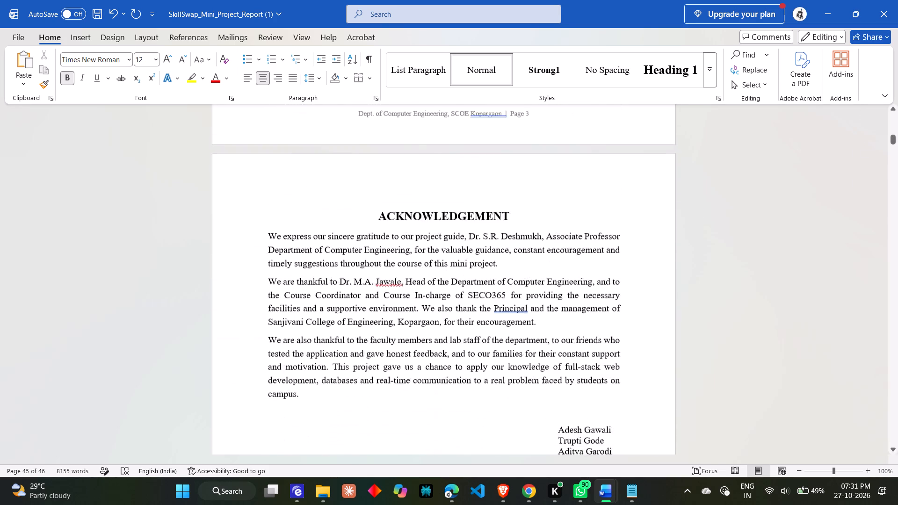
scroll(696, 206, "down", 8)
scroll(692, 217, "down", 17)
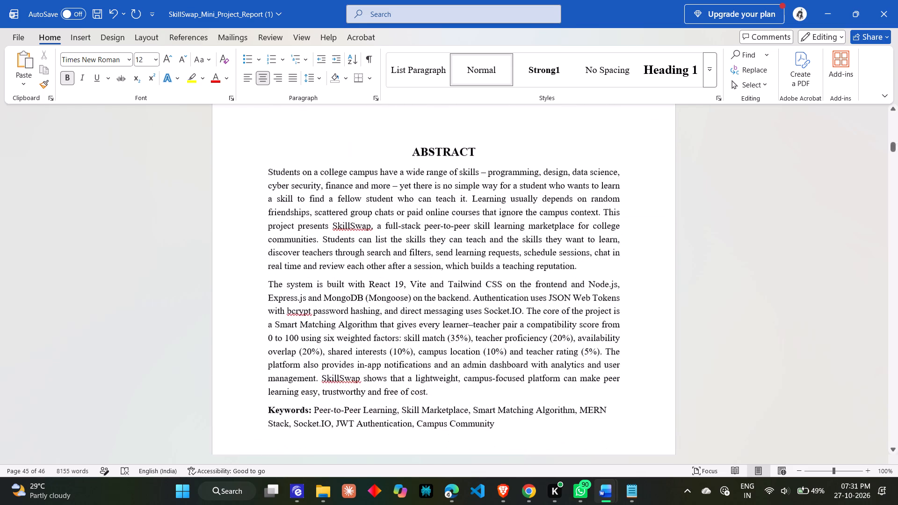
scroll(692, 228, "down", 2)
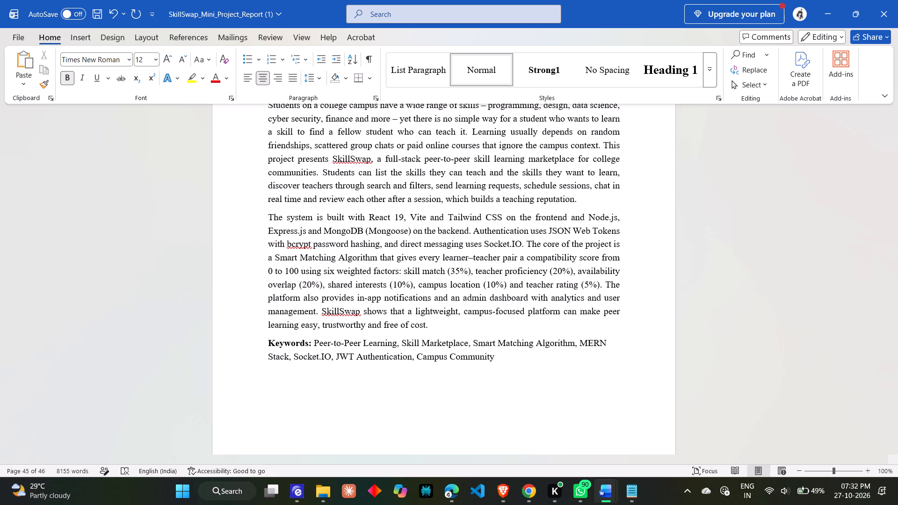
scroll(555, 251, "down", 16)
scroll(591, 288, "down", 7)
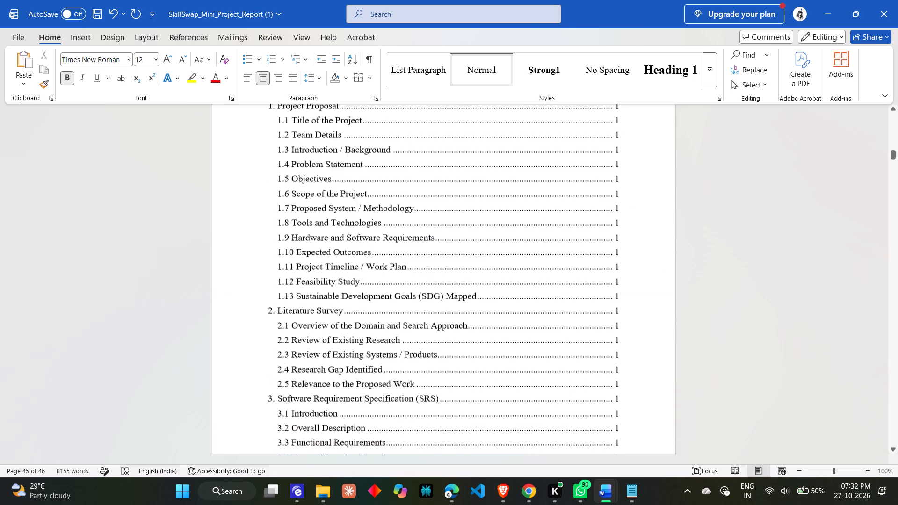
scroll(593, 284, "down", 15)
scroll(596, 272, "down", 7)
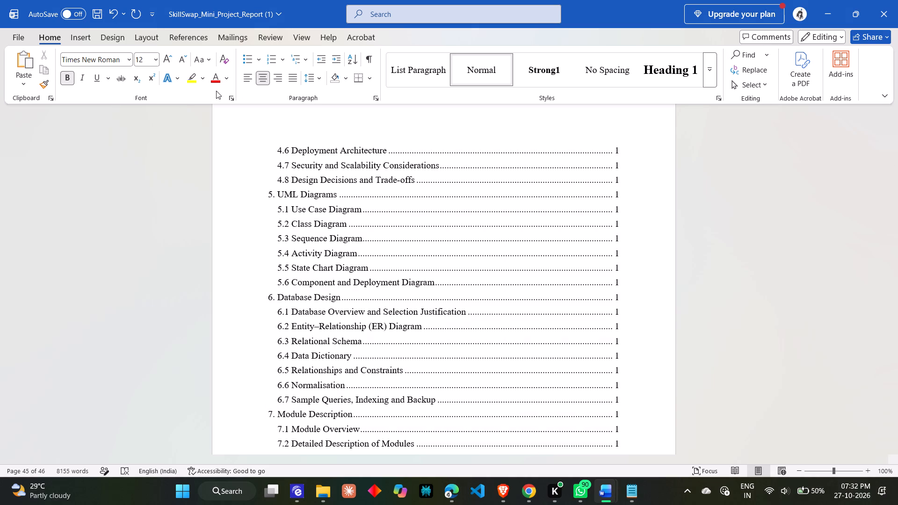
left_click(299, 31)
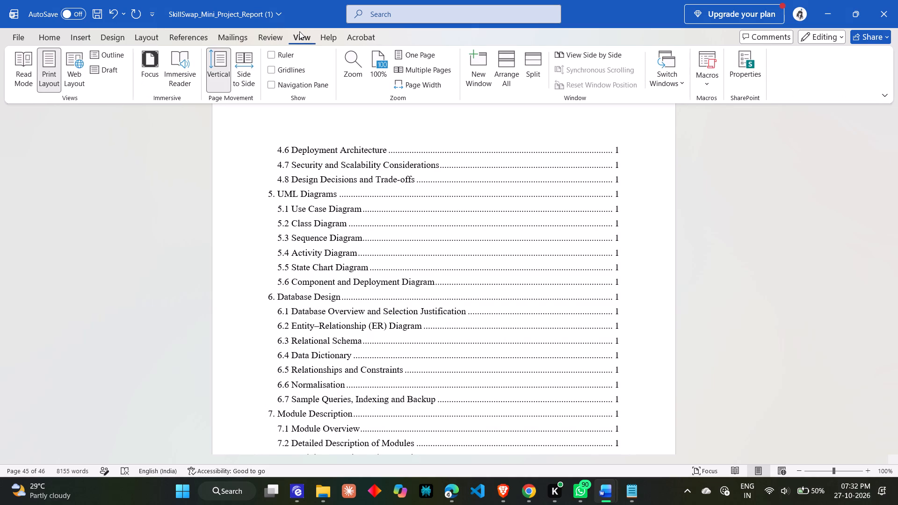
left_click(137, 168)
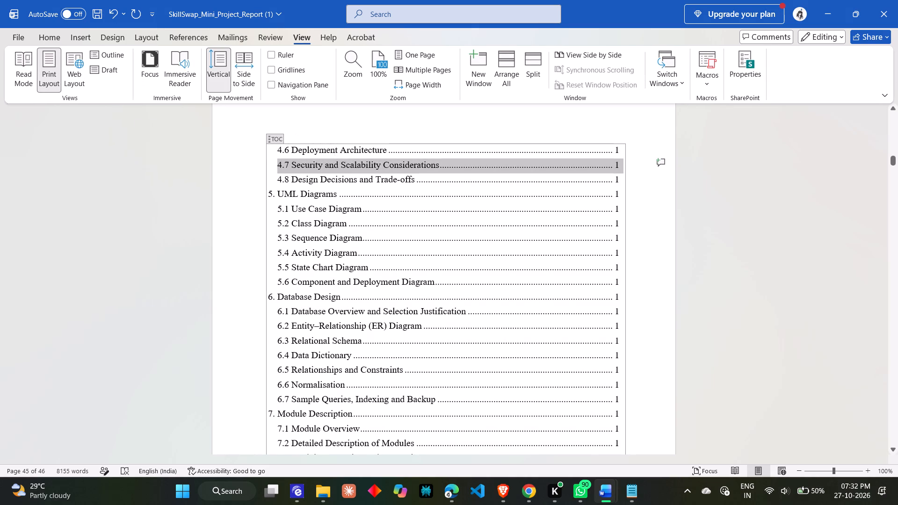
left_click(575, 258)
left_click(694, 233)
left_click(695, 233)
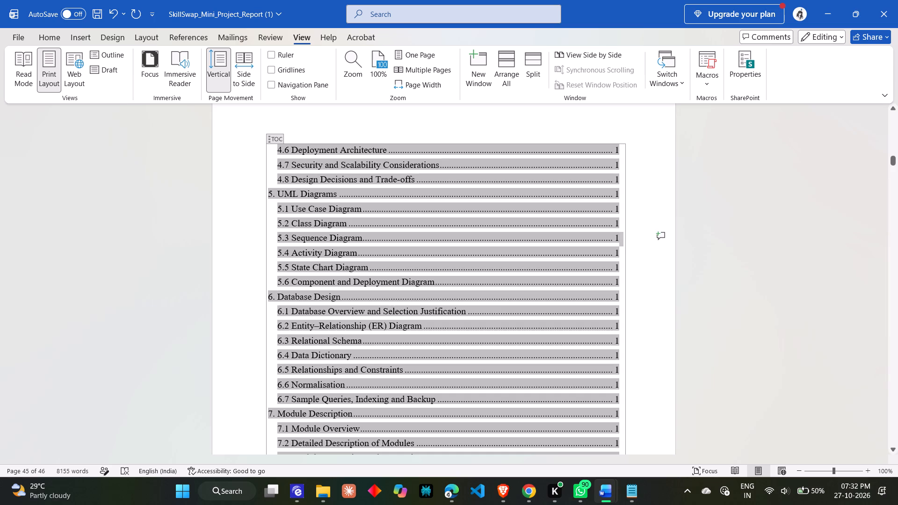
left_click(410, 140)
Extend the Fig. 17.1 certificate placeholder box in section 17.4 downward to nearly twice its height.
scroll(479, 257, "down", 20)
scroll(479, 257, "down", 4)
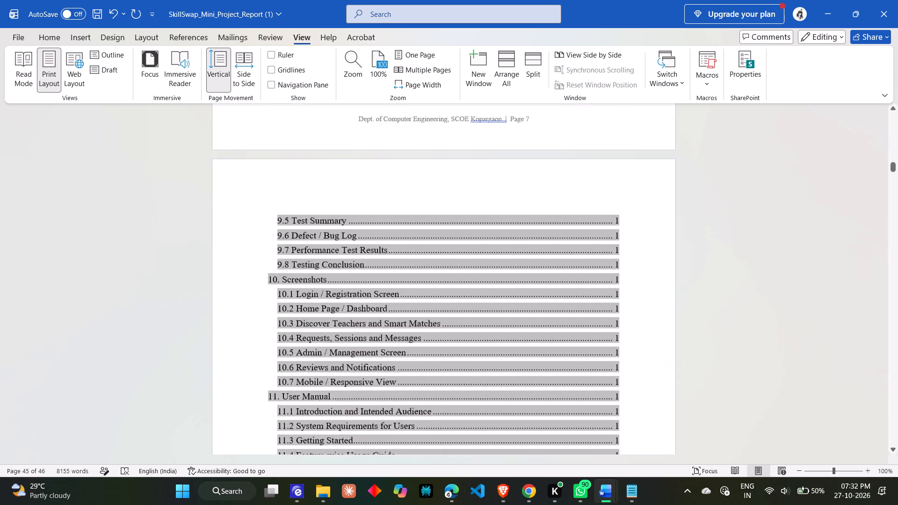
scroll(550, 268, "down", 5)
scroll(634, 271, "down", 8)
left_click_drag(894, 176, 884, 504)
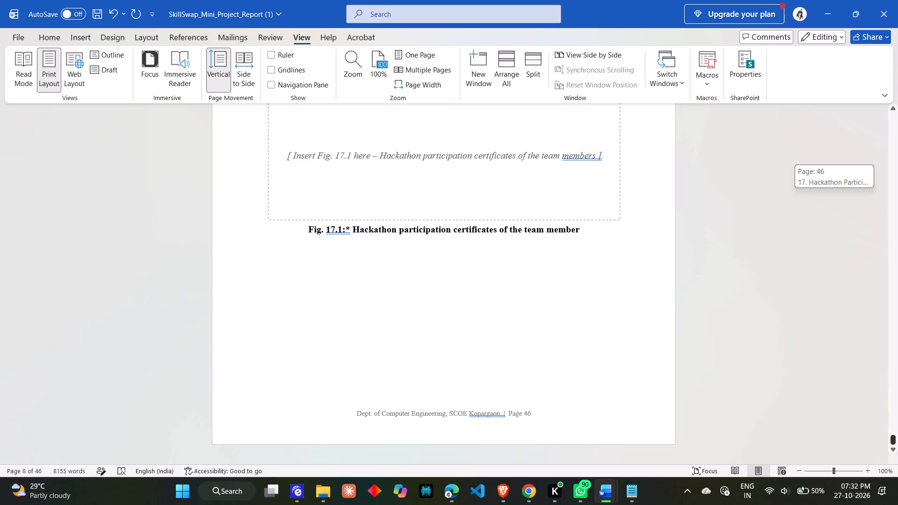
left_click_drag(884, 504, 888, 504)
scroll(373, 174, "up", 1)
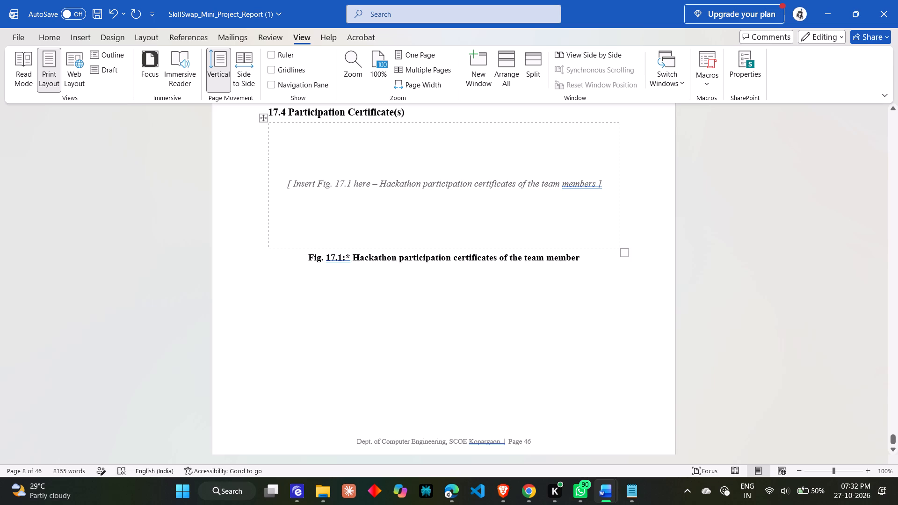
left_click_drag(436, 247, 434, 348)
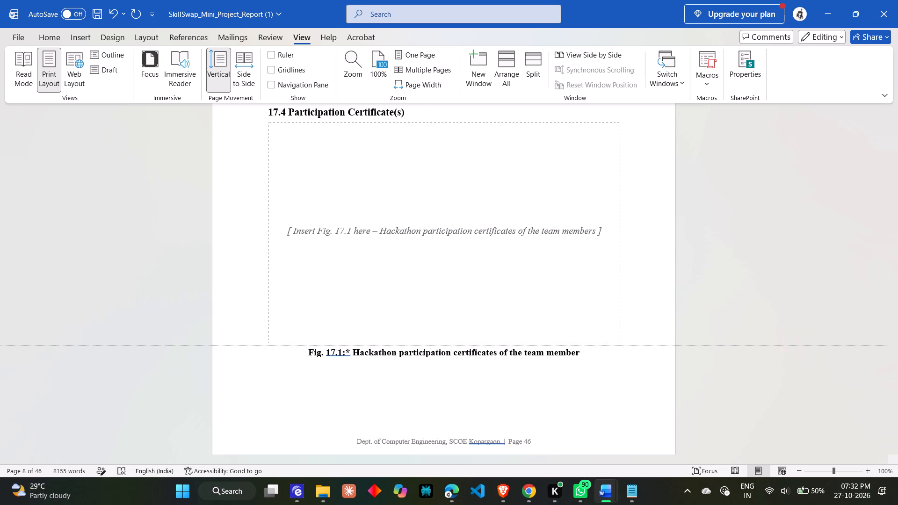
left_click_drag(434, 348, 432, 359)
scroll(443, 321, "down", 3)
scroll(443, 321, "up", 6)
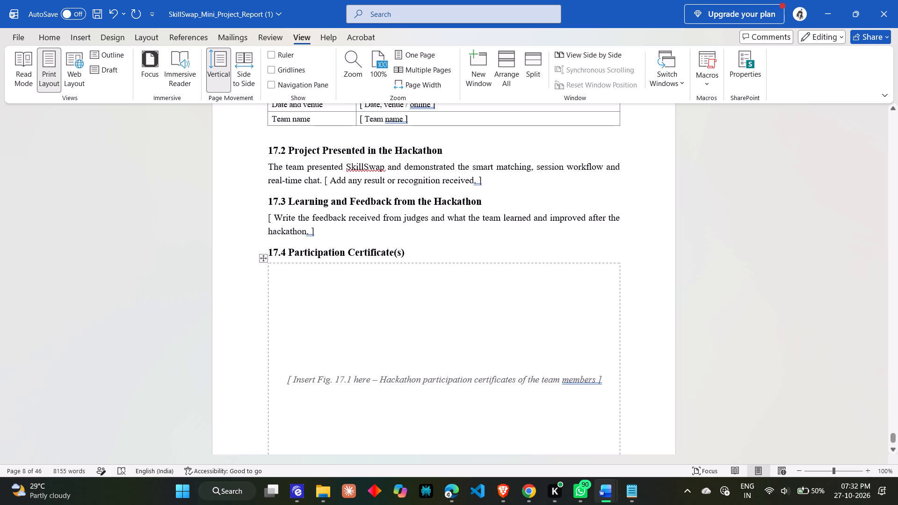
scroll(339, 256, "up", 7)
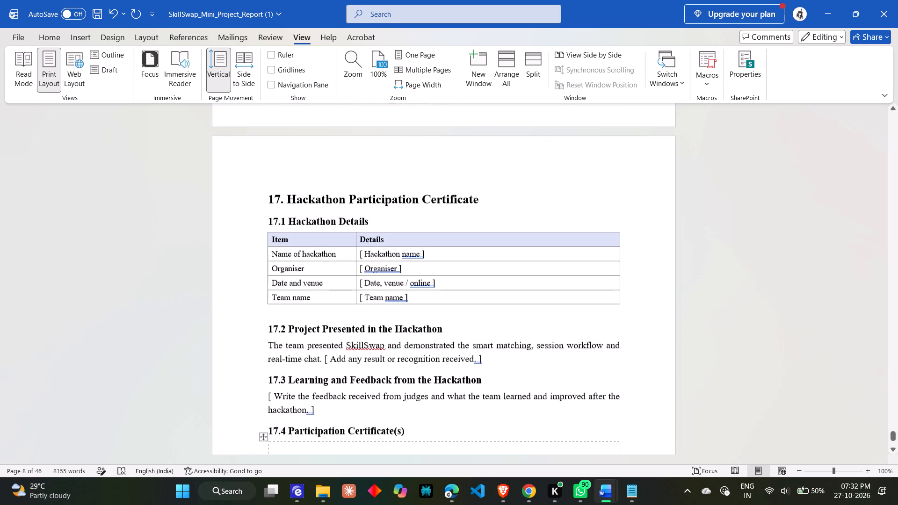
Return to the cover page and look over the student table, guide and submission date through to the Abstract.
left_click(812, 243)
left_click_drag(892, 325, 892, 322)
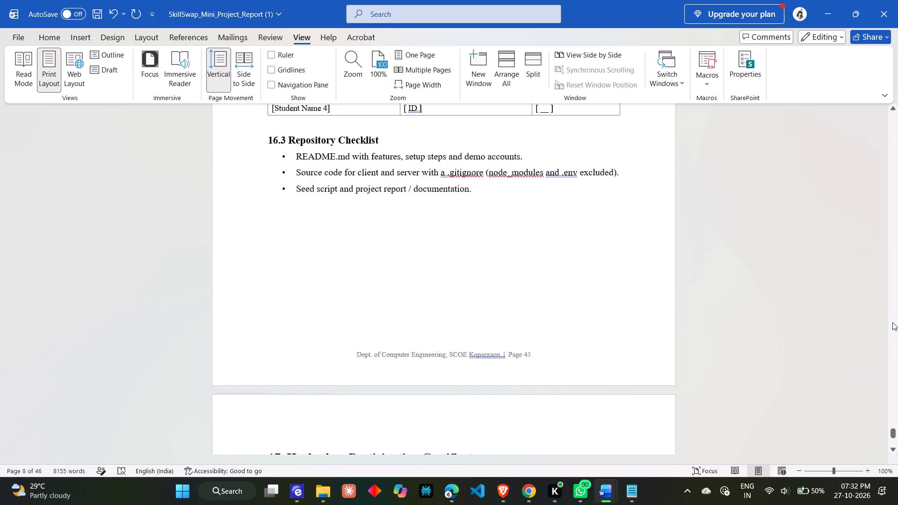
left_click_drag(892, 322, 897, 75)
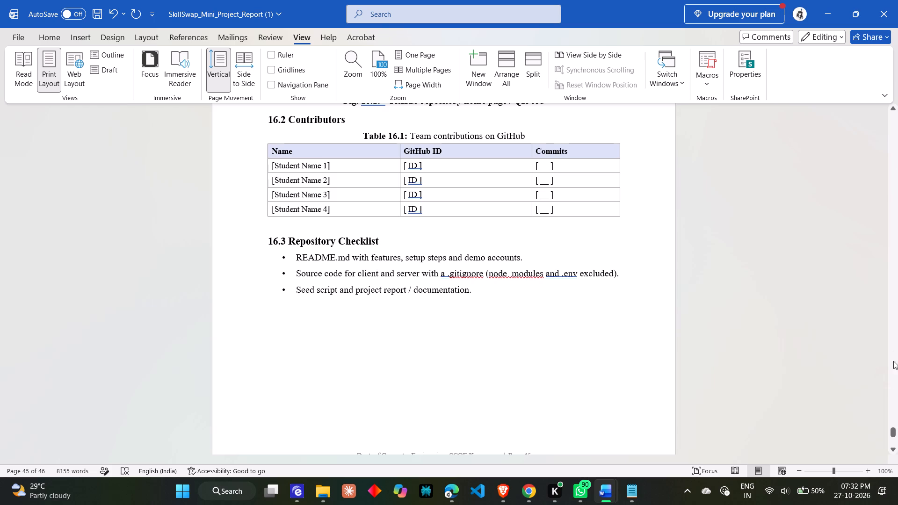
left_click_drag(892, 431, 856, 106)
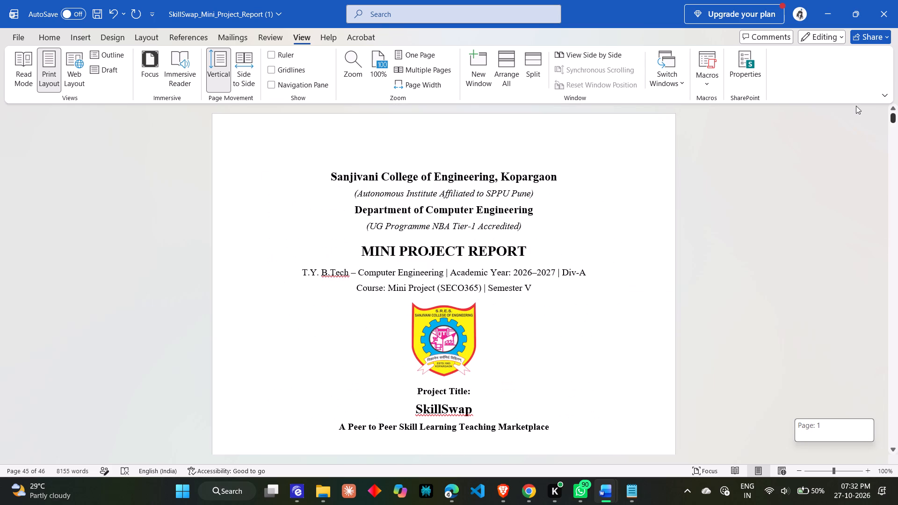
left_click_drag(856, 106, 855, 106)
scroll(514, 273, "up", 7)
scroll(515, 259, "down", 16)
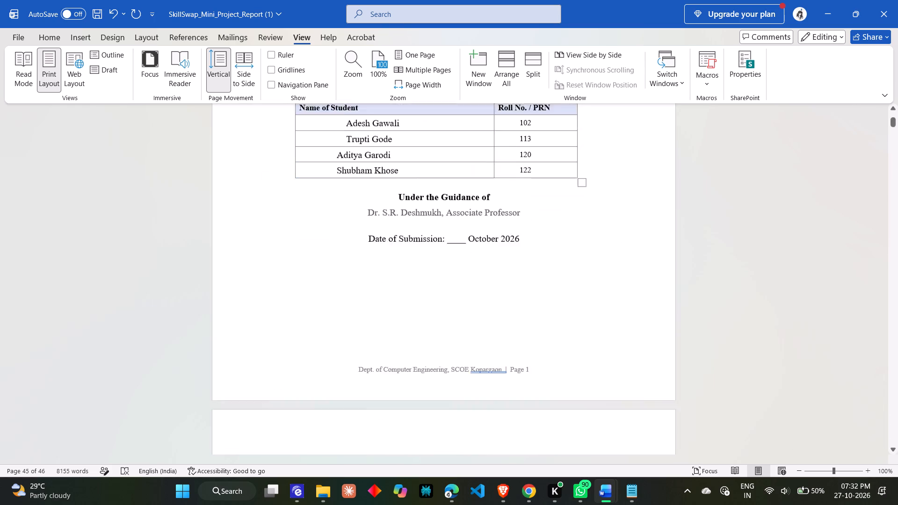
scroll(520, 258, "down", 20)
scroll(520, 258, "down", 20)
scroll(520, 258, "down", 6)
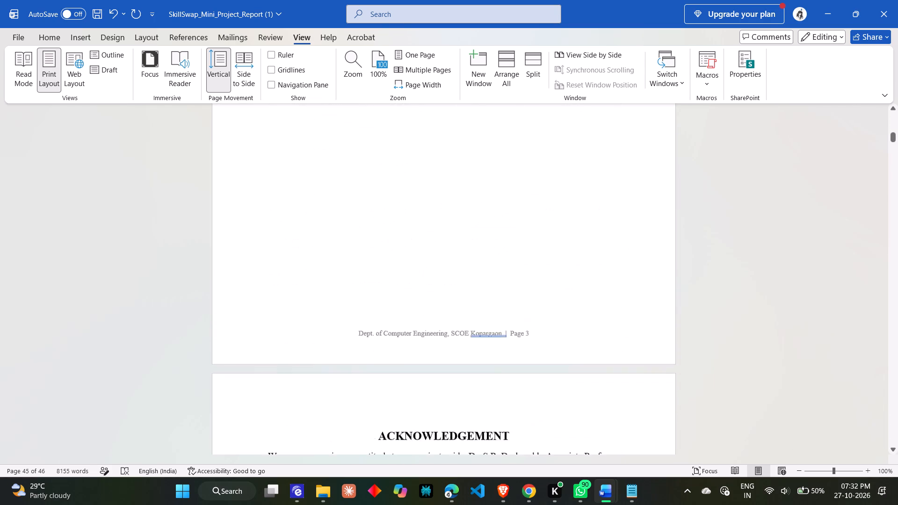
scroll(531, 243, "down", 20)
scroll(531, 243, "down", 20)
scroll(531, 243, "down", 5)
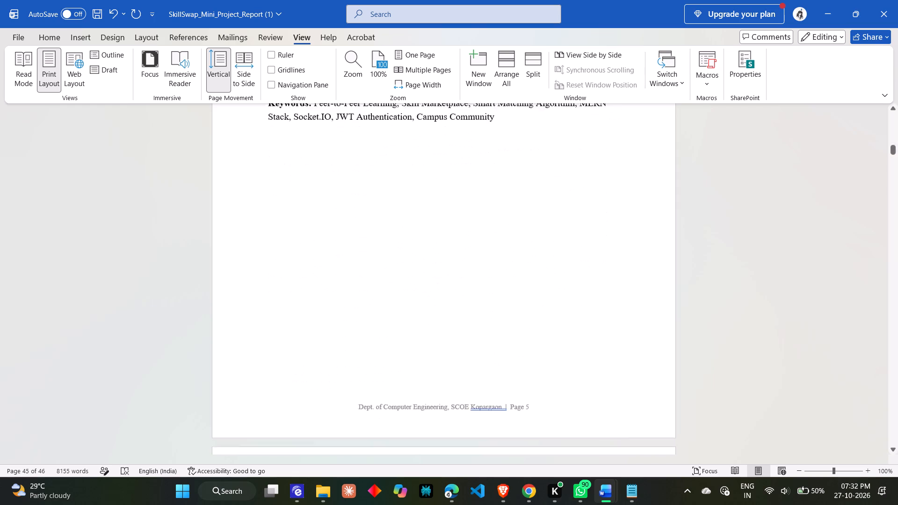
Examine the Table of Contents page numbers through to section 17.4 and the note below it about updating the field.
scroll(536, 242, "down", 20)
scroll(536, 242, "down", 3)
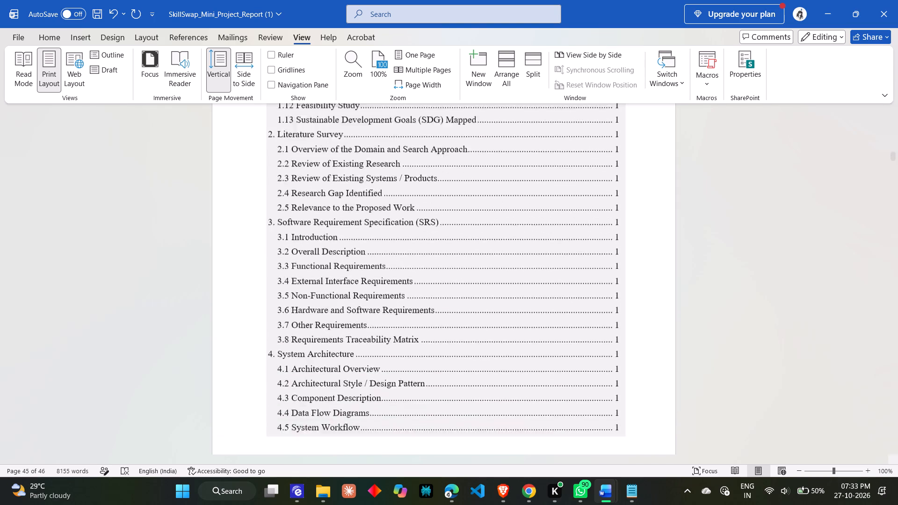
scroll(536, 242, "down", 20)
scroll(536, 242, "down", 9)
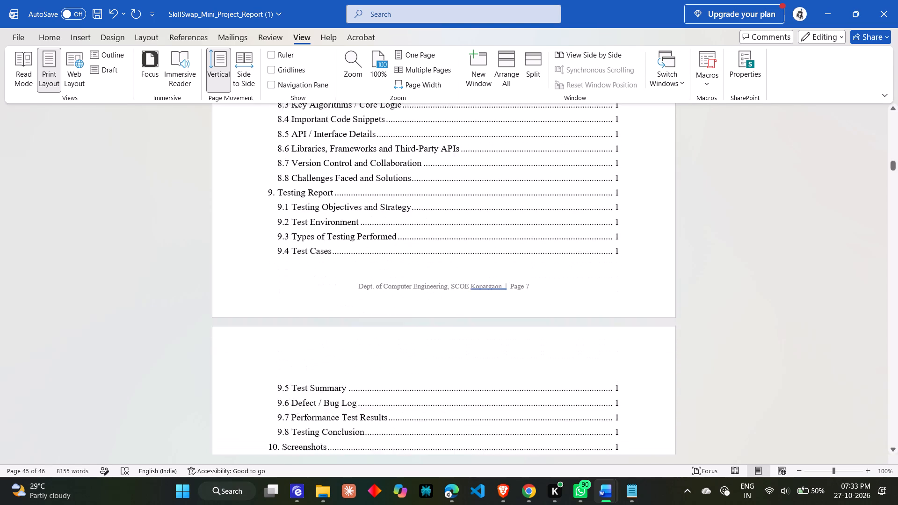
scroll(536, 242, "down", 15)
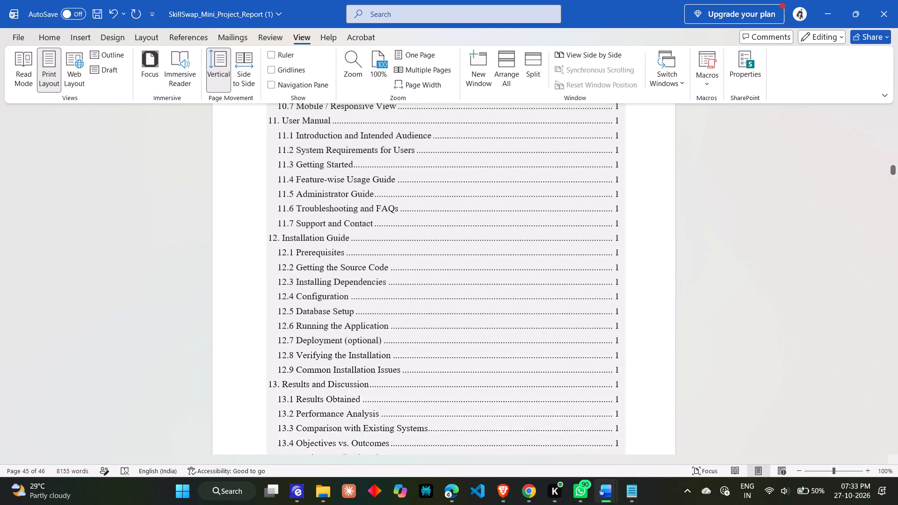
scroll(536, 242, "down", 8)
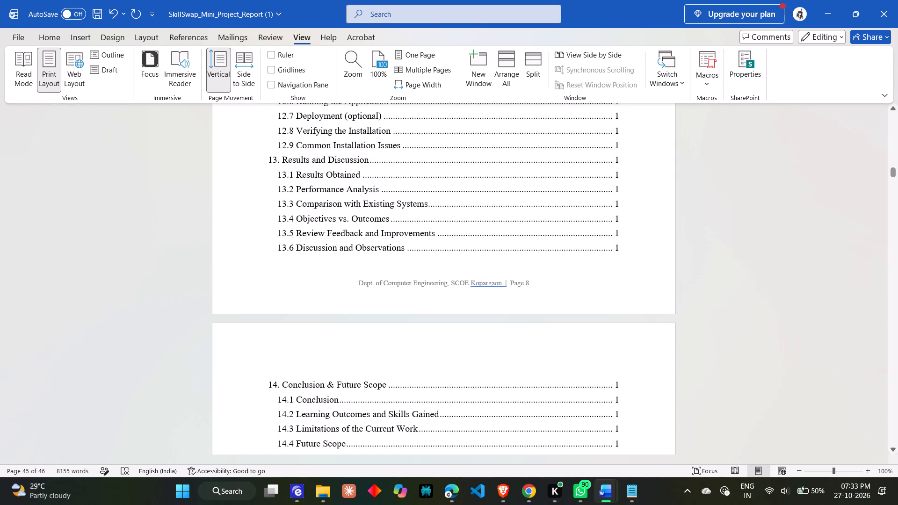
scroll(647, 240, "down", 10)
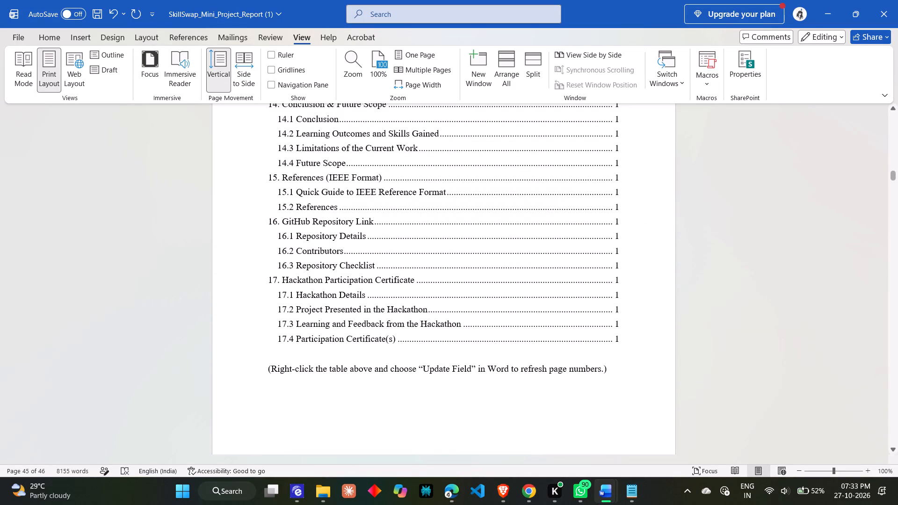
scroll(751, 255, "up", 14)
scroll(745, 253, "down", 20)
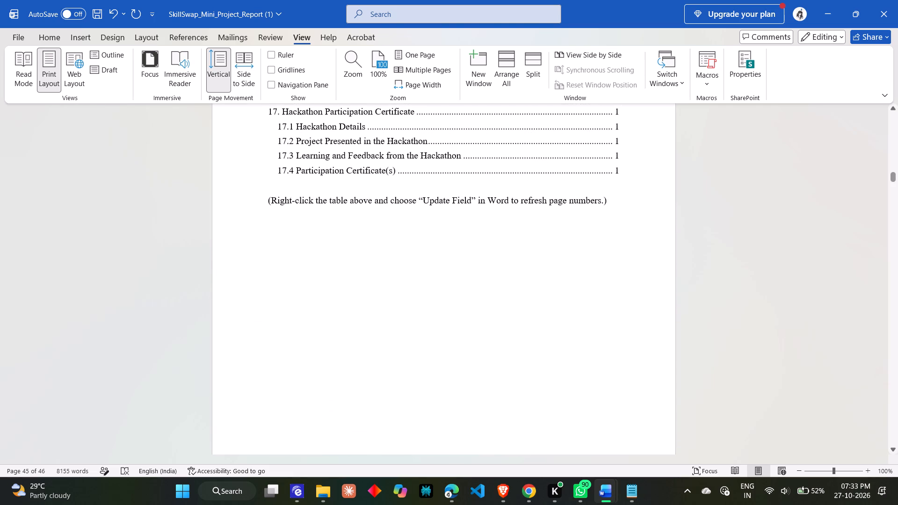
scroll(496, 240, "up", 1)
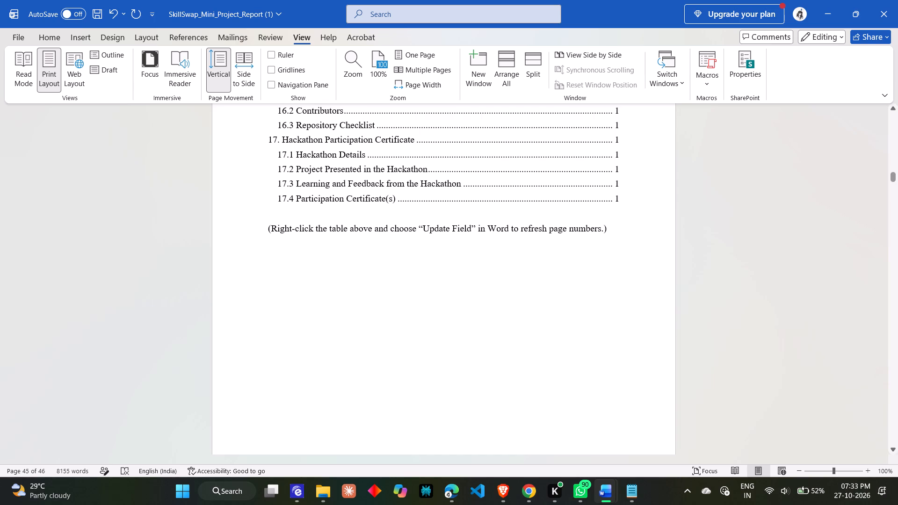
Delete the entries 17.2 Project Presented in the Hackathon and 17.3 Learning and Feedback from the Hackathon from the Table of Contents.
left_click(623, 183)
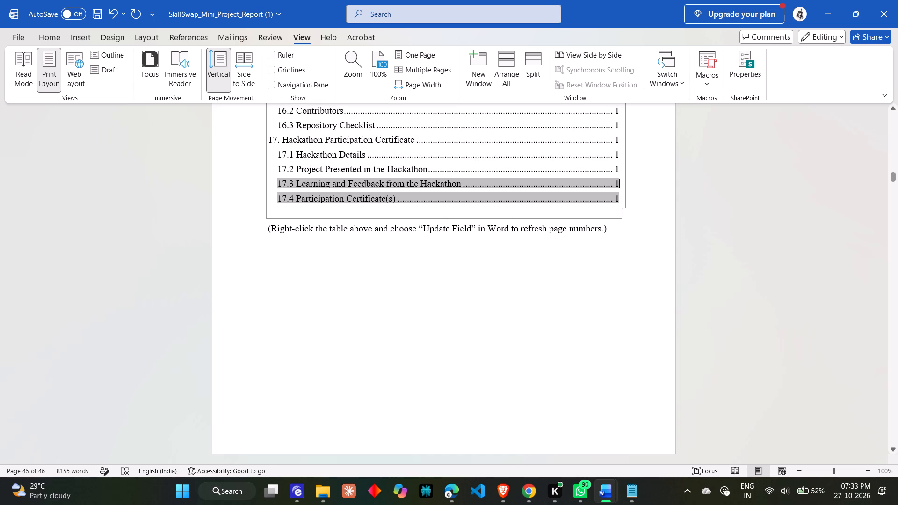
left_click(620, 183)
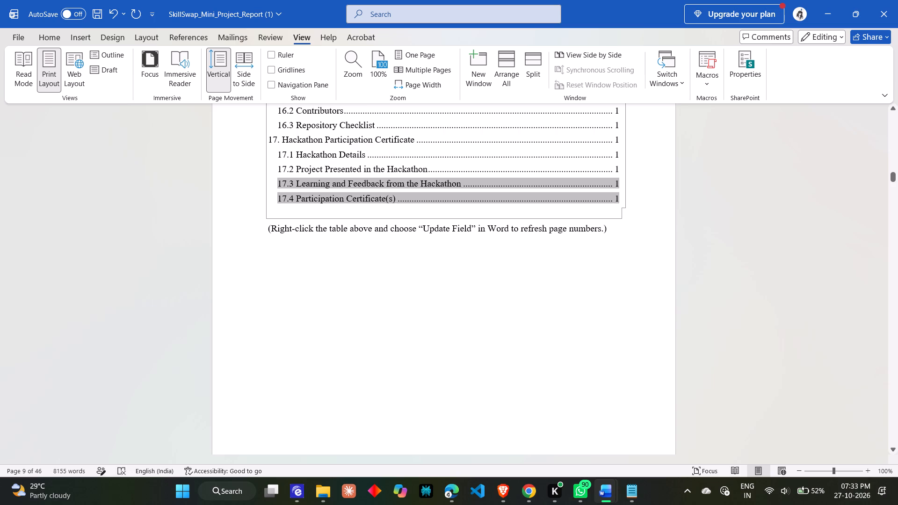
left_click_drag(276, 167, 350, 181)
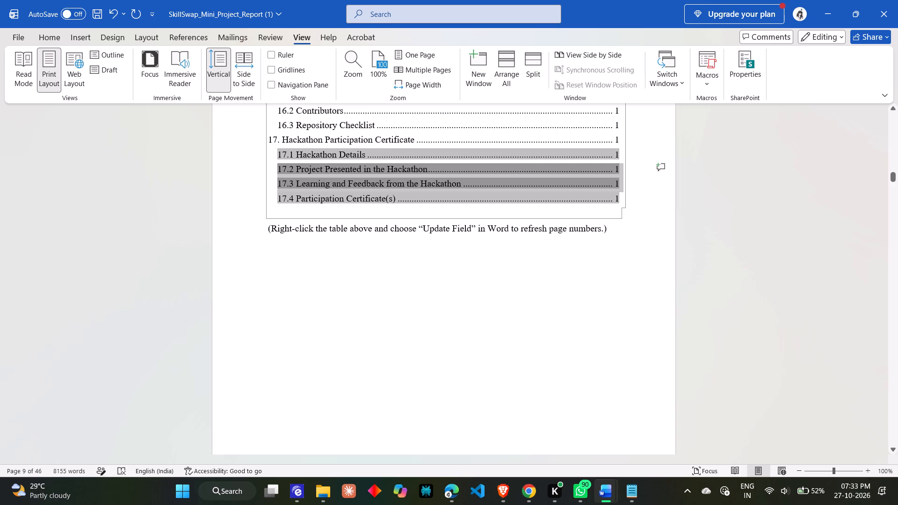
left_click_drag(350, 181, 397, 185)
key("BackSpace")
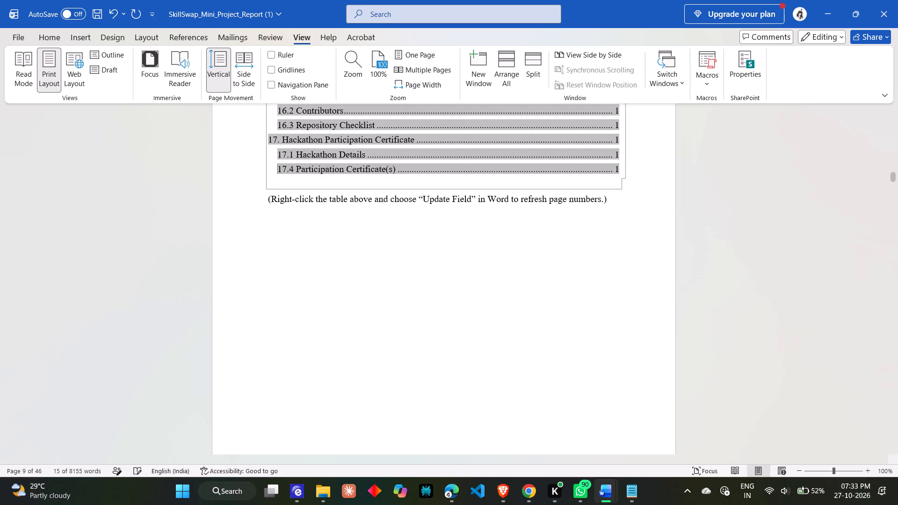
Look over the remaining Table of Contents entries from chapter 14 through section 17.4.
left_click(421, 253)
scroll(459, 271, "up", 1)
left_click(417, 281)
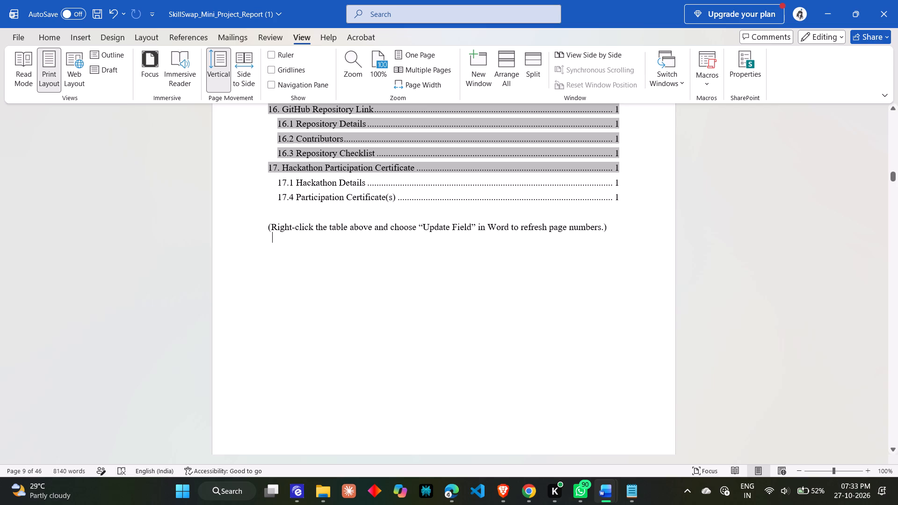
left_click(342, 172)
scroll(324, 261, "up", 5)
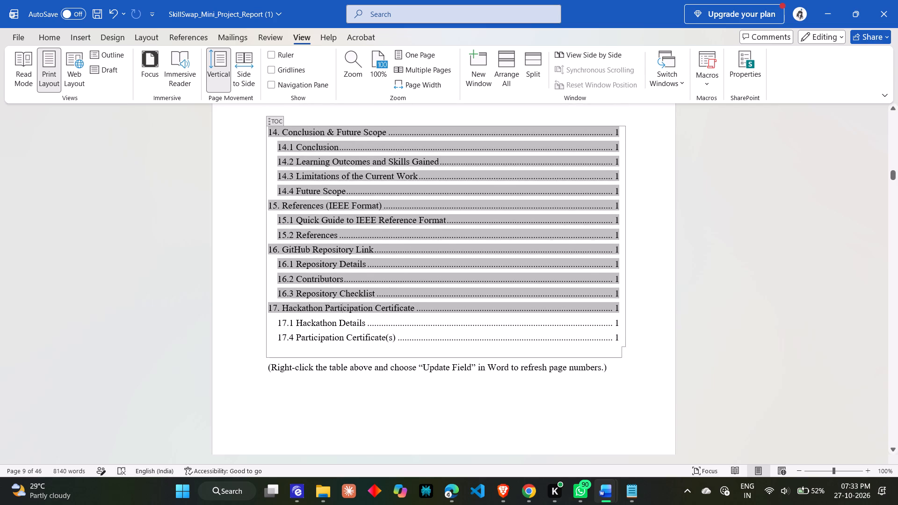
left_click(420, 302)
left_click(388, 291)
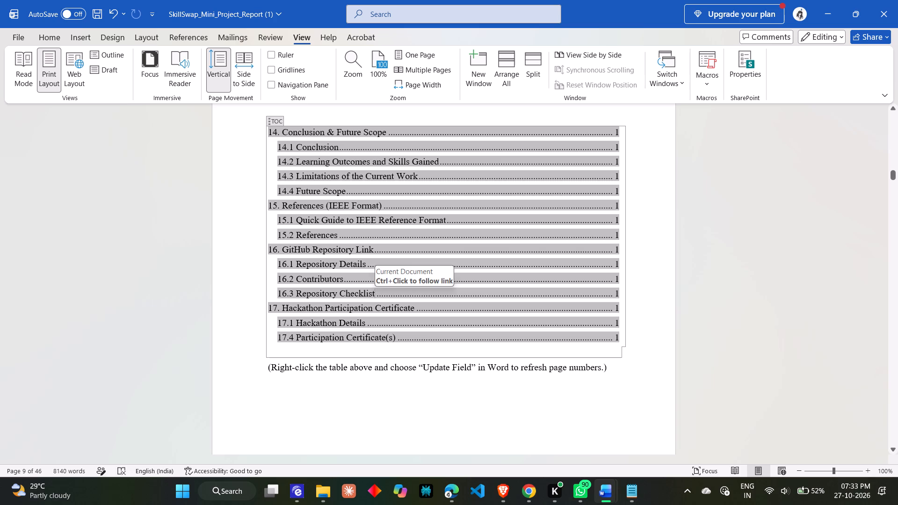
scroll(491, 313, "down", 2)
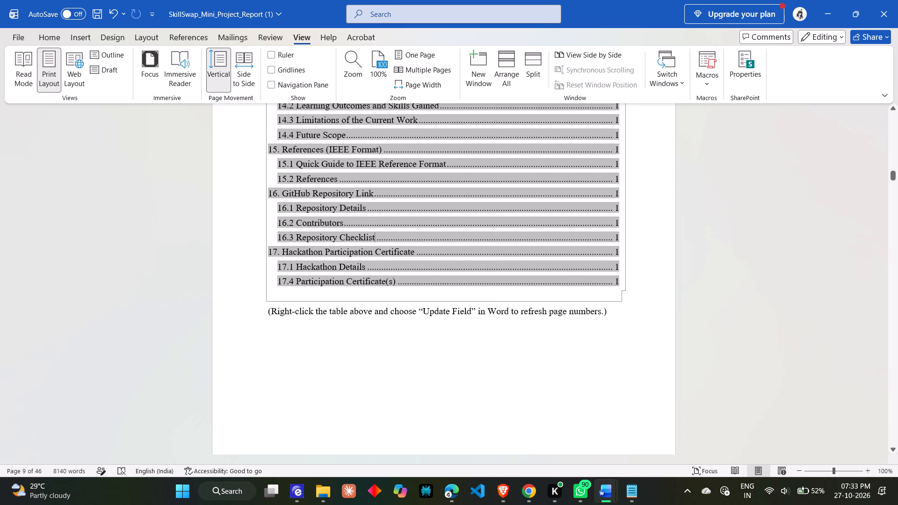
left_click(360, 218)
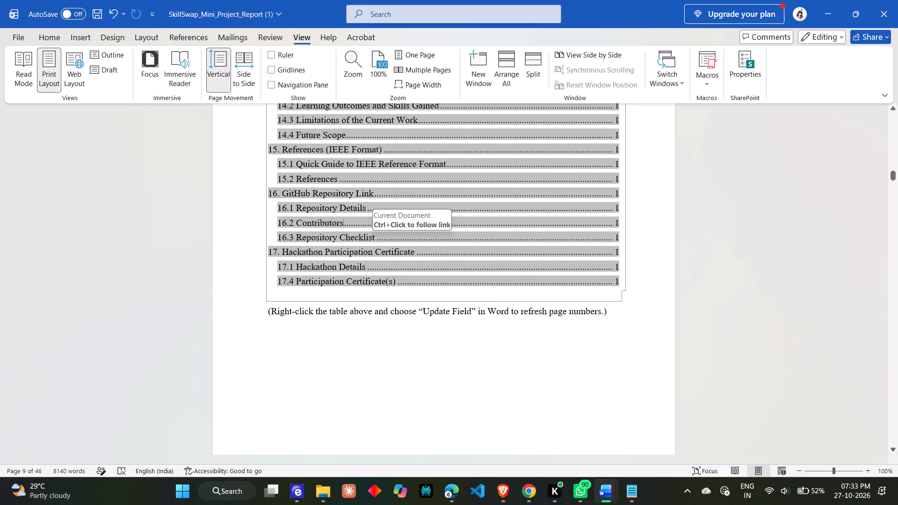
Go to chapter 17 near the document's end and examine the Hackathon Details placeholders and sections 17.2 to 17.4.
left_click_drag(896, 179, 884, 449)
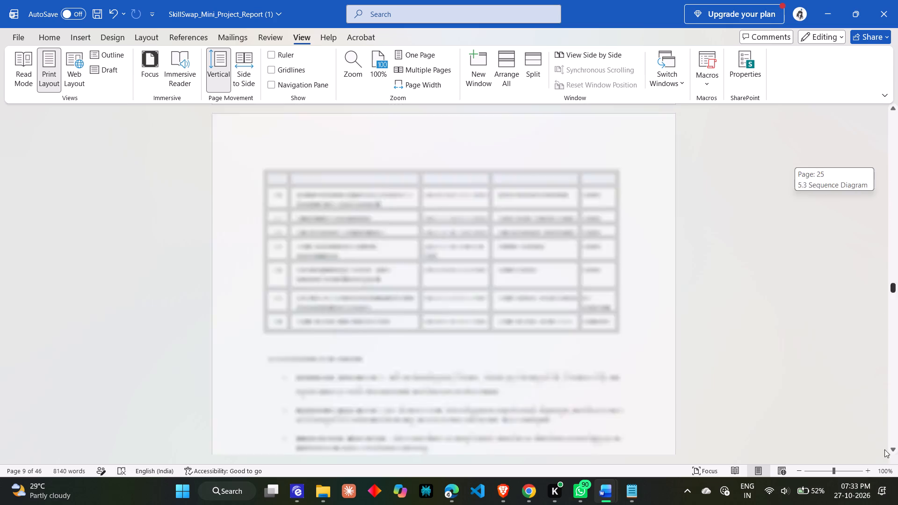
left_click_drag(884, 449, 874, 492)
scroll(509, 232, "up", 9)
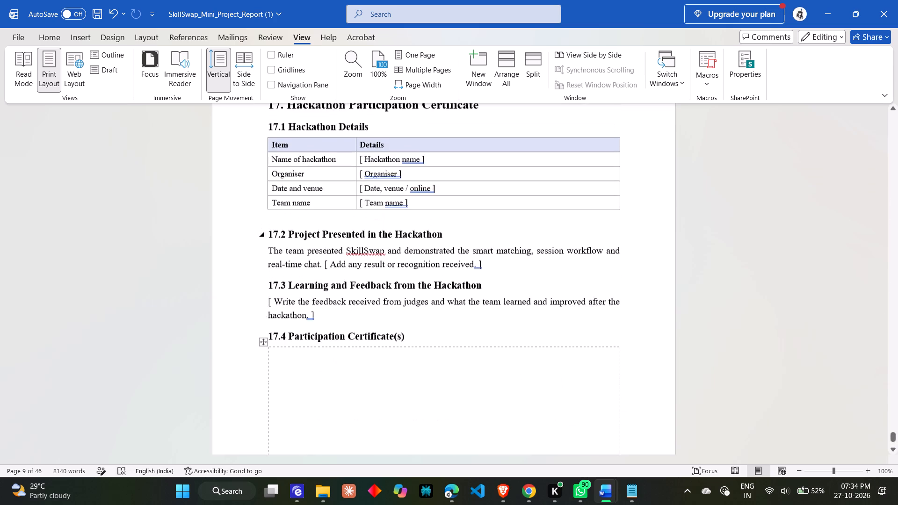
scroll(509, 226, "up", 2)
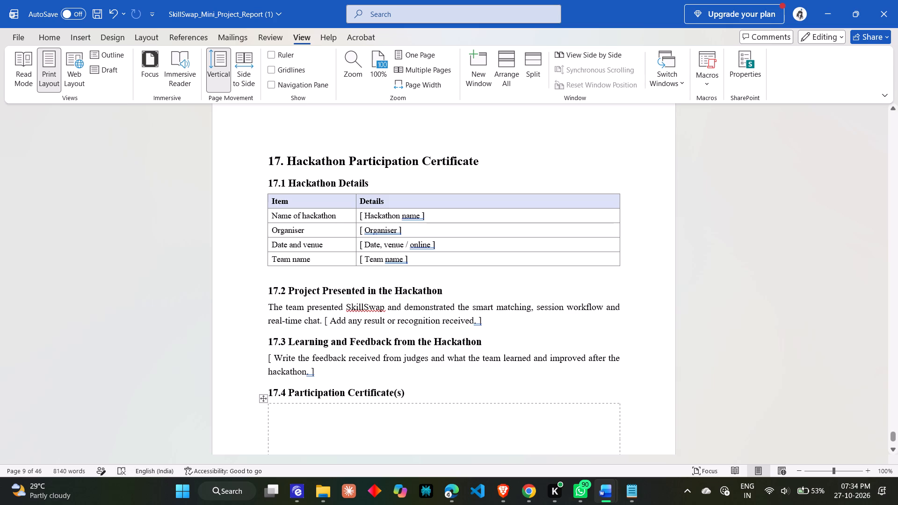
Switch to Chrome and open LinkedIn in a new tab.
left_click(523, 493)
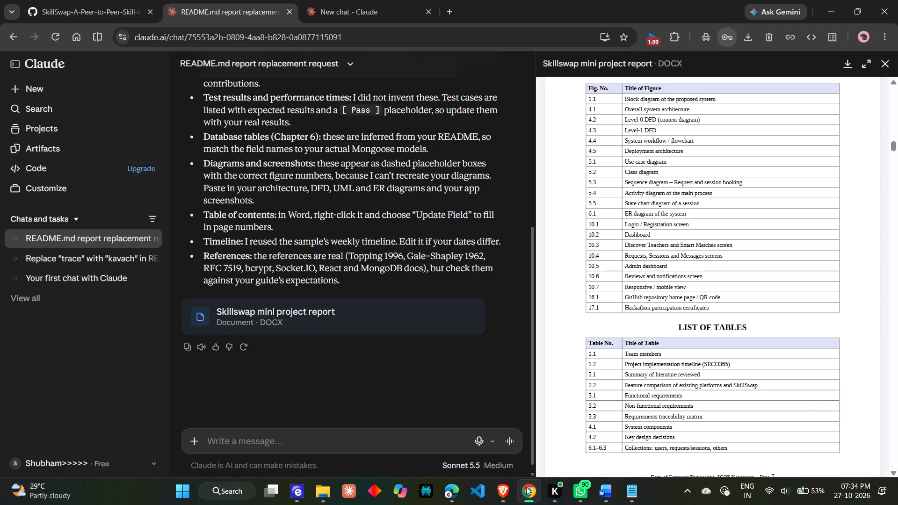
left_click(445, 7)
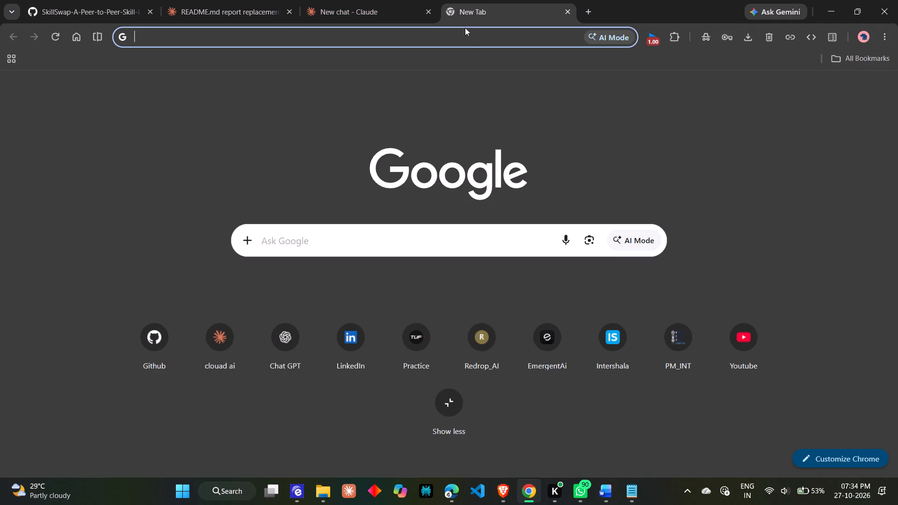
left_click(340, 333)
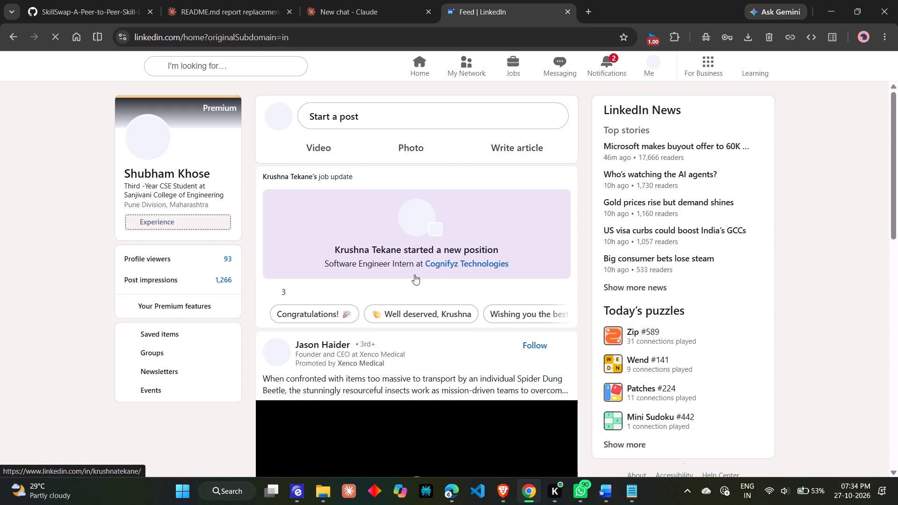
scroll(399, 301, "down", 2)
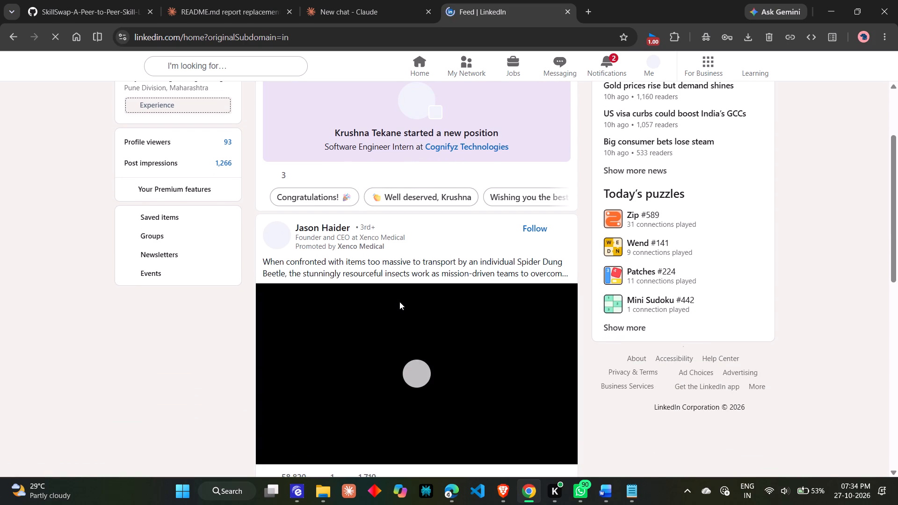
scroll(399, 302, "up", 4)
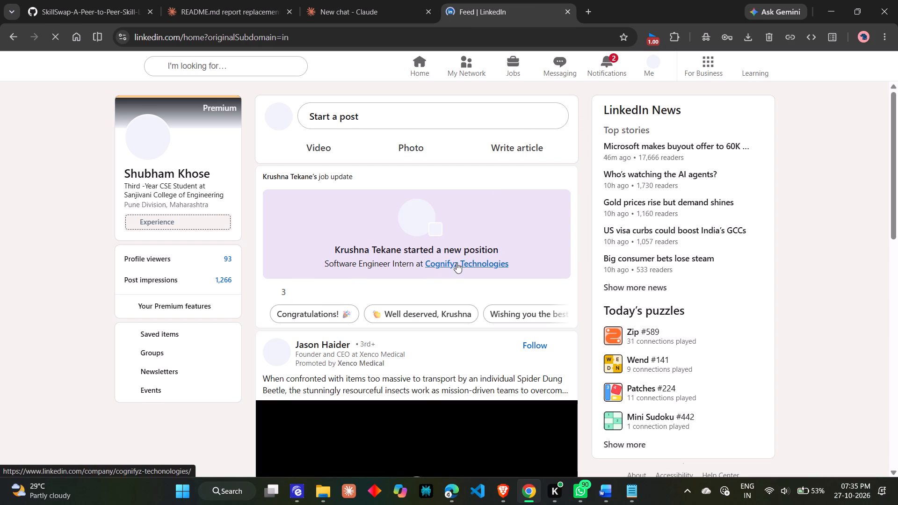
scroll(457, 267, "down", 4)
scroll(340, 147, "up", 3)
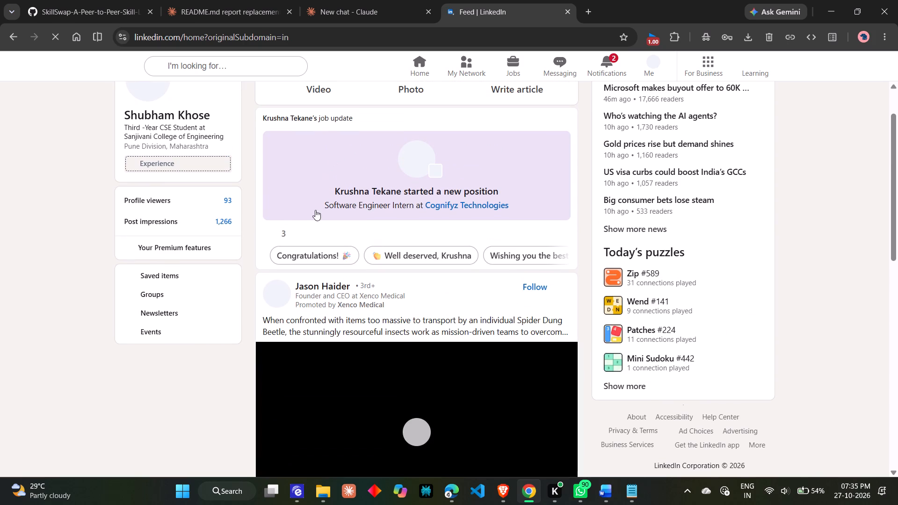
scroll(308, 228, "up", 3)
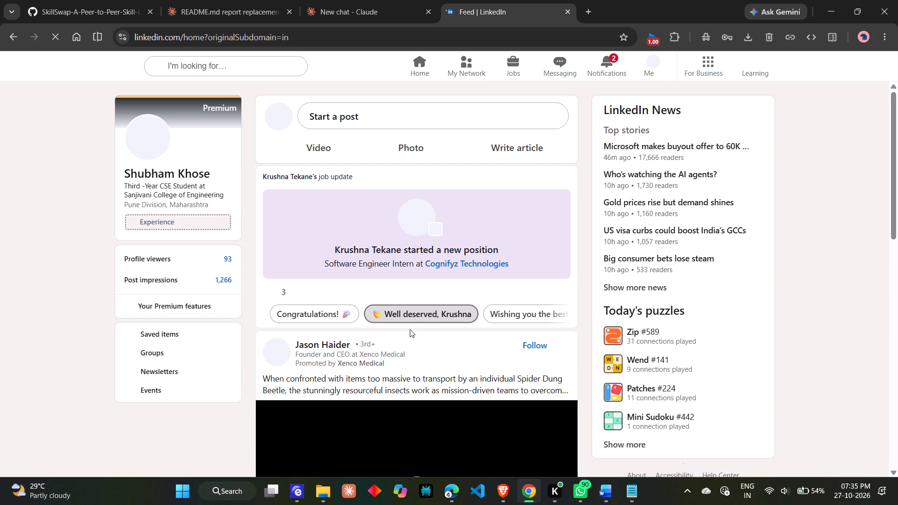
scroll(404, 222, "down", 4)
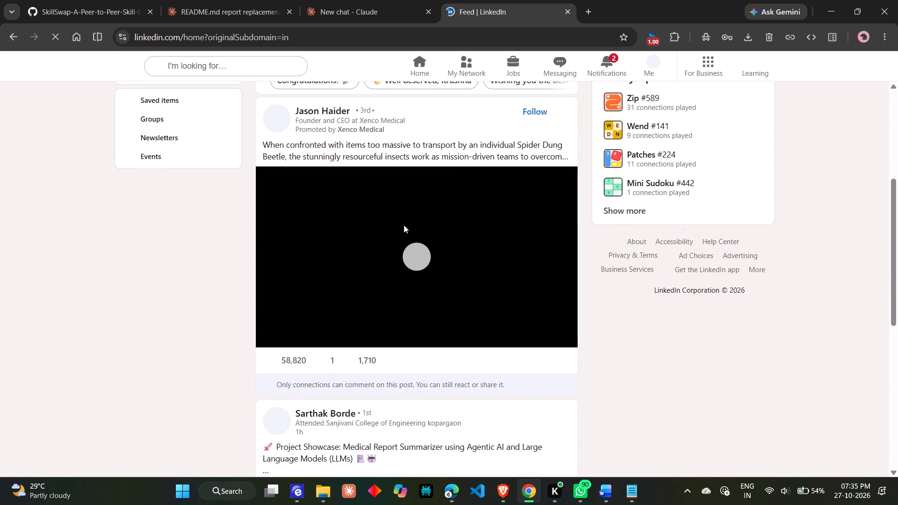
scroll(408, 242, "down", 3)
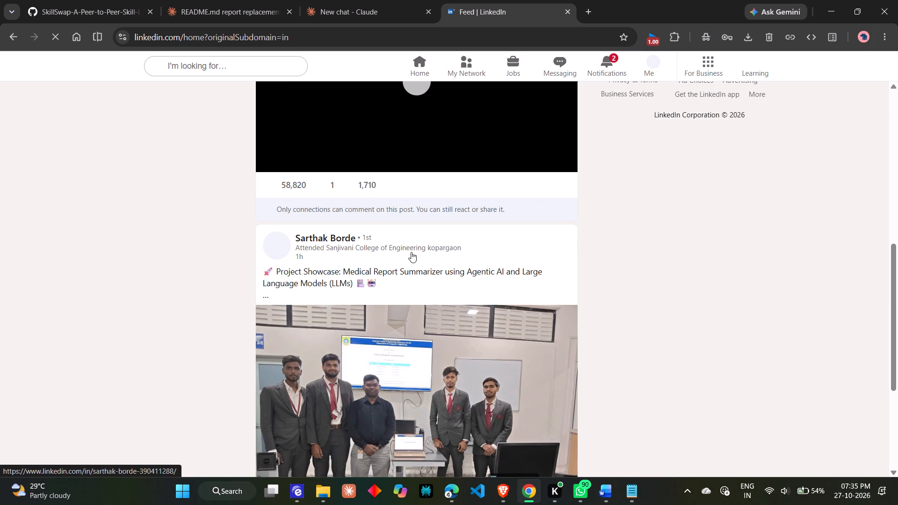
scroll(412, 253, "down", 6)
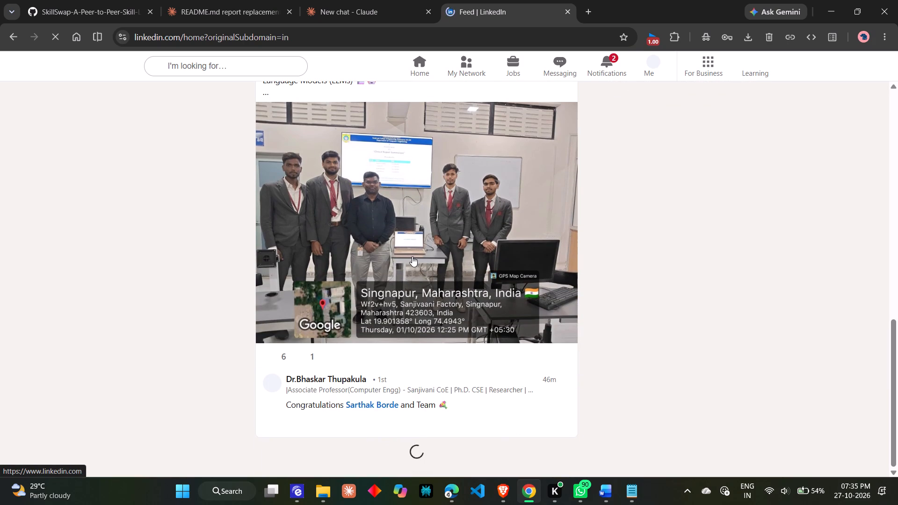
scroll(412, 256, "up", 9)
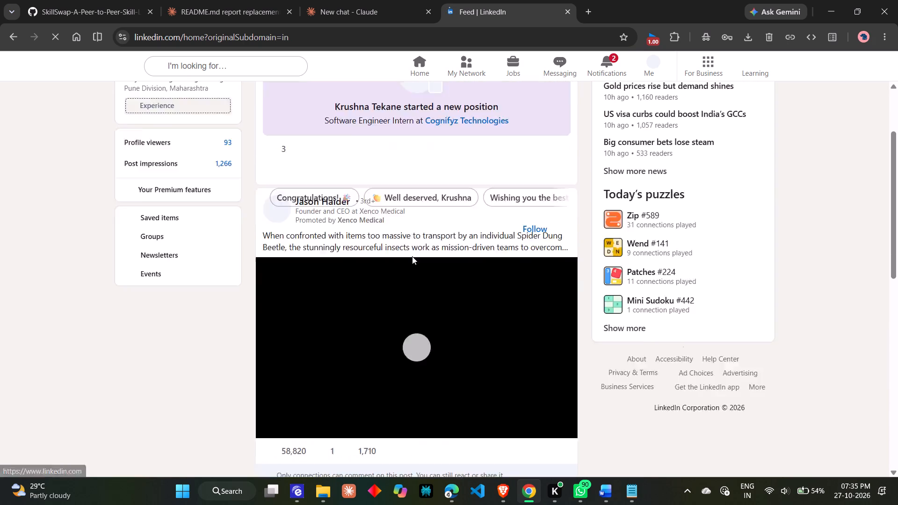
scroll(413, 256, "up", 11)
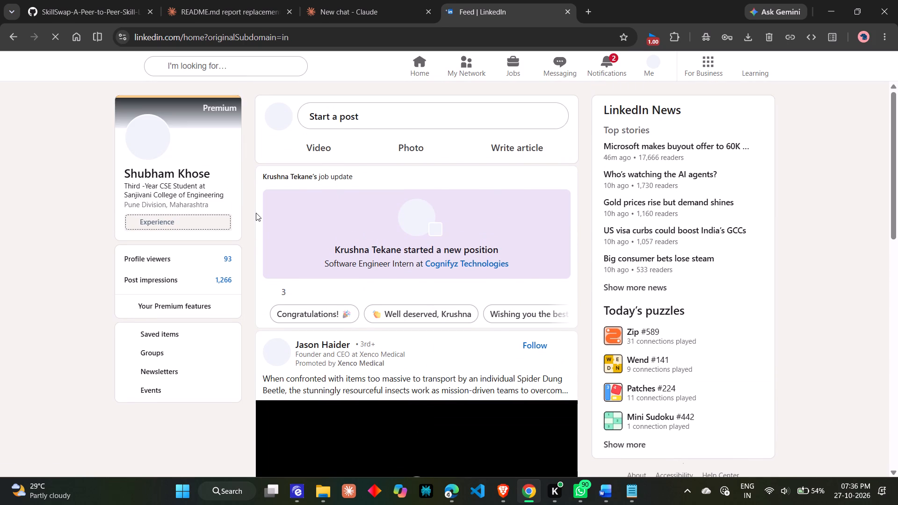
Open the signed-in account's own LinkedIn profile.
left_click(157, 177)
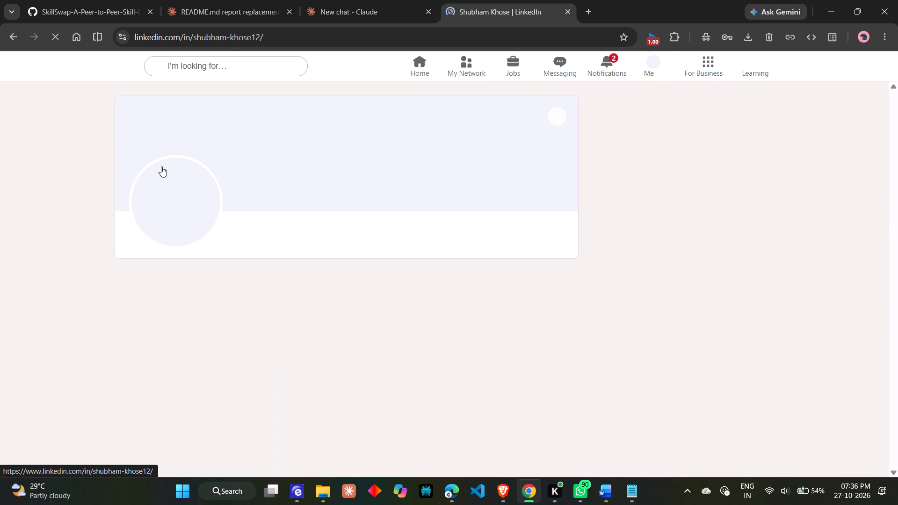
Look through the LinkedIn profile's sections below the introduction card.
scroll(234, 230, "down", 4)
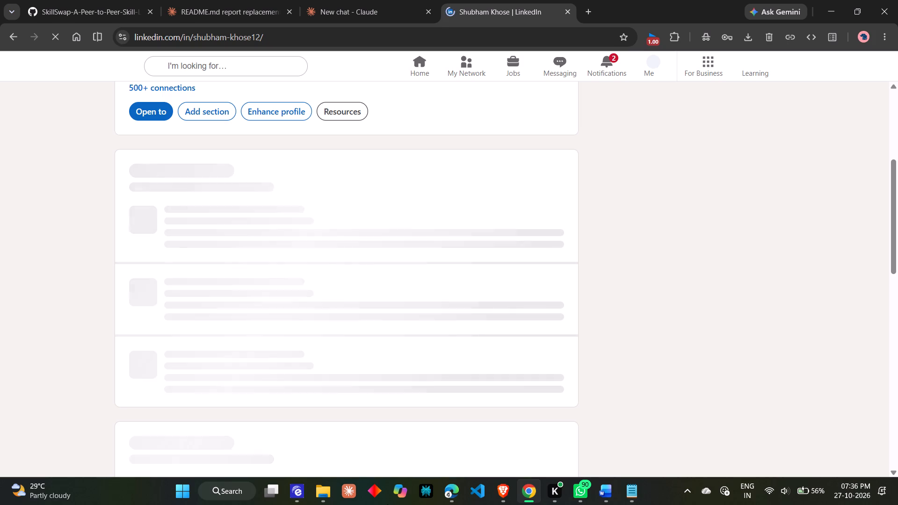
Open the Windows quick settings for network, sound and battery.
left_click(787, 492)
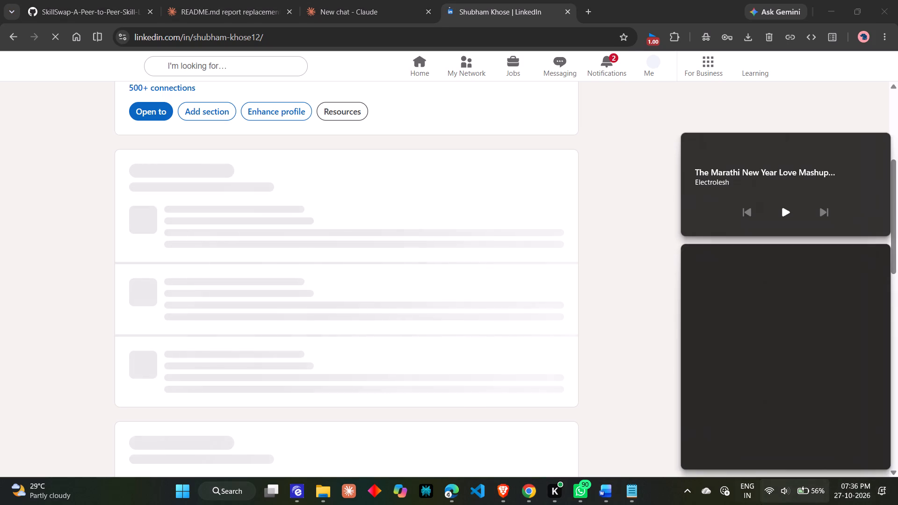
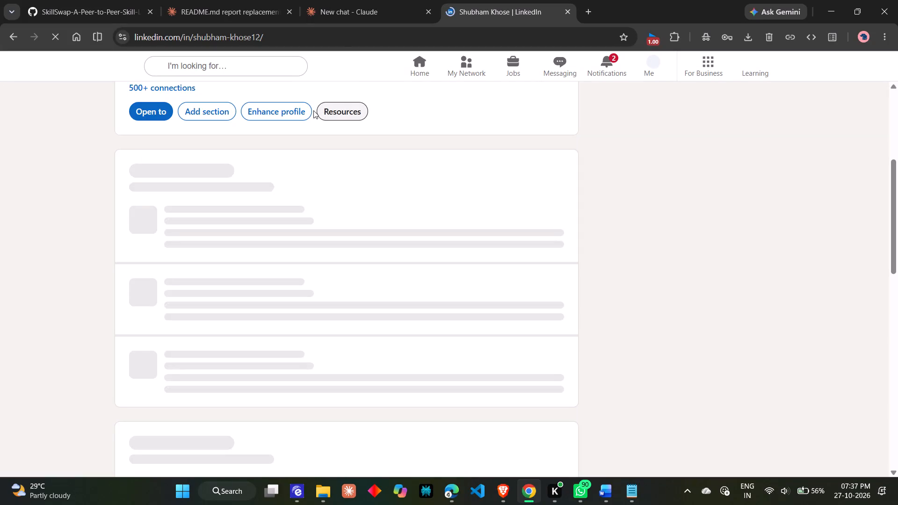
Close the LinkedIn profile tab and reopen LinkedIn in a new tab.
left_click(569, 11)
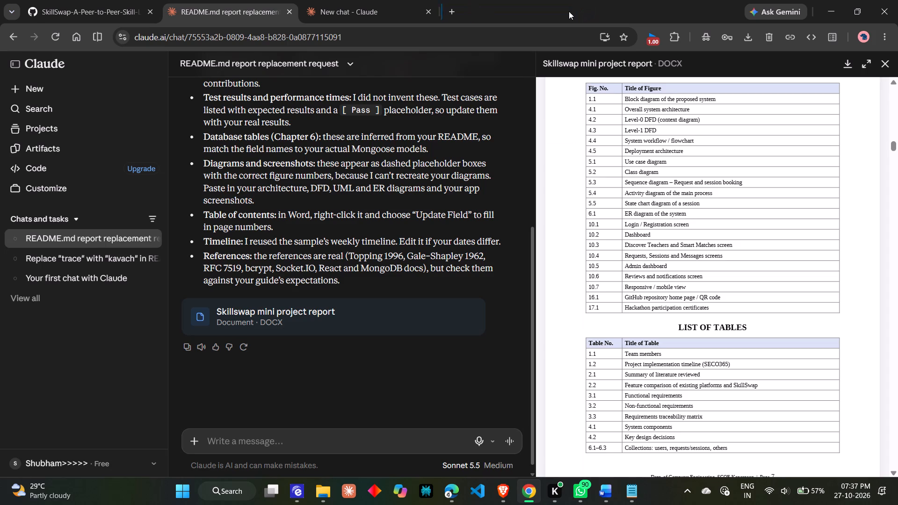
left_click(449, 7)
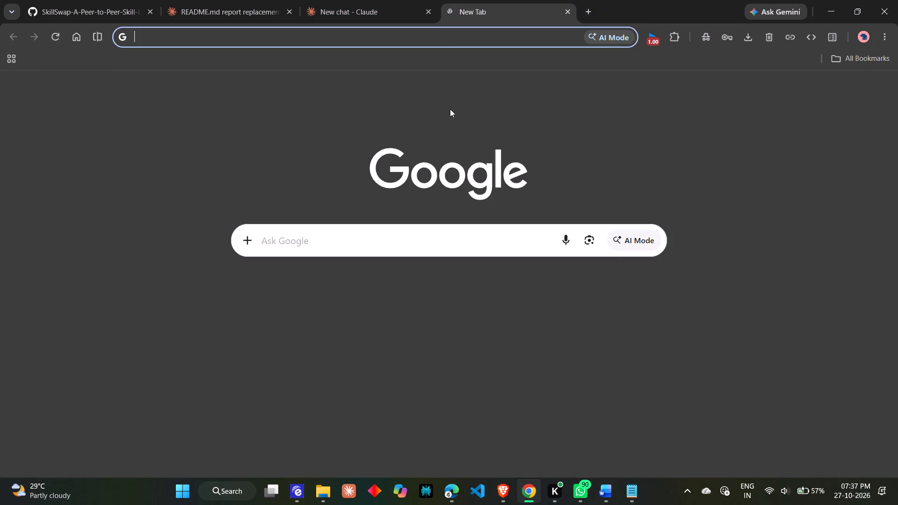
left_click(352, 330)
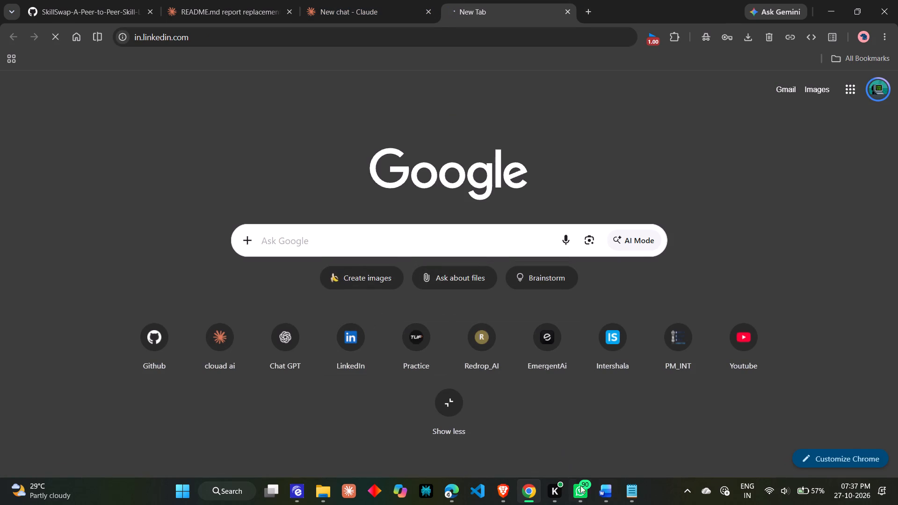
Switch to the Notepad notes containing the SkillSwap project title and team member names.
left_click(632, 498)
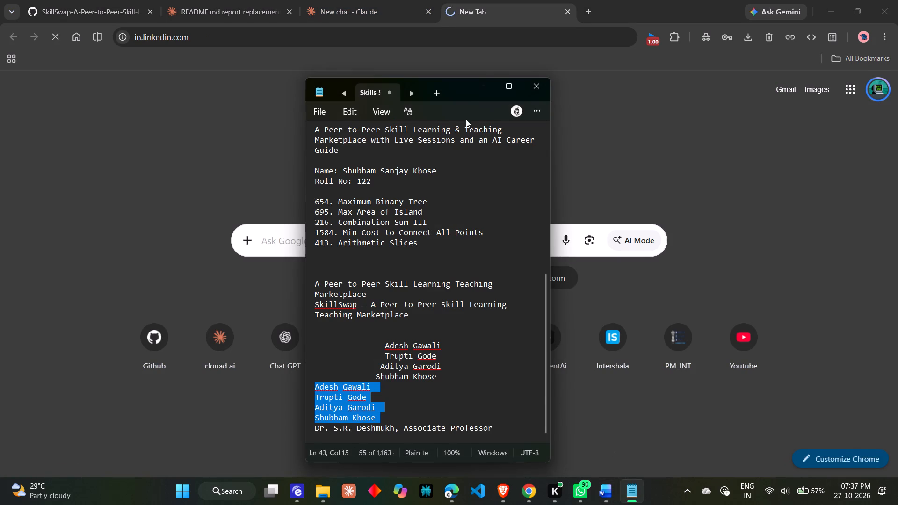
Switch to the Cattle report in Word and look over its Acknowledgement page and the surrounding pages.
left_click(603, 493)
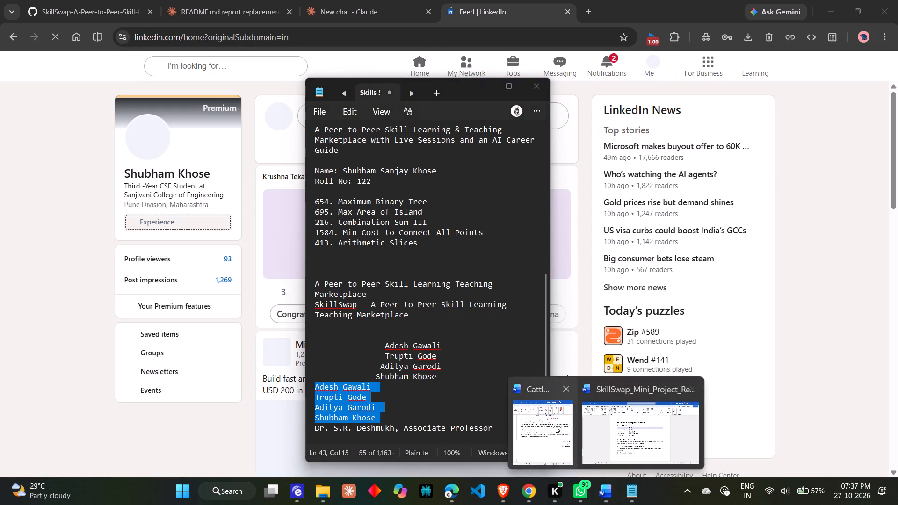
left_click(552, 424)
scroll(639, 283, "up", 5)
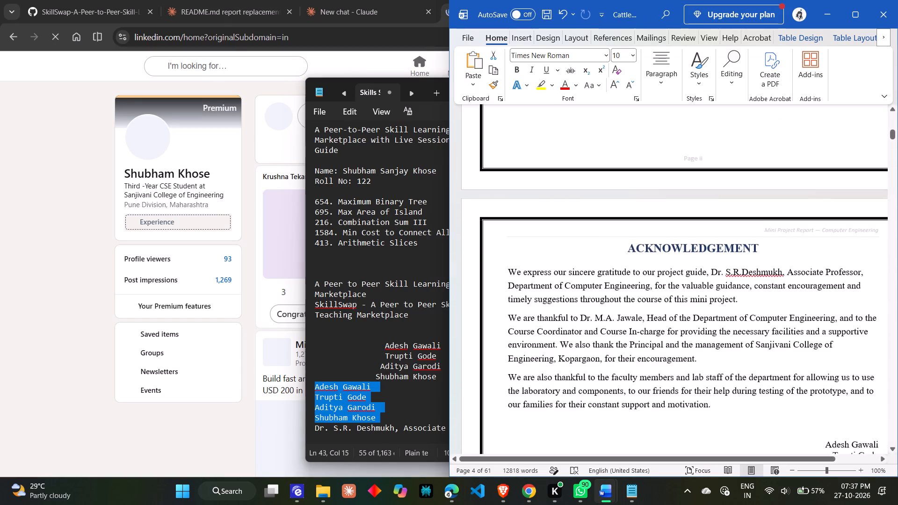
scroll(639, 298, "down", 7)
scroll(644, 371, "down", 13)
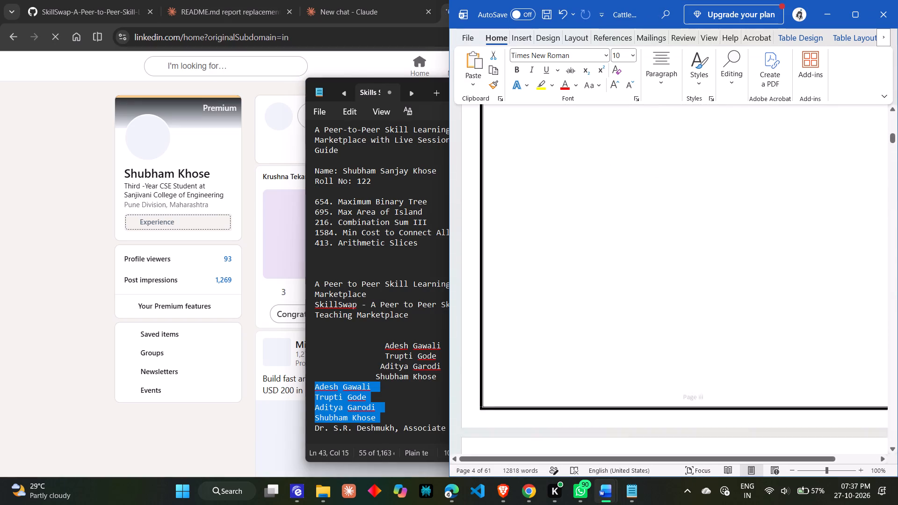
Return to the SkillSwap report and select the four student name placeholders in Table 16.1 under 16.2 Contributors.
left_click(652, 425)
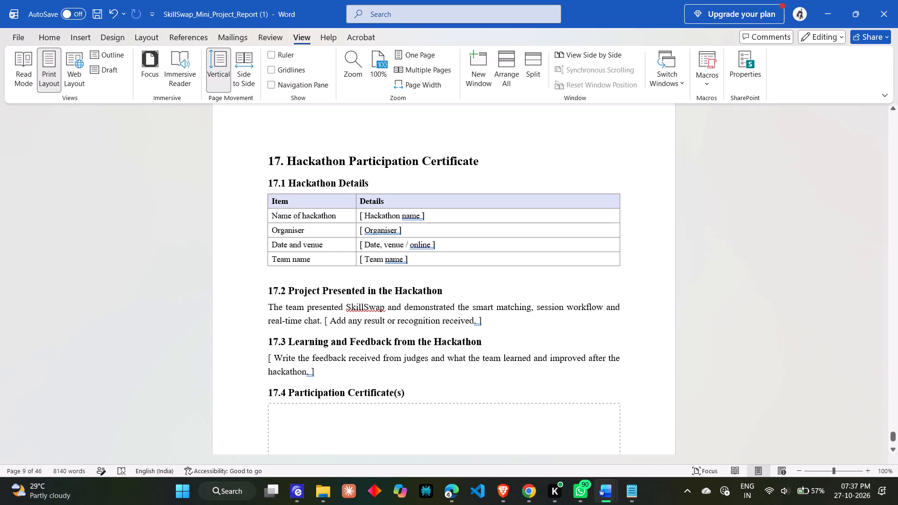
scroll(471, 304, "up", 16)
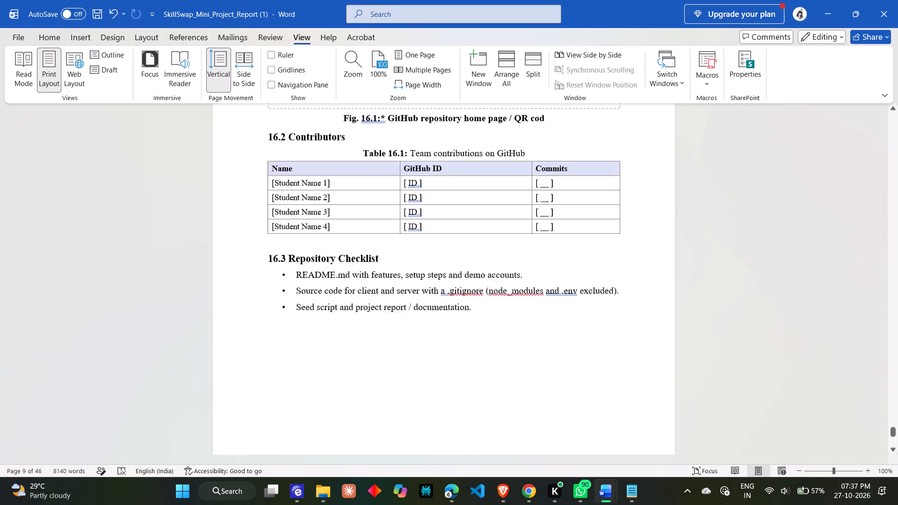
scroll(470, 303, "down", 7)
scroll(470, 303, "up", 7)
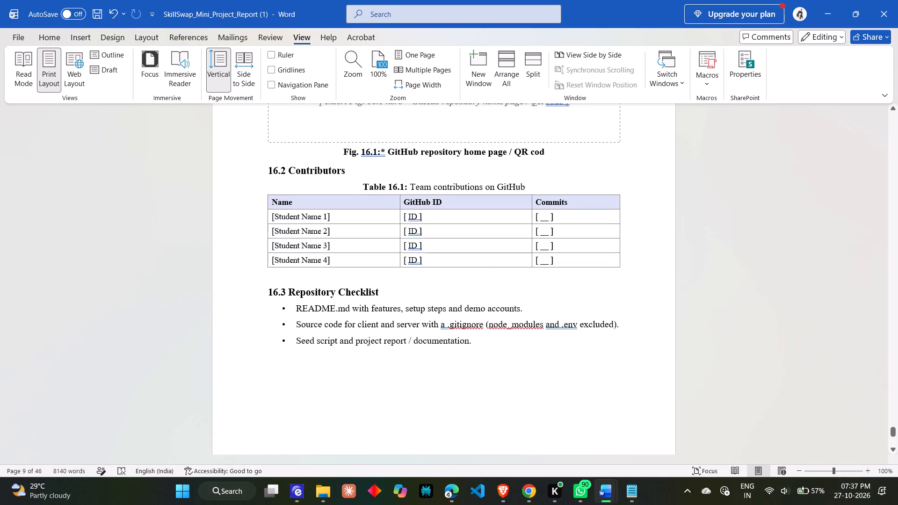
left_click_drag(362, 258, 290, 214)
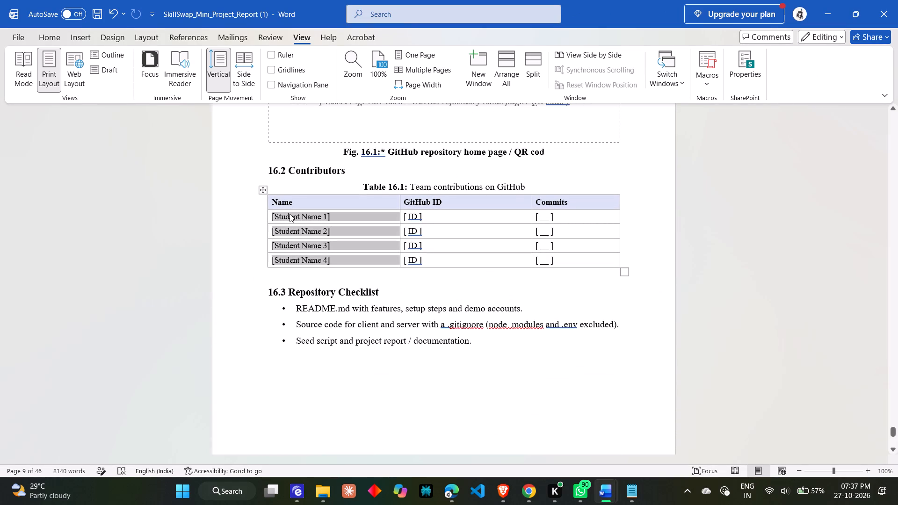
Look through the clipboard history for the list of team member names.
key("super+semicolon")
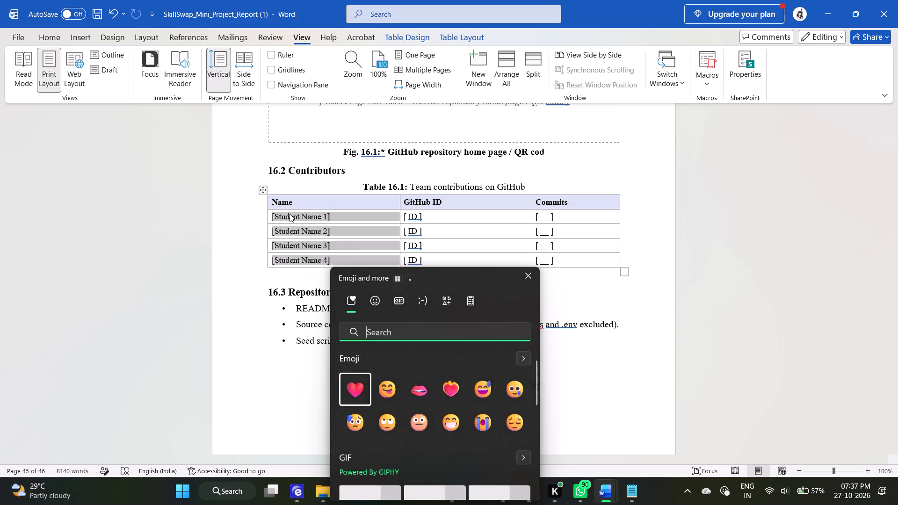
left_click(471, 303)
scroll(467, 321, "down", 12)
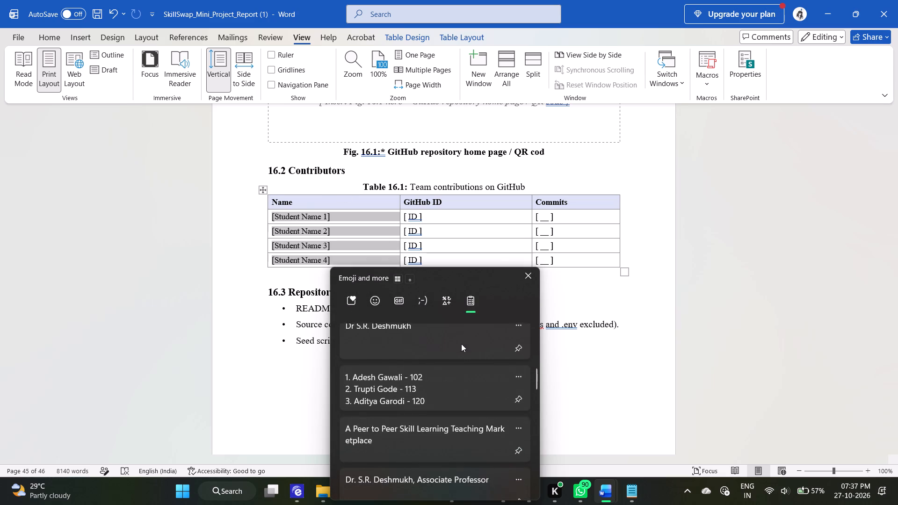
scroll(460, 348, "down", 12)
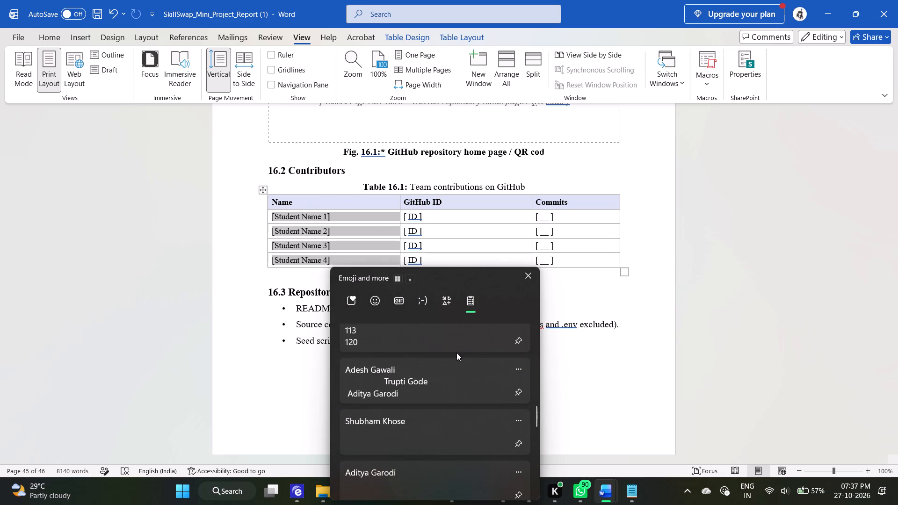
scroll(456, 353, "down", 10)
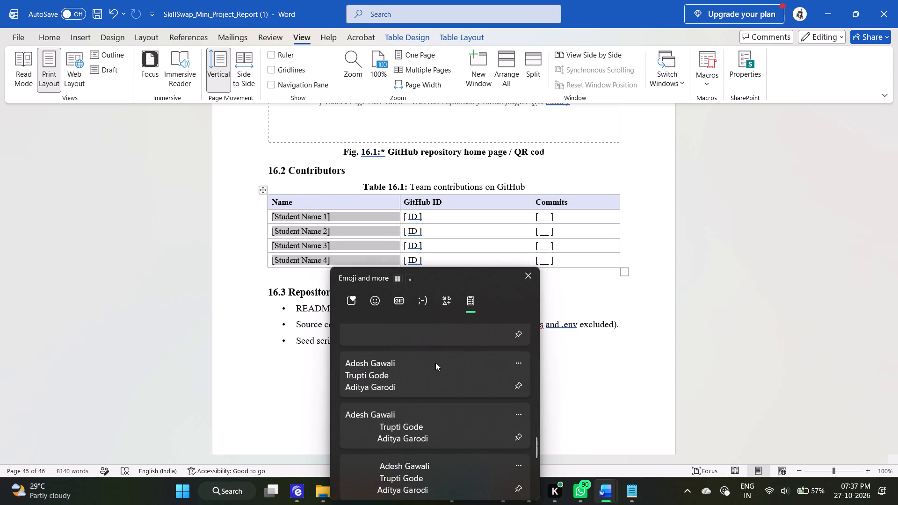
scroll(436, 419, "down", 5)
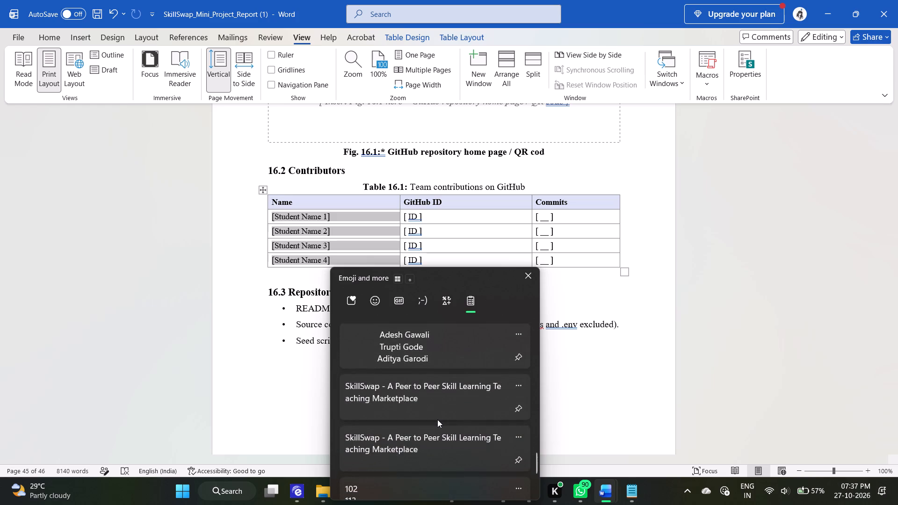
scroll(437, 419, "up", 2)
scroll(437, 419, "down", 5)
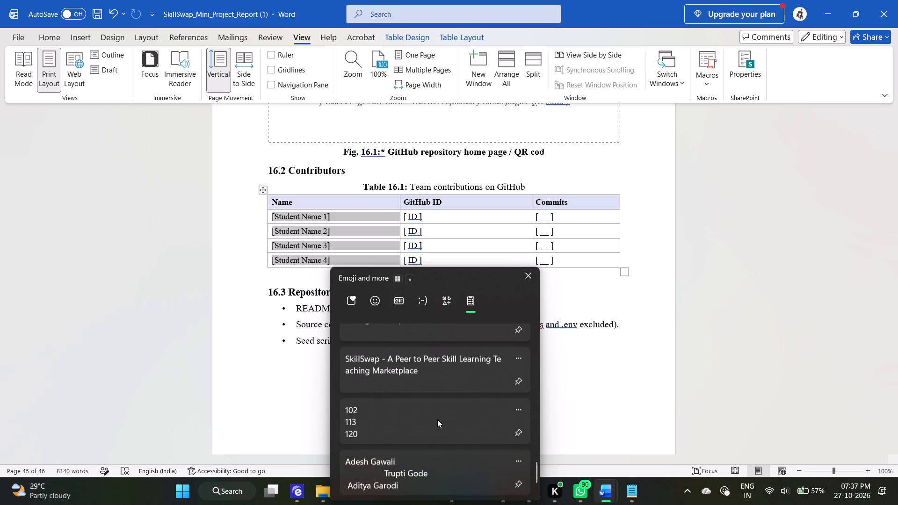
scroll(437, 419, "down", 8)
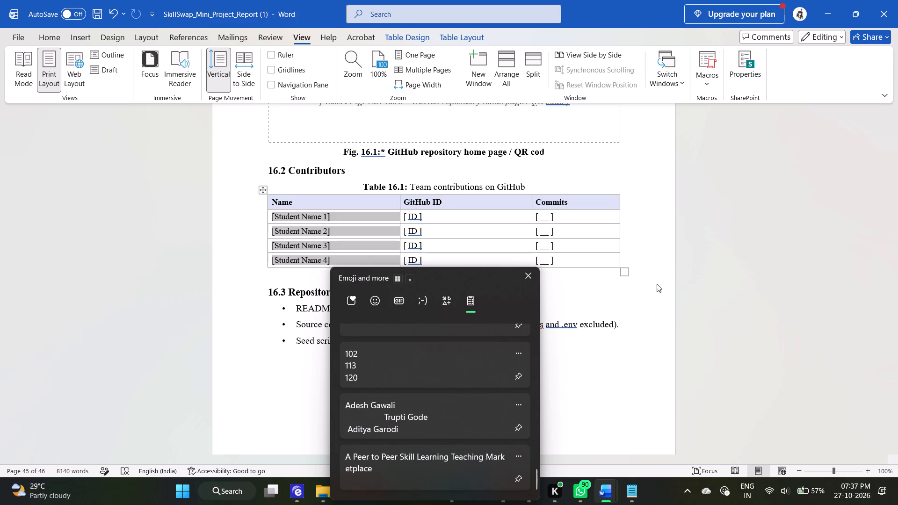
left_click(770, 300)
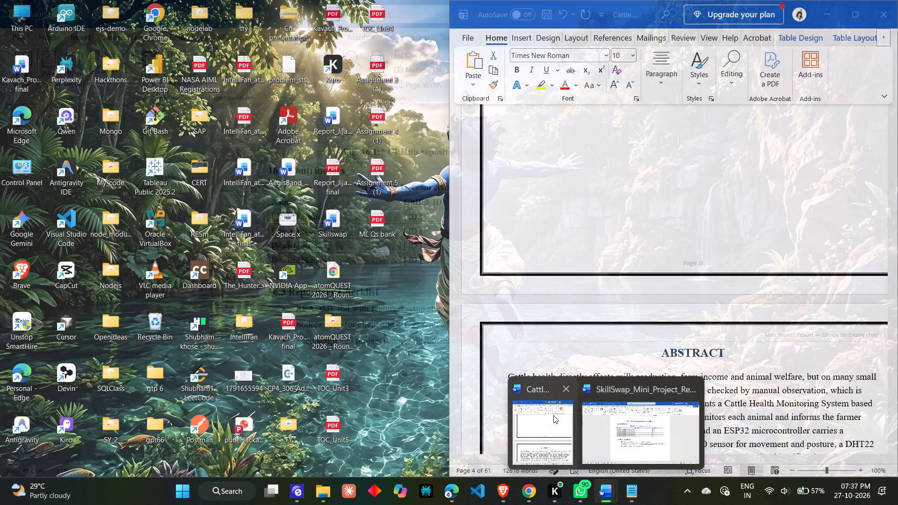
Arrange the SkillSwap report and the Cattle report side by side.
left_click(553, 415)
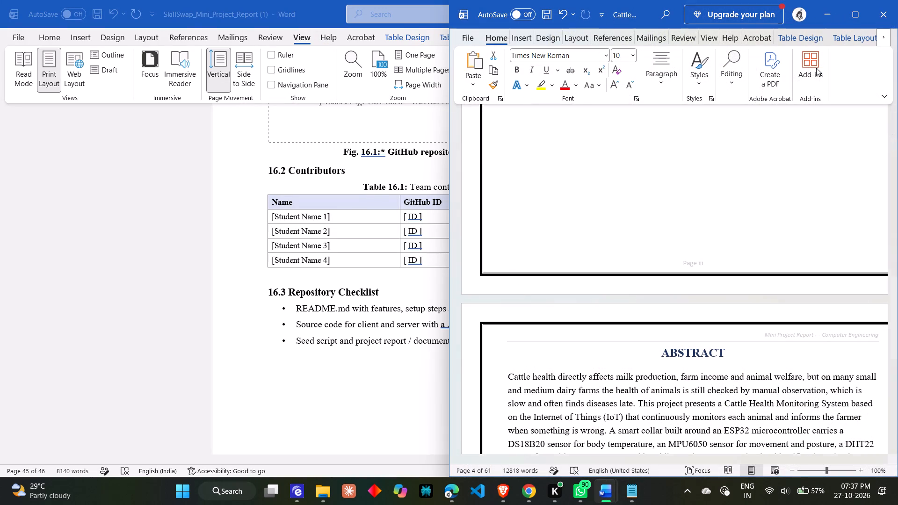
left_click(821, 8)
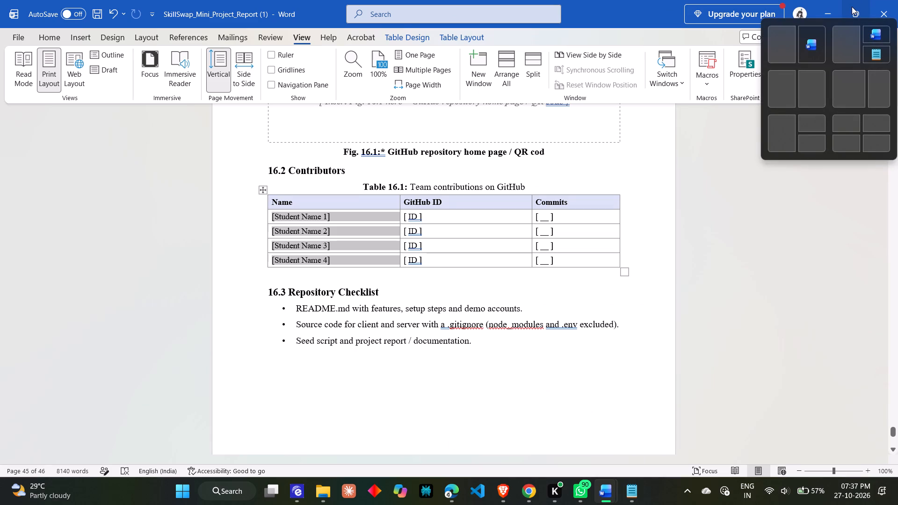
left_click(806, 31)
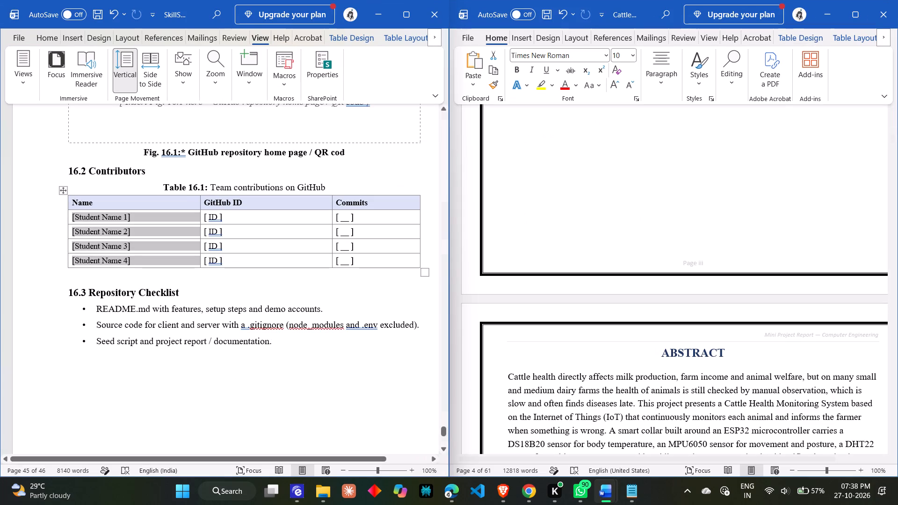
Copy the four student names from the Cattle report's roll number and signature table into the Name column of Table 16.1.
scroll(762, 218, "up", 20)
scroll(762, 218, "up", 8)
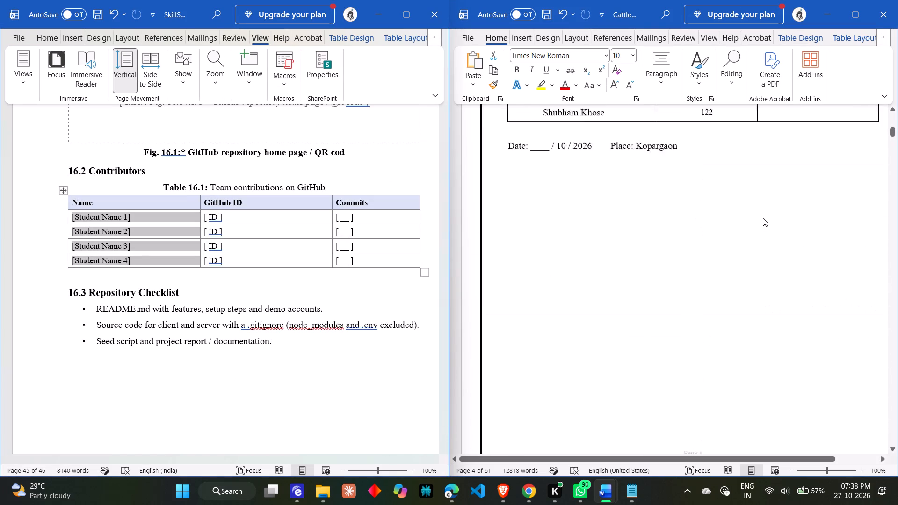
scroll(763, 218, "up", 9)
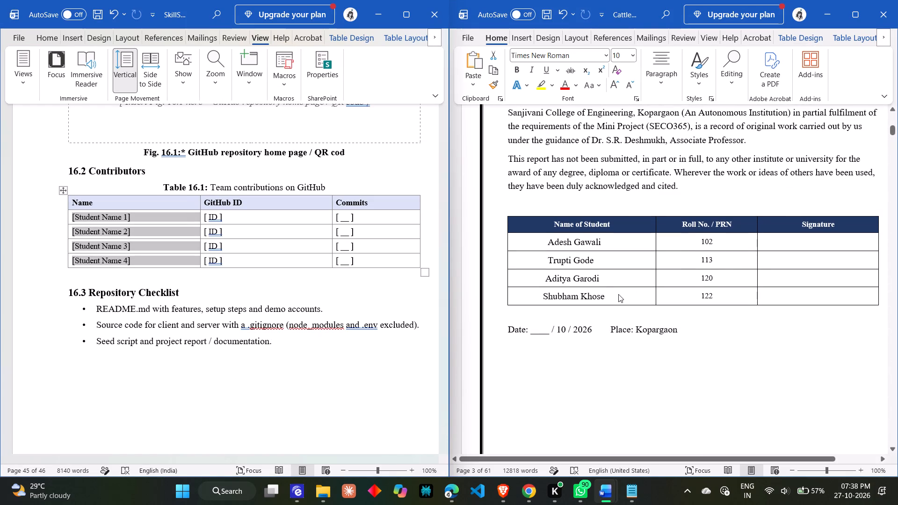
left_click(618, 295)
left_click_drag(608, 293, 564, 266)
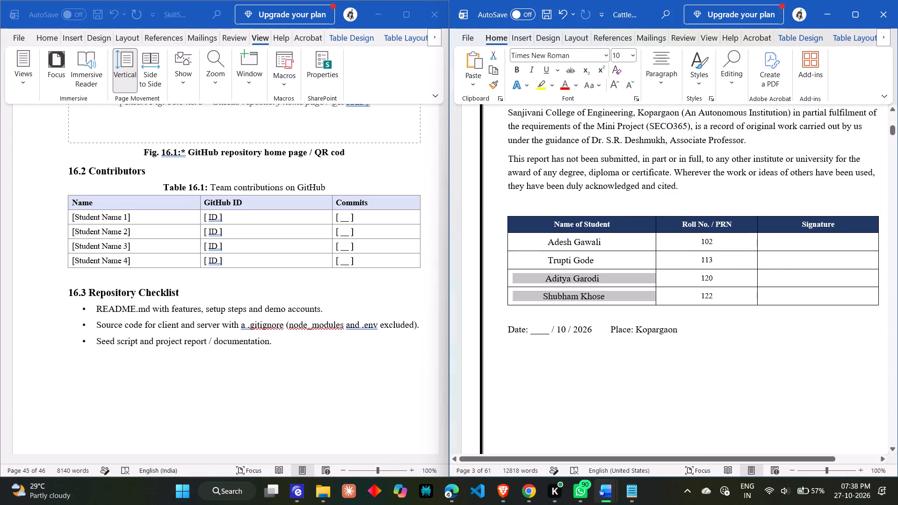
left_click_drag(564, 266, 555, 242)
key("ctrl+c")
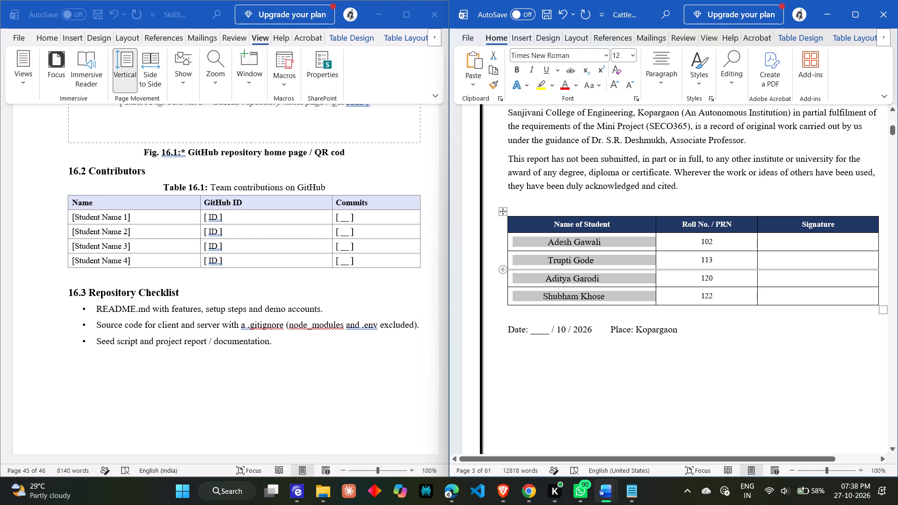
left_click(146, 260)
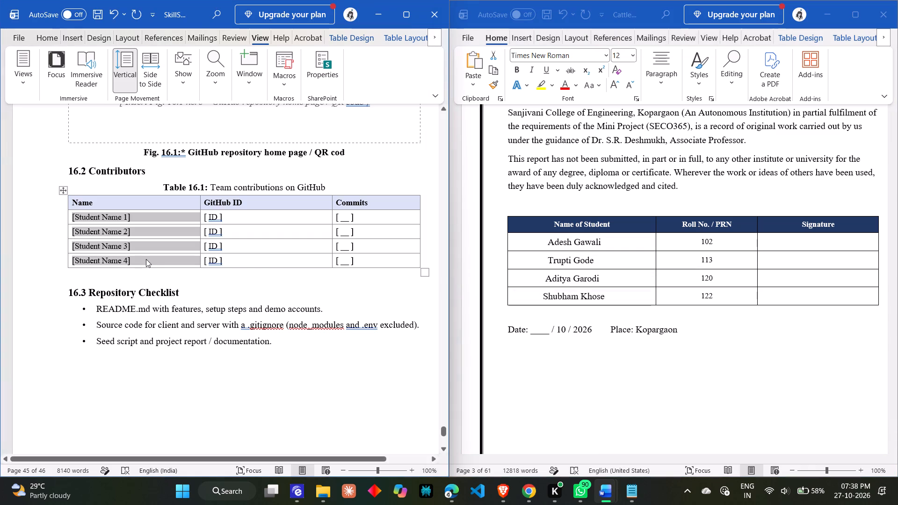
key("ctrl+v")
left_click(223, 245)
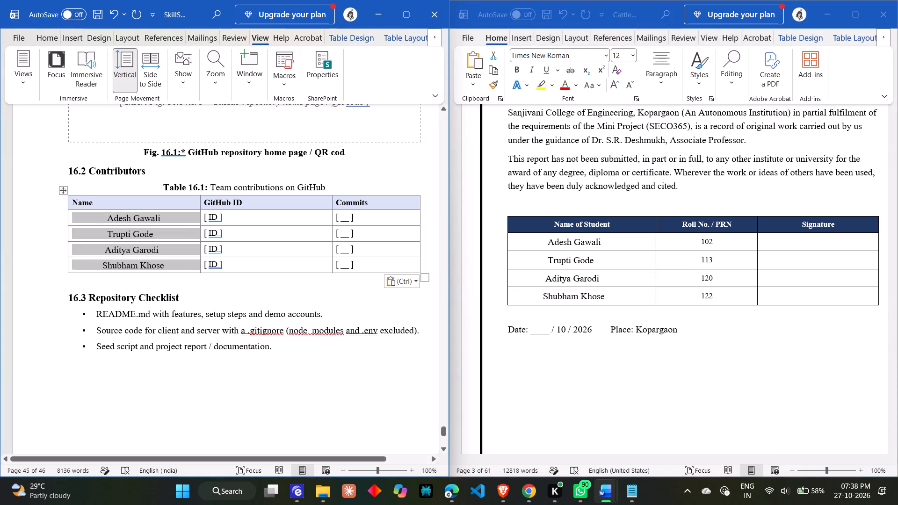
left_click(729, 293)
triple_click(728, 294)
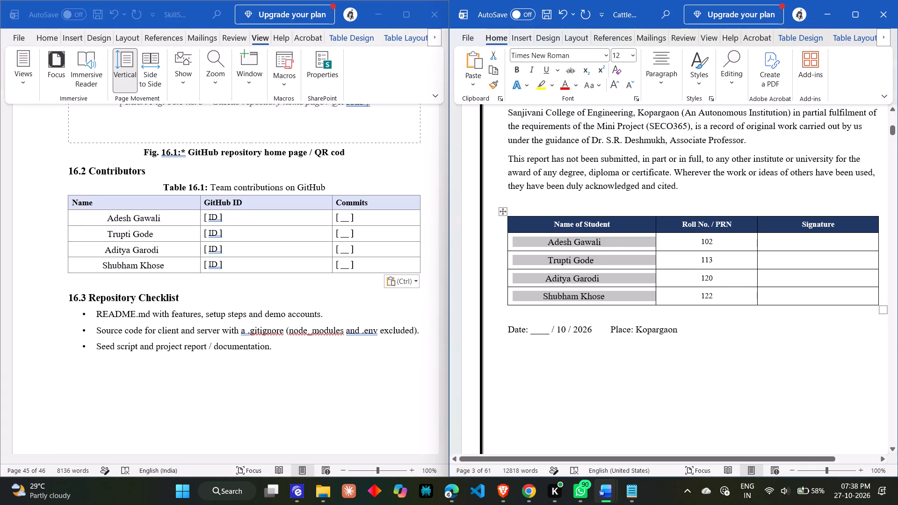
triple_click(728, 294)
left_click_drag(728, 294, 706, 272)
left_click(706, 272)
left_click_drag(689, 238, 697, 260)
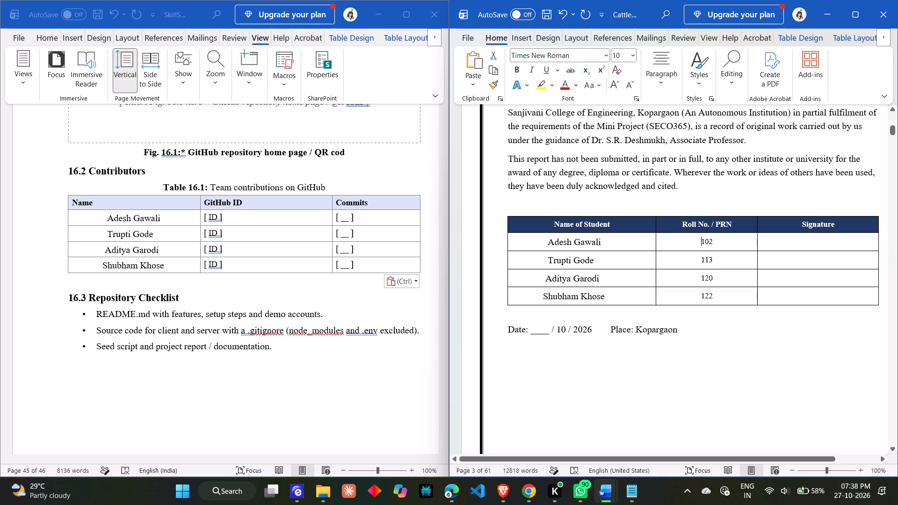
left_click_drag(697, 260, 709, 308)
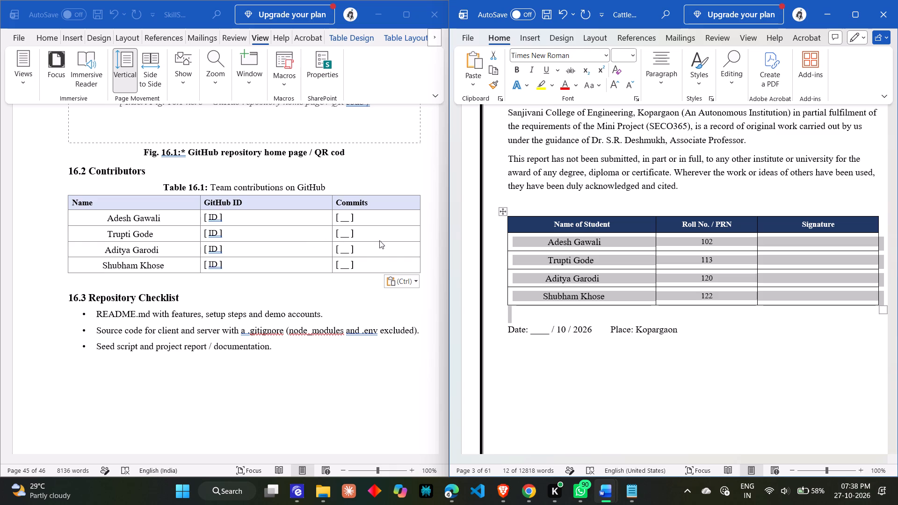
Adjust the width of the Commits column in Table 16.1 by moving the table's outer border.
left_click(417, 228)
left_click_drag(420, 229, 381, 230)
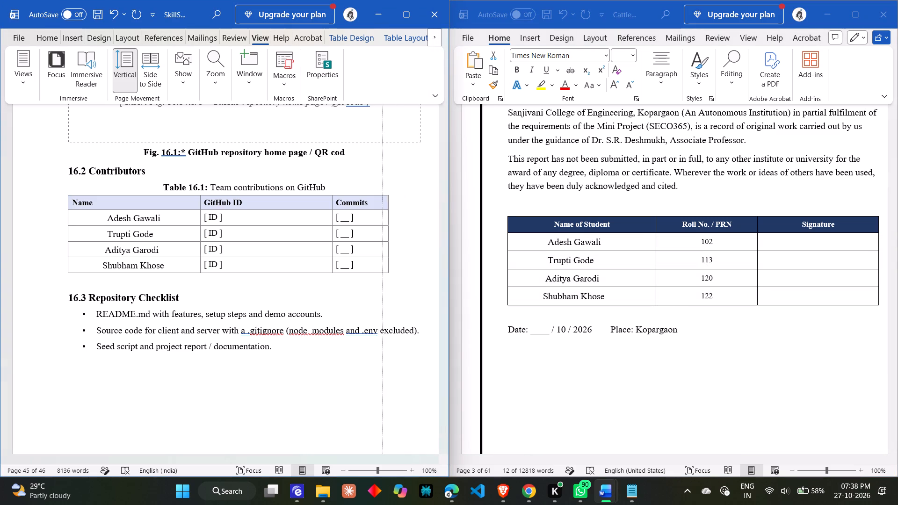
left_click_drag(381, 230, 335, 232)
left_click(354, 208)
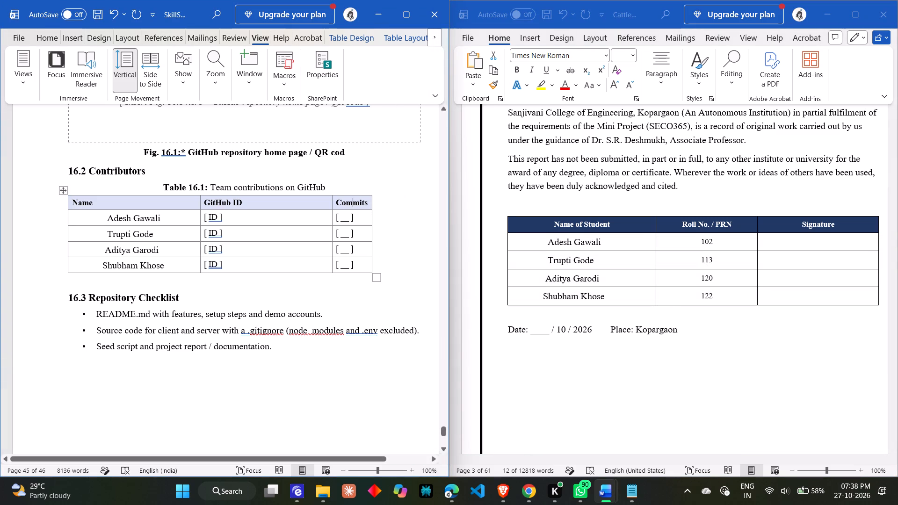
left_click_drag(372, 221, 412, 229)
Delete the whole Commits column from Table 16.1, including its header.
left_click_drag(387, 207, 393, 254)
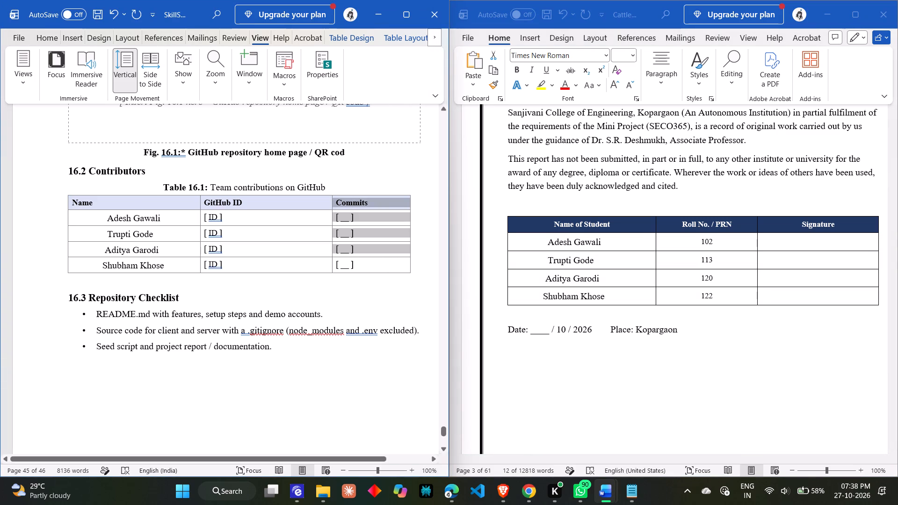
left_click_drag(393, 254, 394, 266)
key("BackSpace")
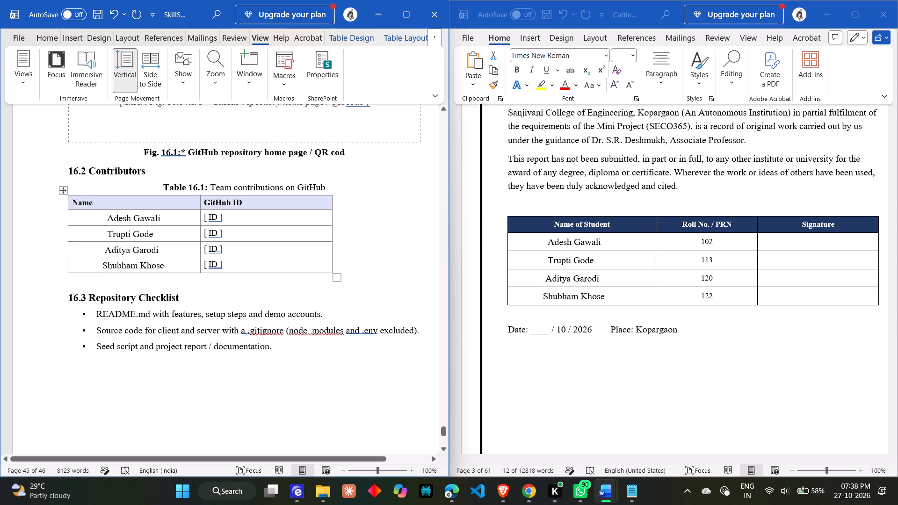
Widen the GitHub ID column of Table 16.1 into the space of the removed column.
left_click_drag(331, 238, 378, 237)
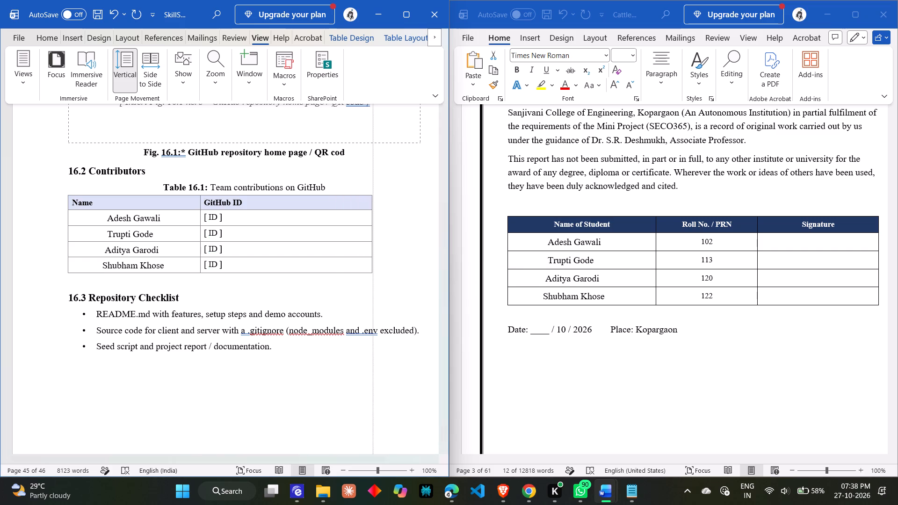
left_click_drag(378, 237, 395, 236)
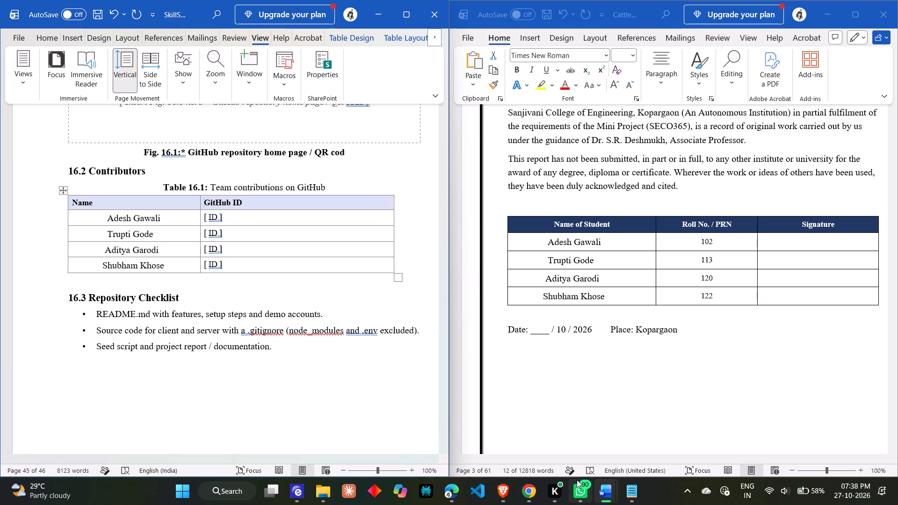
Switch to Chrome and open the signed-in account's GitHub profile from the SkillSwap repository tab.
left_click(525, 490)
left_click(73, 0)
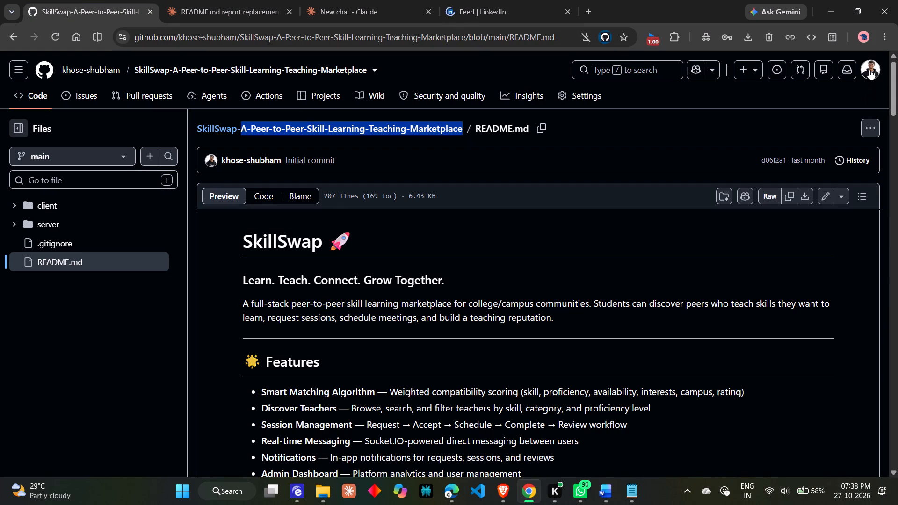
left_click(869, 68)
left_click(778, 147)
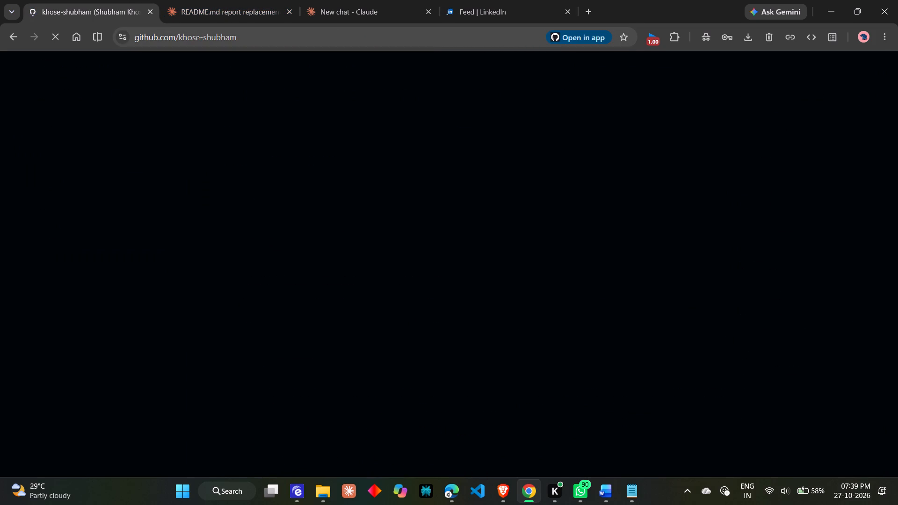
Copy the full web address of the open GitHub profile.
double_click(254, 39)
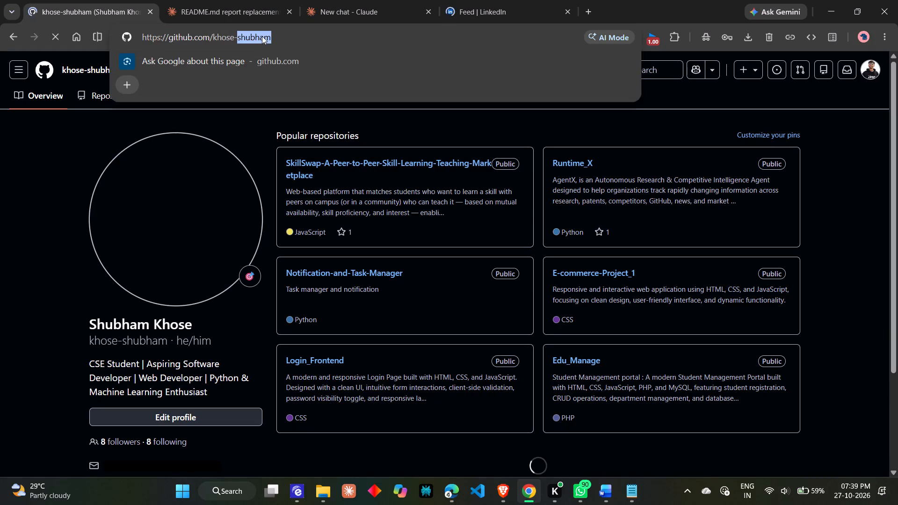
triple_click(267, 35)
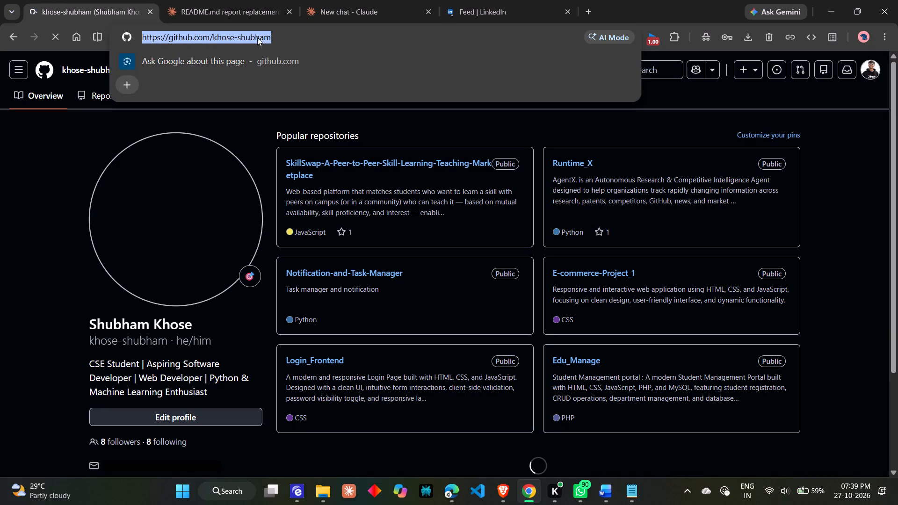
key("ctrl+c")
Switch to the SkillSwap report in Word and paste the profile link into the GitHub ID cell of Table 16.1's first contributor.
left_click(623, 447)
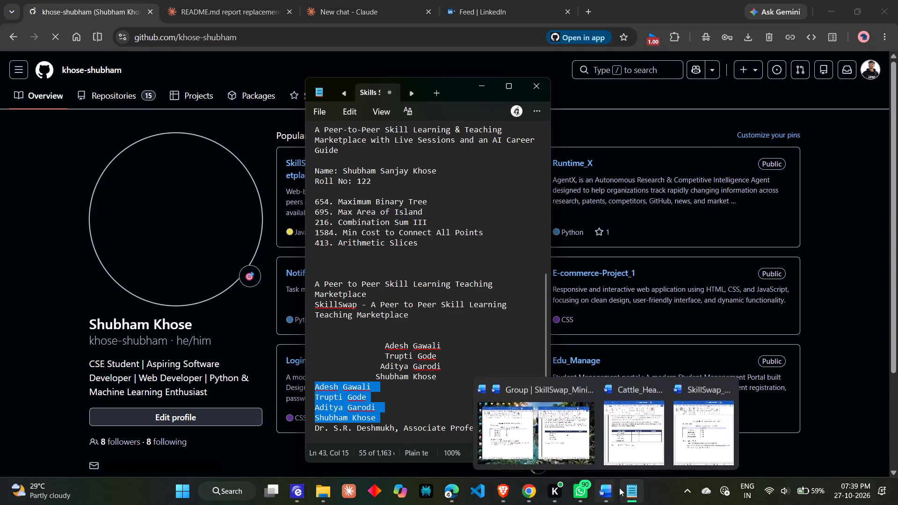
left_click_drag(627, 488, 510, 496)
left_click(627, 495)
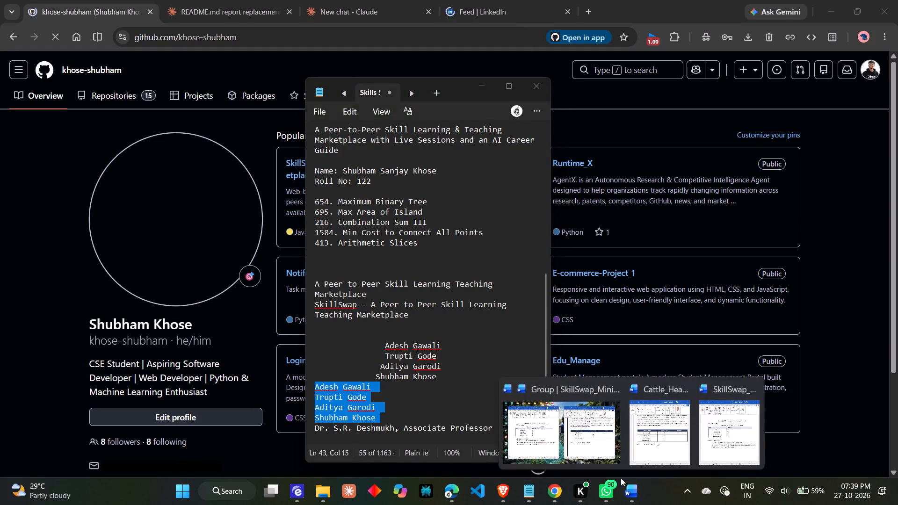
left_click(551, 432)
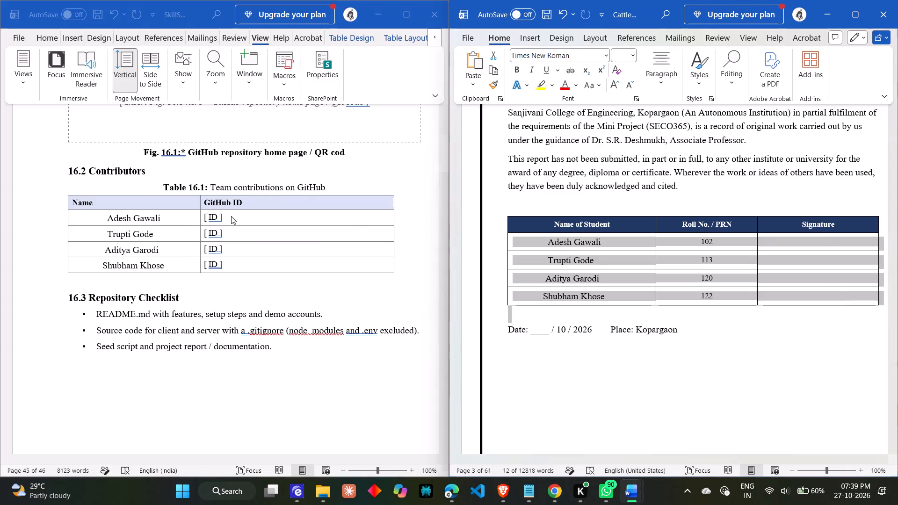
left_click(231, 216)
double_click(217, 218)
double_click(216, 218)
double_click(216, 218)
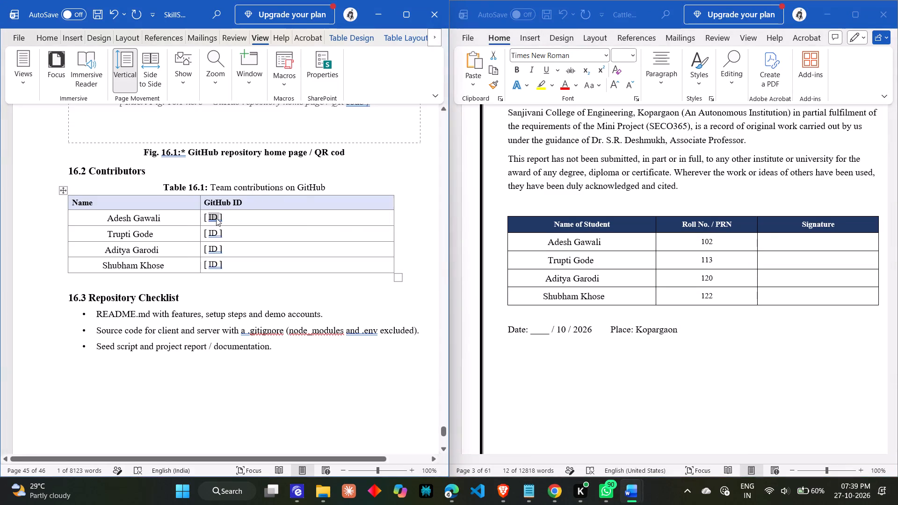
triple_click(216, 218)
left_click(216, 218)
left_click(216, 218)
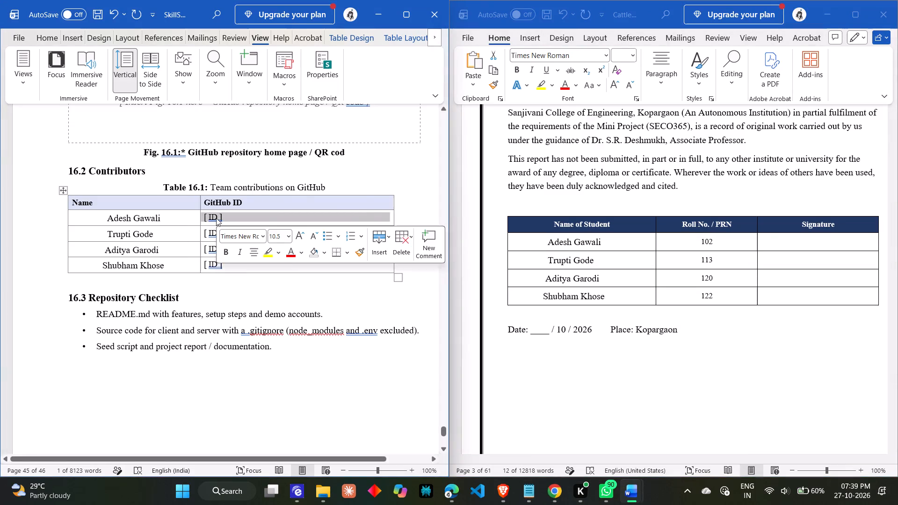
key("ctrl+v")
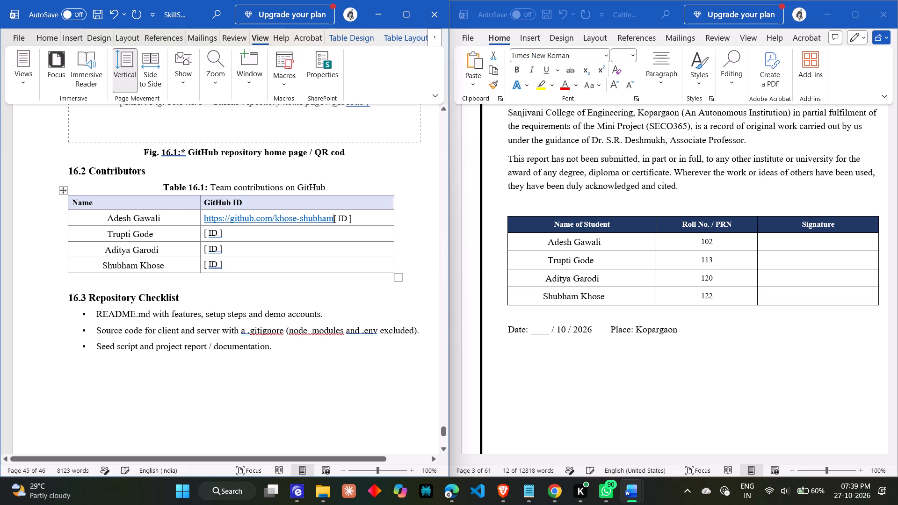
Delete the leftover "[ ID ]" placeholder after the pasted profile link in the first contributor's row.
left_click(364, 219)
key("BackSpace")
key("BackSpace")
key("BackSpace")
key("BackSpace")
key("BackSpace")
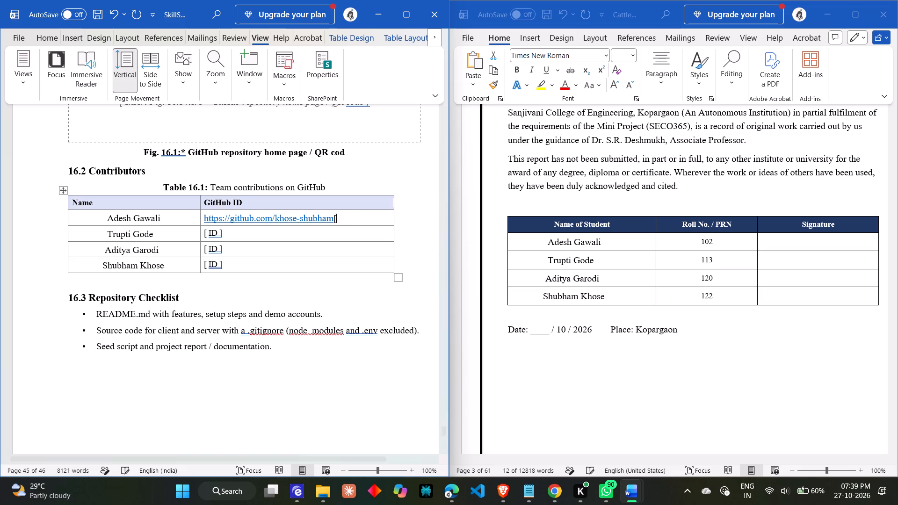
key("BackSpace")
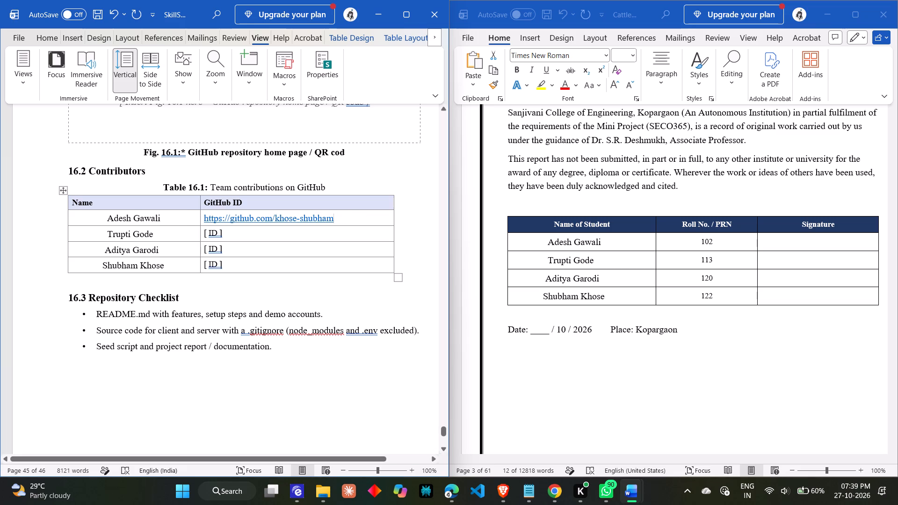
Switch back to Chrome and look over the signed-in account's GitHub profile page, including its contribution activity.
left_click(555, 494)
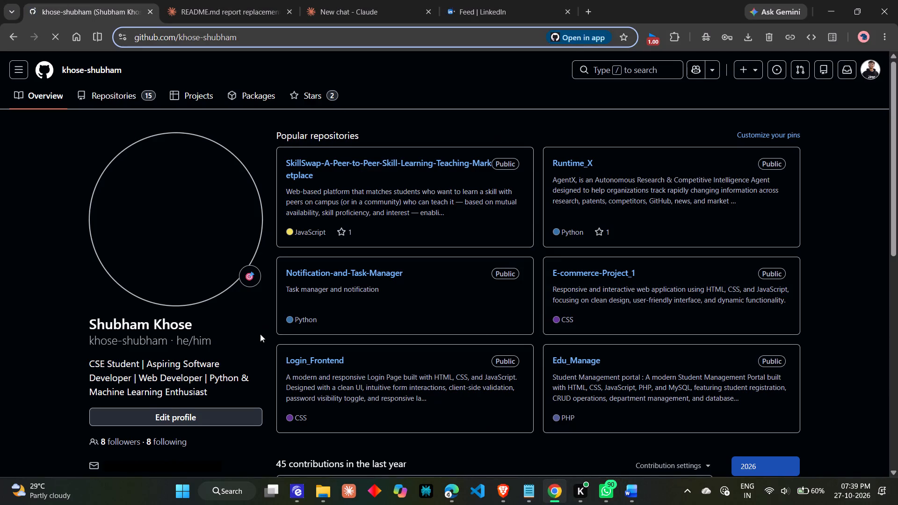
scroll(261, 347, "down", 6)
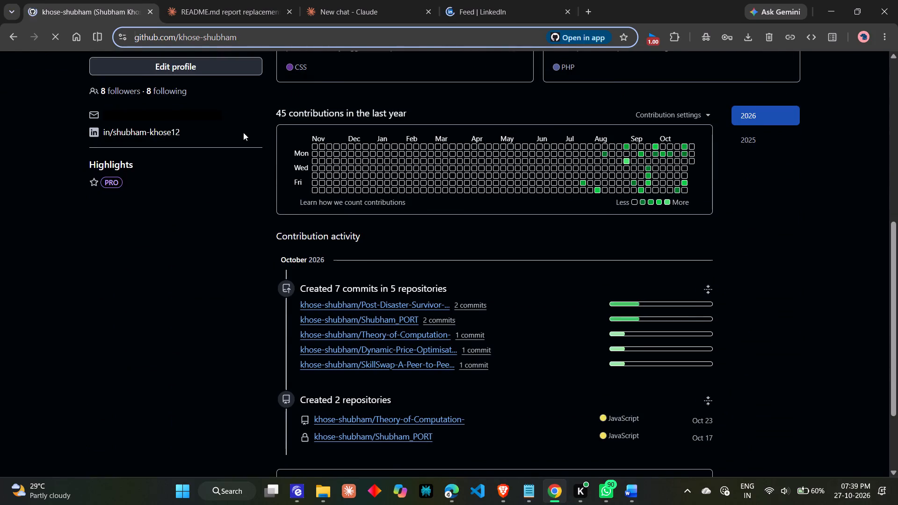
scroll(218, 151, "up", 7)
left_click(879, 63)
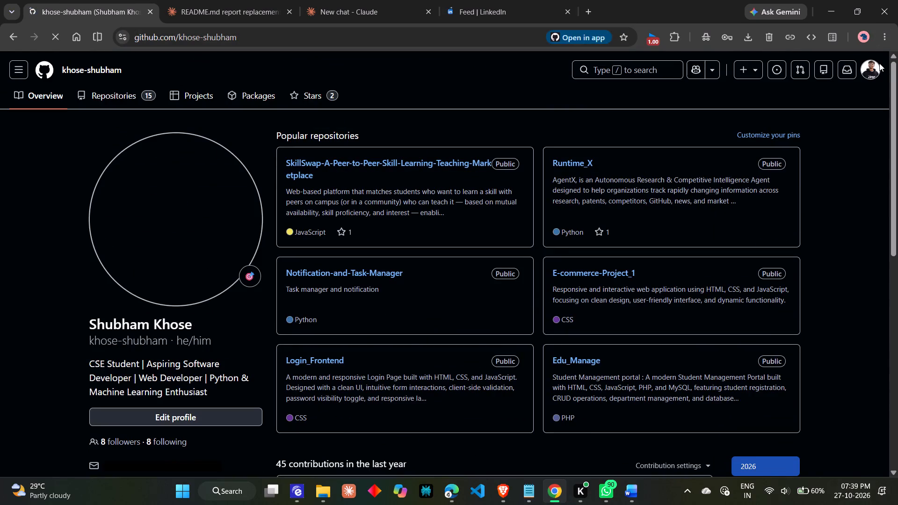
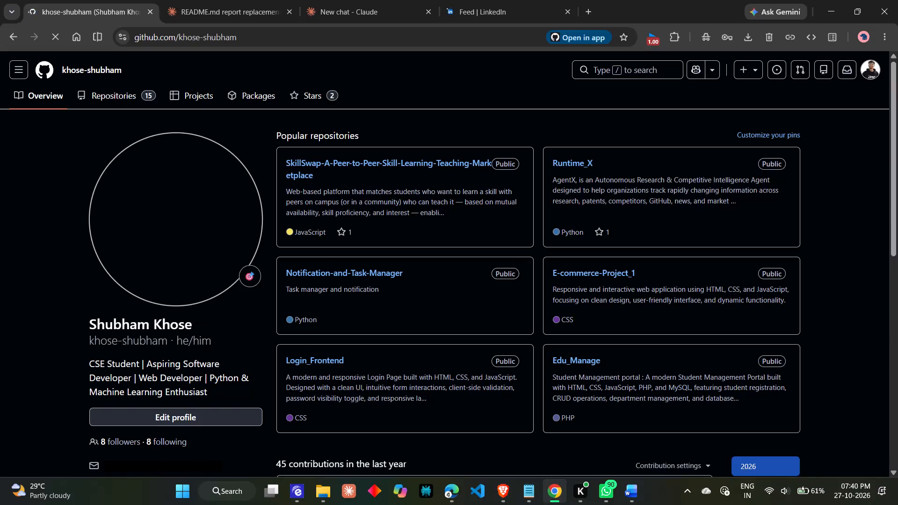
Open the profile's followers list and look through it for the other contributors' GitHub accounts.
scroll(196, 378, "down", 5)
left_click(115, 151)
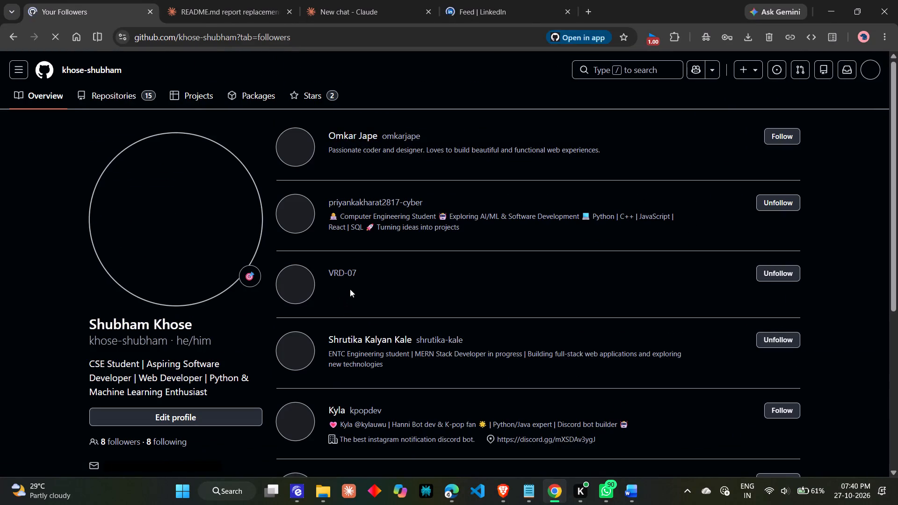
scroll(366, 278, "down", 5)
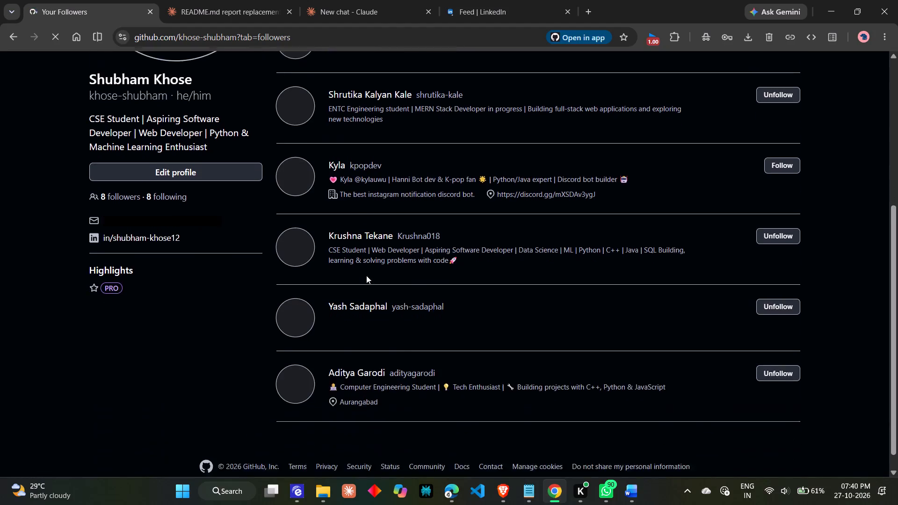
scroll(366, 275, "down", 2)
scroll(366, 275, "up", 4)
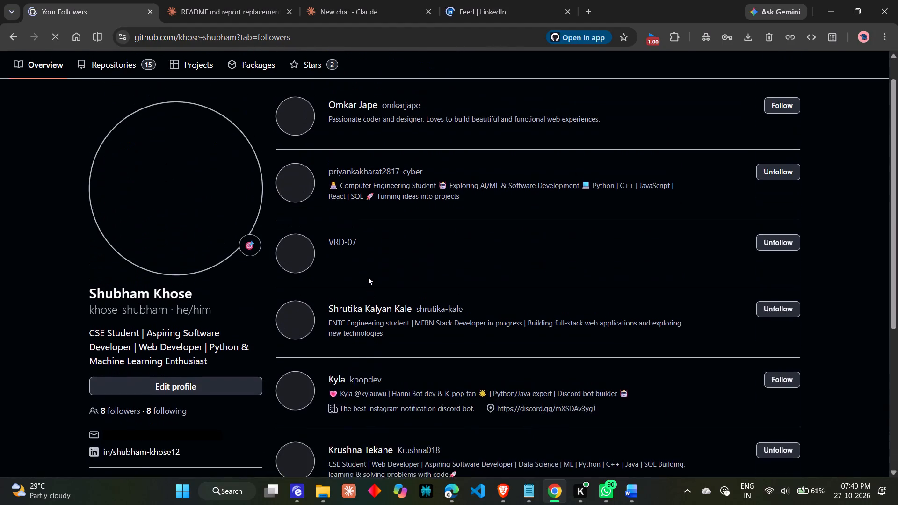
scroll(368, 277, "up", 1)
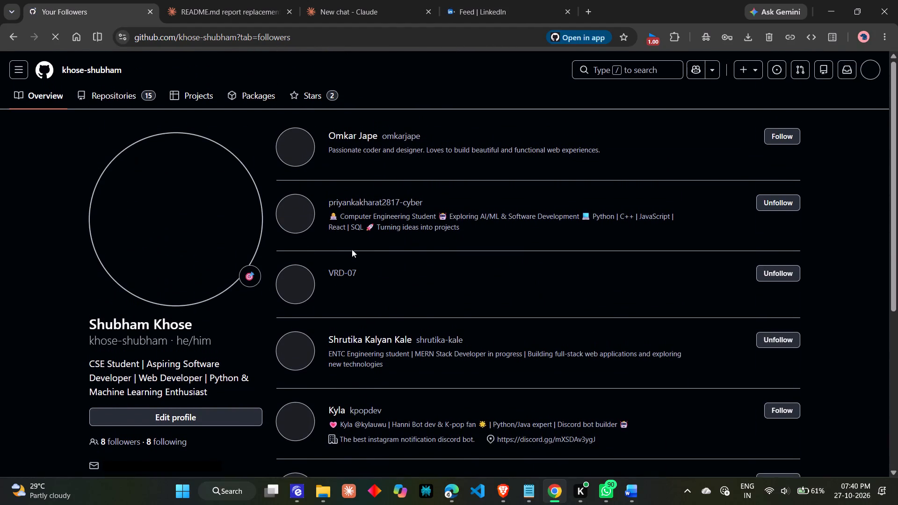
scroll(321, 272, "up", 6)
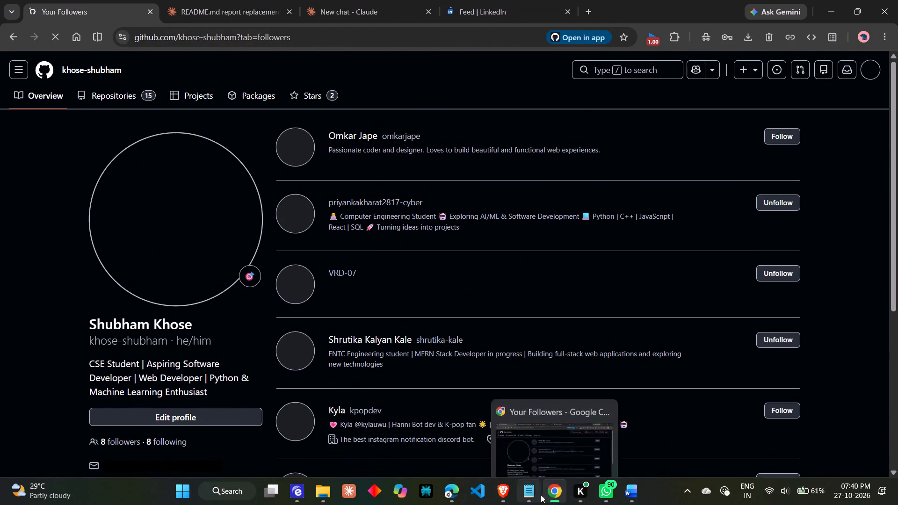
Switch to the SkillSwap report in Word and paste the profile link from Table 16.1's first row into the fourth contributor's GitHub ID cell.
left_click(580, 459)
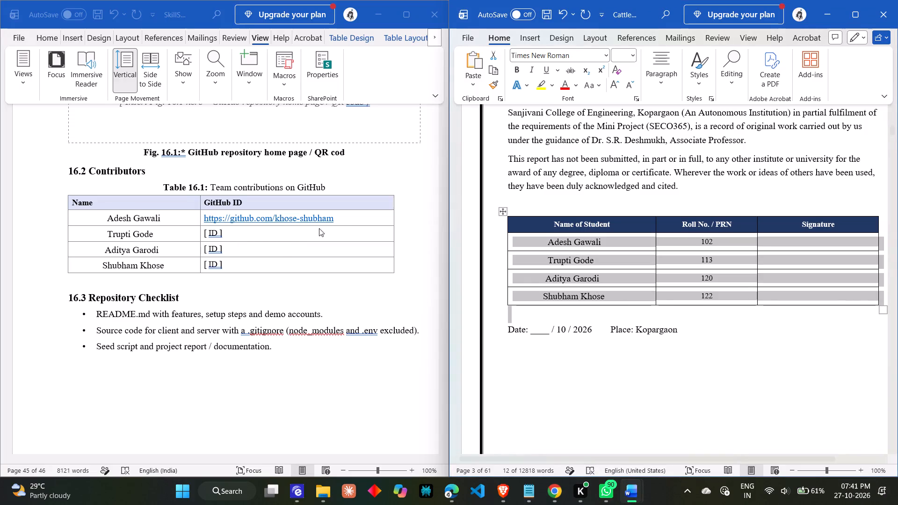
left_click(342, 219)
left_click_drag(340, 218, 212, 213)
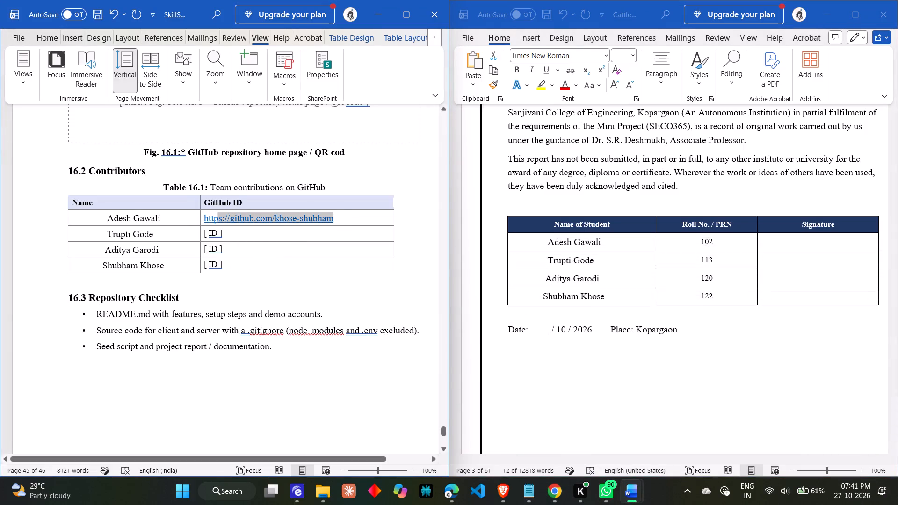
left_click_drag(212, 213, 205, 214)
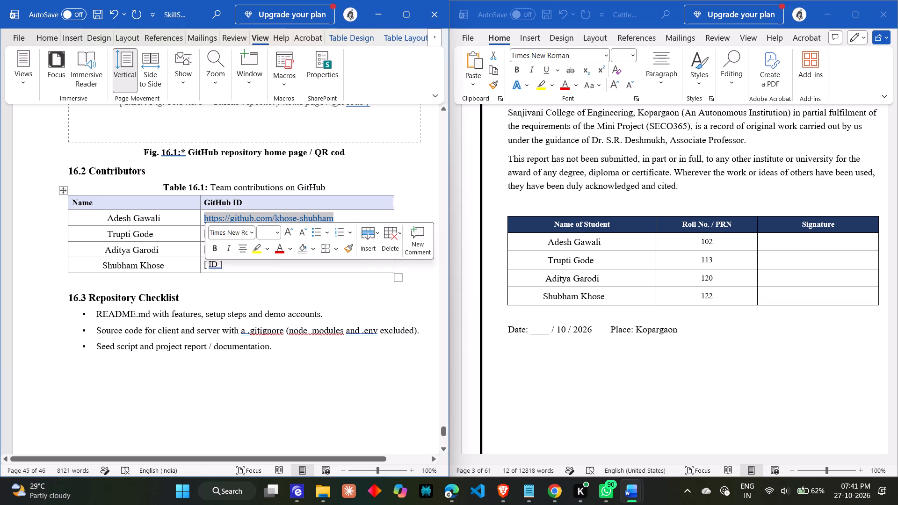
left_click(236, 265)
left_click(236, 265)
double_click(236, 265)
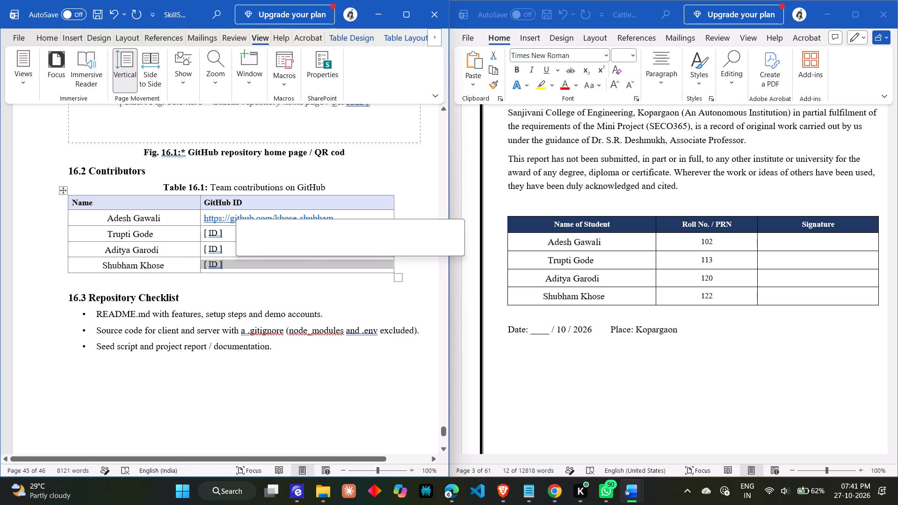
key("ctrl+v")
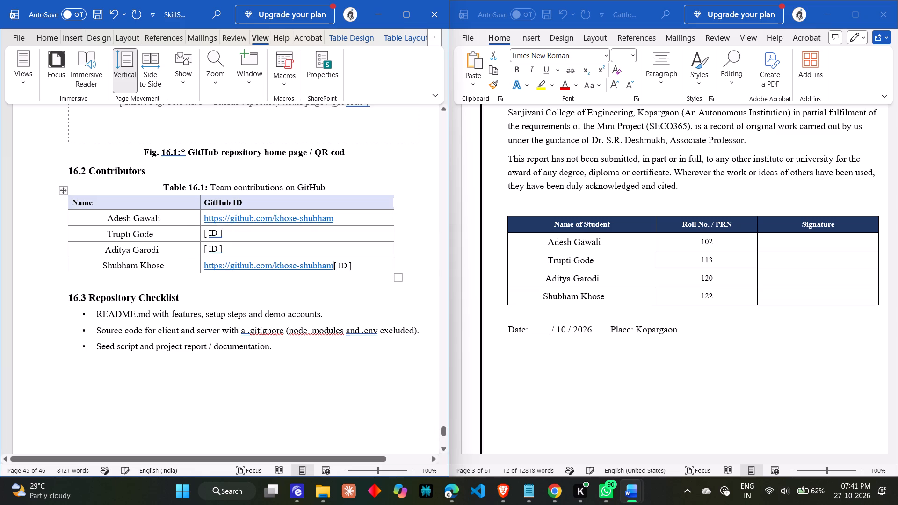
Delete the leftover "[ ID ]" placeholder after the pasted profile link in the fourth contributor's row.
left_click(364, 266)
key("BackSpace")
key("BackSpace")
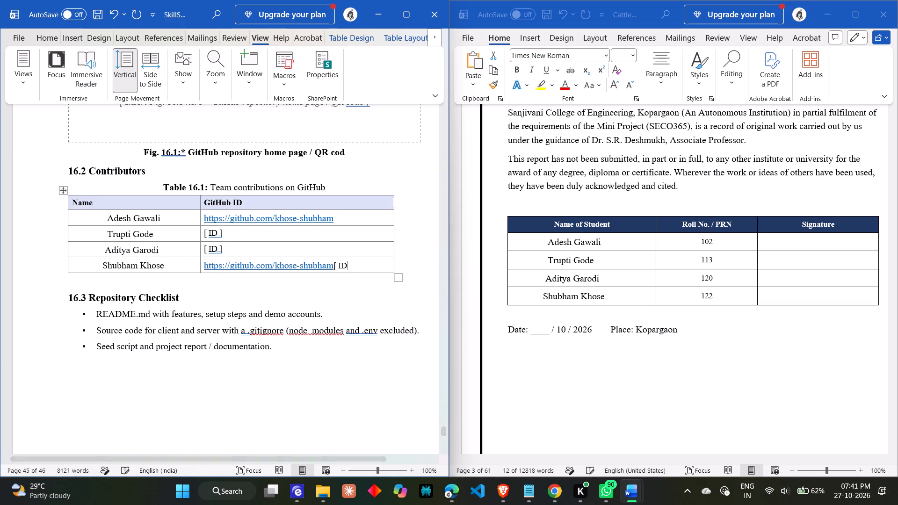
key("BackSpace")
key("BackSpace")
key("BackSpace")
key("BackSpace")
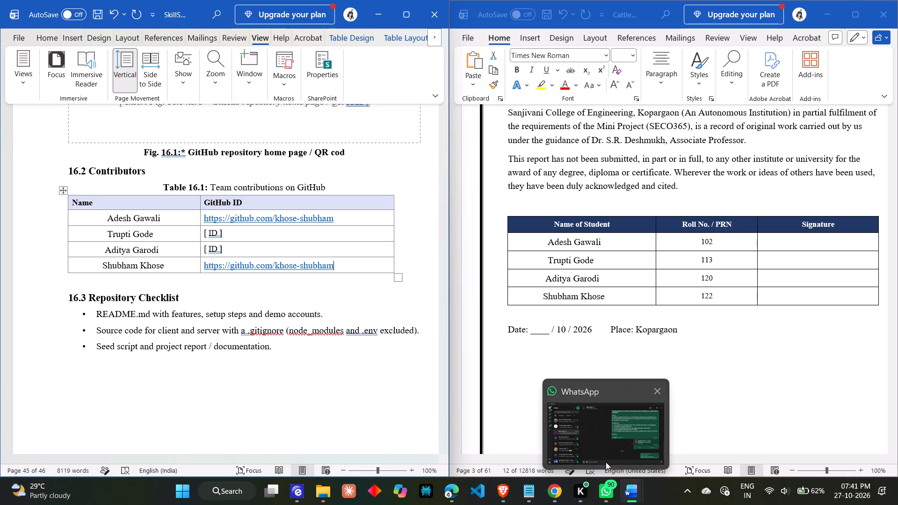
Switch to Chrome, open the third contributor's GitHub profile from the followers list and copy its web address.
left_click(563, 491)
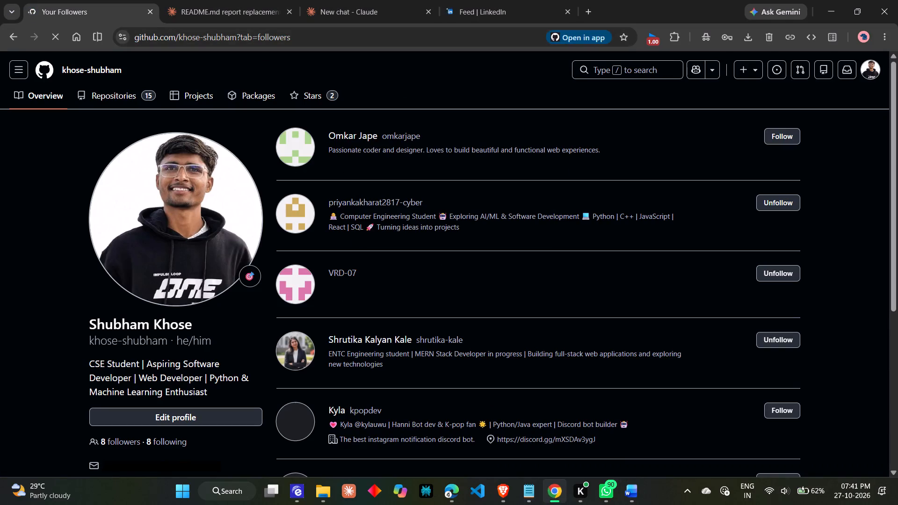
scroll(380, 307, "up", 13)
scroll(385, 302, "down", 6)
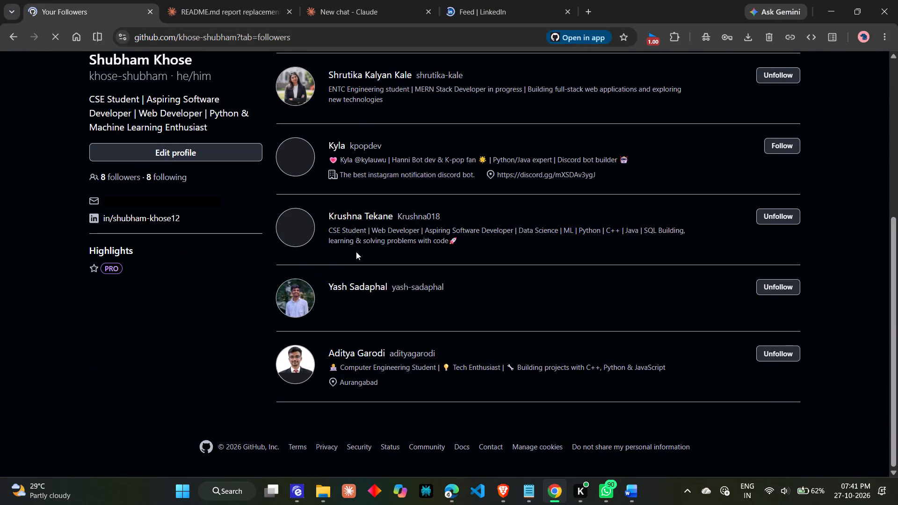
left_click(352, 351)
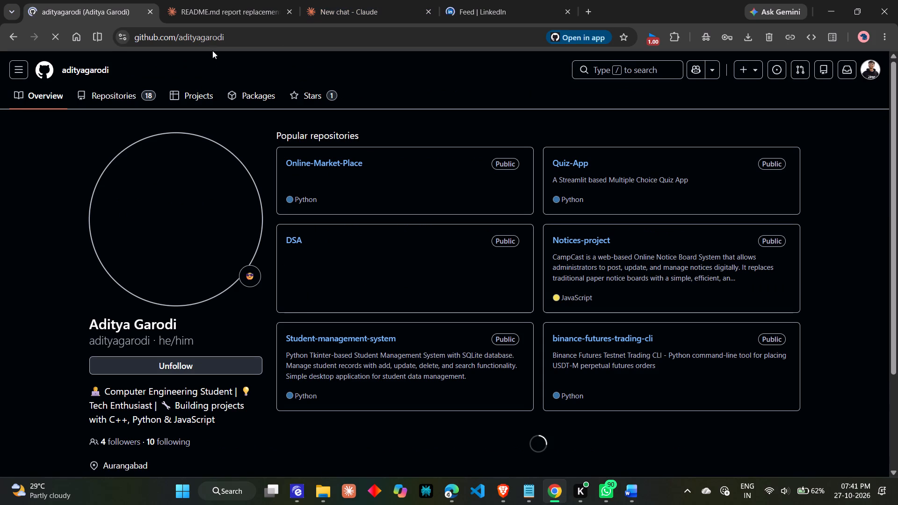
left_click(233, 32)
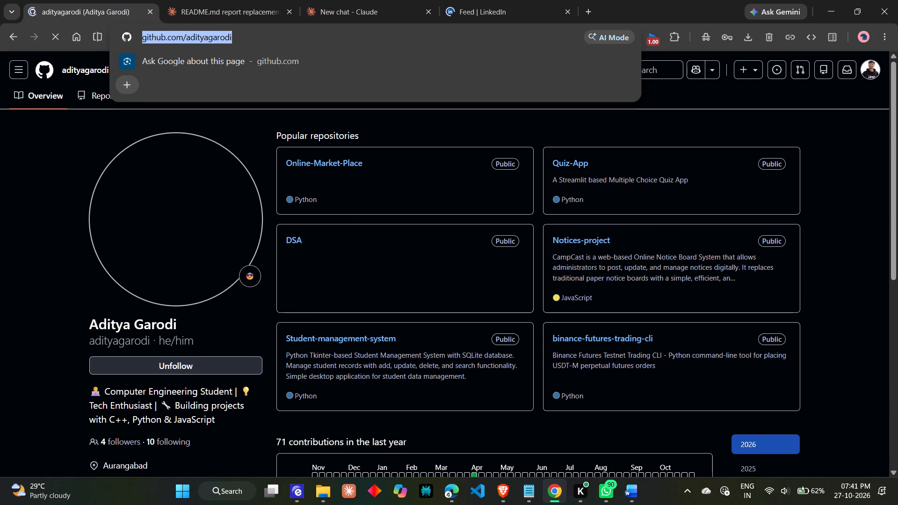
key("ctrl+c")
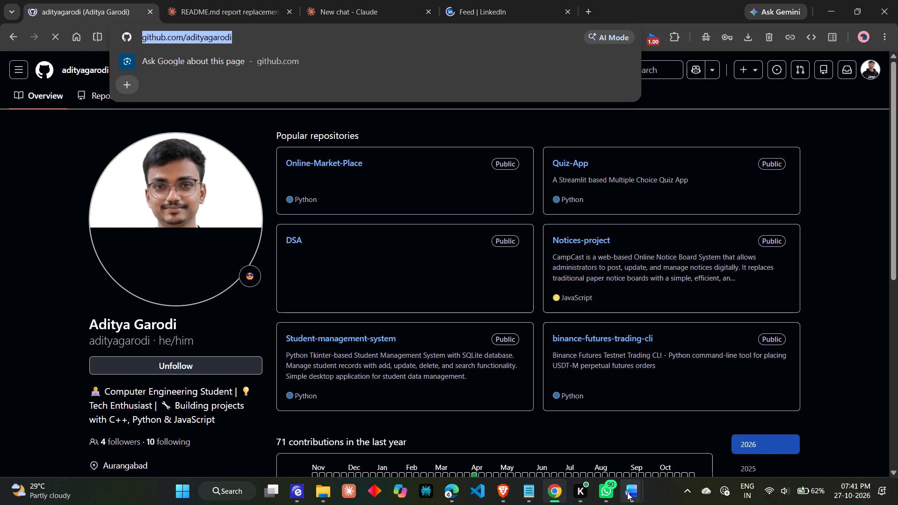
Switch to the SkillSwap report in Word and replace the third contributor's "[ ID ]" placeholder in Table 16.1 with the copied profile link.
left_click(564, 444)
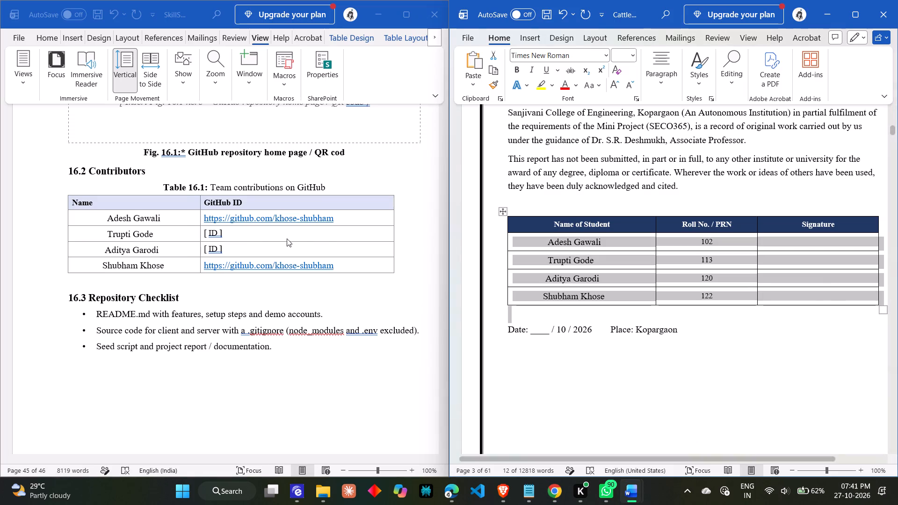
triple_click(212, 244)
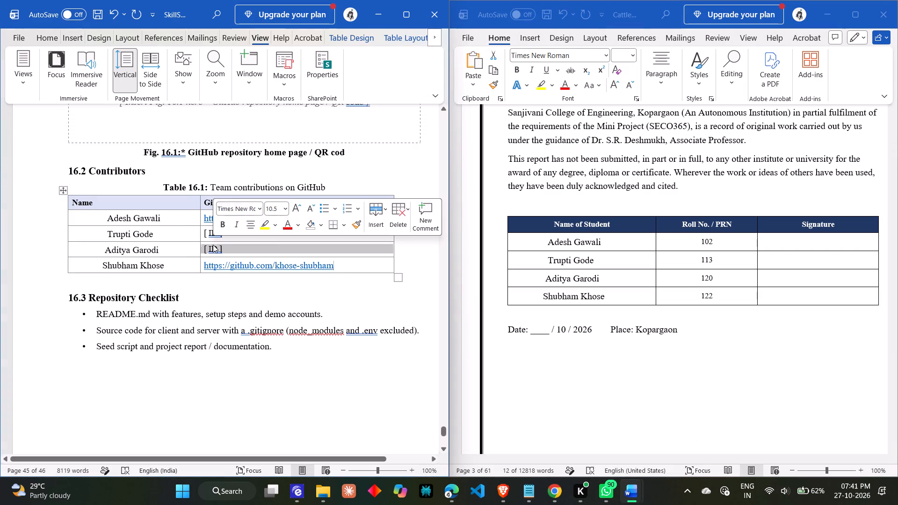
key("ctrl+v")
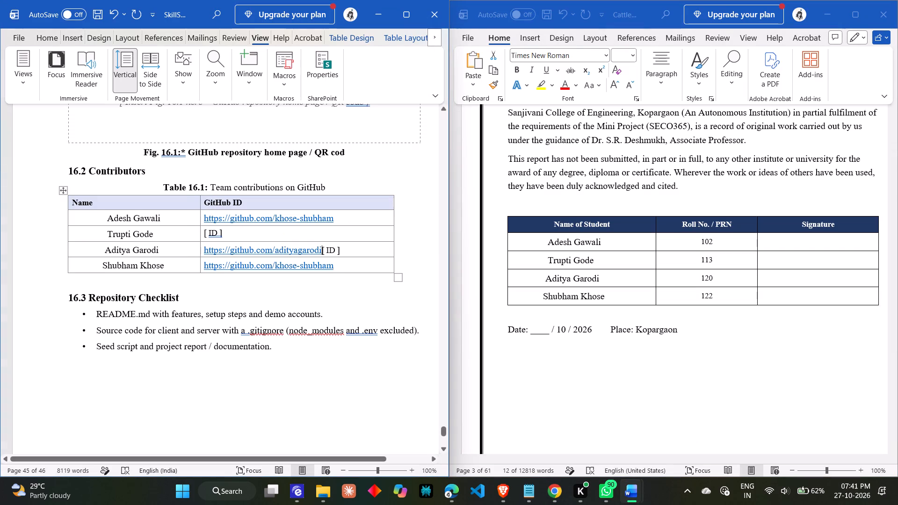
left_click(348, 252)
key("BackSpace")
key("BackSpace")
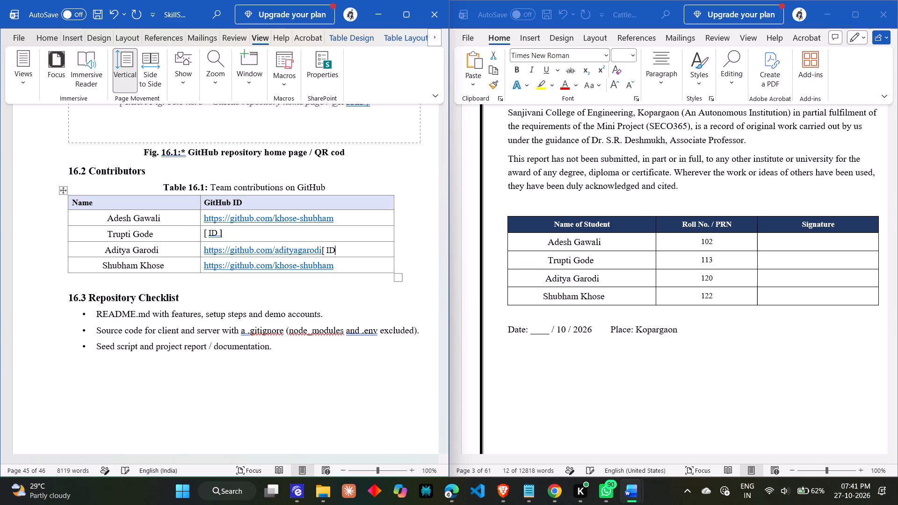
key("BackSpace")
key("BackSpace")
key("BackSpace")
key("BackSpace")
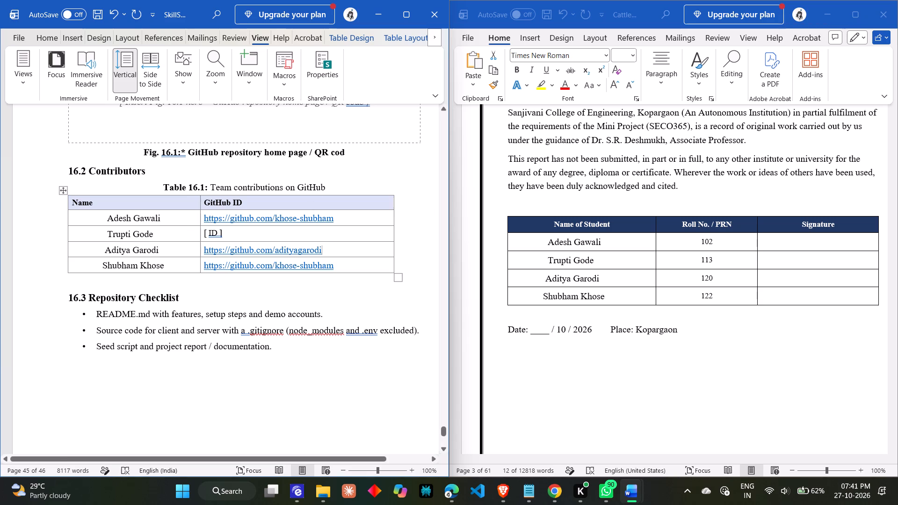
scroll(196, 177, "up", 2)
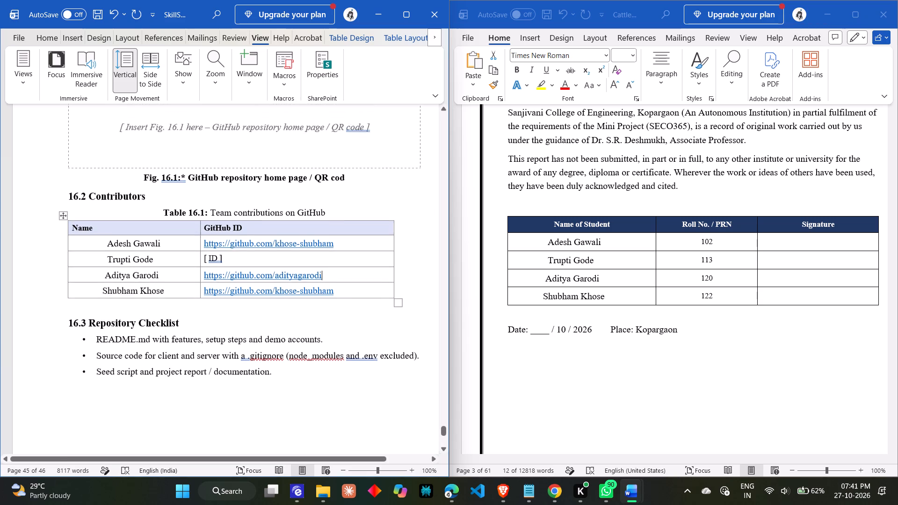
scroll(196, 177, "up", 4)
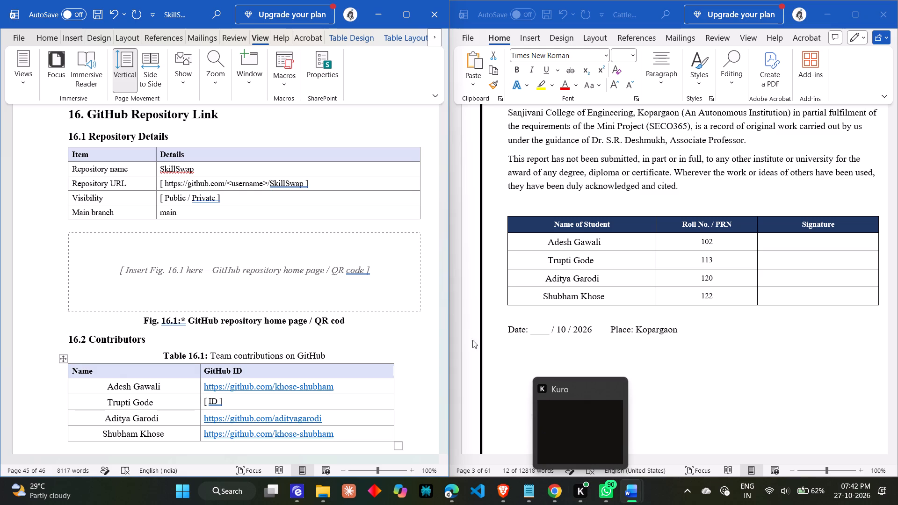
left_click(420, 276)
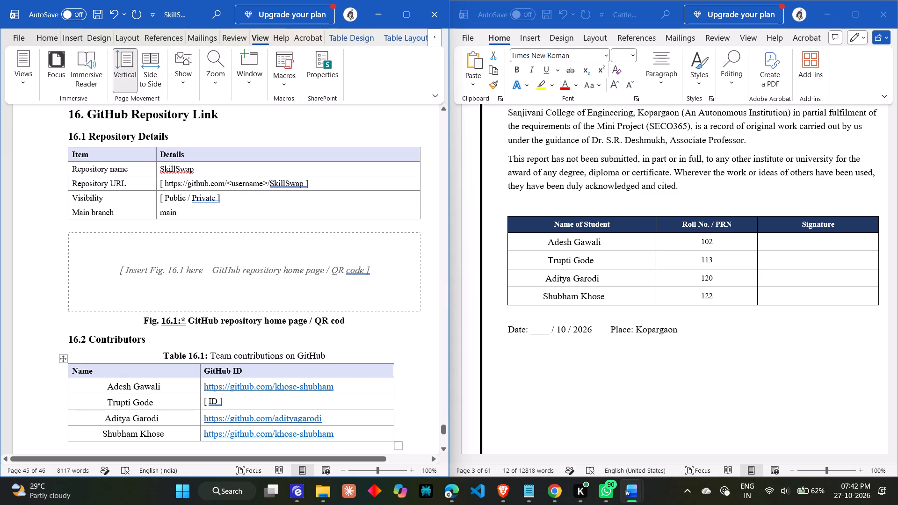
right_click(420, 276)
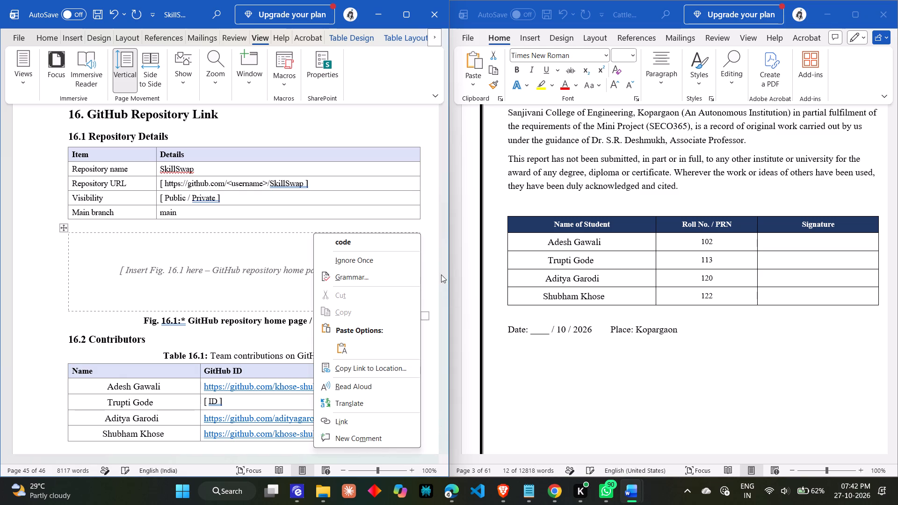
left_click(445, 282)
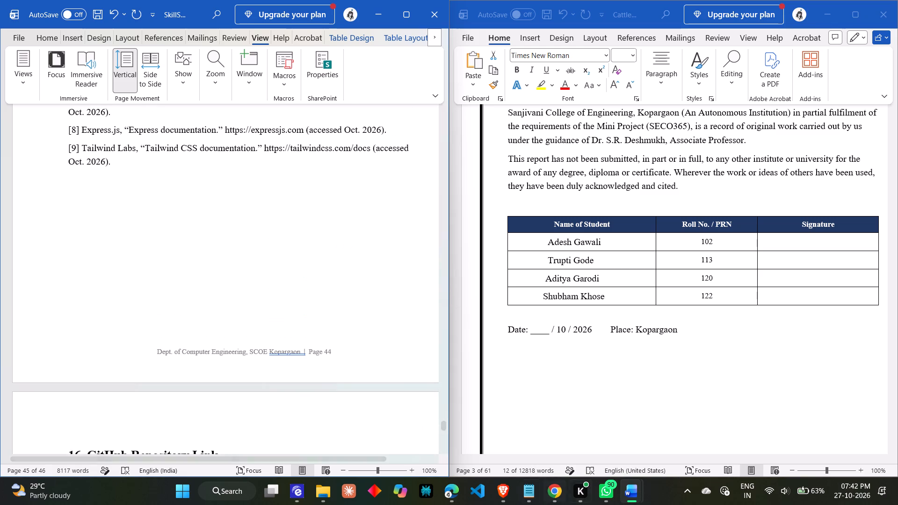
Switch to Chrome, return to the signed-in account's GitHub profile and open the SkillSwap-A-Peer-to-Peer-Skill-Learning-Teaching-Marketplace repository page.
left_click(554, 493)
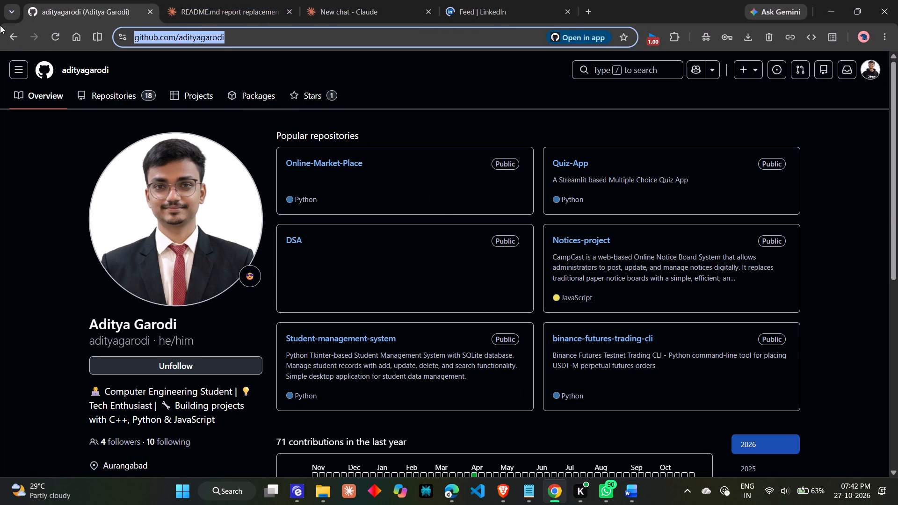
left_click(15, 33)
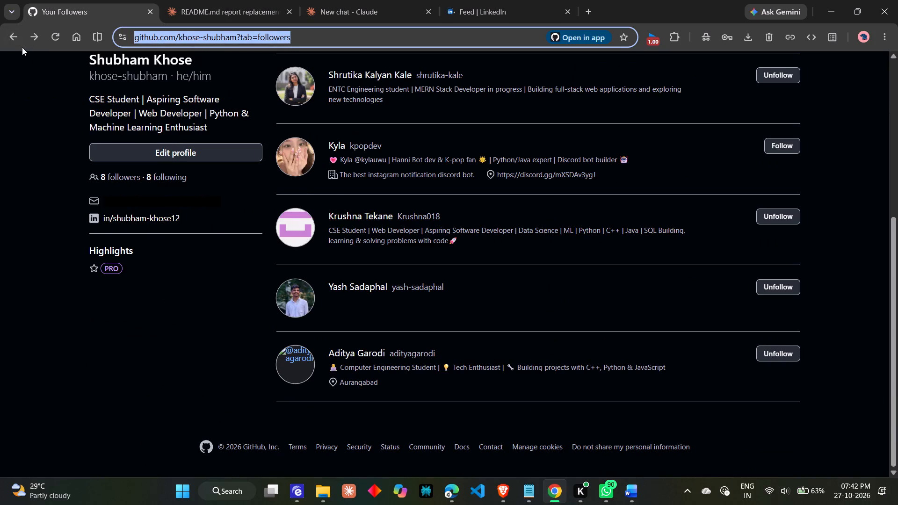
left_click(22, 37)
scroll(826, 187, "up", 10)
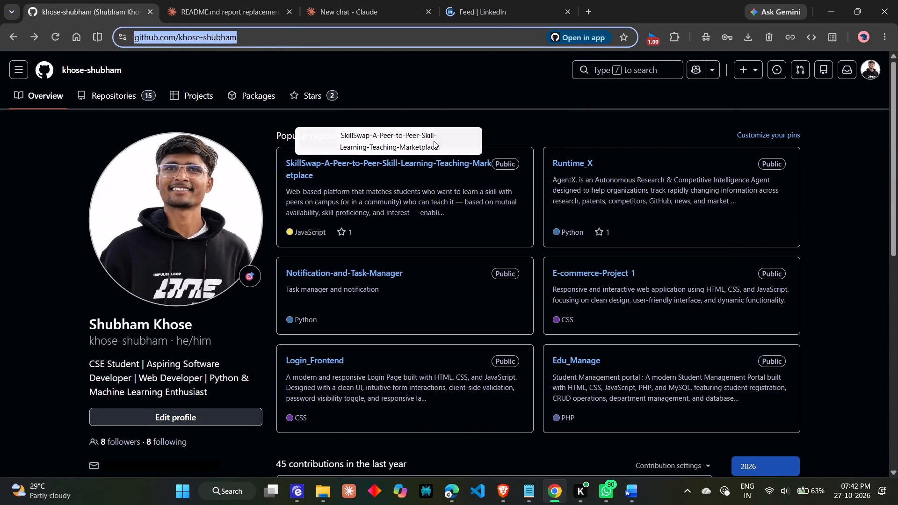
right_click(416, 161)
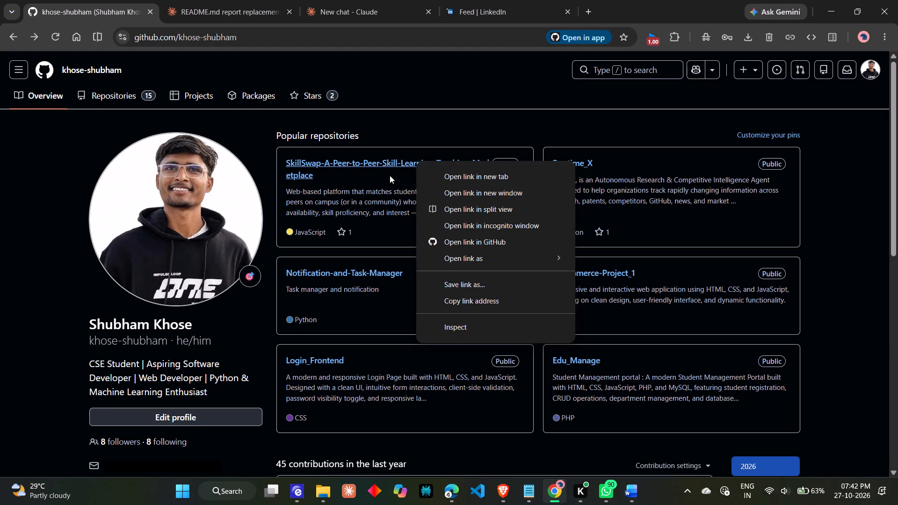
left_click(333, 157)
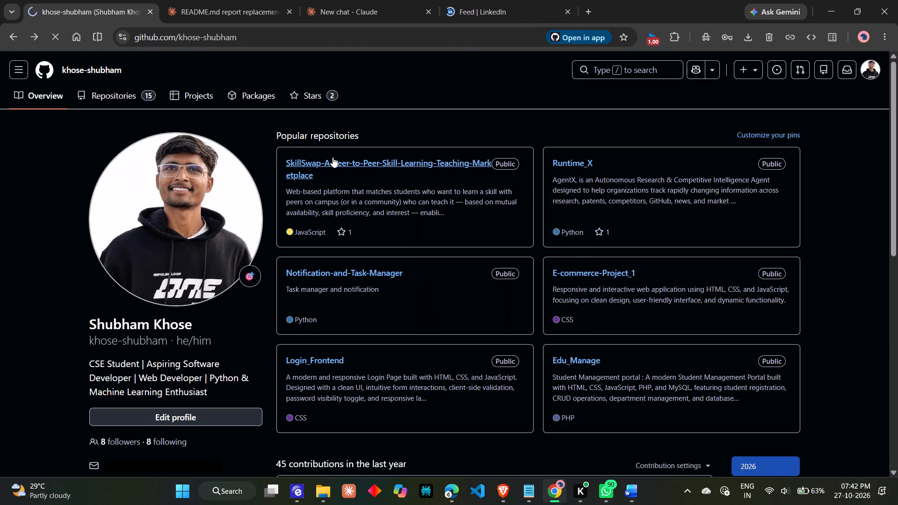
left_click(307, 168)
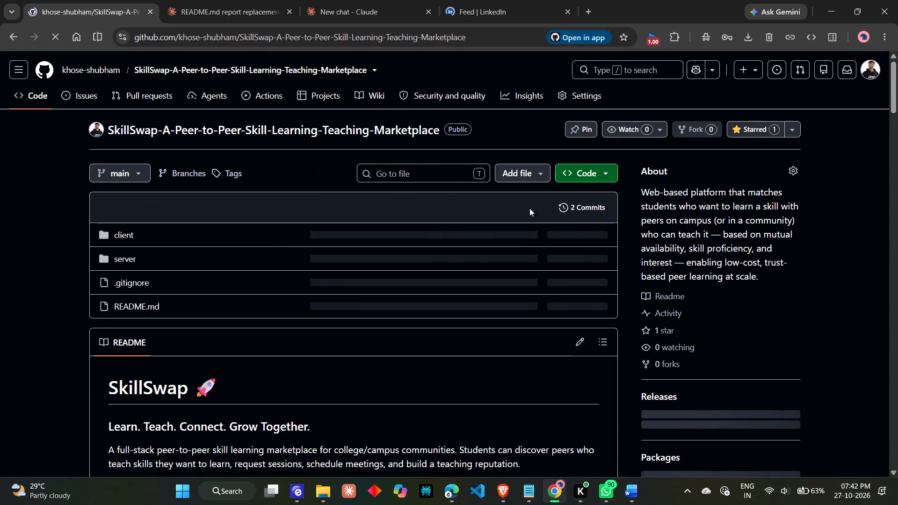
scroll(595, 292, "down", 17)
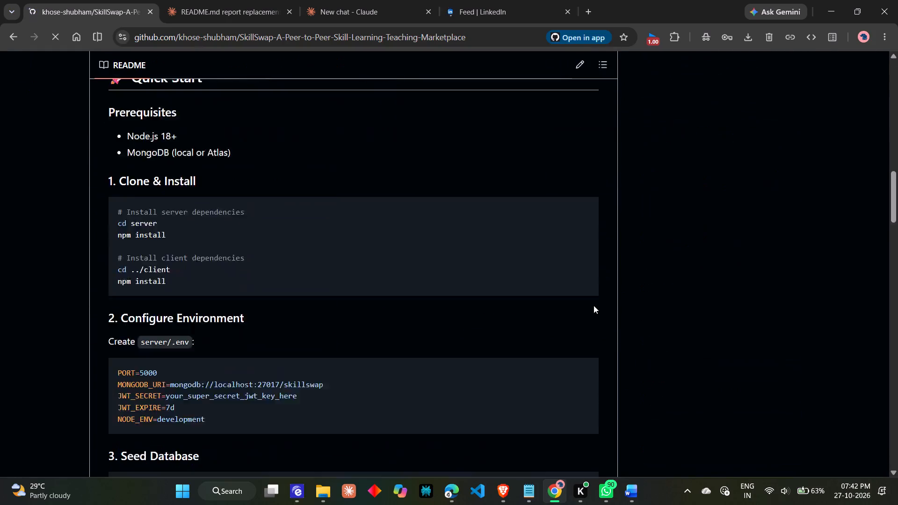
scroll(594, 304, "down", 9)
scroll(594, 307, "up", 20)
scroll(594, 307, "up", 8)
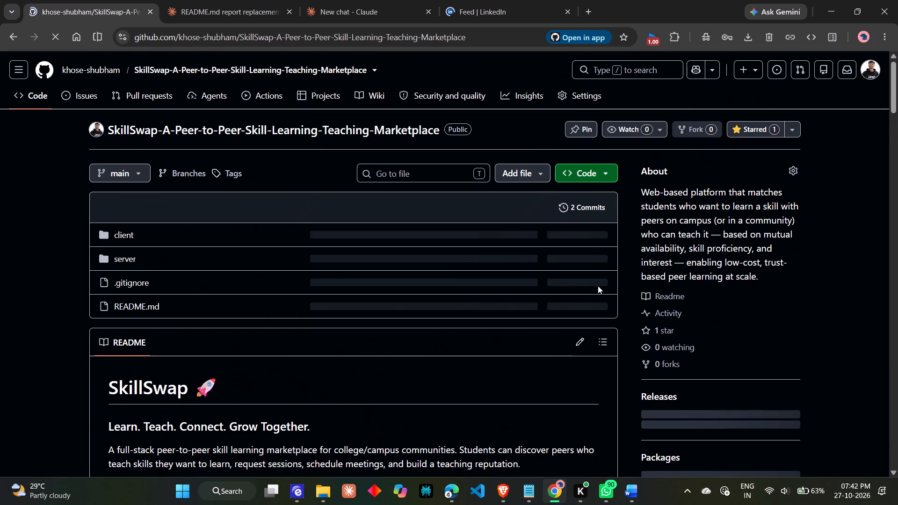
Generate a QR code for the SkillSwap repository page.
scroll(598, 286, "up", 9)
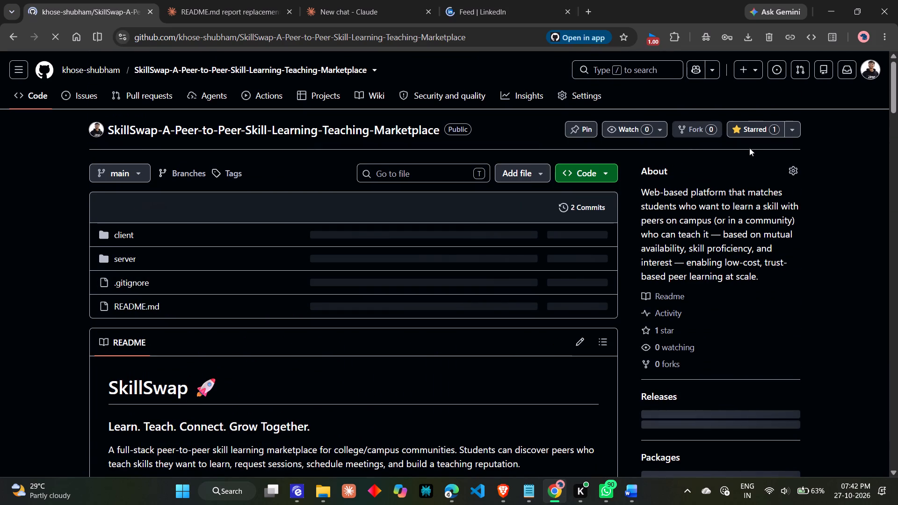
right_click(791, 131)
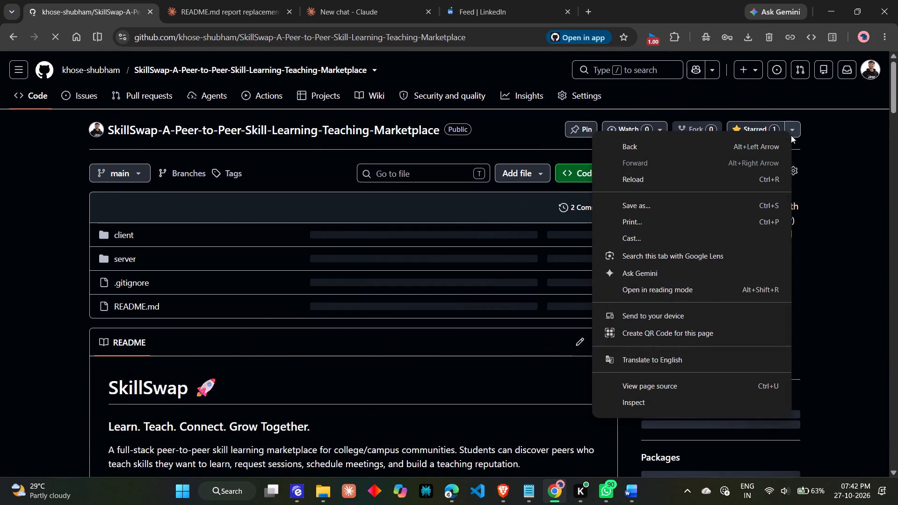
left_click(684, 332)
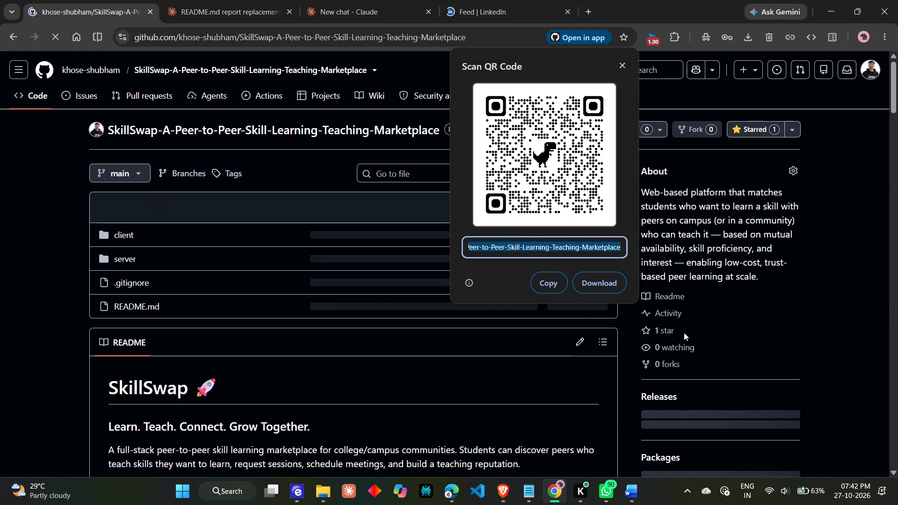
Take a screen snip of the QR code, trim the capture area to the code's white square, and copy it.
key("Print")
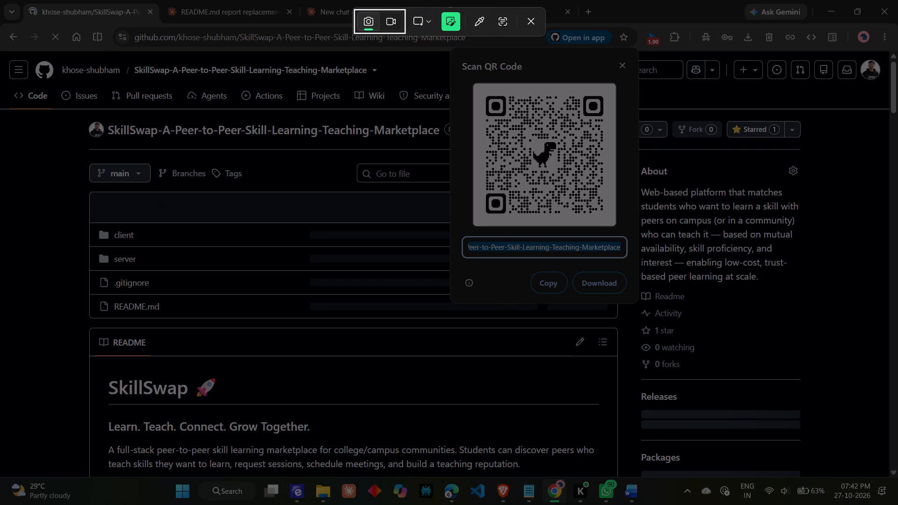
left_click_drag(473, 84, 516, 142)
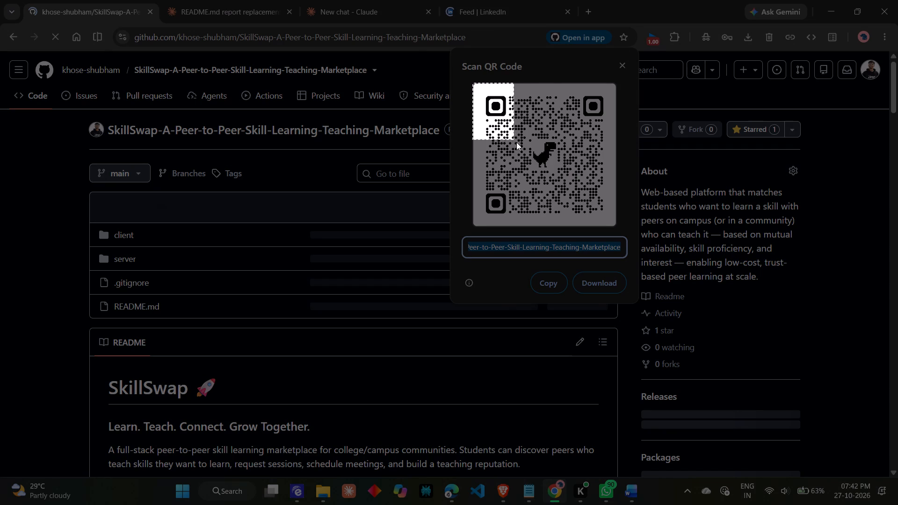
left_click_drag(516, 142, 611, 222)
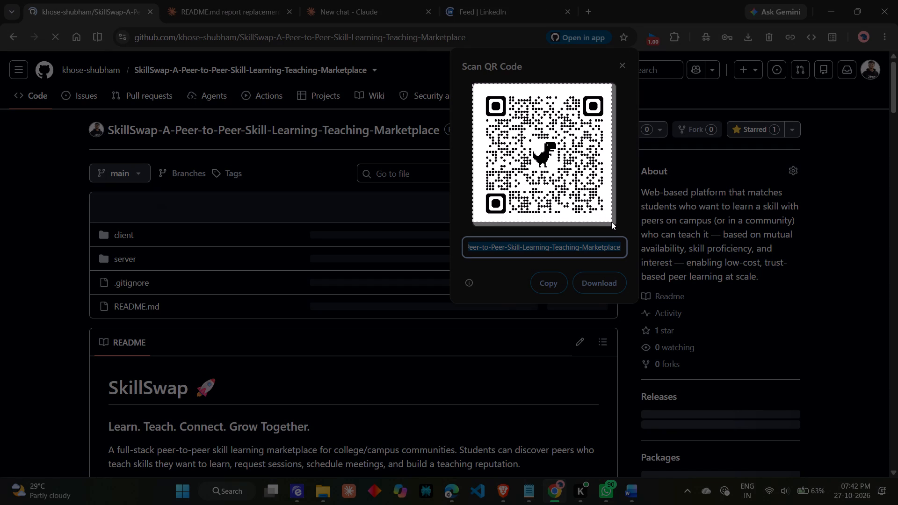
left_click_drag(611, 222, 611, 223)
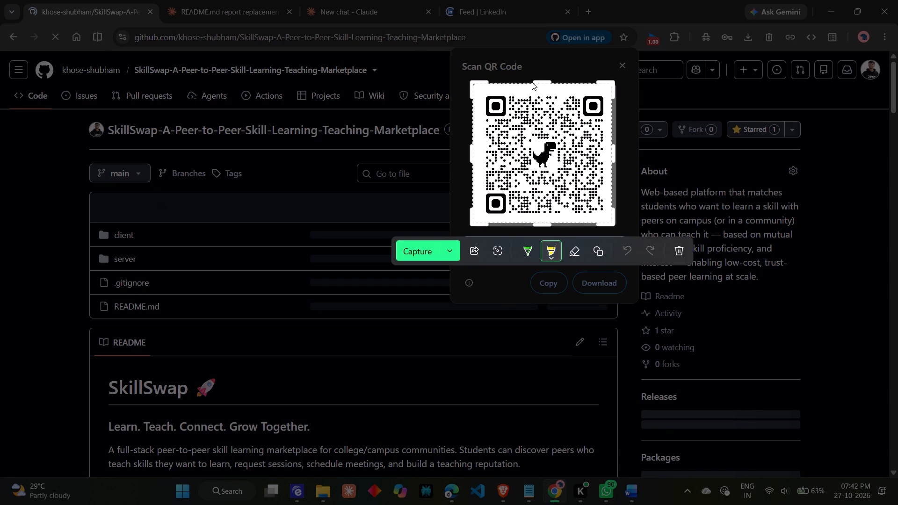
left_click_drag(536, 81, 536, 87)
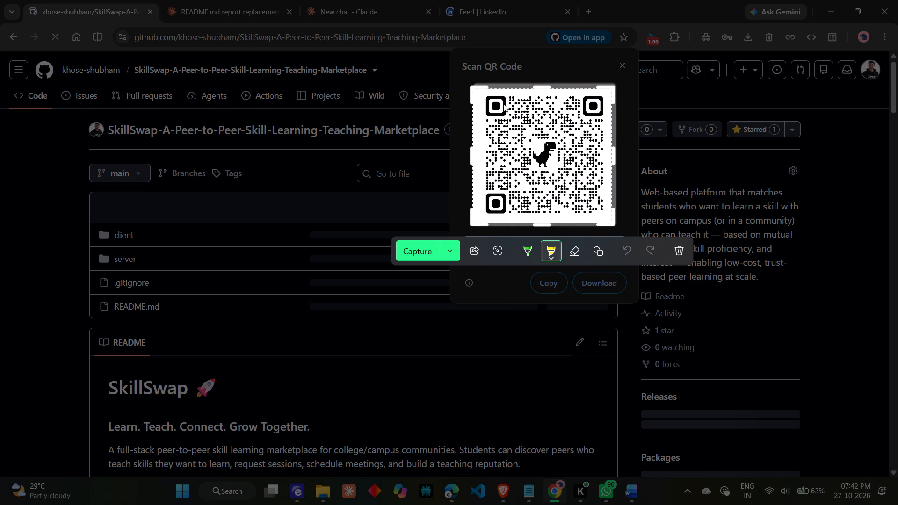
left_click_drag(472, 156, 478, 157)
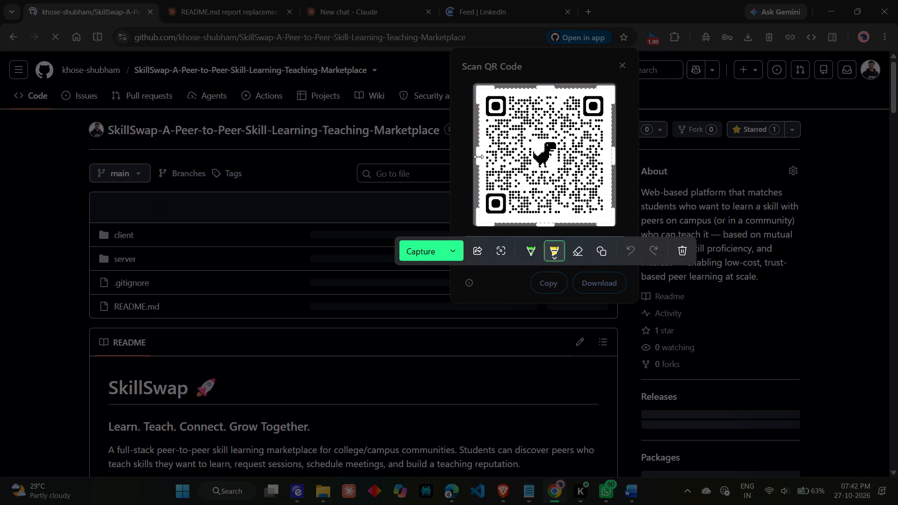
left_click_drag(478, 157, 478, 157)
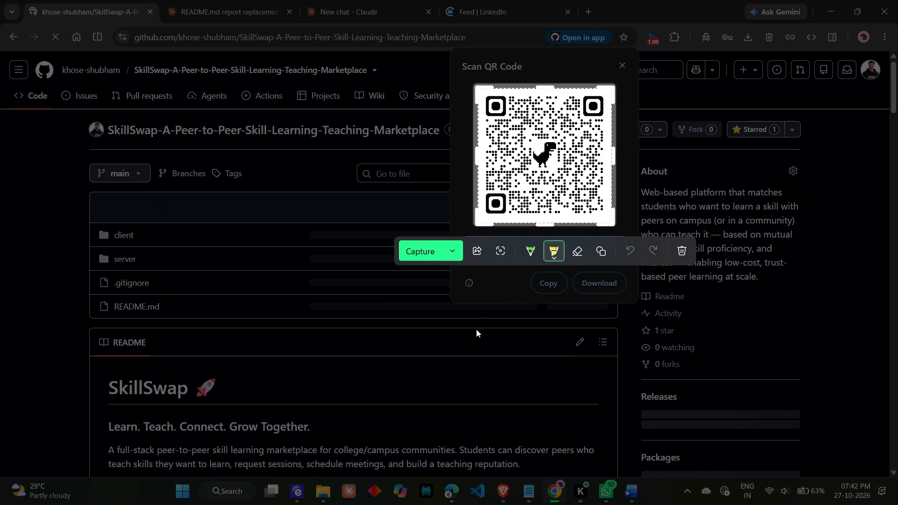
key("ctrl+c")
Switch to the SkillSwap report in Word, delete "GitHub repository home page / QR code ]" from the Fig. 16.1 placeholder and paste the QR code there.
left_click(564, 448)
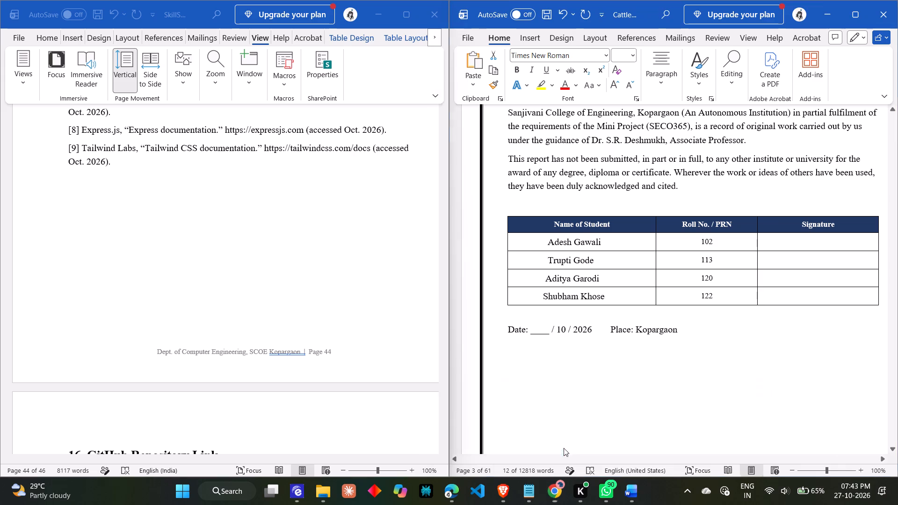
scroll(577, 262, "up", 4)
scroll(193, 199, "up", 8)
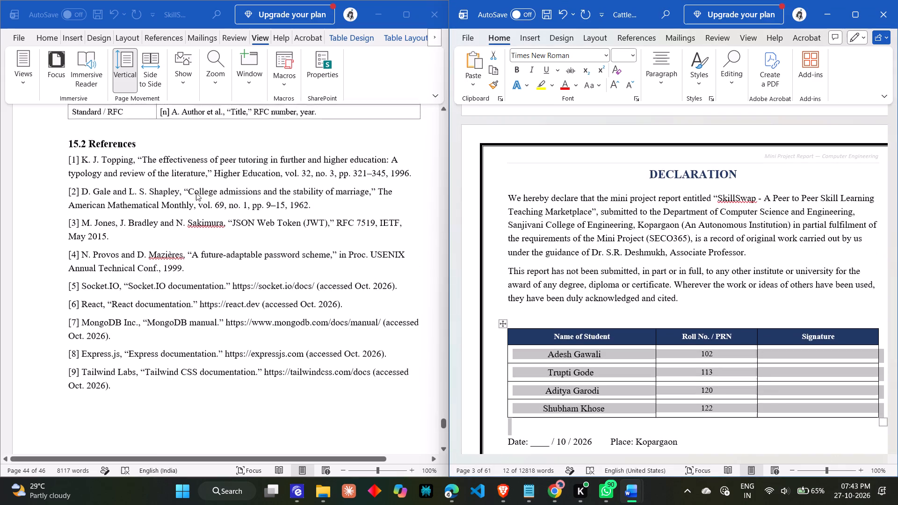
scroll(196, 193, "up", 3)
scroll(194, 191, "down", 16)
scroll(203, 189, "down", 8)
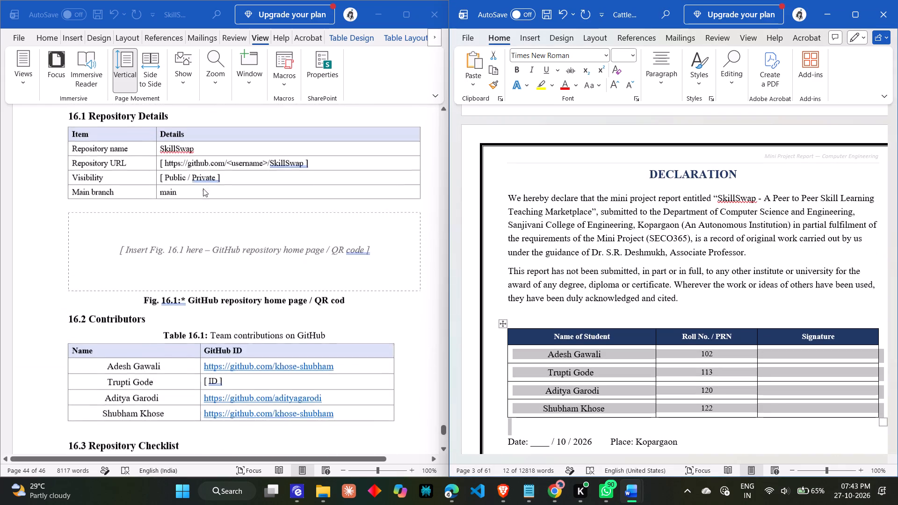
scroll(203, 190, "down", 8)
scroll(241, 249, "down", 5)
scroll(195, 279, "down", 12)
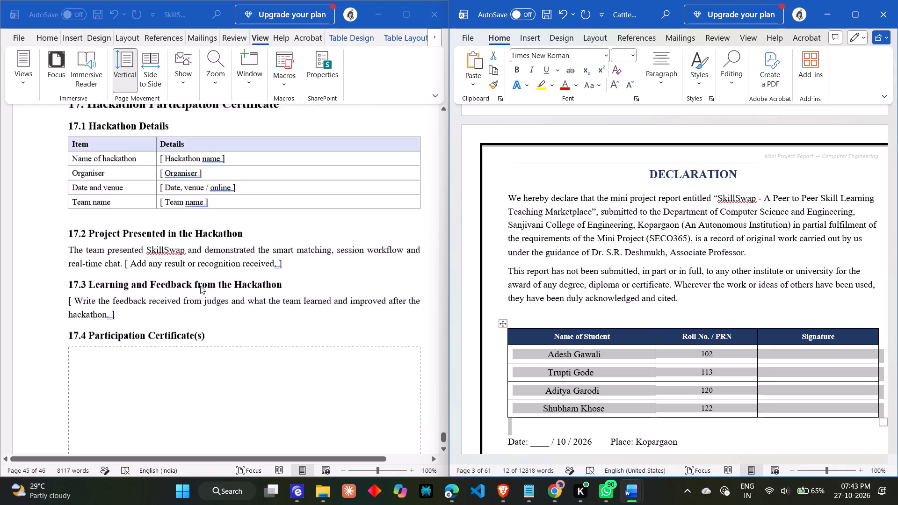
scroll(200, 286, "down", 14)
scroll(218, 286, "down", 7)
scroll(225, 283, "up", 12)
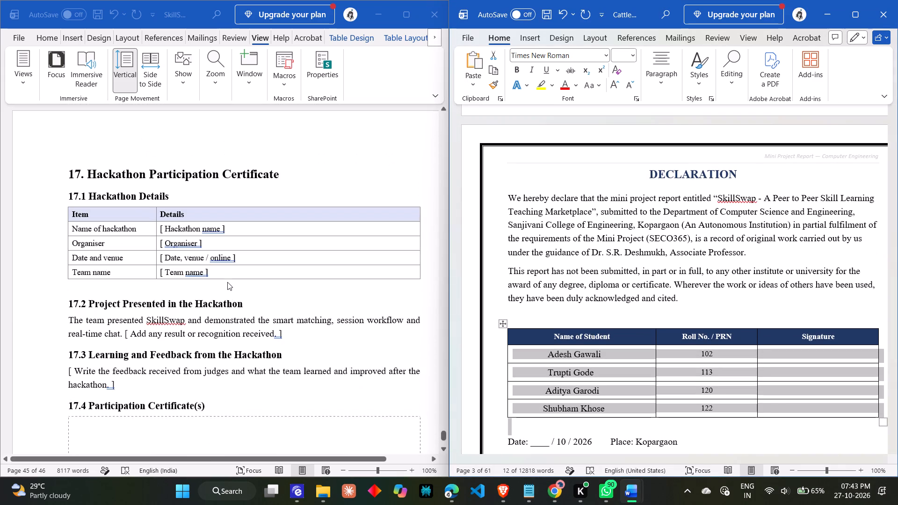
scroll(227, 282, "up", 13)
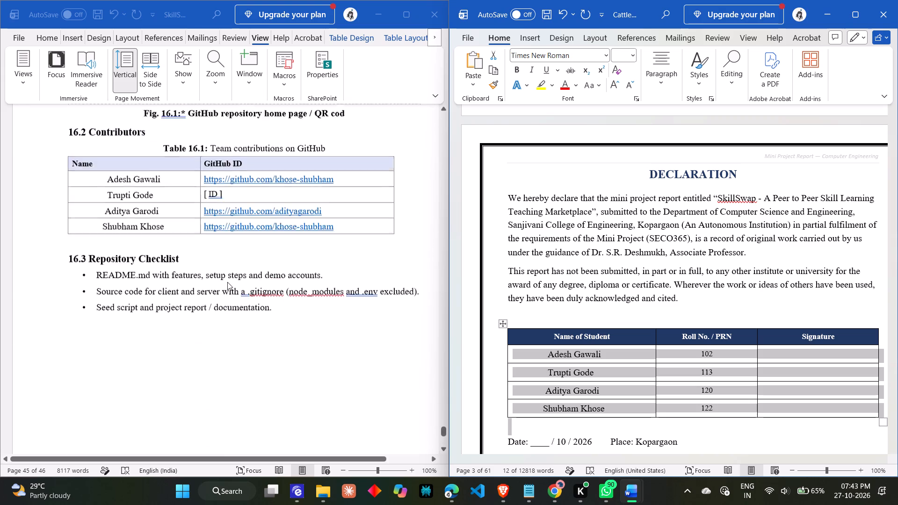
scroll(227, 282, "up", 9)
left_click(280, 314)
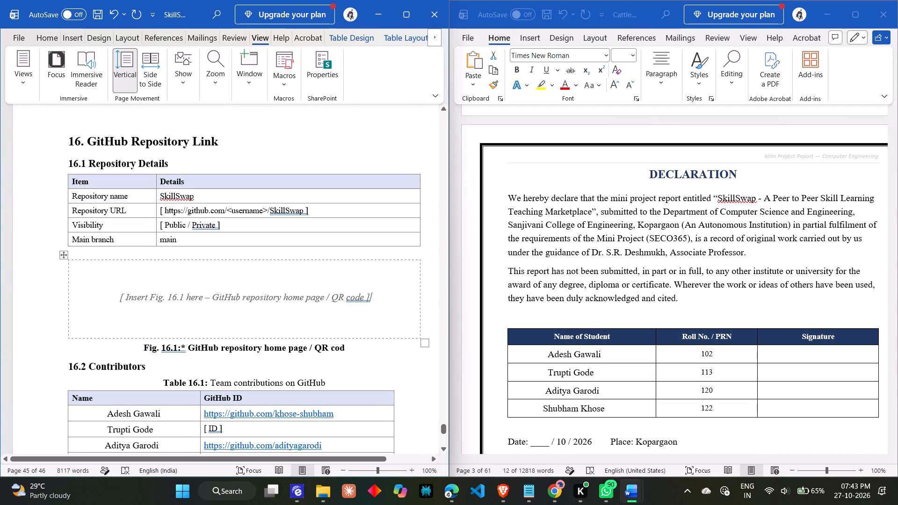
key("BackSpace")
key("BackSpace")
key("BackSpace")
key("BackSpace")
key("BackSpace")
key("BackSpace")
key("BackSpace")
key("BackSpace")
key("BackSpace")
key("BackSpace")
key("BackSpace")
key("BackSpace")
key("BackSpace")
key("BackSpace")
key("BackSpace")
key("BackSpace")
key("BackSpace")
key("BackSpace")
key("BackSpace")
key("BackSpace")
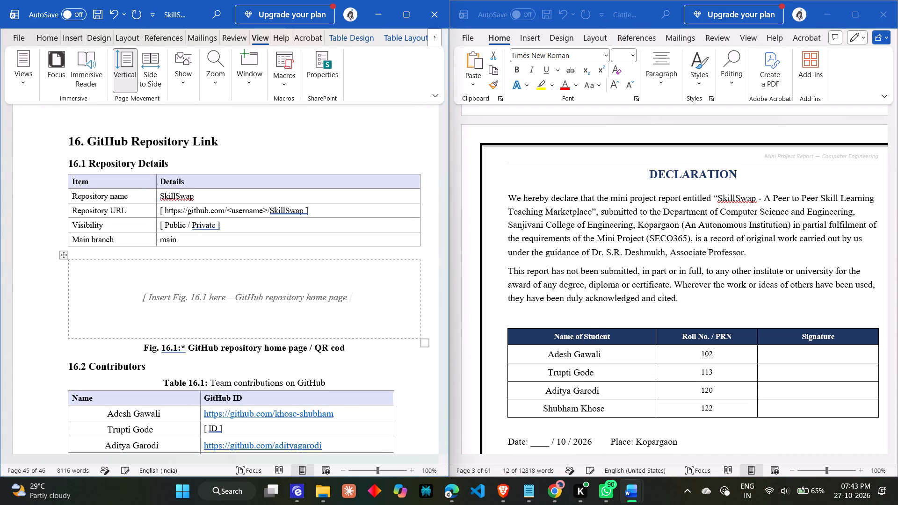
key("BackSpace")
key("BackSpace")
key("BackSpace")
key("BackSpace")
key("BackSpace")
key("BackSpace")
key("BackSpace")
key("BackSpace")
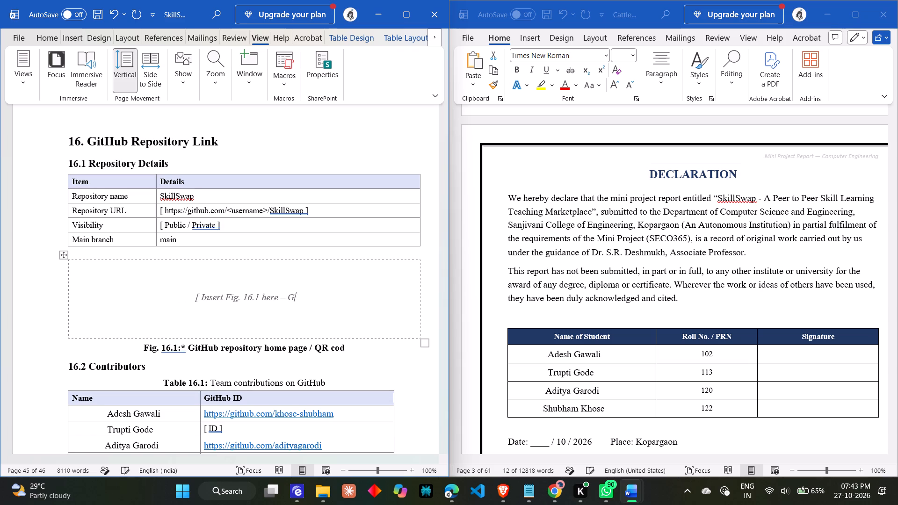
key("BackSpace")
key("ctrl+v")
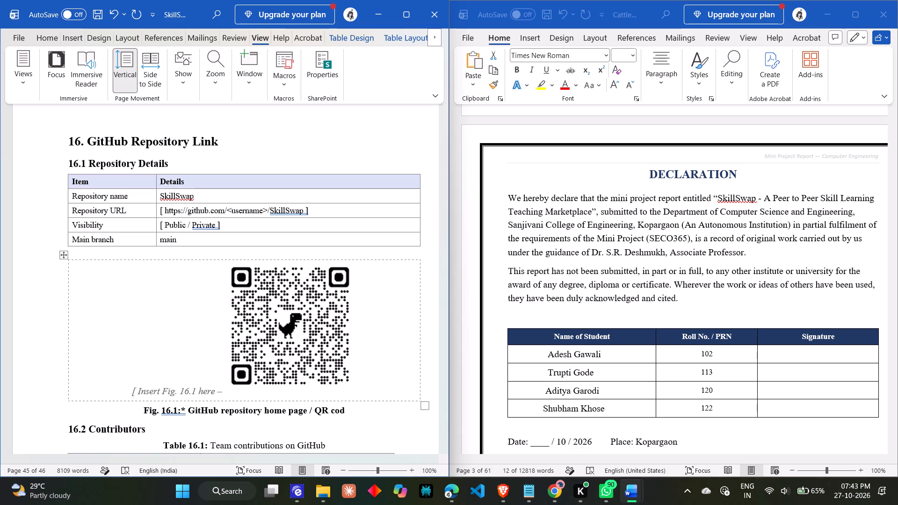
Delete the leftover "[ Insert Fig. 16.1 here –" text beside the pasted QR code in the figure frame.
left_click(212, 356)
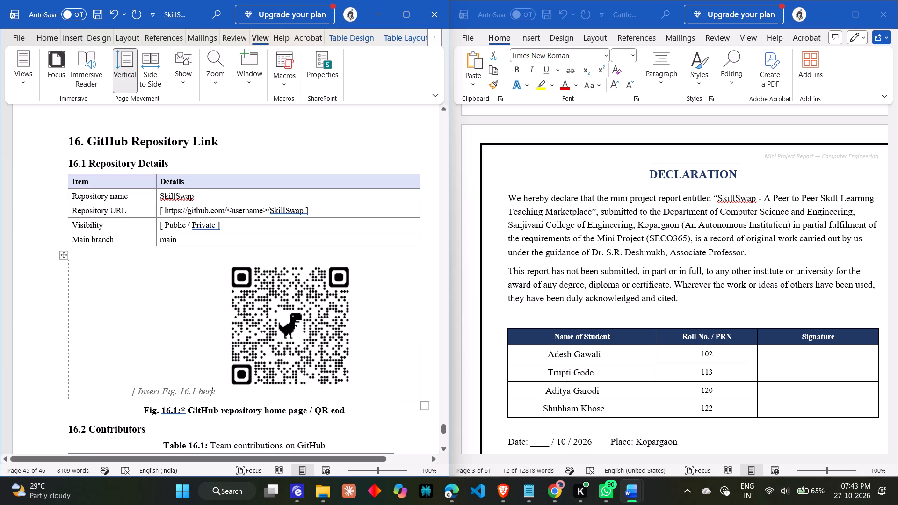
key("BackSpace")
key("BackSpace")
key("BackSpace")
key("BackSpace")
key("BackSpace")
key("BackSpace")
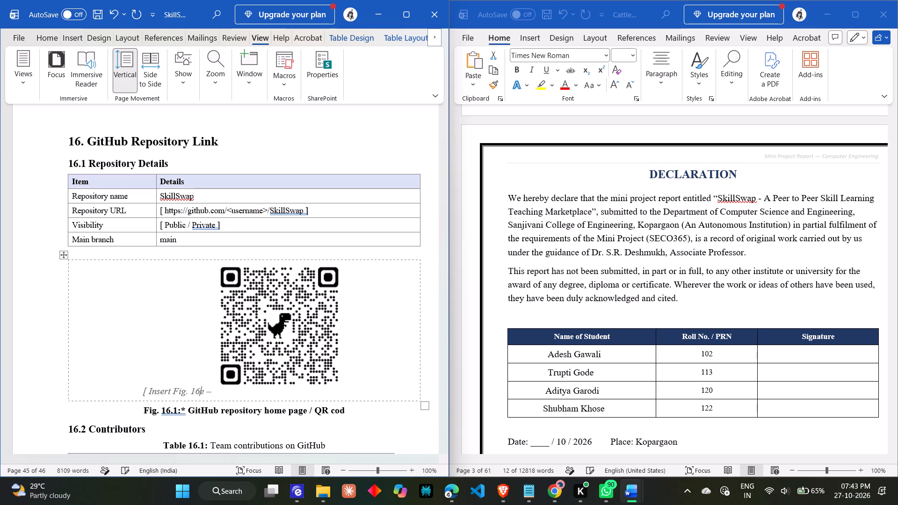
key("BackSpace")
key("BackSpace")
key("BackSpace")
key("BackSpace")
key("BackSpace")
key("BackSpace")
key("BackSpace")
key("BackSpace")
key("BackSpace")
key("BackSpace")
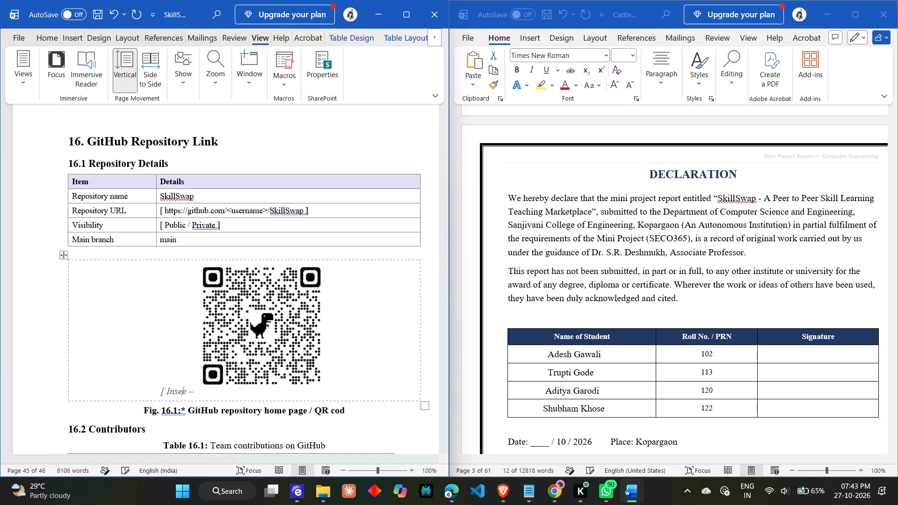
key("Right")
key("BackSpace")
key("Right")
key("Right")
key("BackSpace")
key("BackSpace")
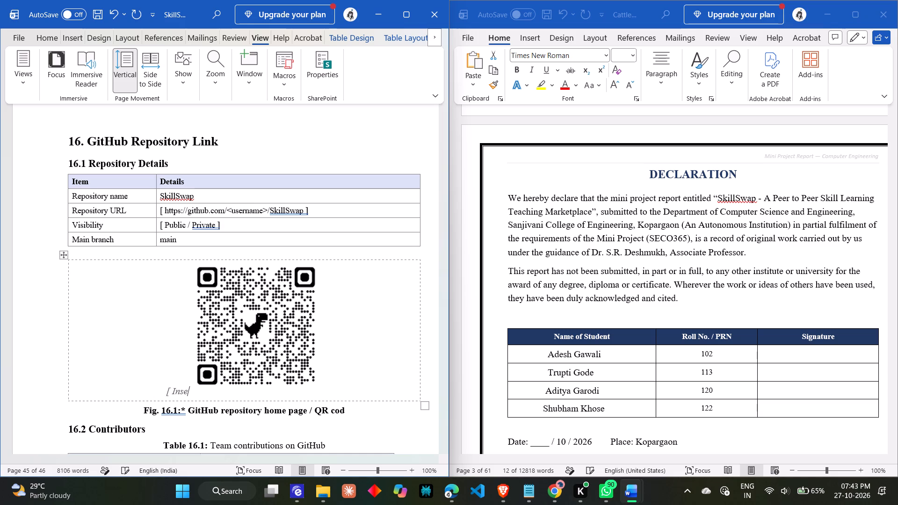
key("BackSpace")
key("BackSpace")
key("BackSpace")
key("BackSpace")
key("BackSpace")
key("BackSpace")
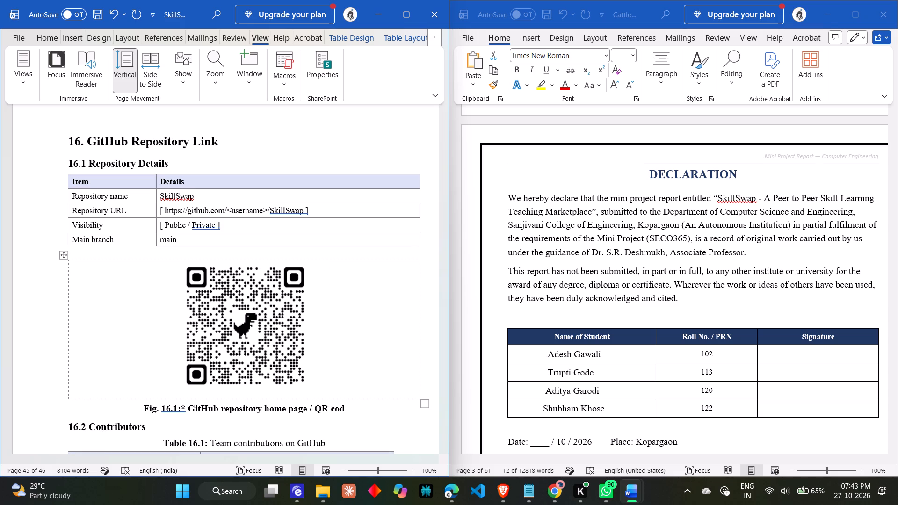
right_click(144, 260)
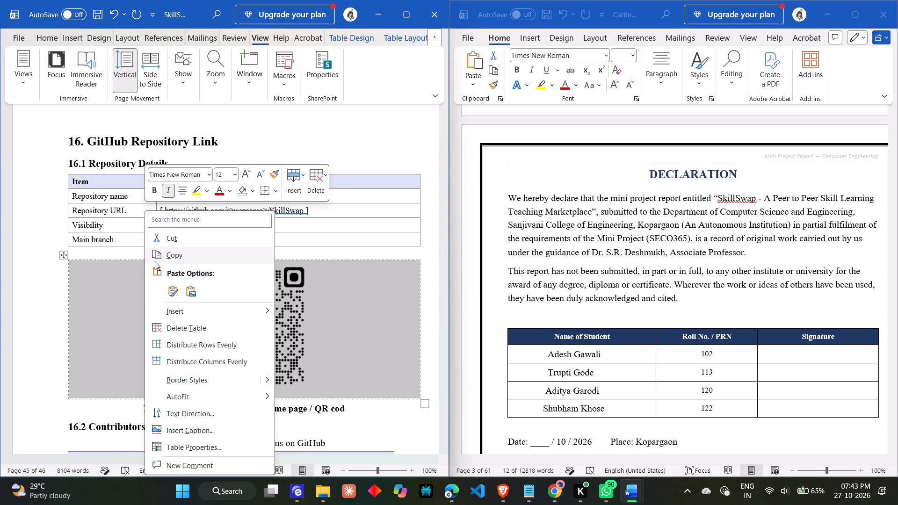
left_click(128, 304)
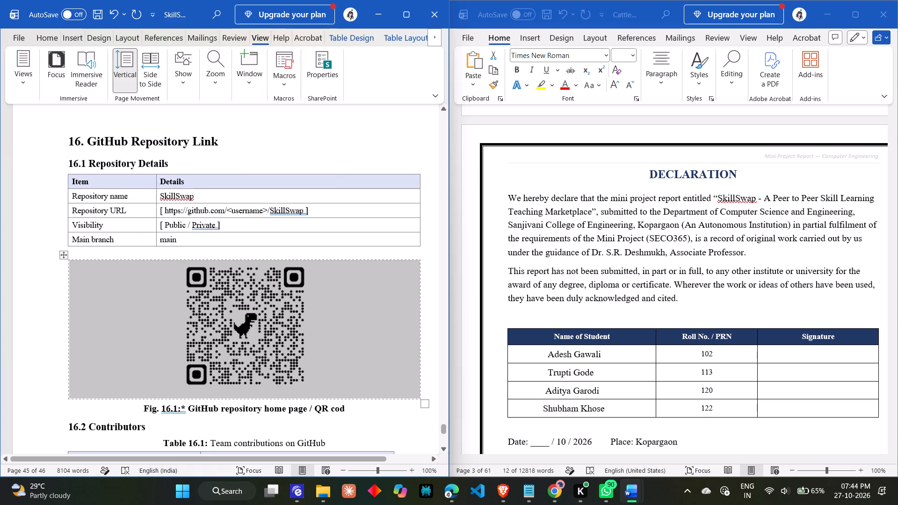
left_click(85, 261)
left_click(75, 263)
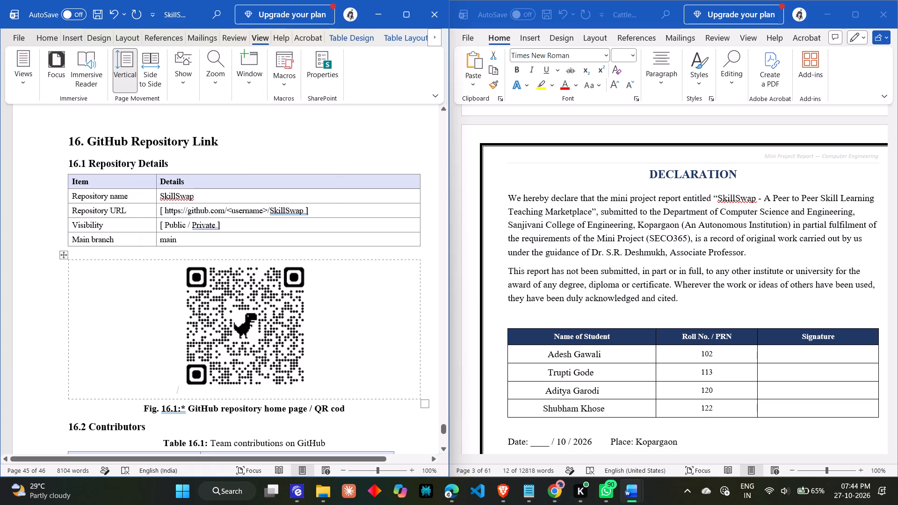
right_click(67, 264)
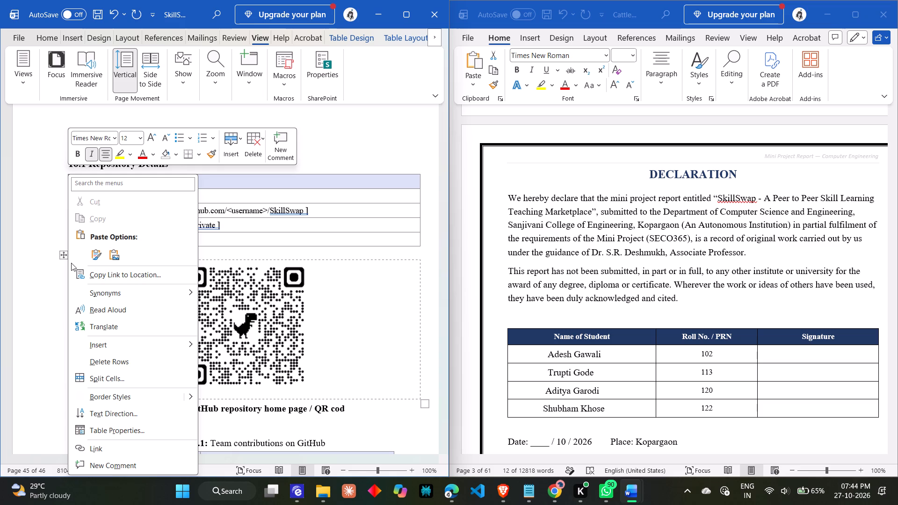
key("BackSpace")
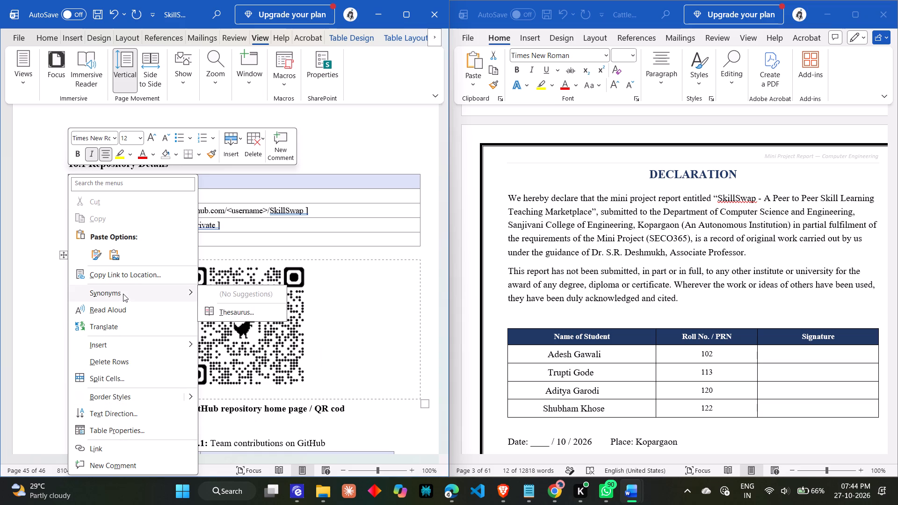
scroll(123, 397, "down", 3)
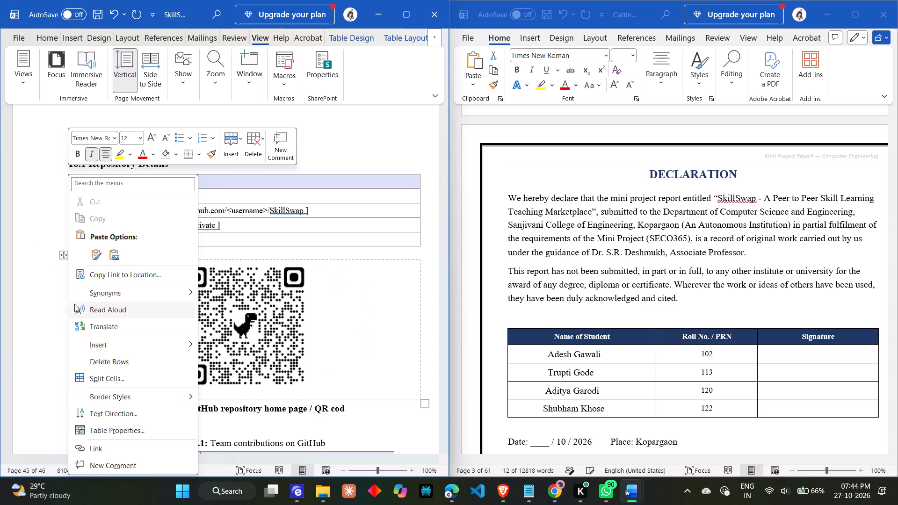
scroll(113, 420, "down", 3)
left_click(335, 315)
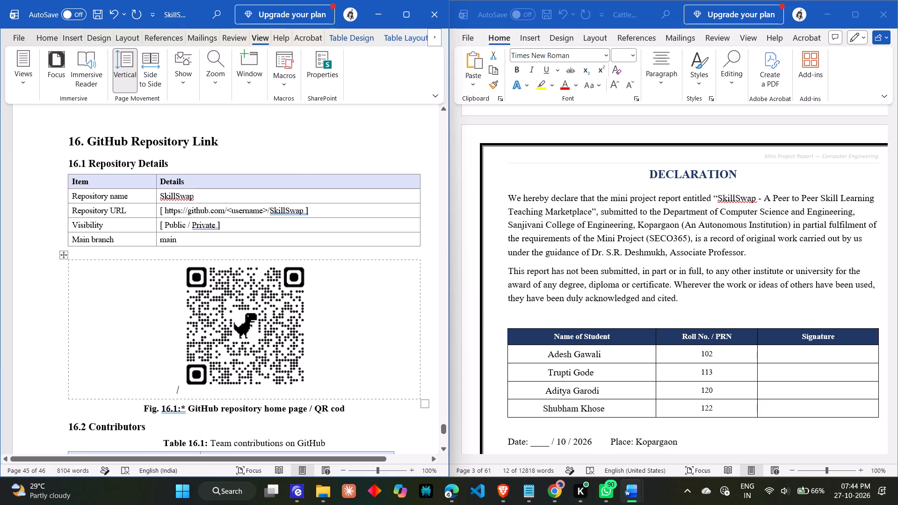
Narrow the dashed Fig. 16.1 frame around the QR code to about three quarters of the repository details table's width.
left_click_drag(425, 405, 333, 367)
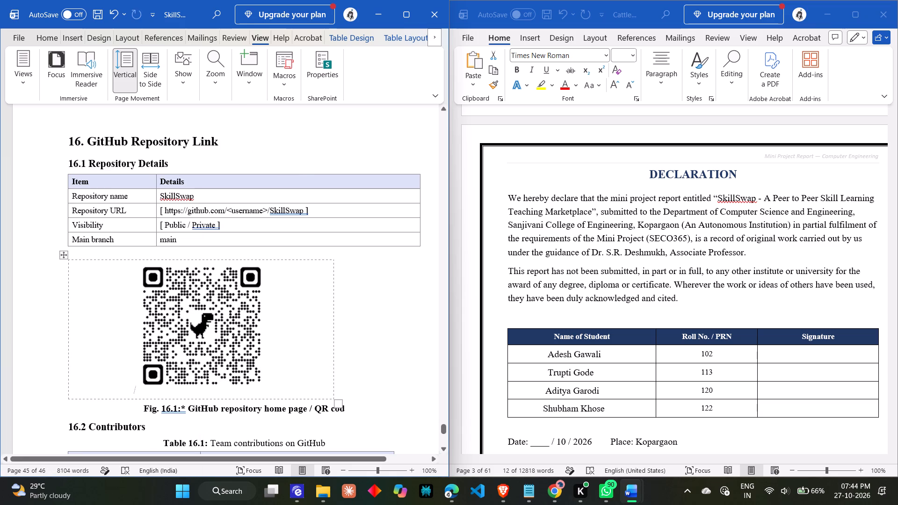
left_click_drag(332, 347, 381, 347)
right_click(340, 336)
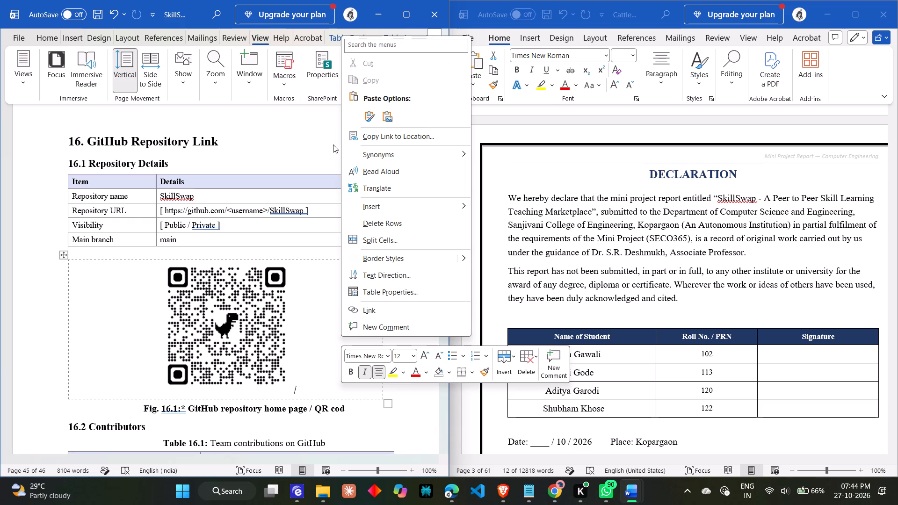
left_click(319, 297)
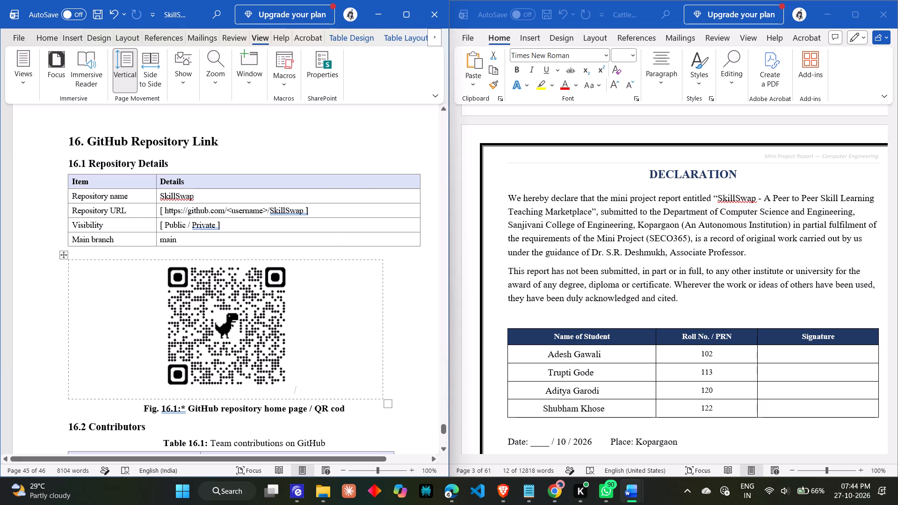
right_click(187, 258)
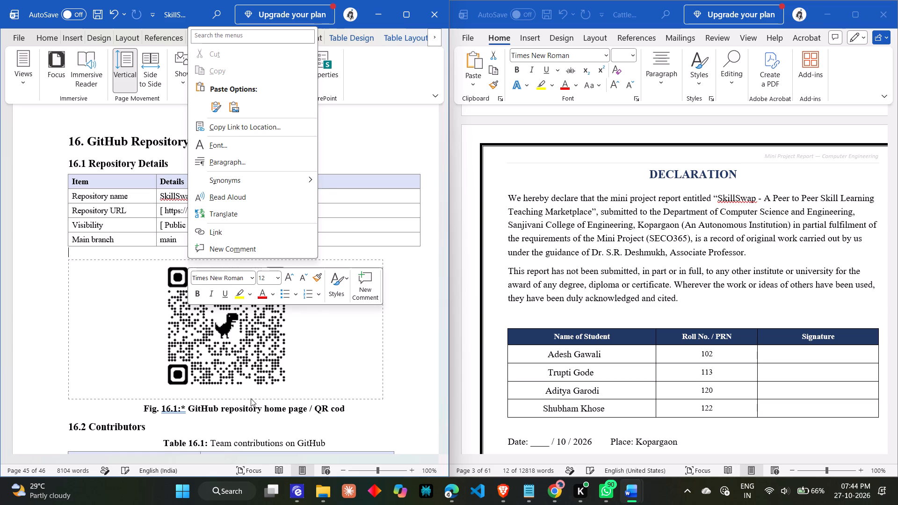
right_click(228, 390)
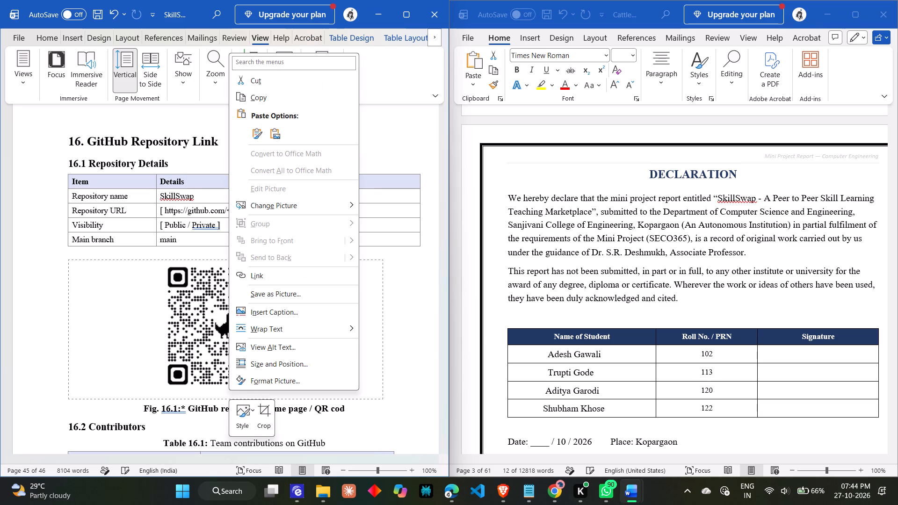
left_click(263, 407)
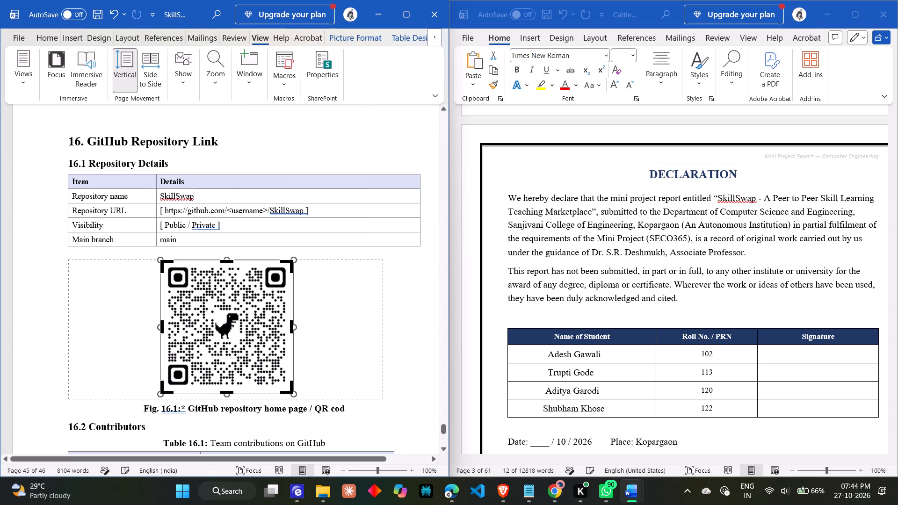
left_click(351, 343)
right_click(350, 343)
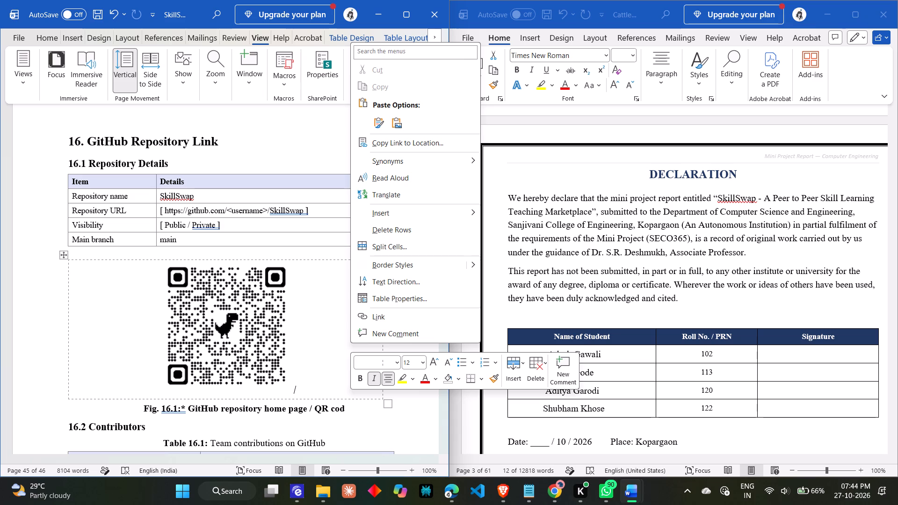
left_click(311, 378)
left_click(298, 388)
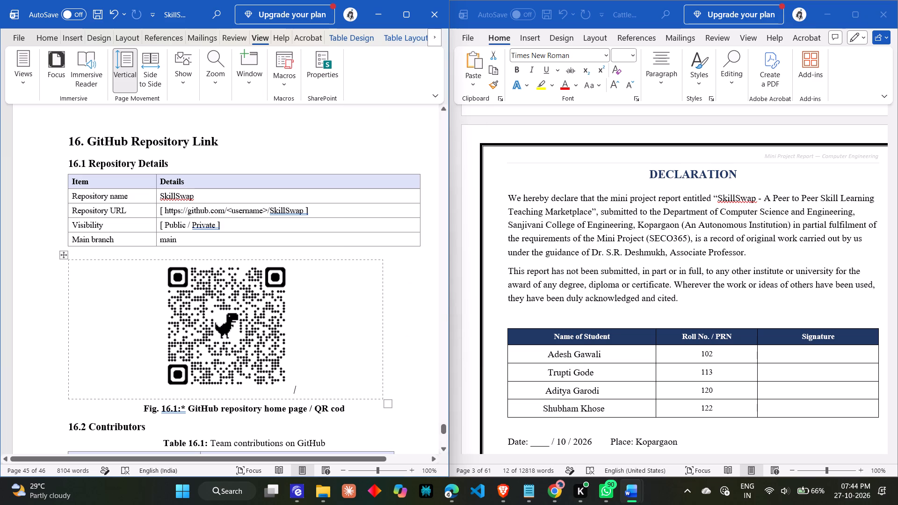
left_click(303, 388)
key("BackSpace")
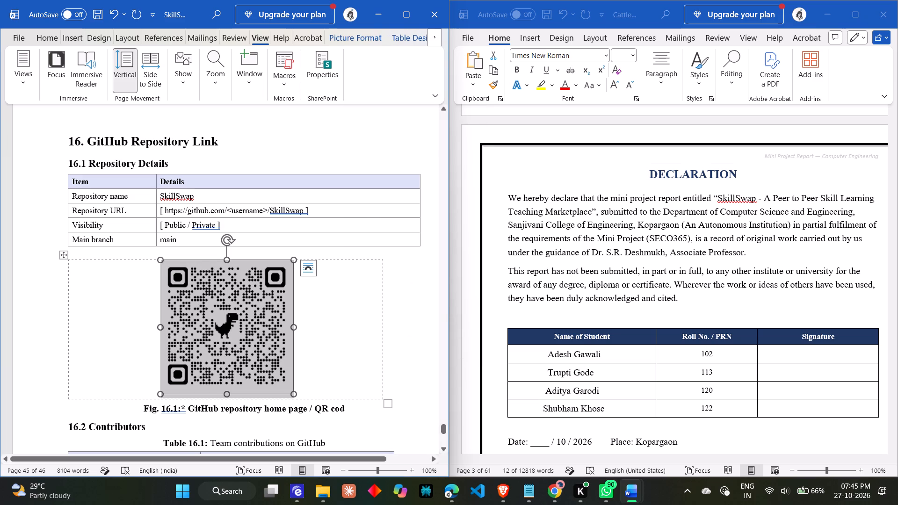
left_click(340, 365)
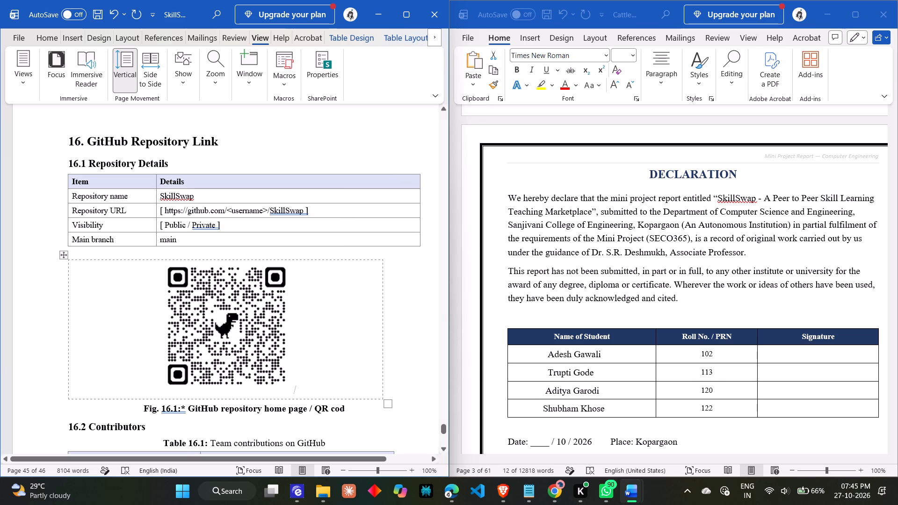
Narrow the dashed Fig. 16.1 frame until it fits tightly around the QR code's width.
left_click_drag(382, 328, 335, 325)
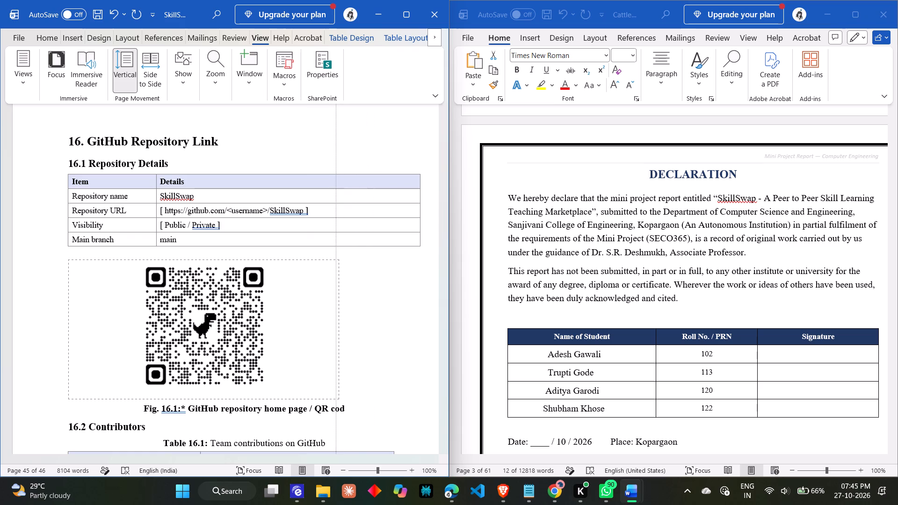
left_click_drag(335, 325, 207, 326)
left_click(51, 305)
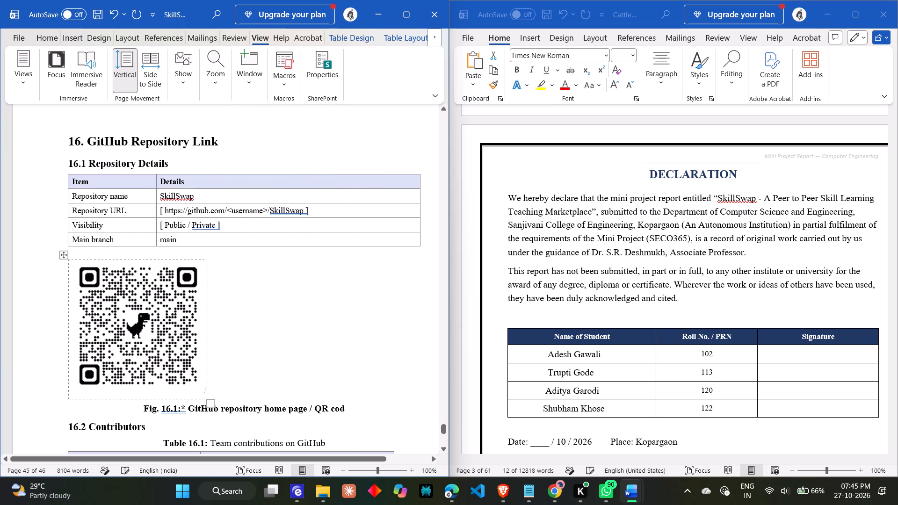
left_click(52, 304)
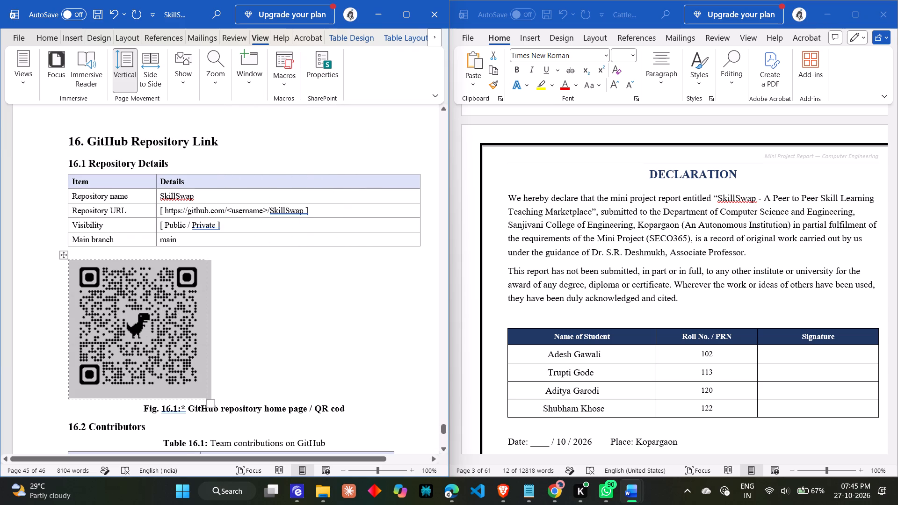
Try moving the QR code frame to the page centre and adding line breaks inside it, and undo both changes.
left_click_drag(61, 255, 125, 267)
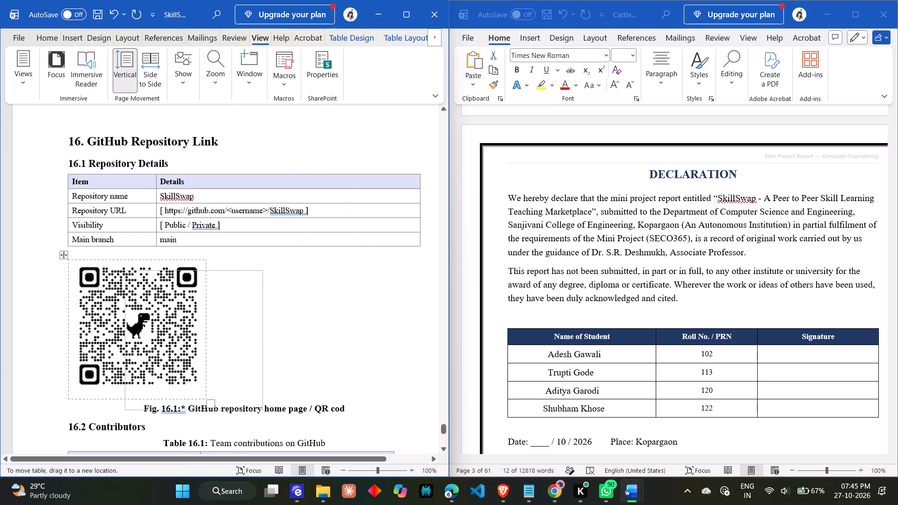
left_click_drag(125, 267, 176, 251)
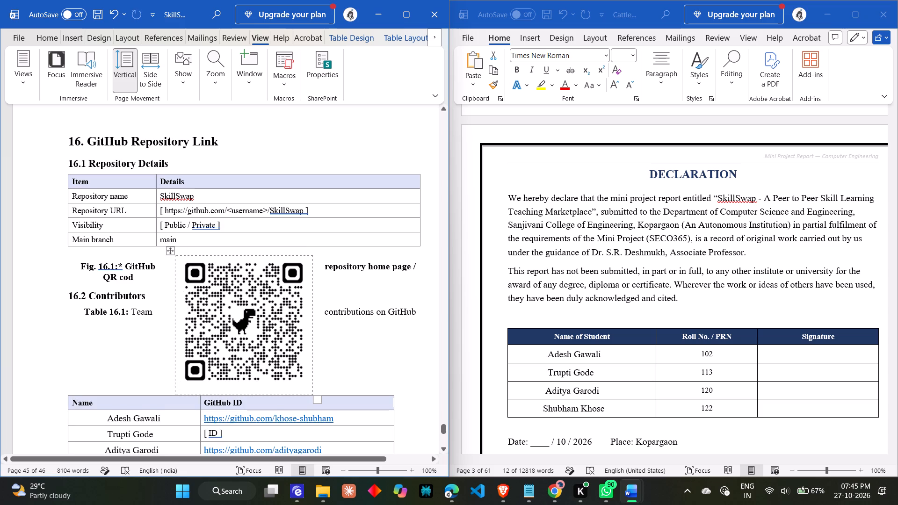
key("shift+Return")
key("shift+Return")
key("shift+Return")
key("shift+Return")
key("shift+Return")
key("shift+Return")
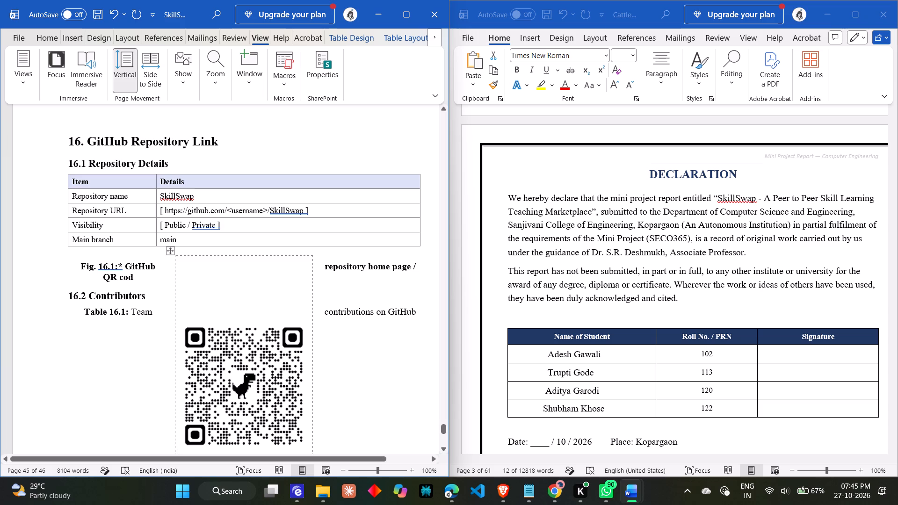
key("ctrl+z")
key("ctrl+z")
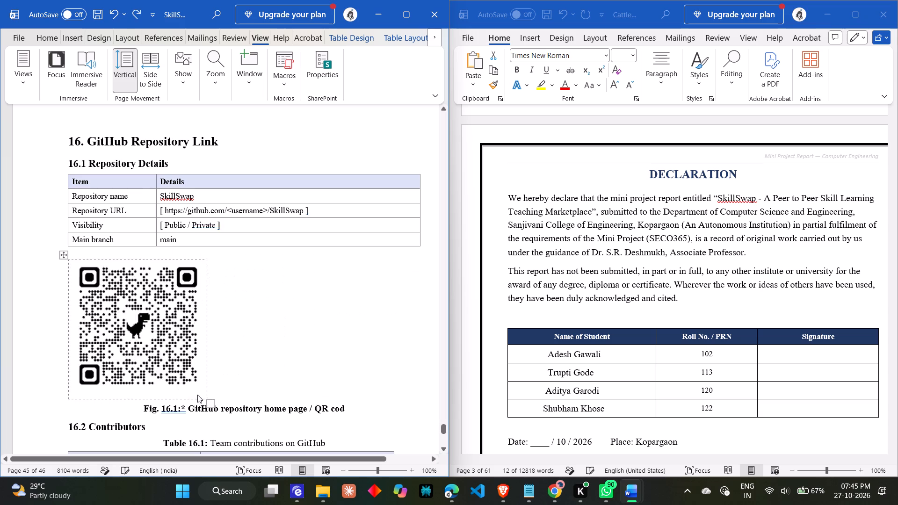
Insert five line breaks between the QR code frame and the Fig. 16.1 caption.
left_click_drag(251, 318, 251, 314)
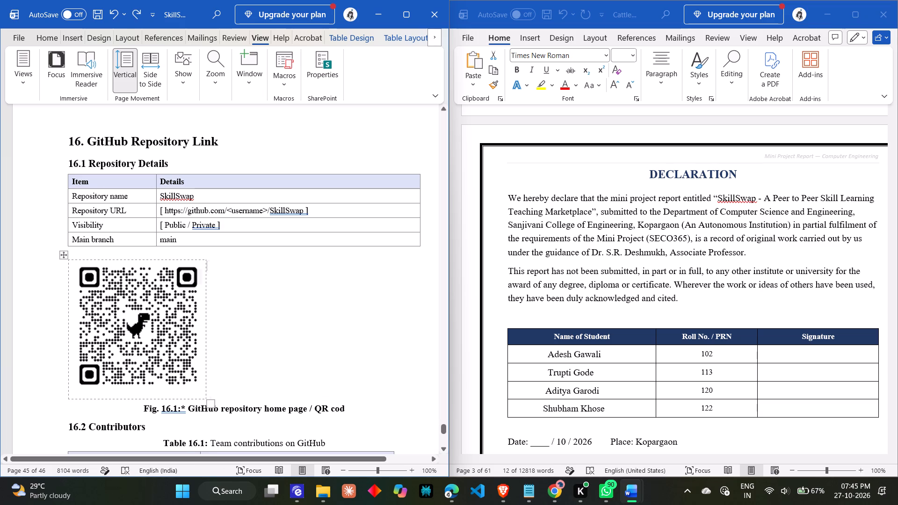
left_click(224, 381)
left_click(210, 387)
left_click(224, 376)
left_click(226, 357)
key("shift+Return")
key("shift+Return")
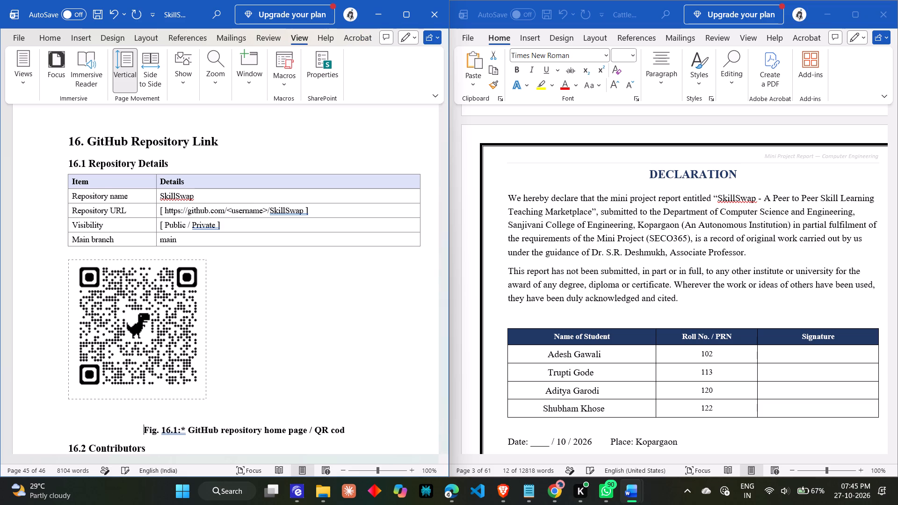
key("shift+Return")
key("shift+Return")
key("shift+Return")
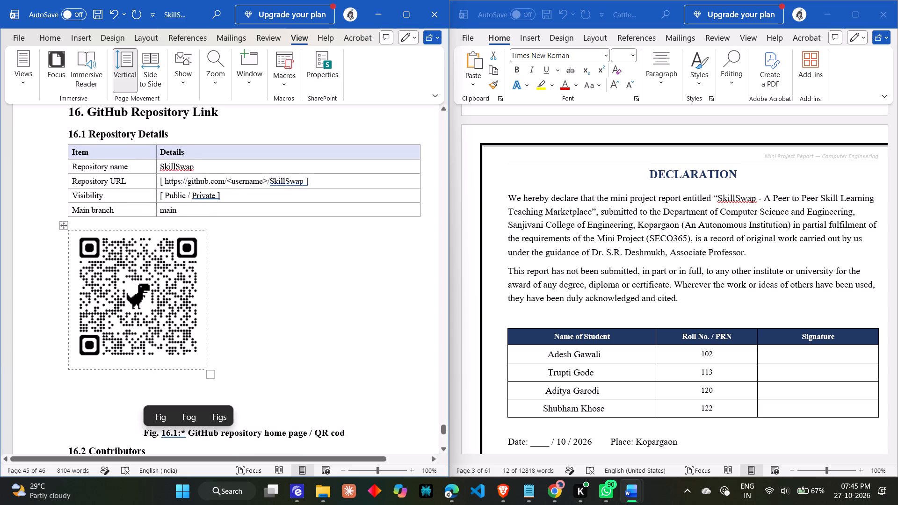
Move the QR code frame horizontally to the page centre, just below the repository details table.
left_click(124, 230)
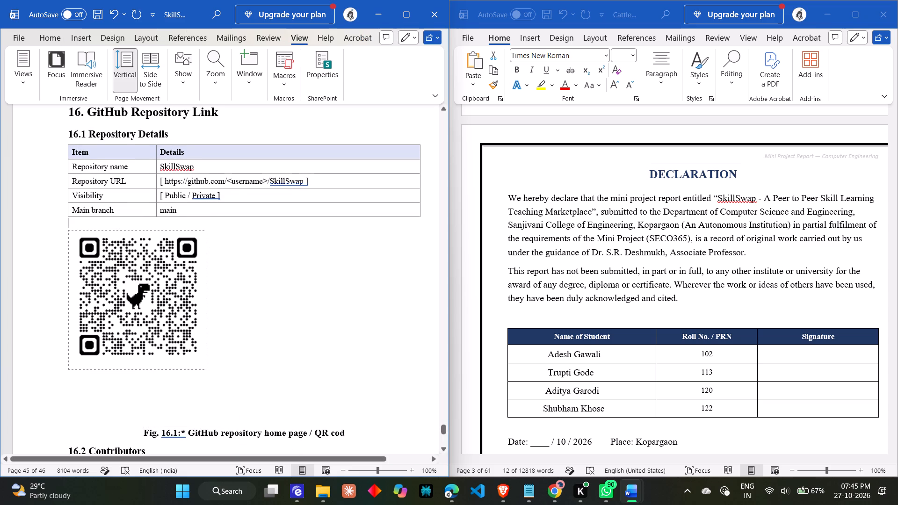
left_click(73, 226)
left_click(66, 228)
left_click(90, 241)
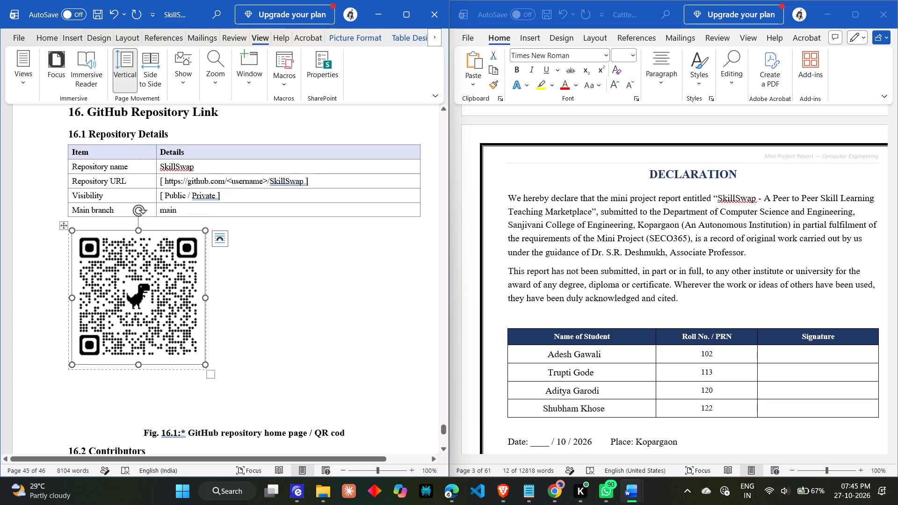
left_click_drag(63, 224, 164, 231)
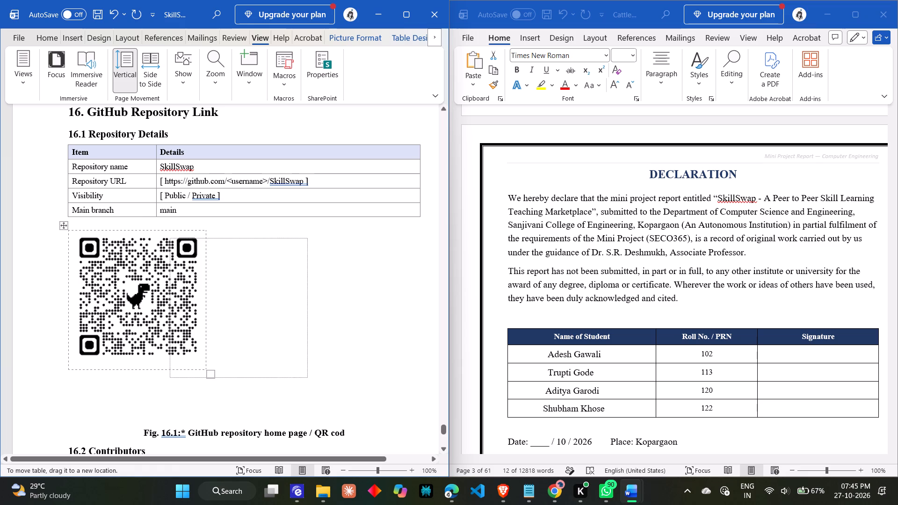
left_click_drag(164, 231, 177, 229)
left_click(386, 295)
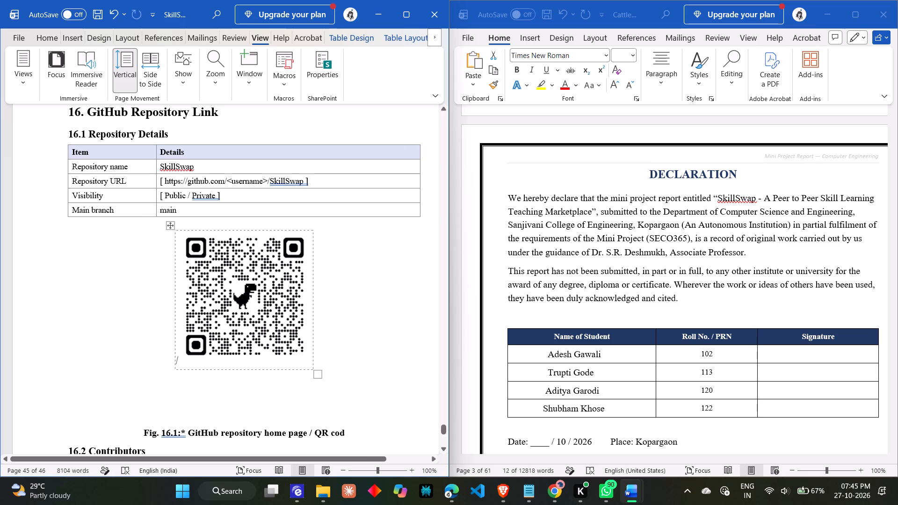
Correct the figure caption to read "Fig. 16.1: GitHub repository home page QR code", without the asterisk and slash.
scroll(230, 397, "down", 1)
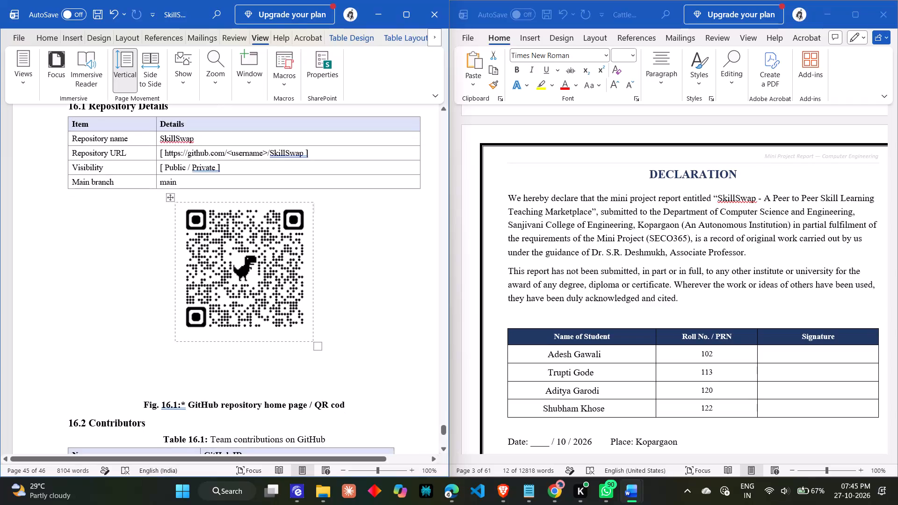
left_click(349, 401)
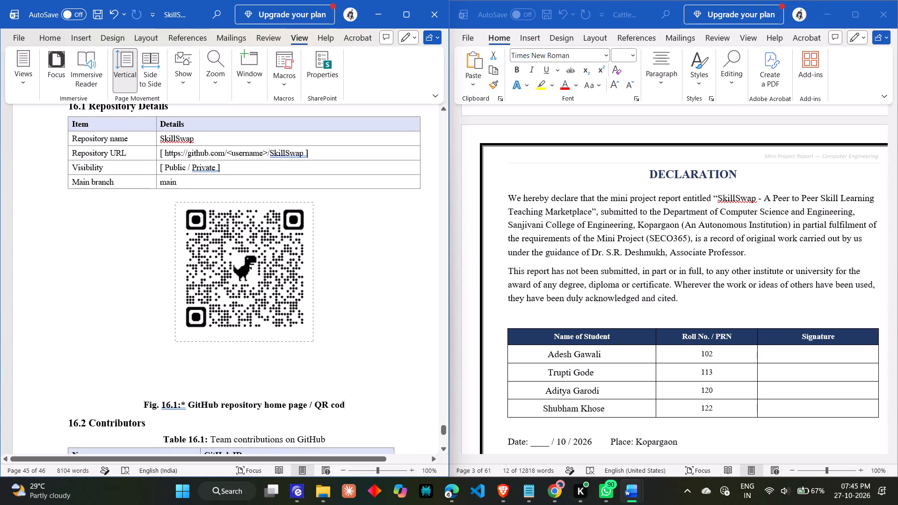
key("e")
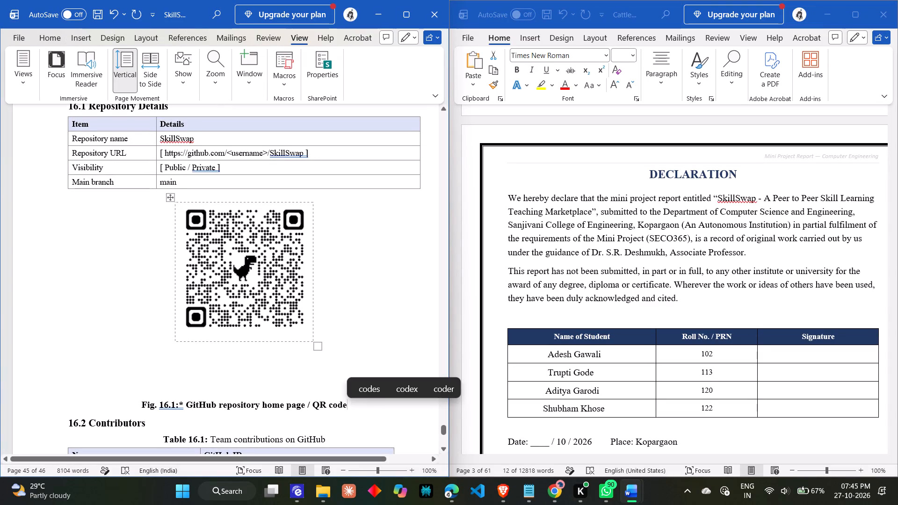
left_click(291, 363)
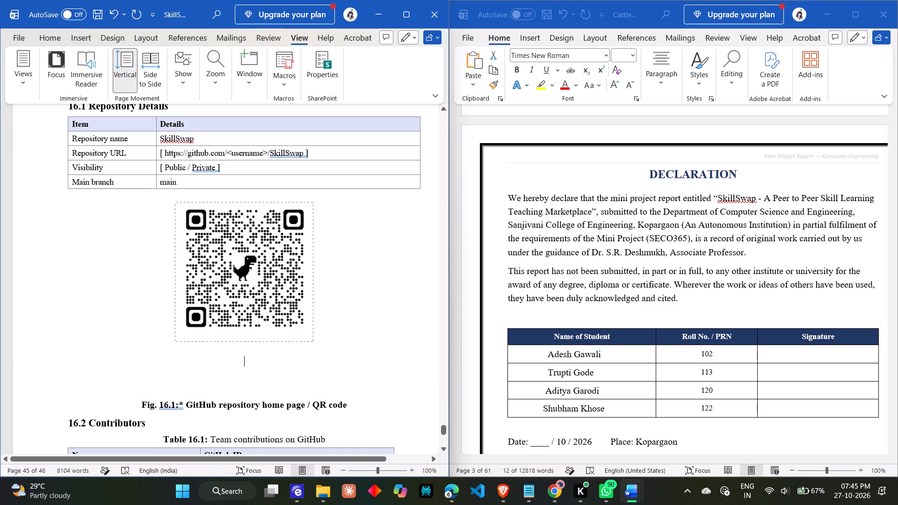
left_click(313, 404)
key("BackSpace")
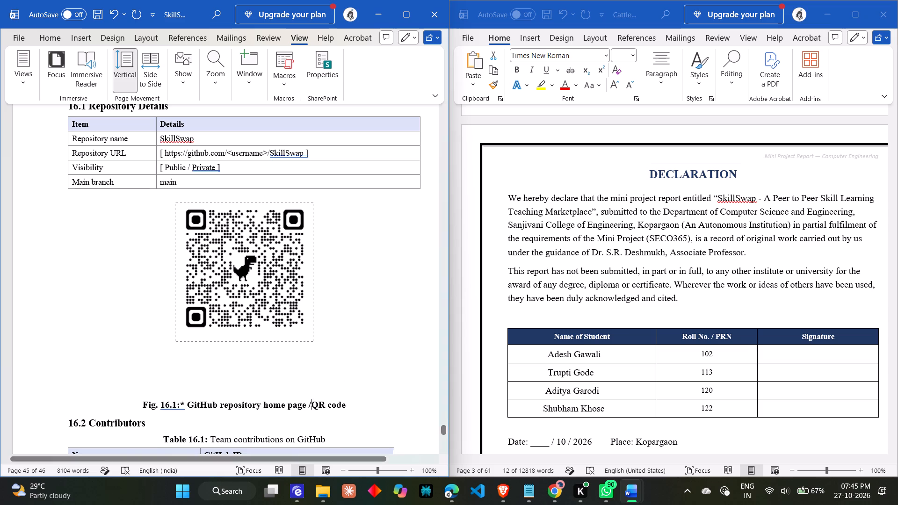
key("BackSpace")
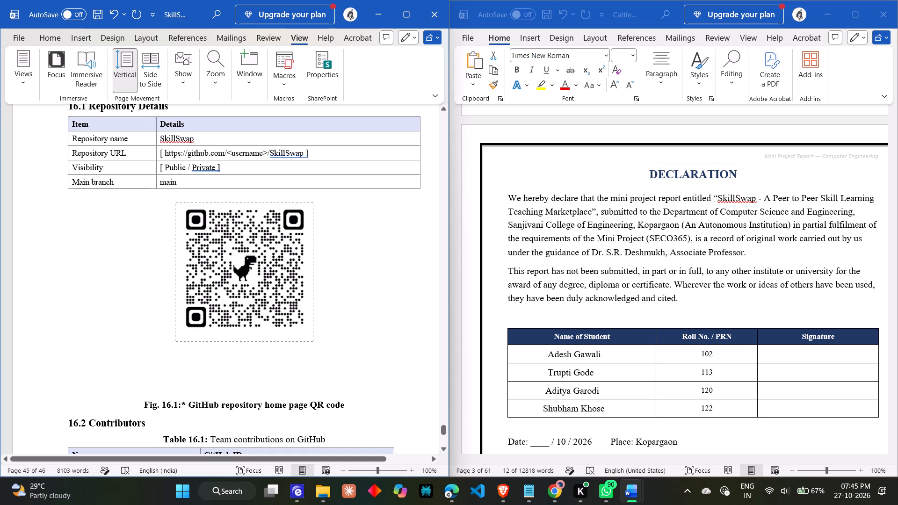
left_click(193, 403)
left_click(188, 402)
key("BackSpace")
key("BackSpace")
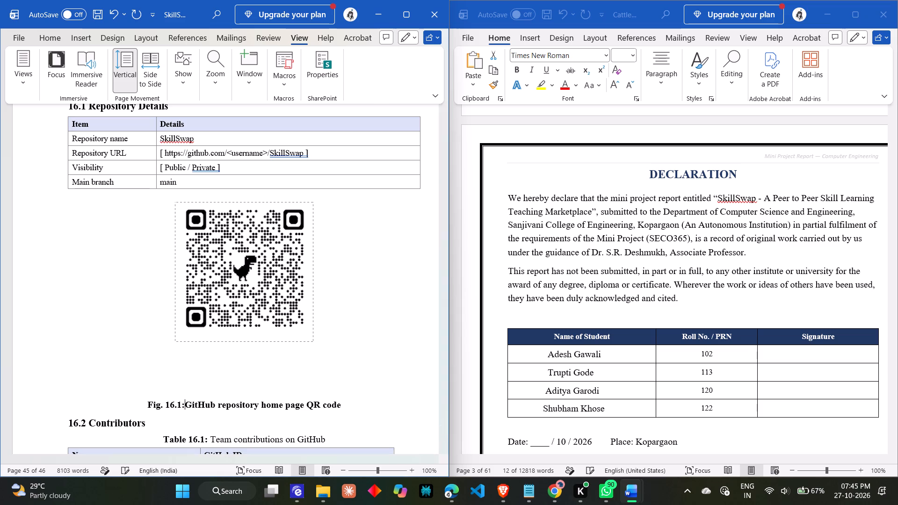
key("space")
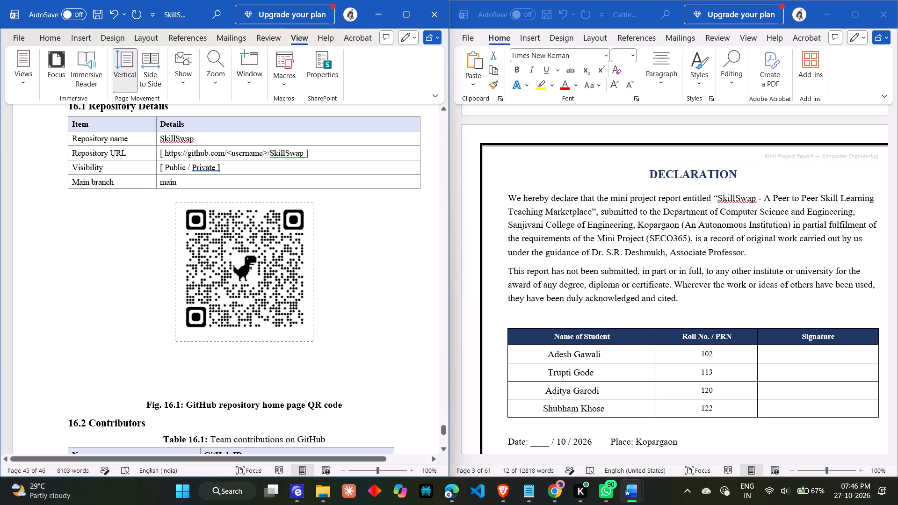
Remove three of the blank lines above the Fig. 16.1 caption to bring it closer to the QR code.
left_click(141, 401)
key("BackSpace")
key("BackSpace")
key("BackSpace")
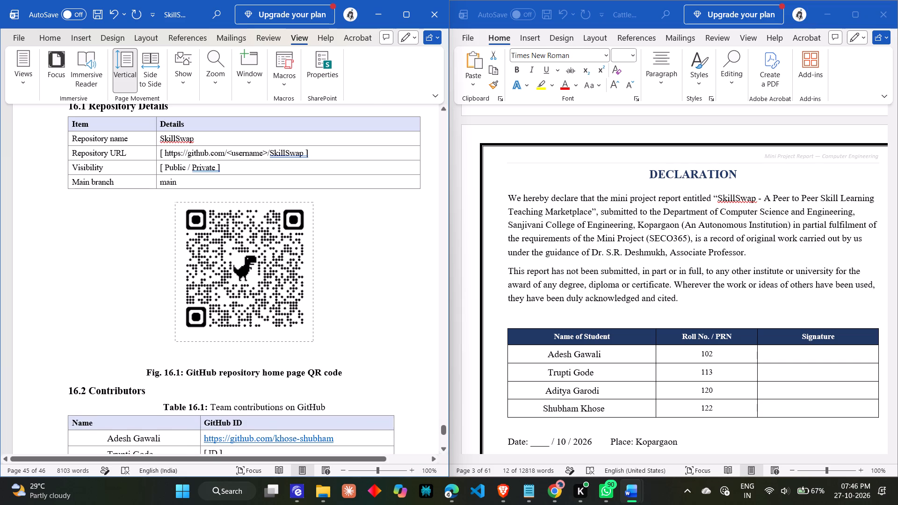
Copy the SkillSwap-A-Peer-to-Peer-Skill-Learning-Teaching-Marketplace page address from GitHub in Chrome into the report's Repository URL cell in Word.
scroll(163, 204, "up", 3)
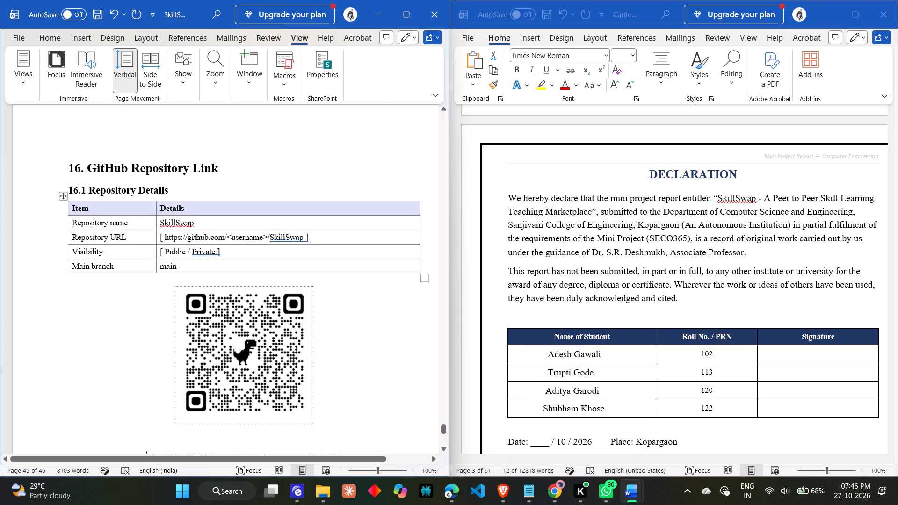
left_click(558, 490)
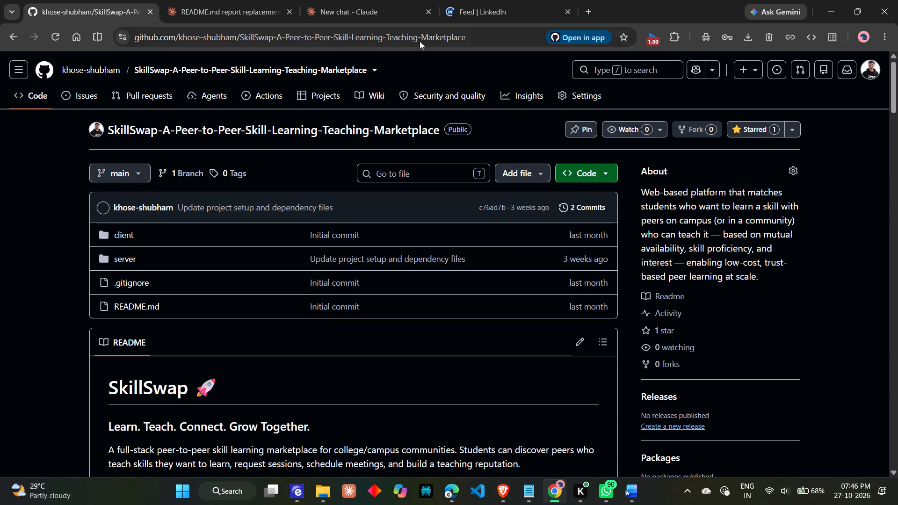
triple_click(400, 40)
double_click(400, 38)
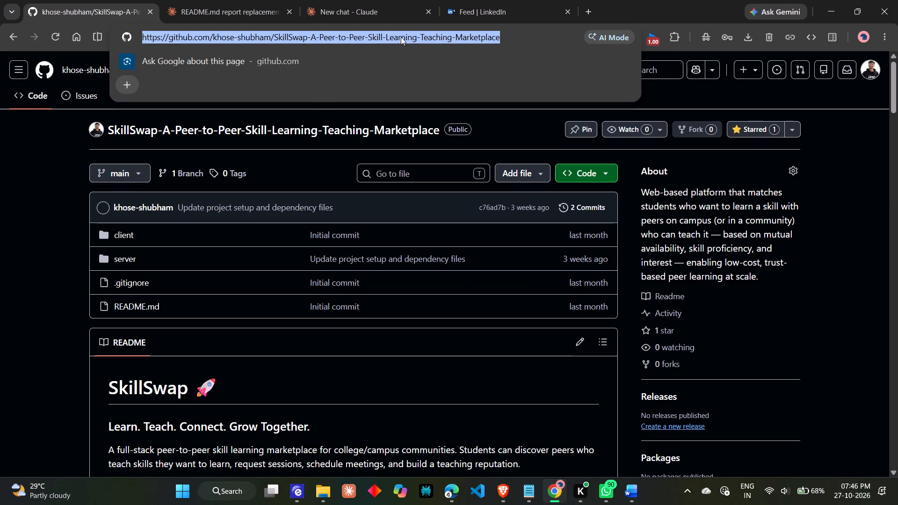
key("ctrl+c")
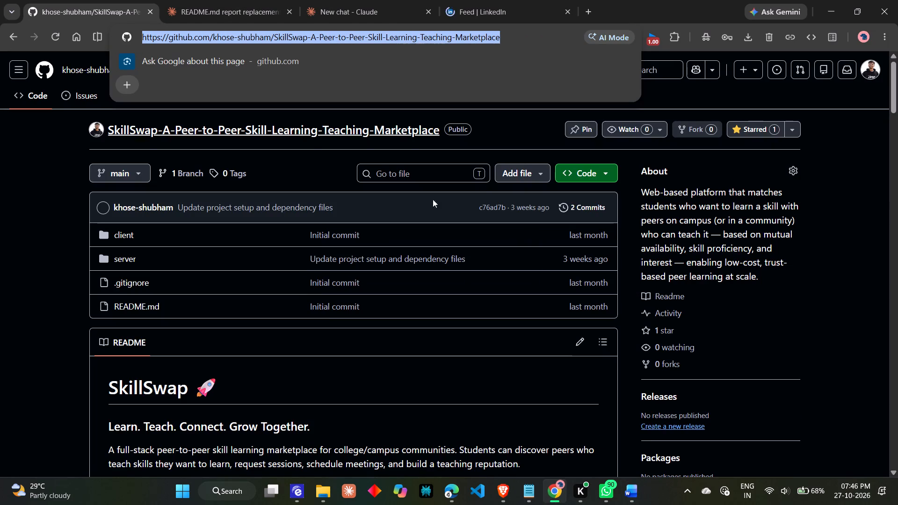
left_click(625, 490)
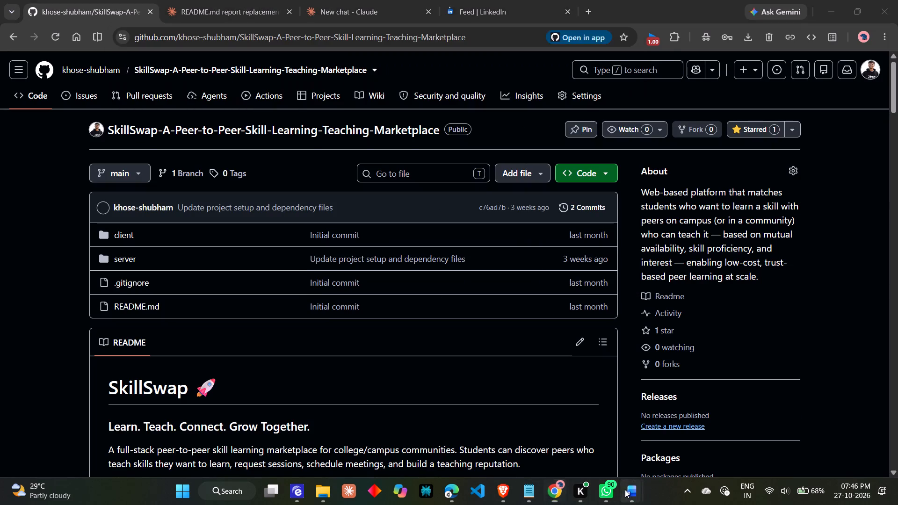
left_click(603, 422)
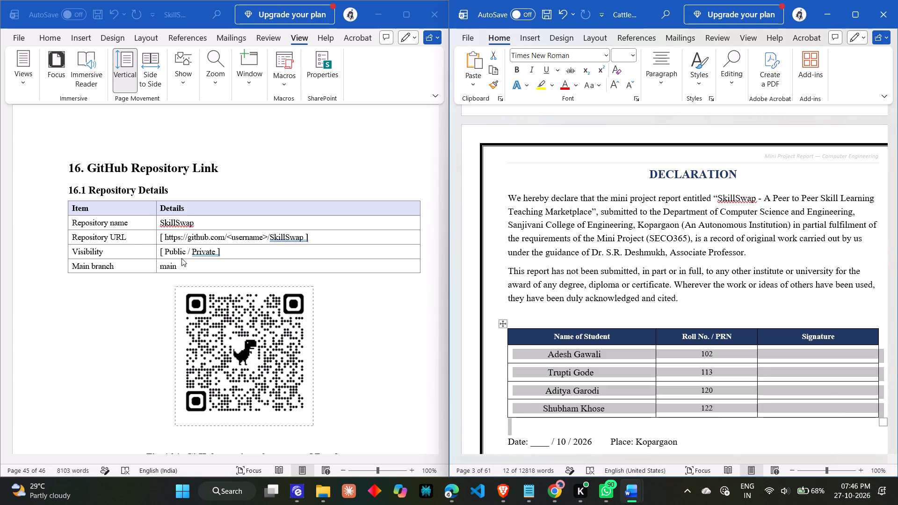
left_click(201, 235)
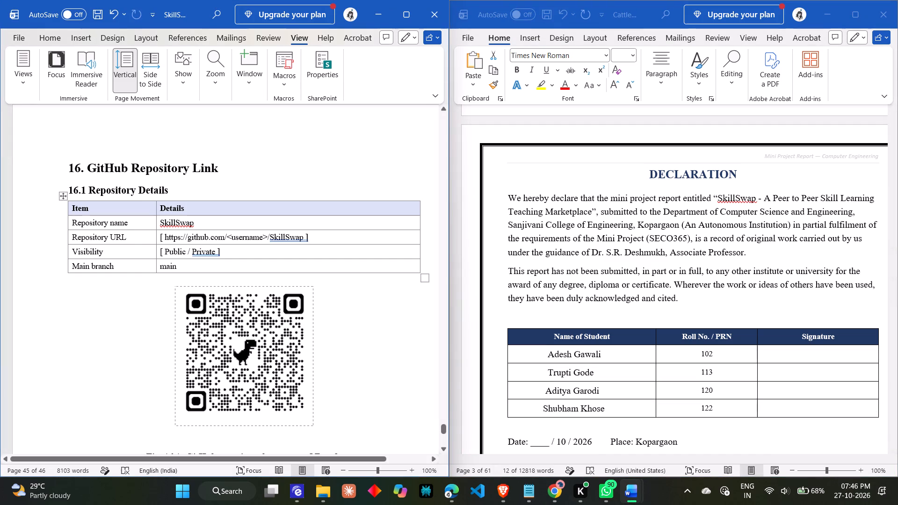
left_click_drag(309, 236, 163, 235)
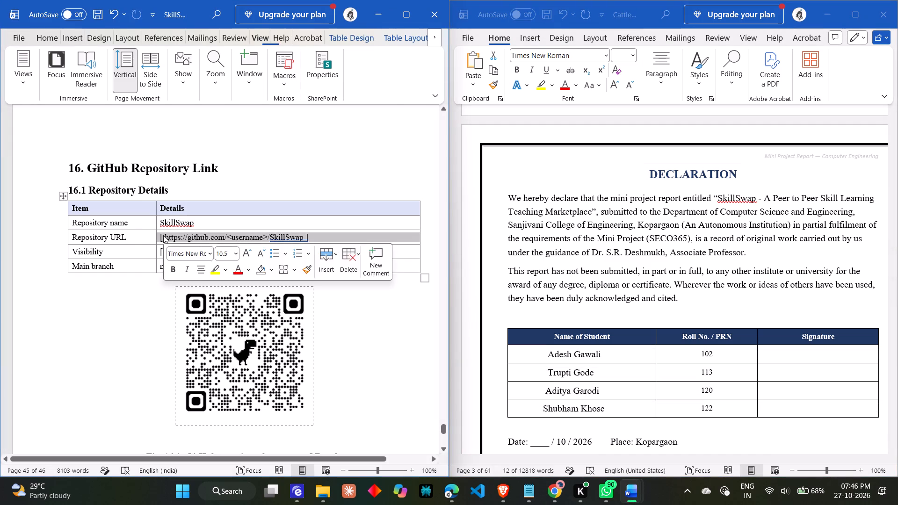
key("ctrl+v")
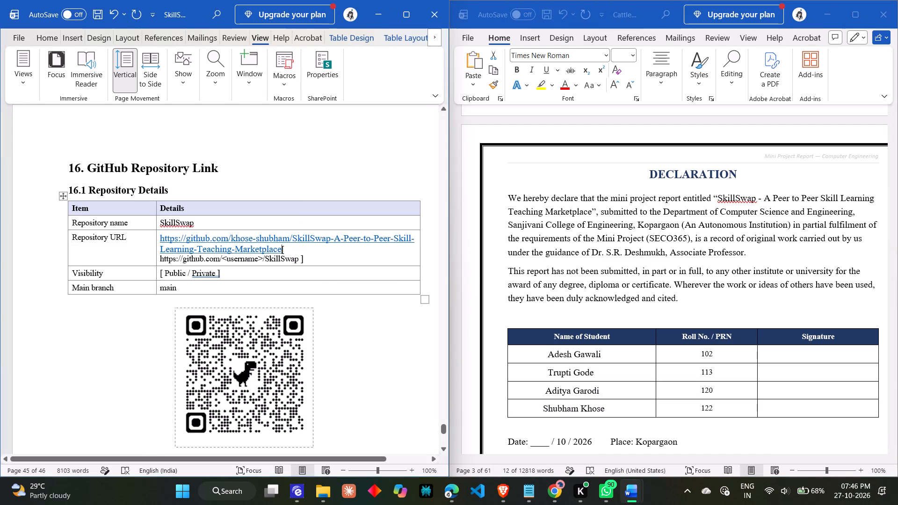
left_click(309, 260)
key("BackSpace")
key("BackSpace")
key("BackSpace")
key("BackSpace")
key("BackSpace")
key("BackSpace")
key("BackSpace")
key("BackSpace")
key("BackSpace")
key("BackSpace")
key("BackSpace")
key("BackSpace")
key("BackSpace")
key("BackSpace")
key("BackSpace")
key("BackSpace")
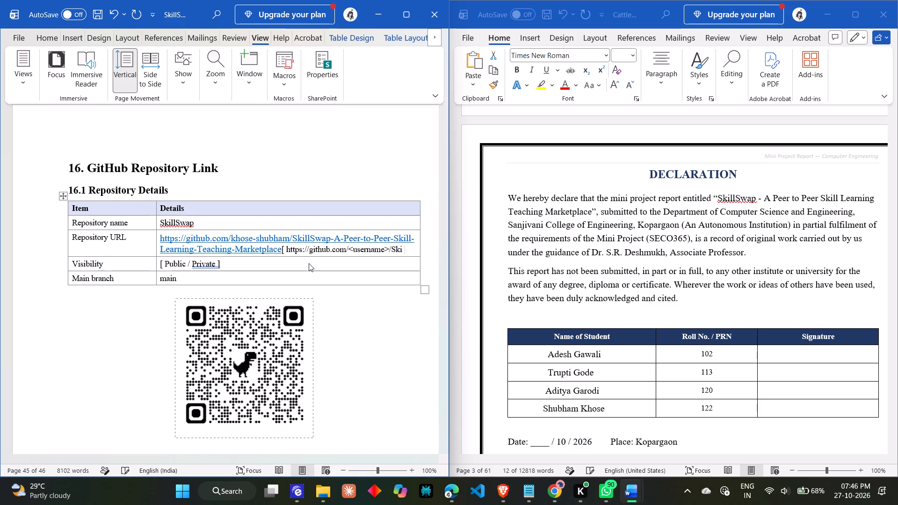
key("BackSpace")
key("BackSpace")
key("BackSpace")
key("BackSpace")
key("BackSpace")
key("BackSpace")
key("BackSpace")
key("BackSpace")
key("BackSpace")
key("BackSpace")
key("BackSpace")
key("BackSpace")
key("BackSpace")
key("BackSpace")
key("BackSpace")
key("BackSpace")
key("BackSpace")
key("BackSpace")
key("BackSpace")
key("BackSpace")
key("BackSpace")
key("BackSpace")
key("BackSpace")
key("BackSpace")
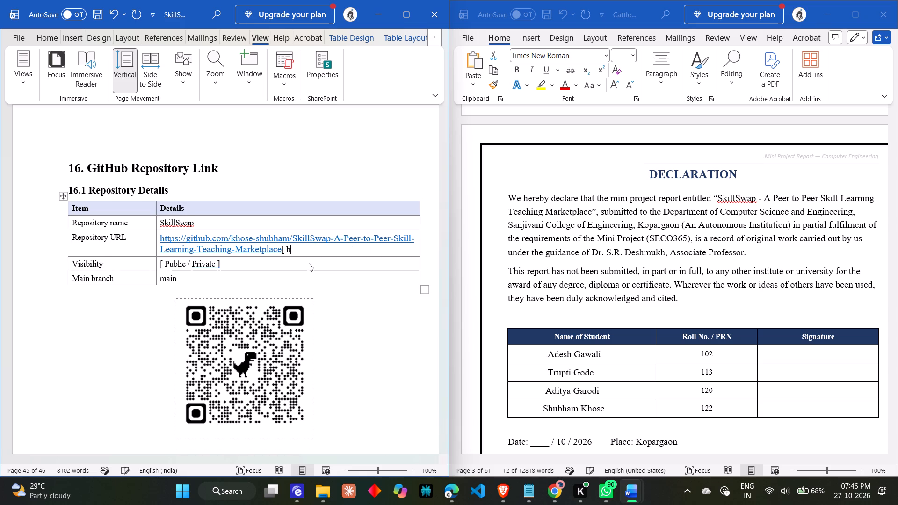
key("BackSpace")
key("BackSpace")
key("BackSpace")
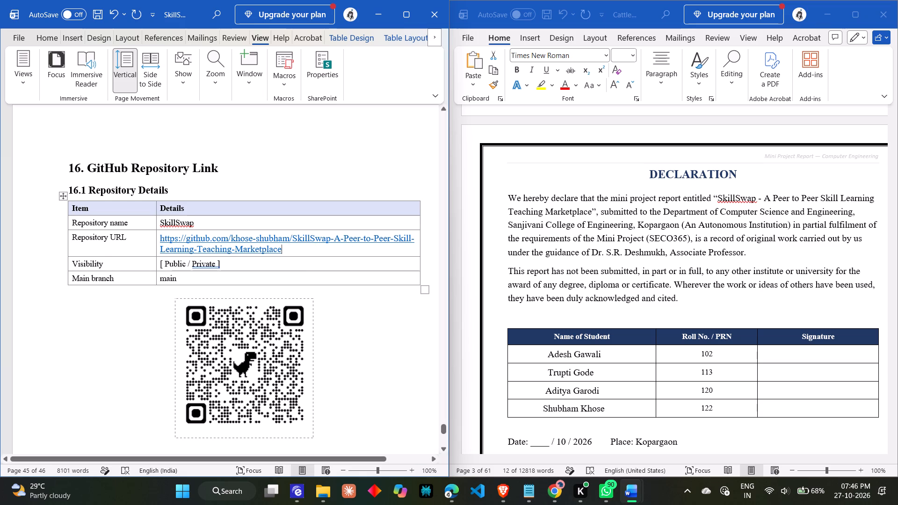
Add the dummy text "ffgblkdjfgjfd" after the repository link, separated from it by a space.
right_click(303, 251)
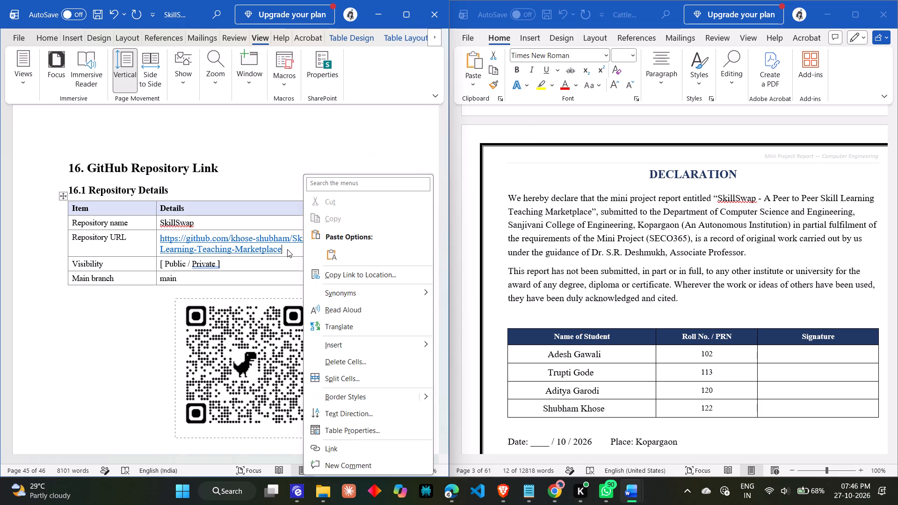
left_click(287, 249)
type("ffgblkdjfgjfd")
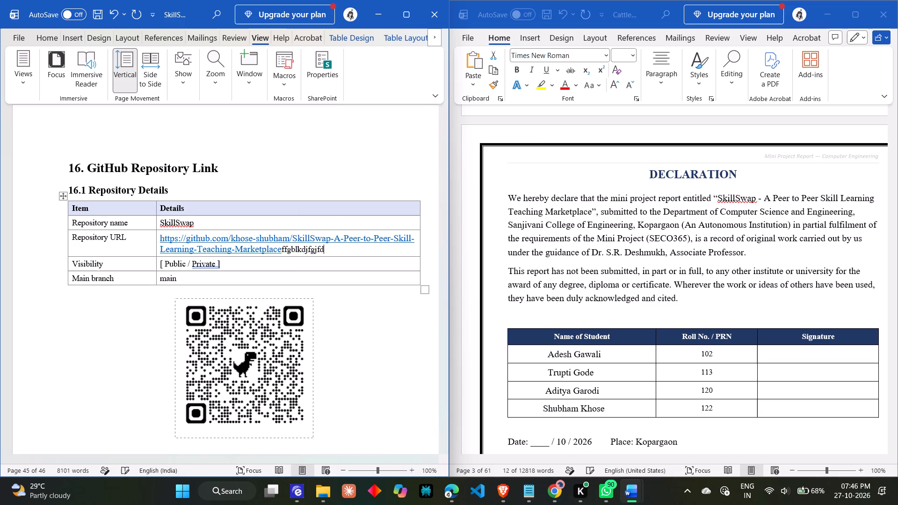
left_click(283, 250)
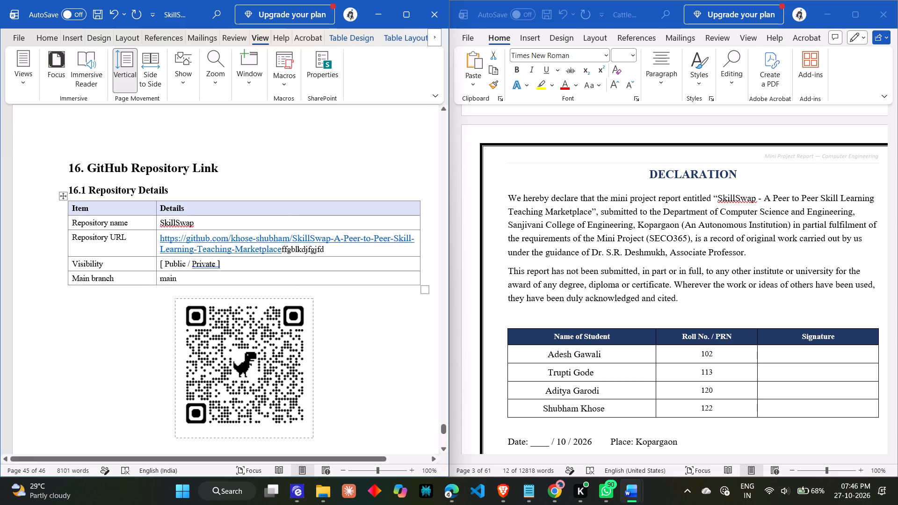
key("Left")
key("space")
Hyperlink the dummy text "ffgblkdjfgjfd" to the copied GitHub repository address.
left_click_drag(340, 249, 280, 250)
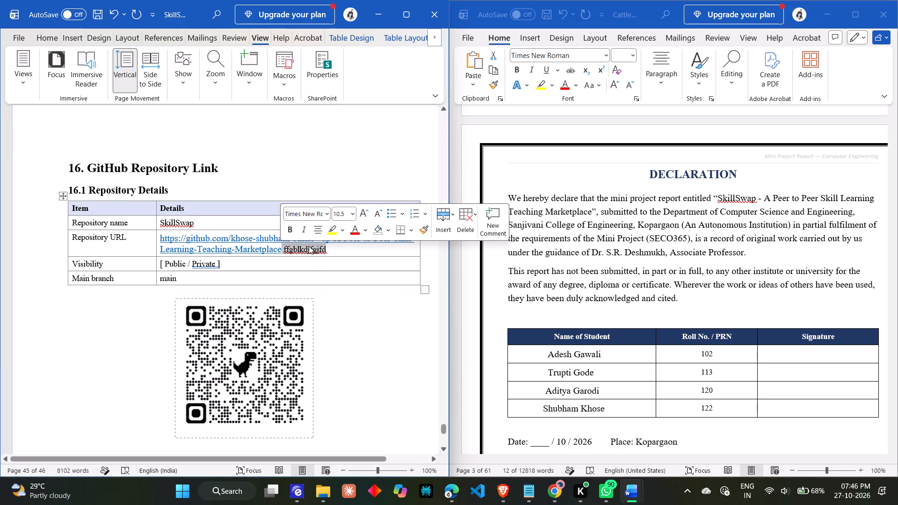
left_click(46, 34)
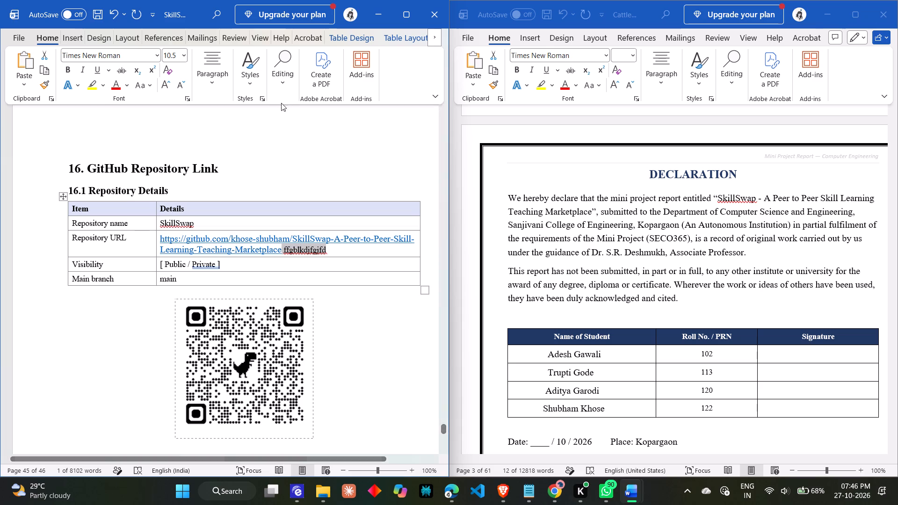
right_click(313, 245)
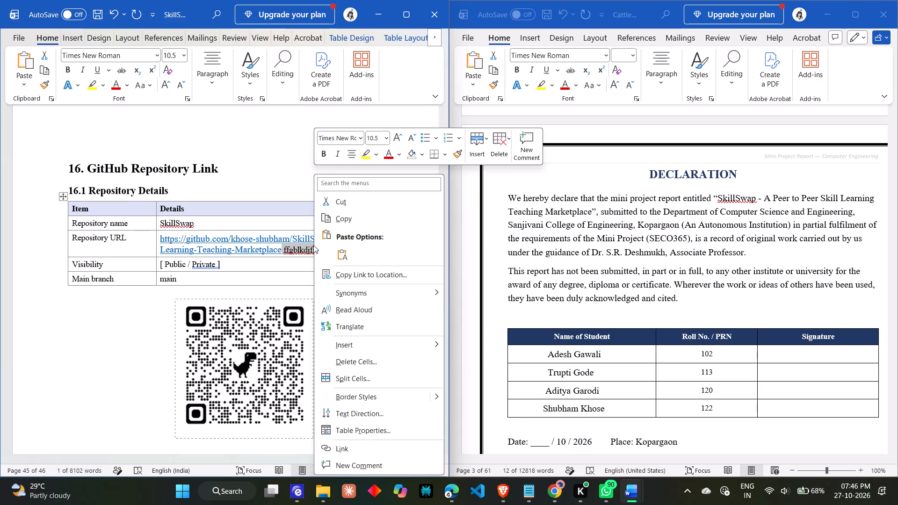
scroll(373, 355, "down", 6)
left_click(337, 453)
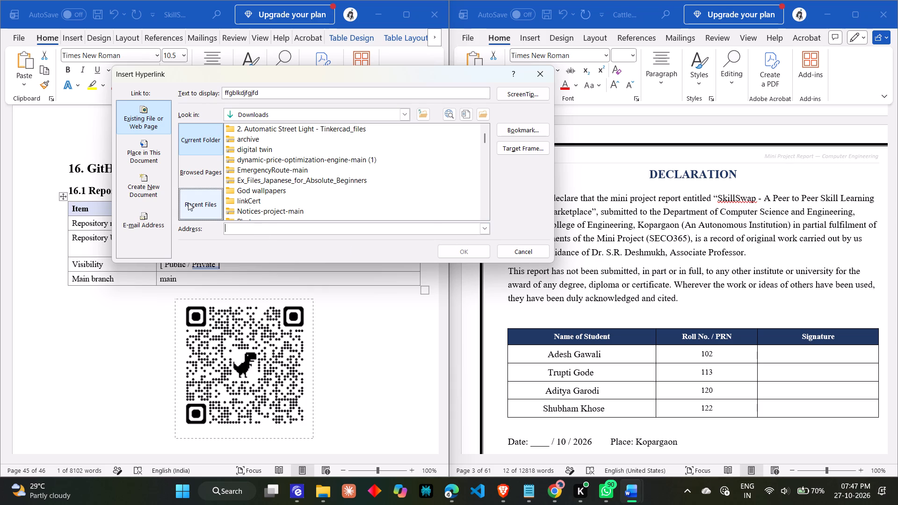
left_click(201, 178)
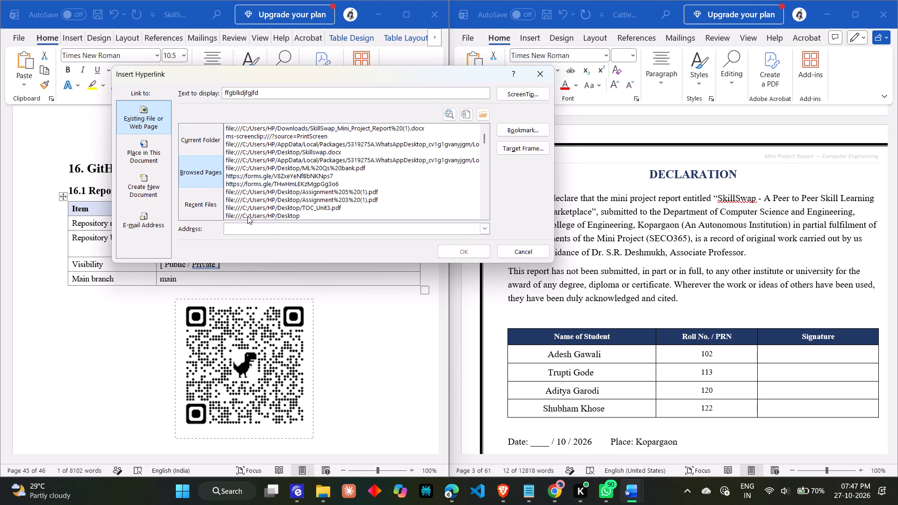
left_click(265, 224)
key("ctrl+v")
key("Return")
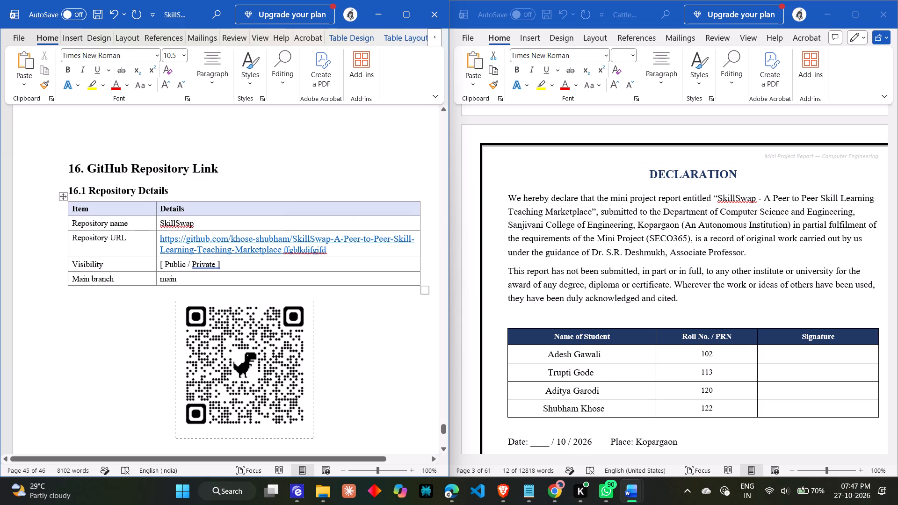
Replace the hyperlinked dummy text in the Repository URL cell with "SkillSwap_Repo", reusing the repository name from the row above.
left_click(191, 223)
left_click_drag(193, 223, 164, 217)
left_click_drag(164, 217, 161, 217)
key("ctrl+c")
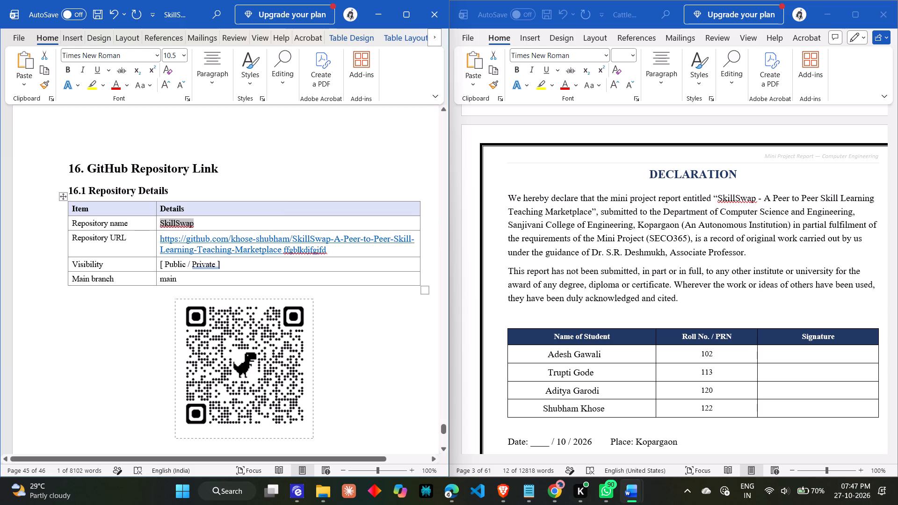
left_click(325, 250)
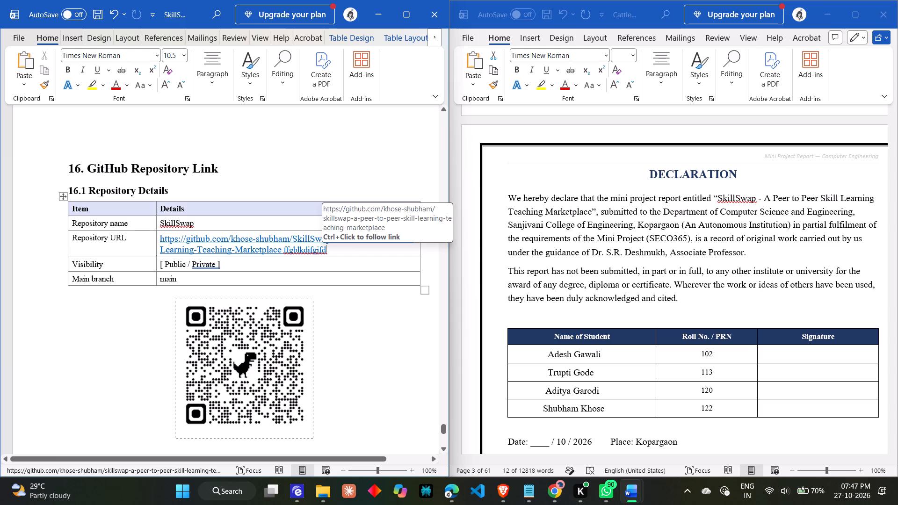
left_click_drag(284, 250, 325, 250)
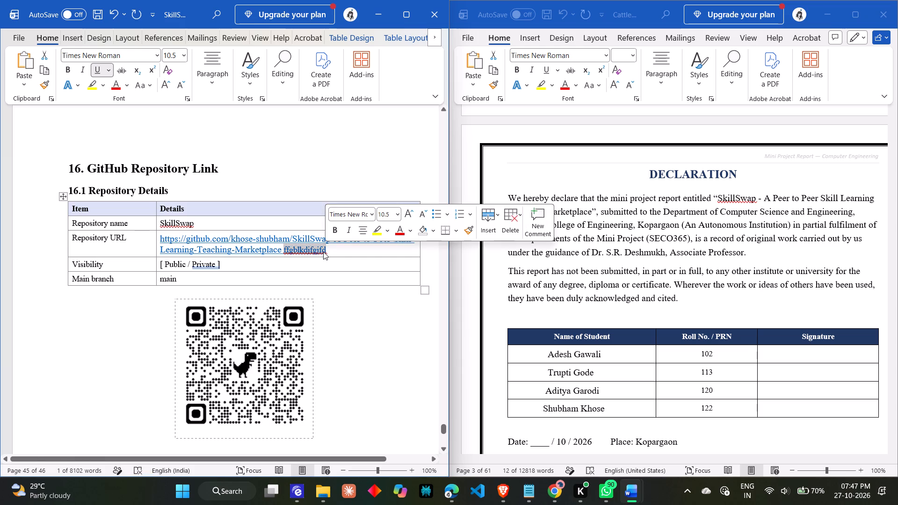
key("ctrl+v")
left_click(309, 252)
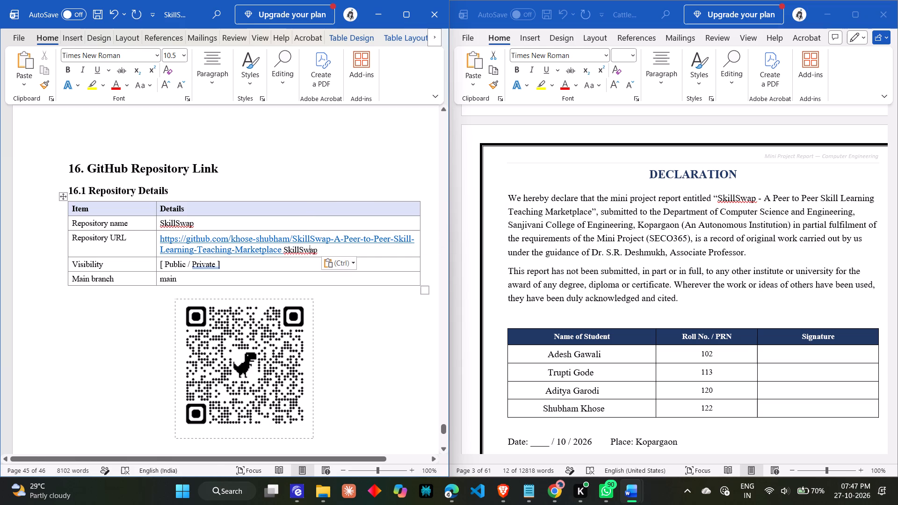
left_click(318, 249)
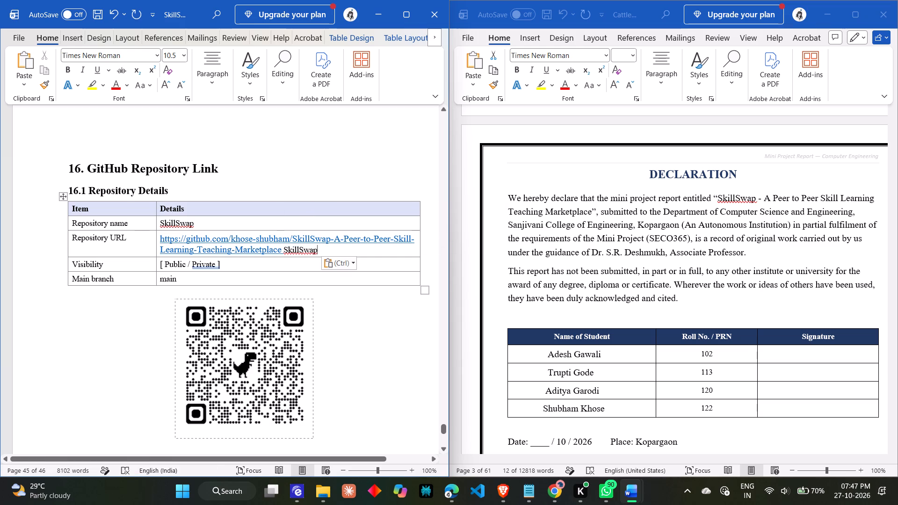
key("space")
type("Repo")
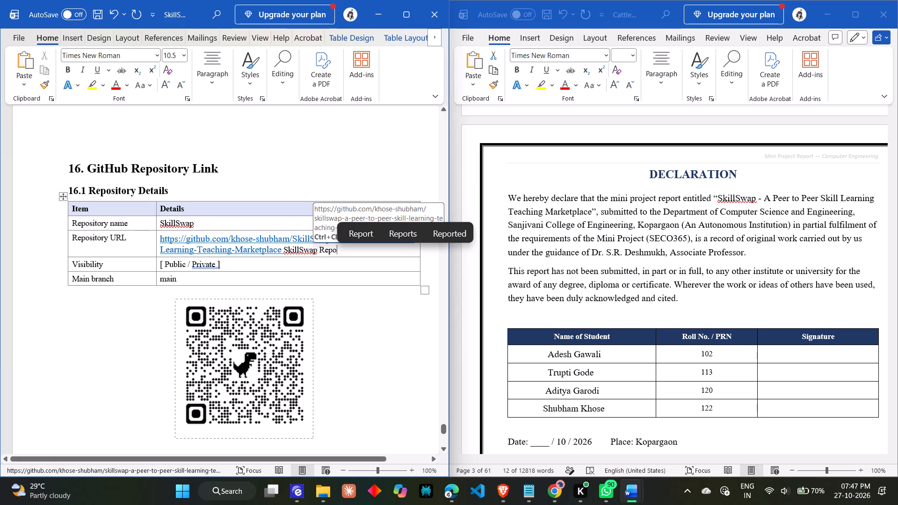
left_click(320, 249)
key("BackSpace")
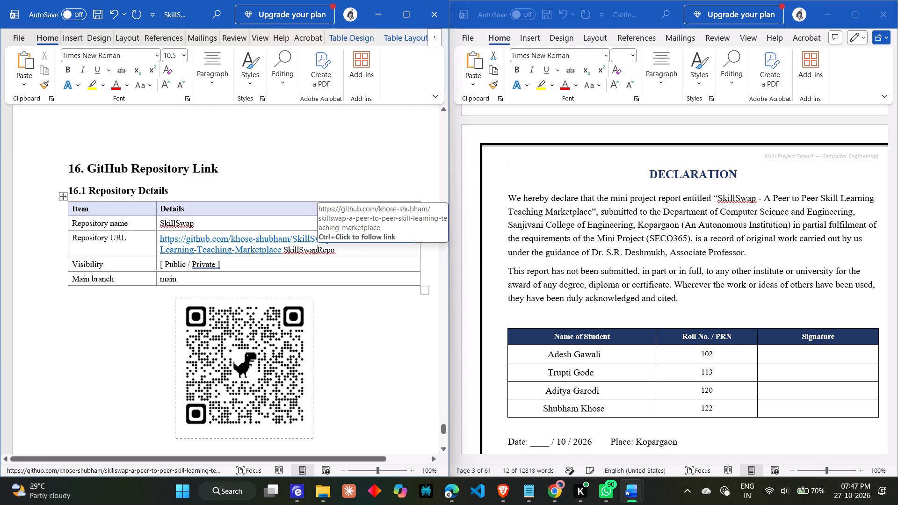
key("shift+underscore")
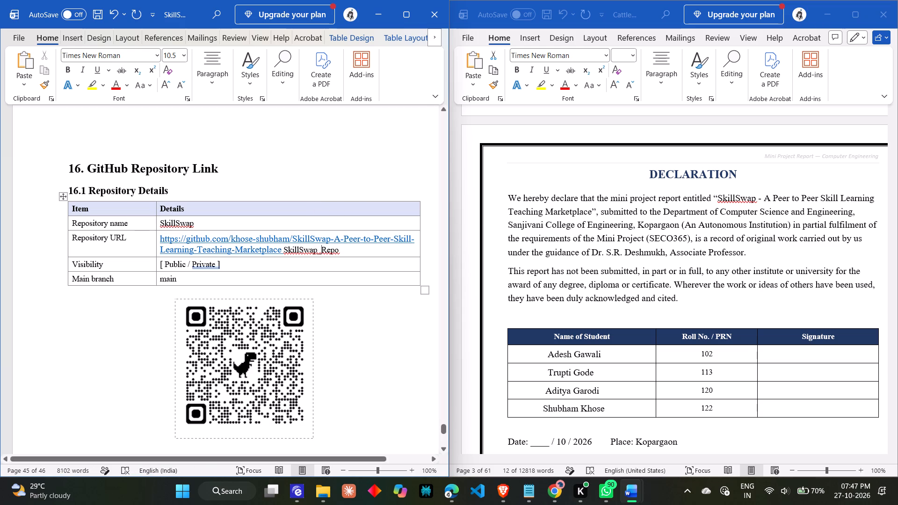
Delete the full hyperlinked GitHub address before "SkillSwap_Repo" in the Repository URL cell.
left_click(362, 251)
left_click_drag(345, 247, 282, 251)
left_click(282, 251)
left_click_drag(282, 252, 247, 248)
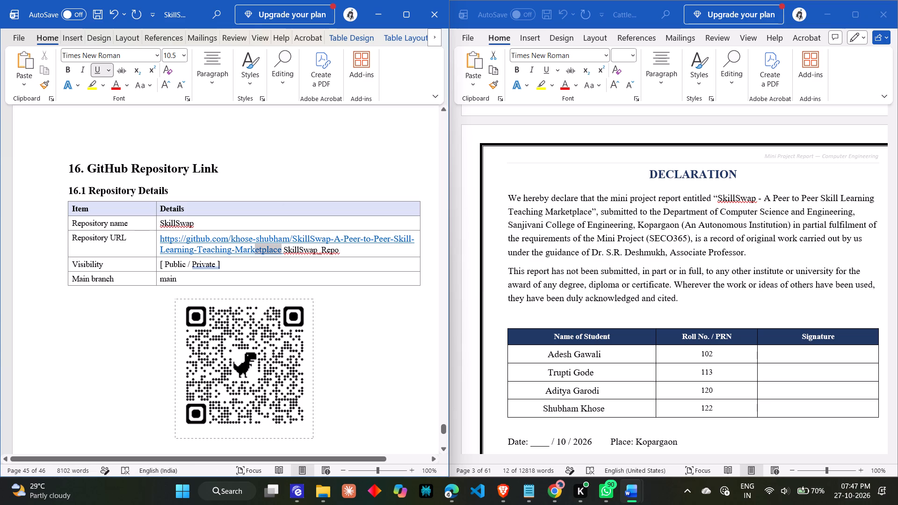
left_click_drag(247, 248, 162, 239)
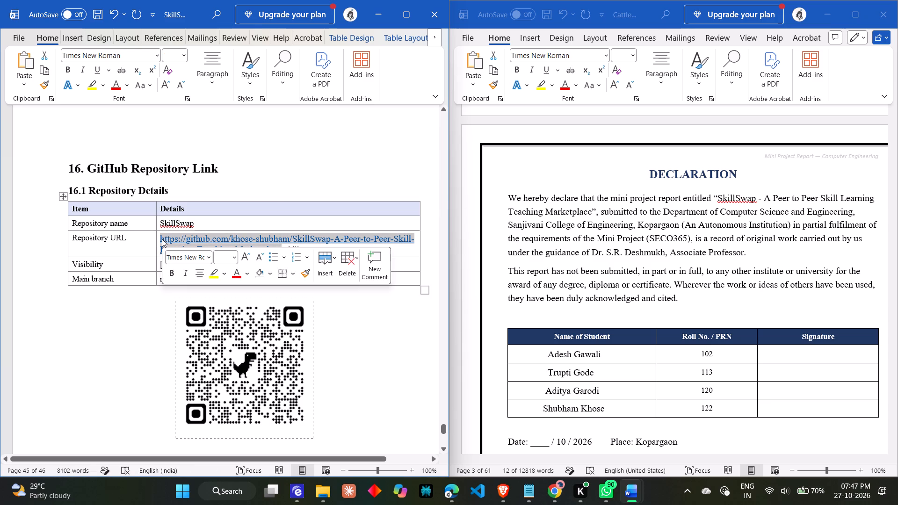
key("BackSpace")
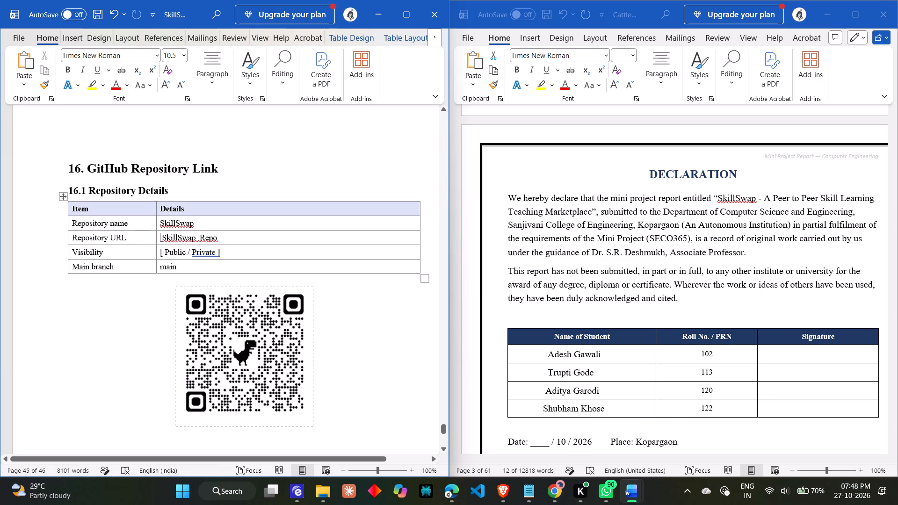
Paste the full GitHub repository address from the clipboard history after "SkillSwap_Repo" in the Repository URL cell.
left_click_drag(225, 241, 162, 236)
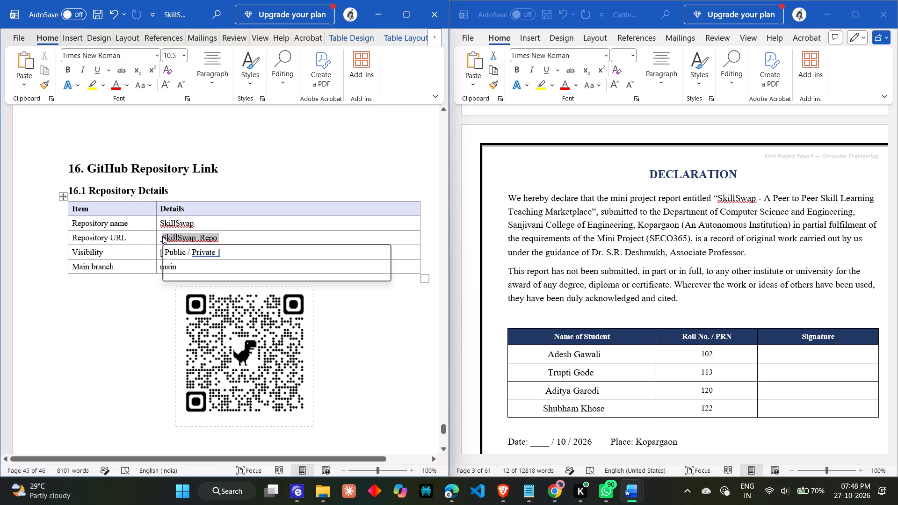
left_click(233, 236)
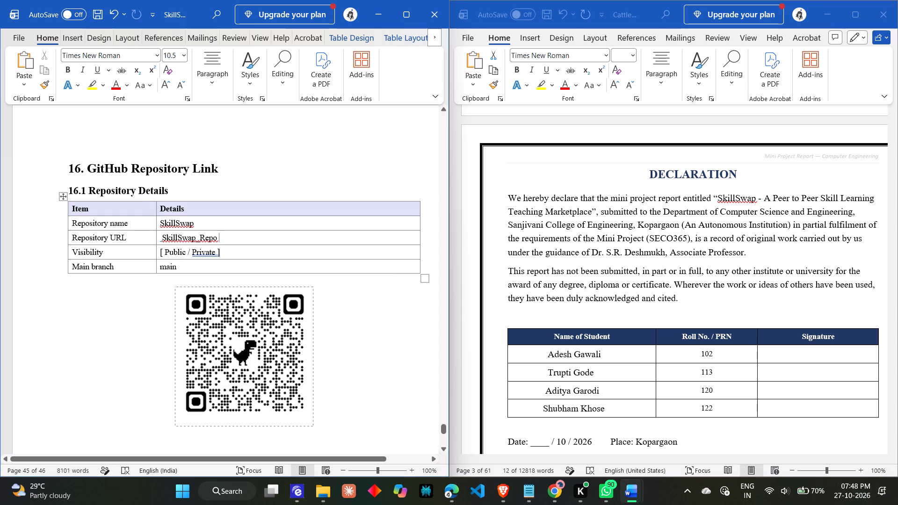
key("ctrl+v")
key("super+semicolon")
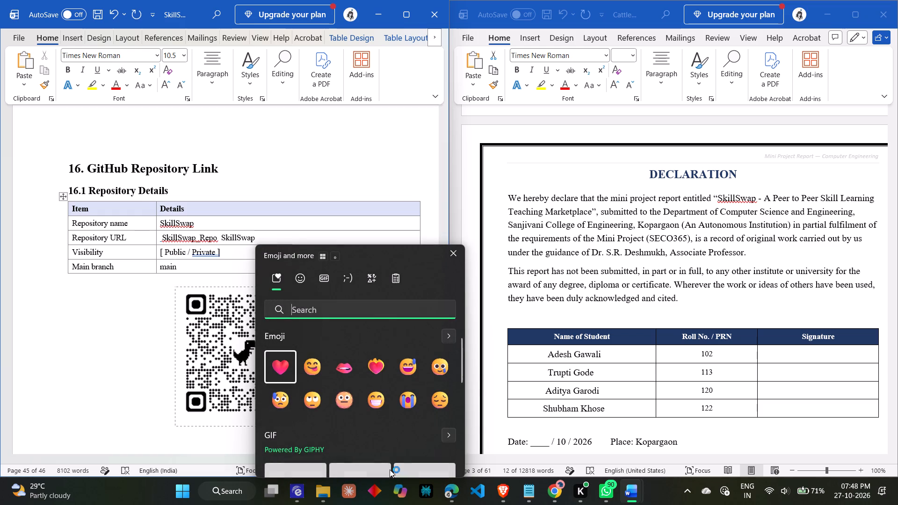
left_click(394, 275)
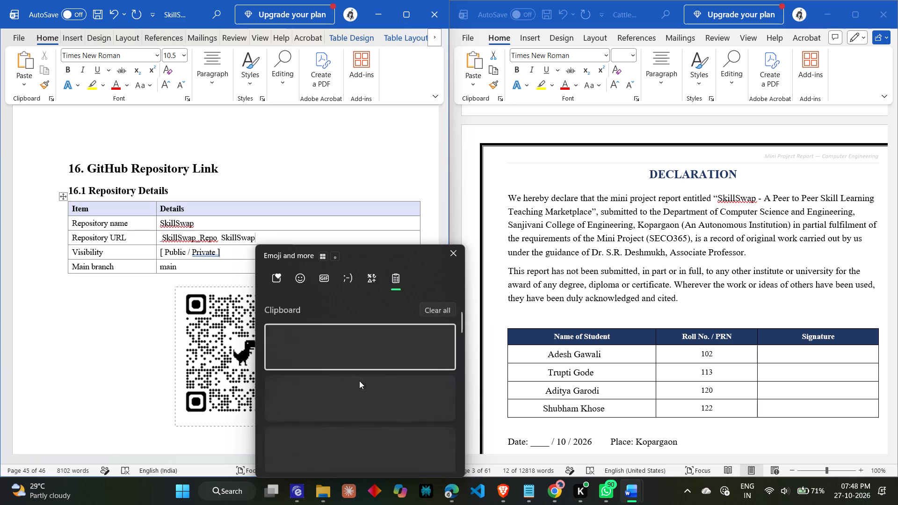
left_click(364, 392)
key("ctrl+v")
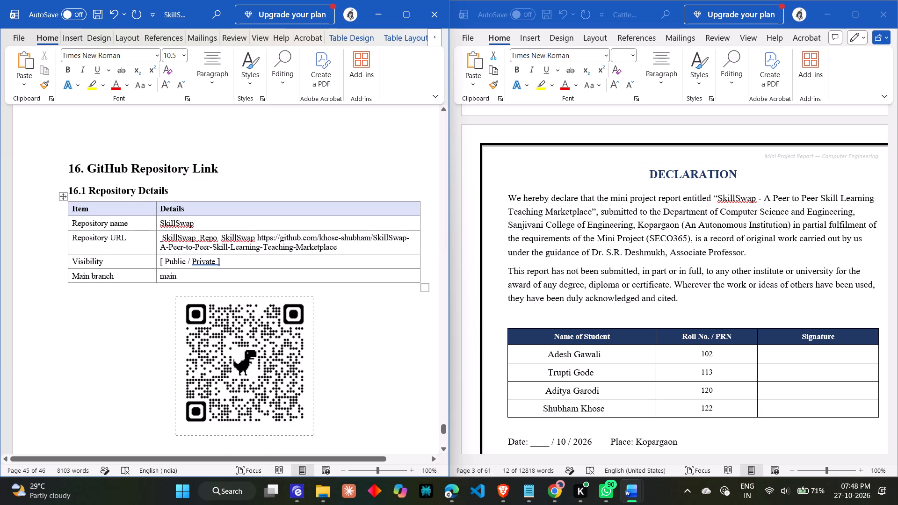
Delete "SkillSwap_Repo SkillSwap" and the spaces around it so the Repository URL cell holds only the full address.
left_click(259, 238)
key("BackSpace")
key("BackSpace")
key("BackSpace")
key("BackSpace")
key("BackSpace")
key("BackSpace")
key("BackSpace")
key("BackSpace")
key("BackSpace")
key("BackSpace")
key("BackSpace")
key("BackSpace")
key("BackSpace")
key("BackSpace")
key("BackSpace")
key("BackSpace")
key("BackSpace")
key("BackSpace")
key("BackSpace")
key("BackSpace")
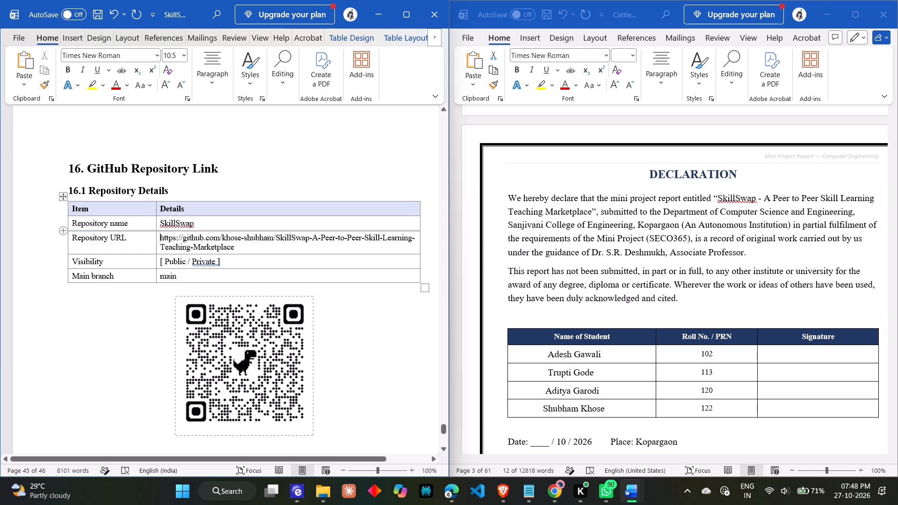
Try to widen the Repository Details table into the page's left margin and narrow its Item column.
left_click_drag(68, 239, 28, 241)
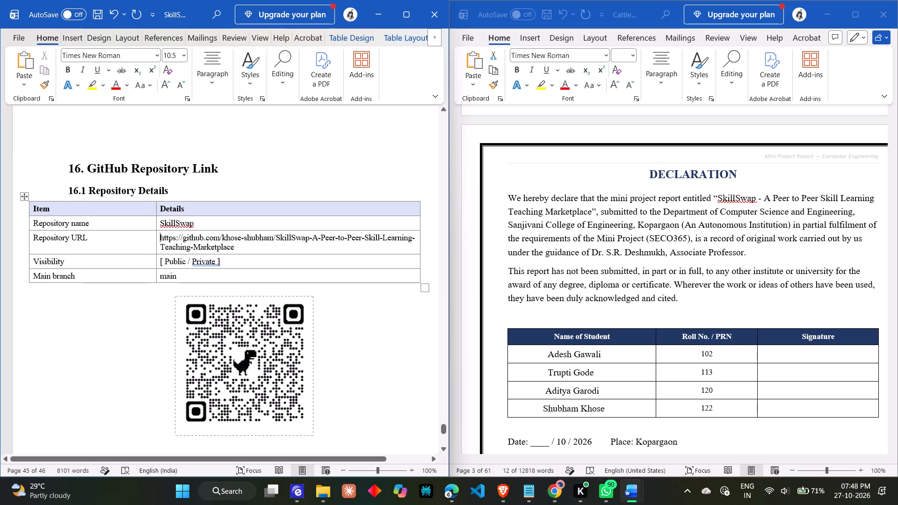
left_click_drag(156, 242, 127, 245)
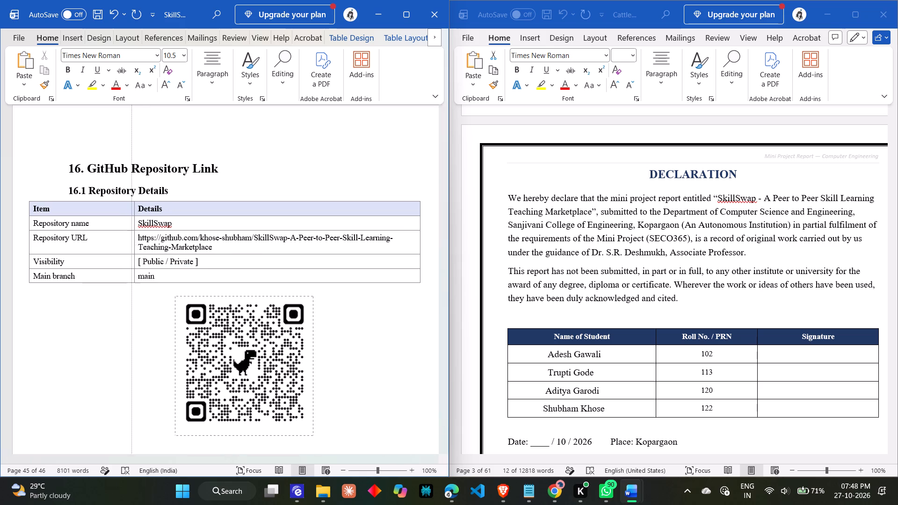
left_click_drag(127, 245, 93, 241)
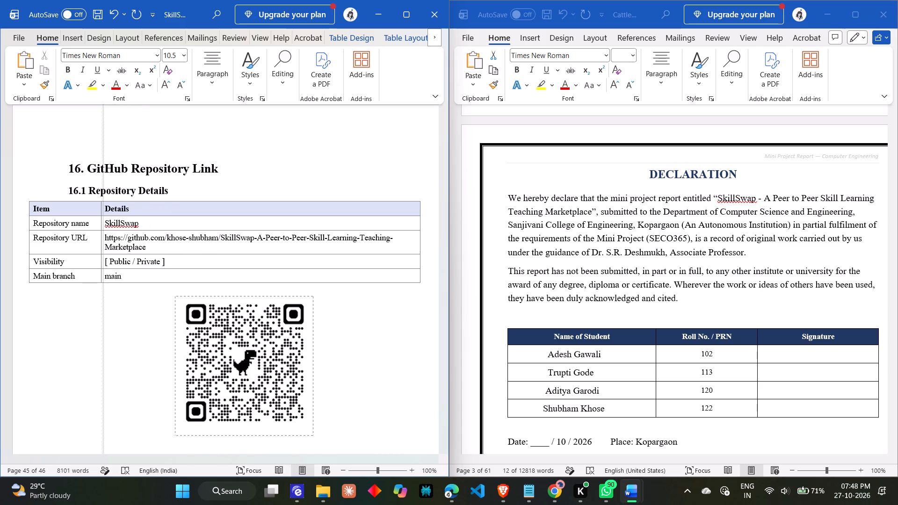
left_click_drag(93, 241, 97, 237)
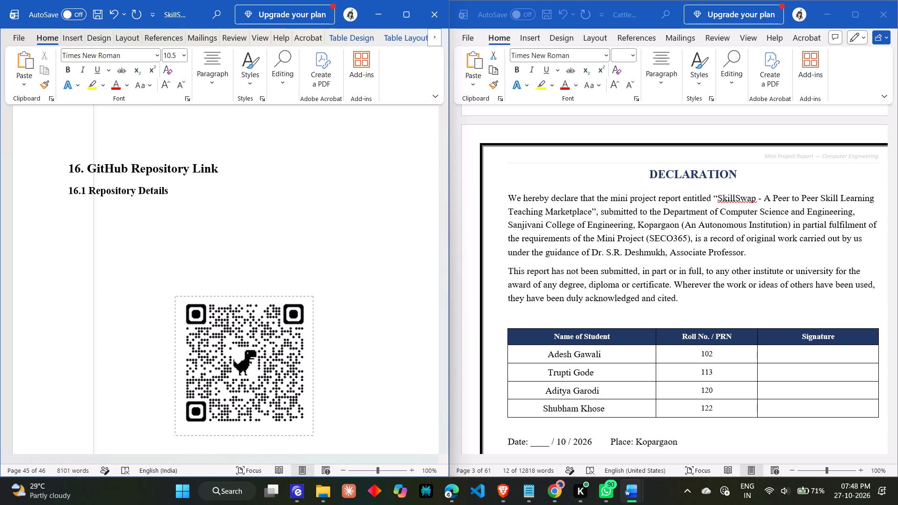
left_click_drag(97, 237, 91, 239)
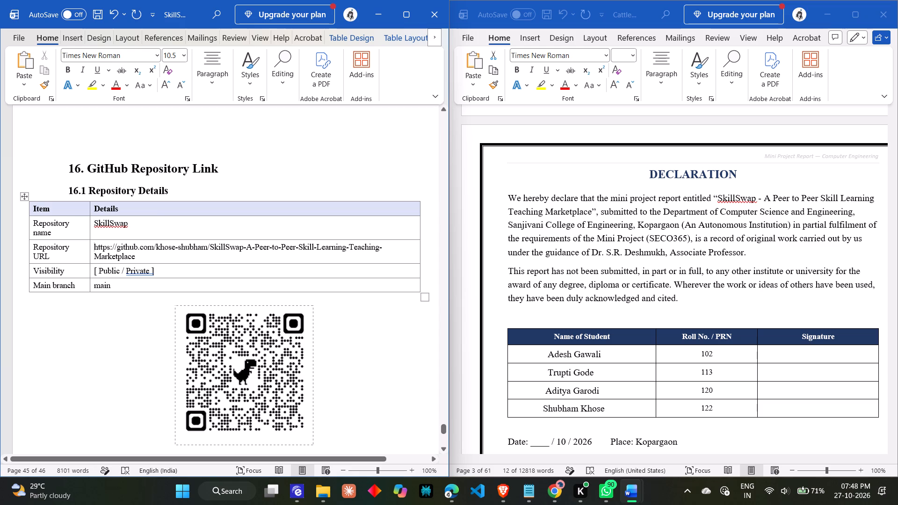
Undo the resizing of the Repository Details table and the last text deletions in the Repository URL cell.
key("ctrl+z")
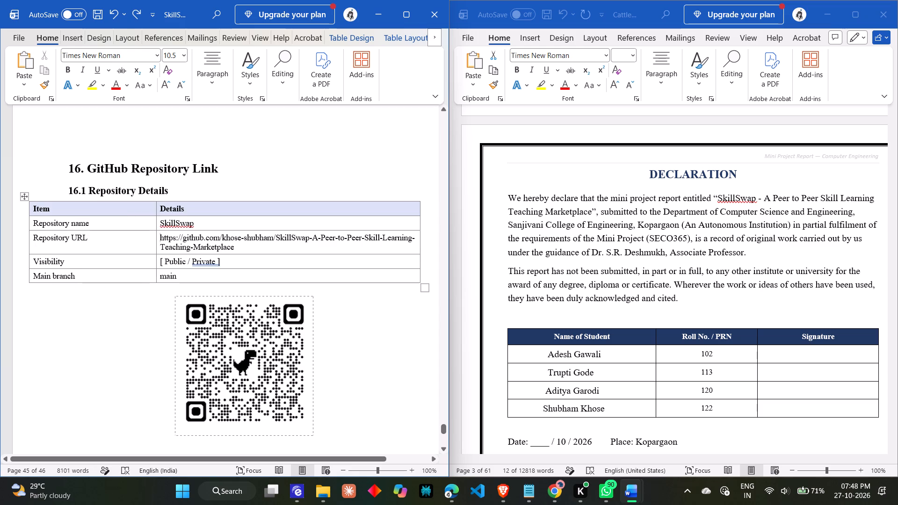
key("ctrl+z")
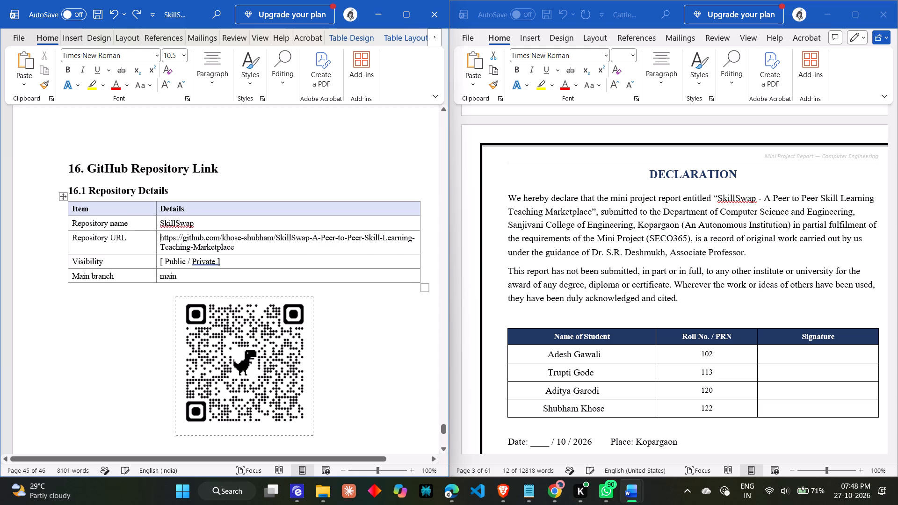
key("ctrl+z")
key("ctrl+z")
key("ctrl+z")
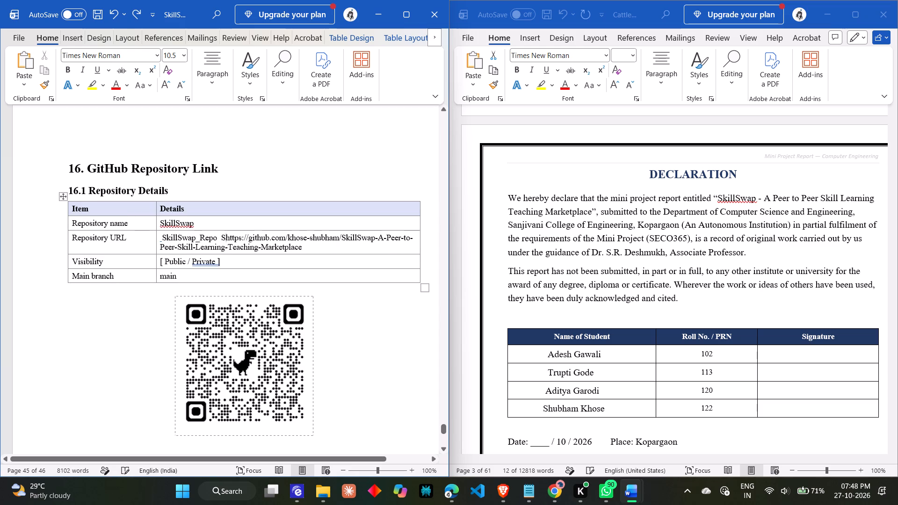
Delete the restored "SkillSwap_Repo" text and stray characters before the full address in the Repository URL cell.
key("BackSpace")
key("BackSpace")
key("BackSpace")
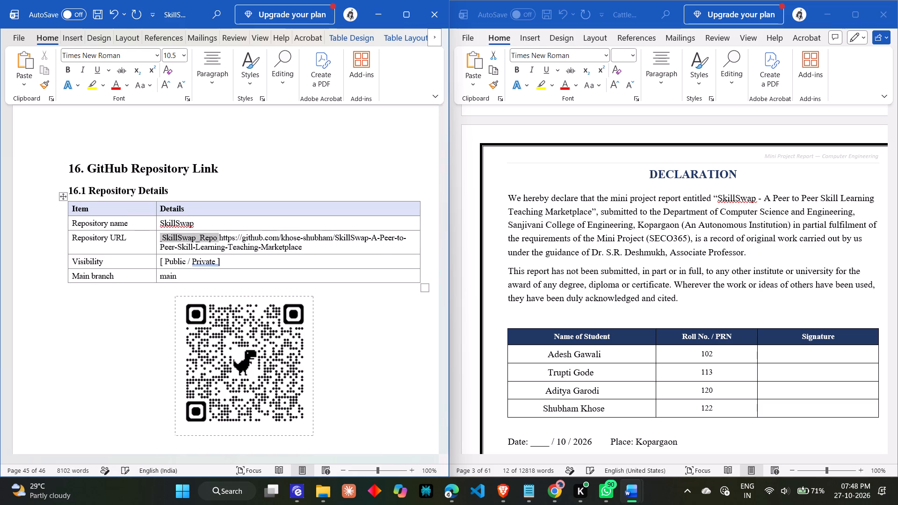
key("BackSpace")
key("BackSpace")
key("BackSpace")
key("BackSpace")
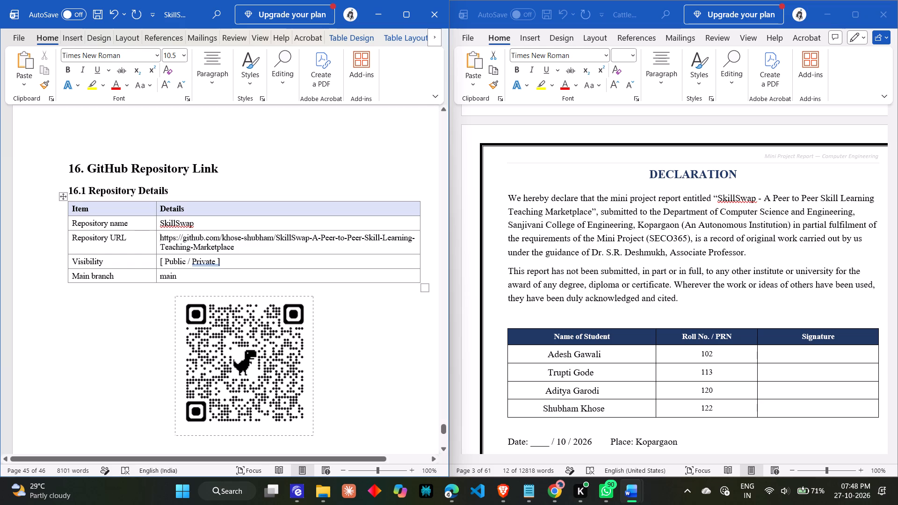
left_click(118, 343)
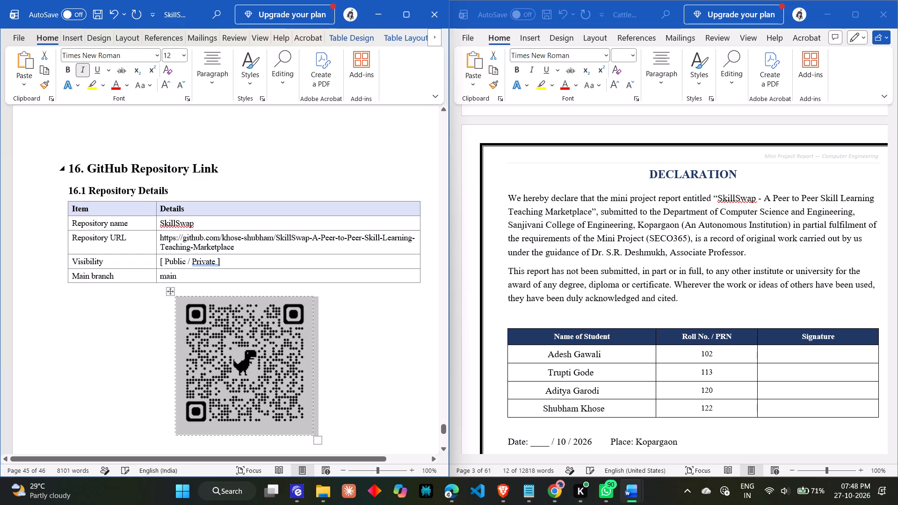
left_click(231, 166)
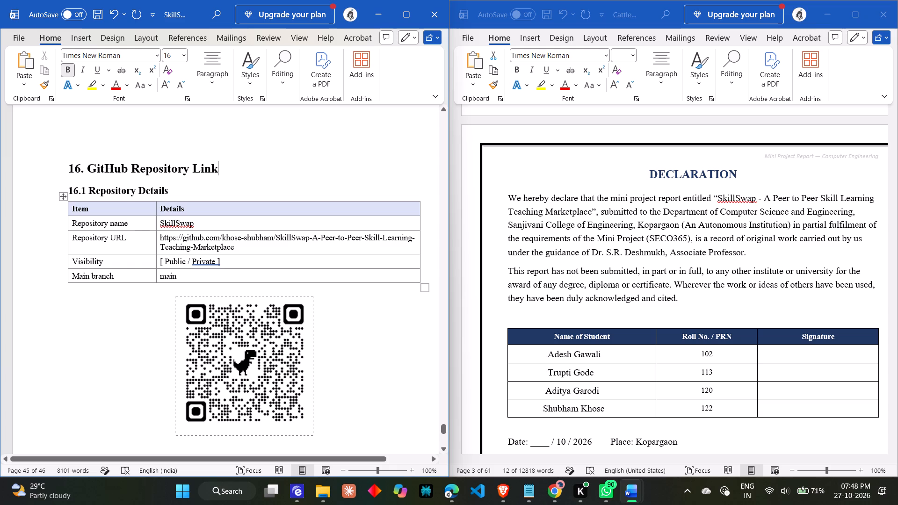
Reduce the Visibility placeholder in the Repository Details table to "Public", removing the brackets and the "/ Private" option.
left_click(227, 260)
key("BackSpace")
key("BackSpace")
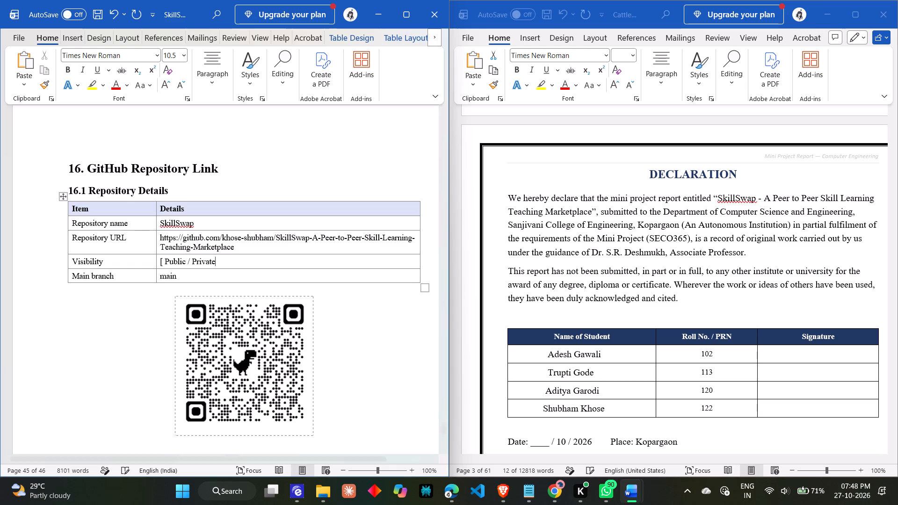
key("BackSpace")
key("BackSpace")
key("BackSpace")
key("BackSpace")
key("BackSpace")
key("BackSpace")
key("BackSpace")
key("BackSpace")
key("BackSpace")
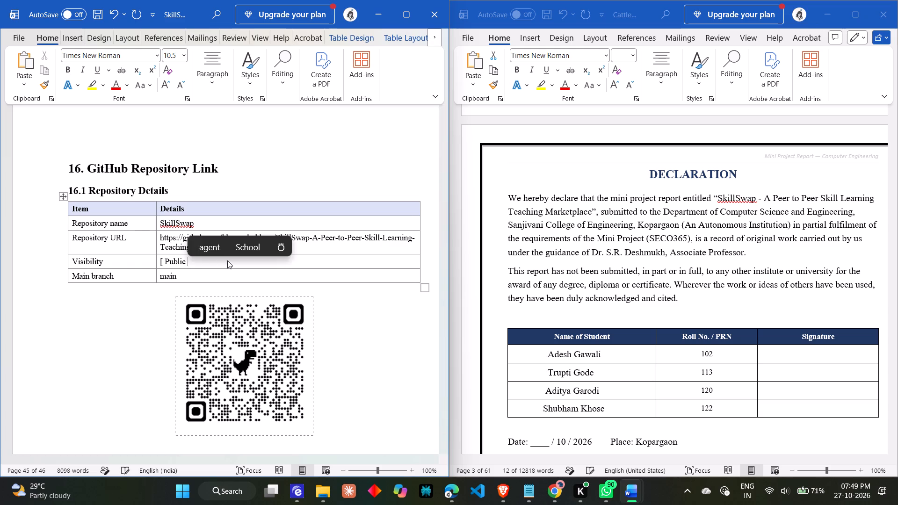
key("Left")
key("Left")
key("Left")
key("Left")
key("Left")
key("Left")
key("Left")
key("BackSpace")
key("BackSpace")
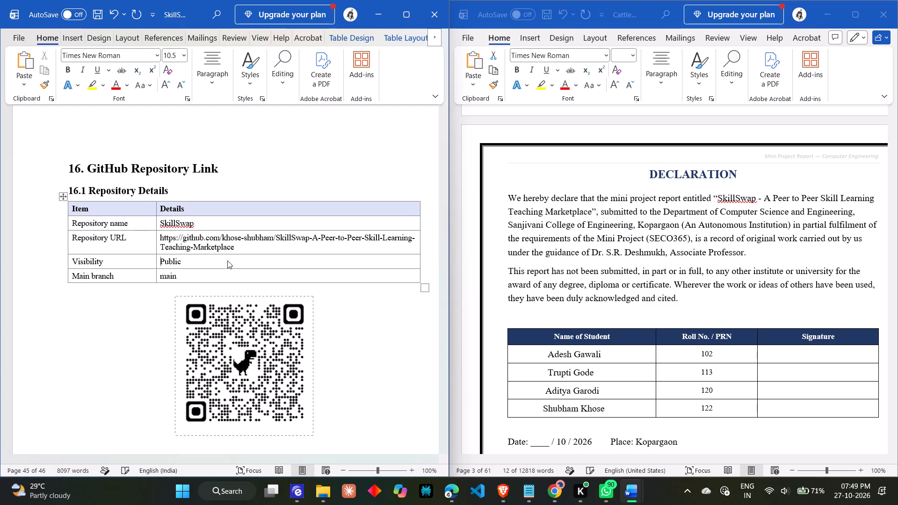
Review the rest of chapter 16 and the placeholders in chapter 17's Hackathon Details table.
scroll(228, 308, "down", 4)
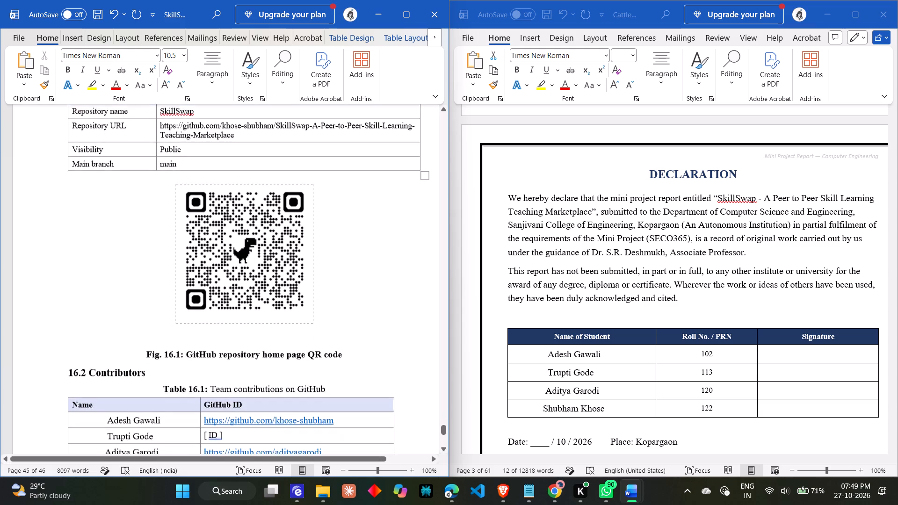
scroll(238, 302, "down", 3)
left_click(354, 231)
scroll(353, 230, "up", 1)
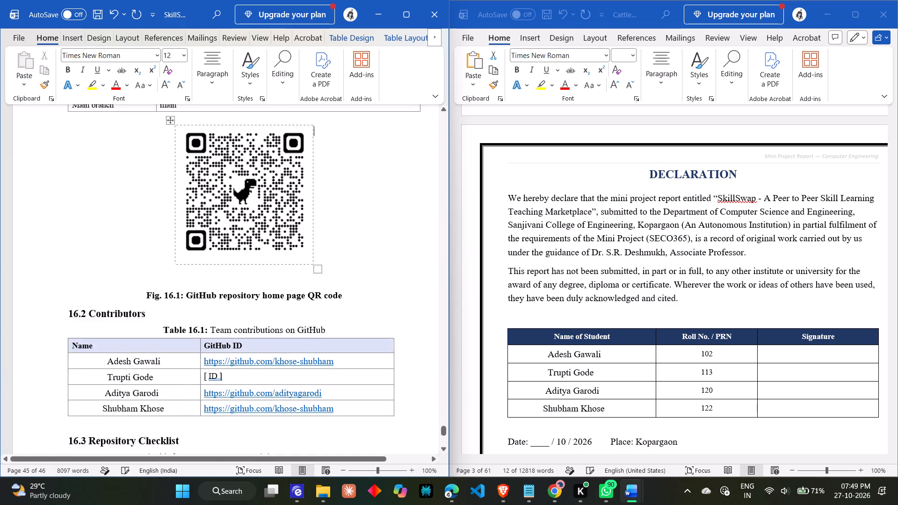
scroll(353, 230, "up", 2)
scroll(291, 385, "down", 3)
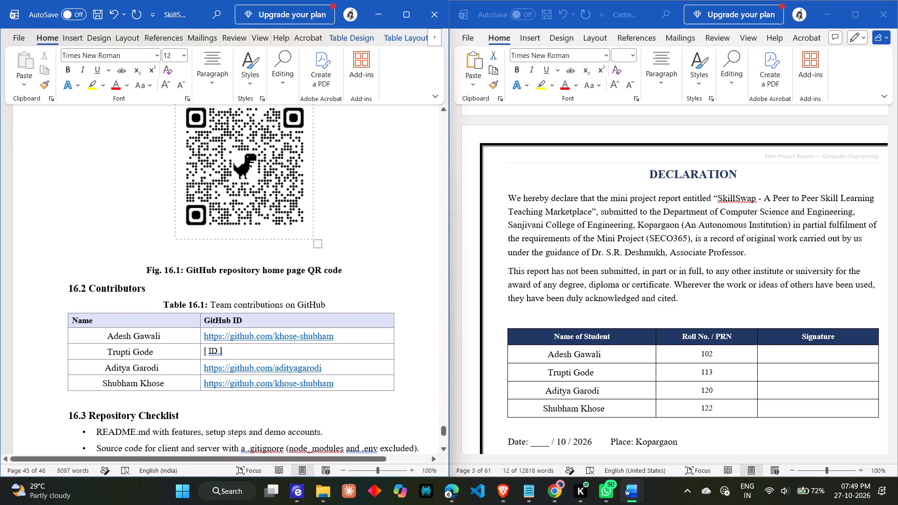
scroll(202, 324, "down", 3)
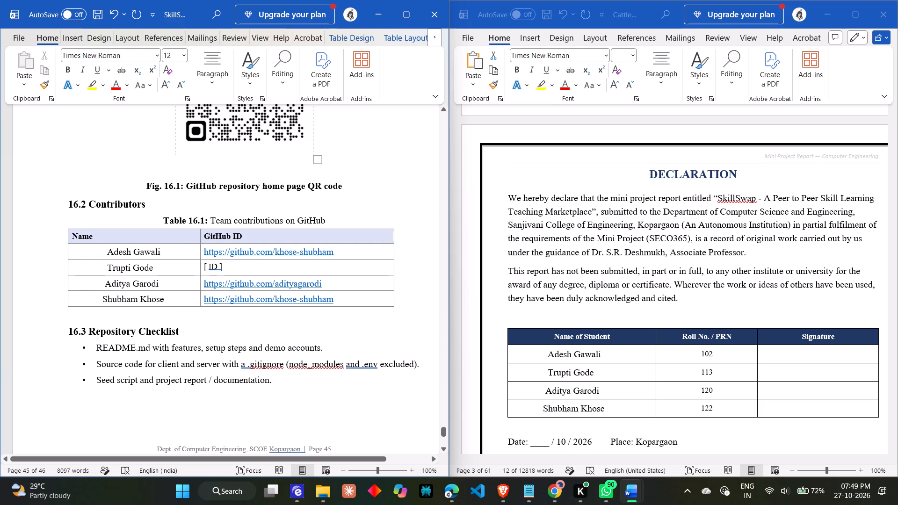
scroll(195, 305, "down", 4)
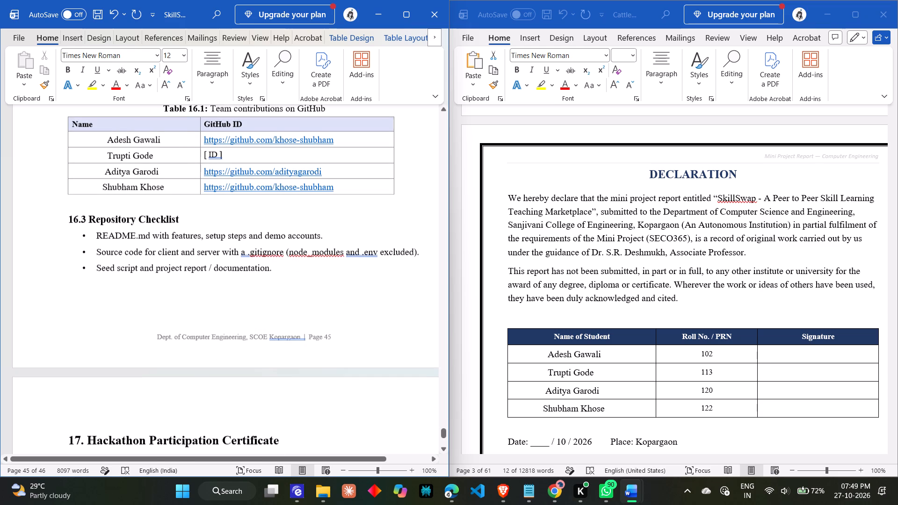
scroll(241, 273, "down", 6)
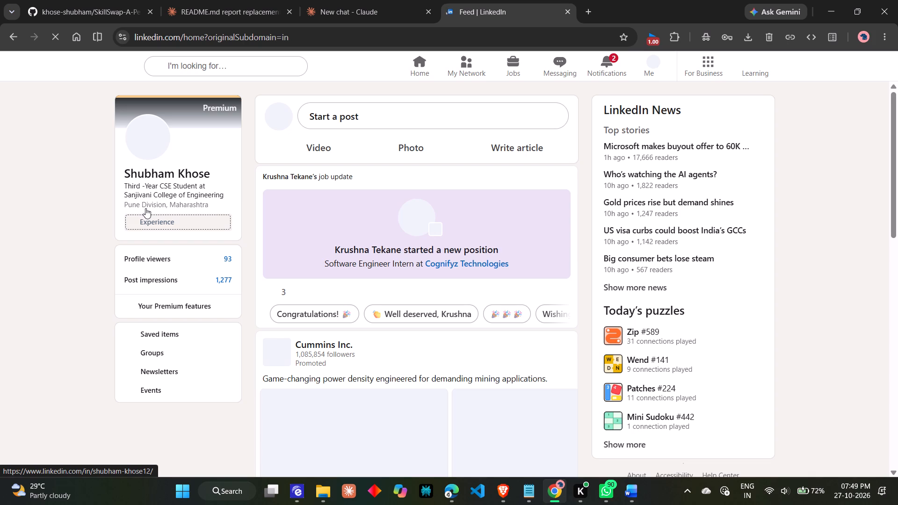
left_click(174, 181)
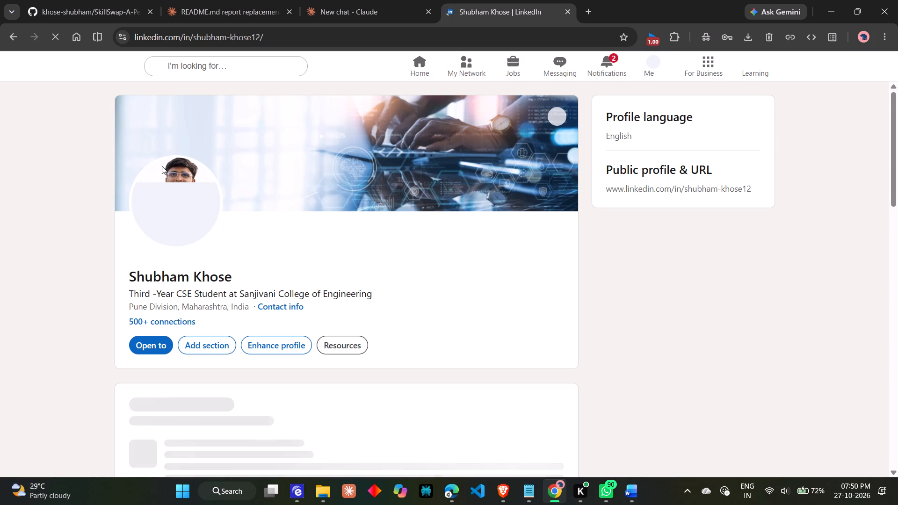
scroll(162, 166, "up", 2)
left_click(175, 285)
Switch the computer's Wi-Fi connection to the "SANJIVANI 2" network.
left_click(808, 495)
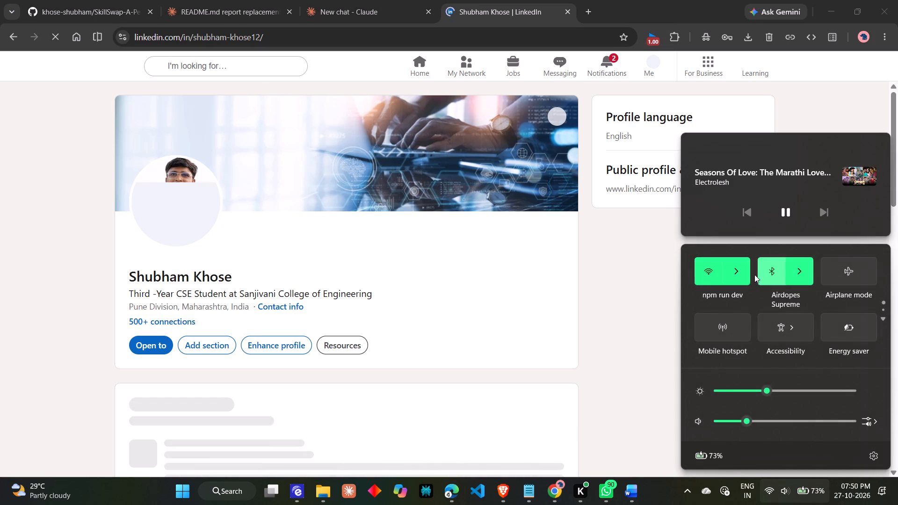
left_click(746, 272)
scroll(765, 333, "up", 4)
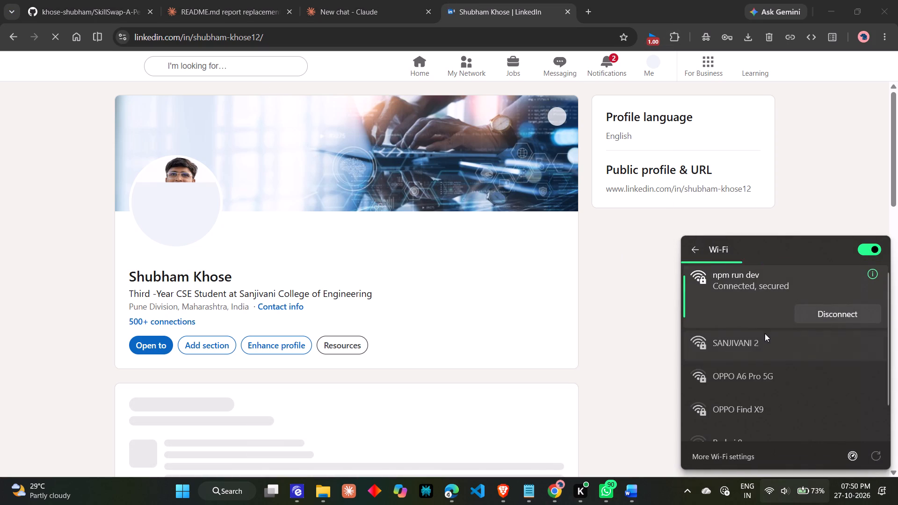
left_click(770, 349)
left_click(831, 370)
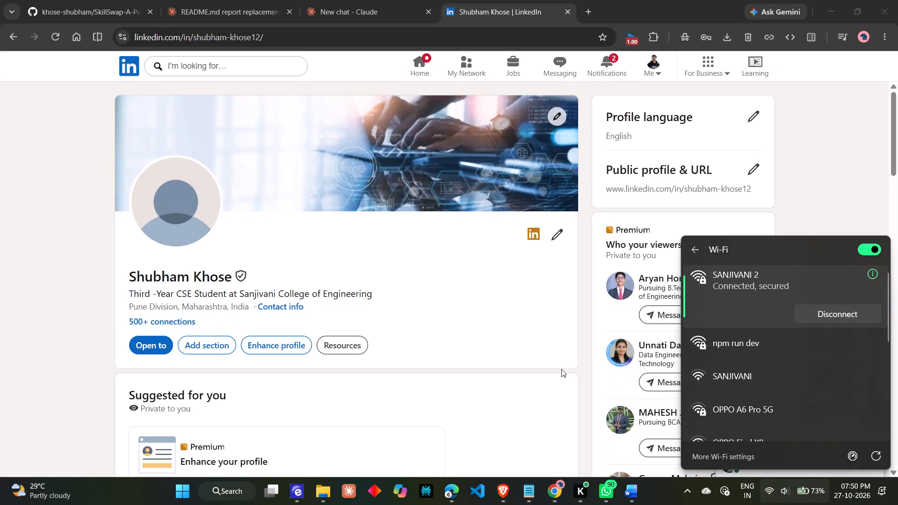
Open the profile's post about the SPACE 2K26 National Level Technical Competition and examine its project details, team, certificate and comments.
scroll(474, 359, "down", 7)
scroll(389, 336, "down", 4)
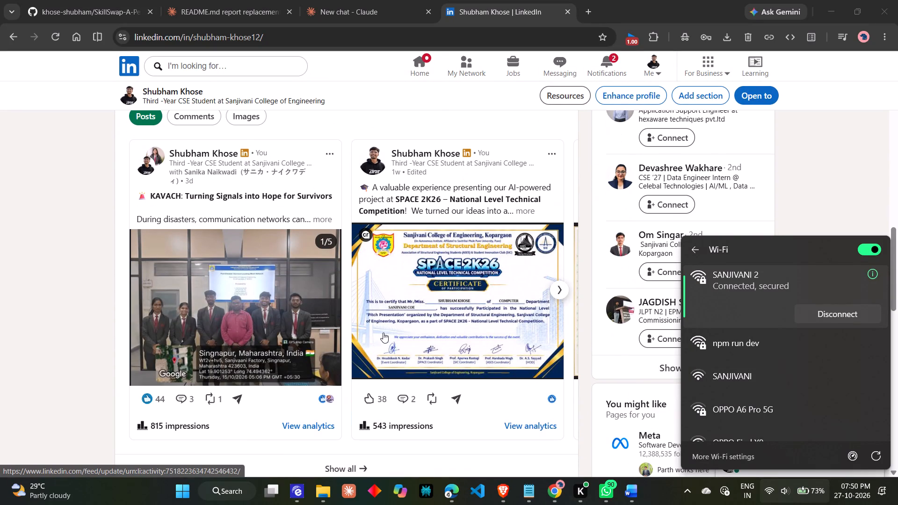
left_click(528, 210)
scroll(527, 213, "down", 1)
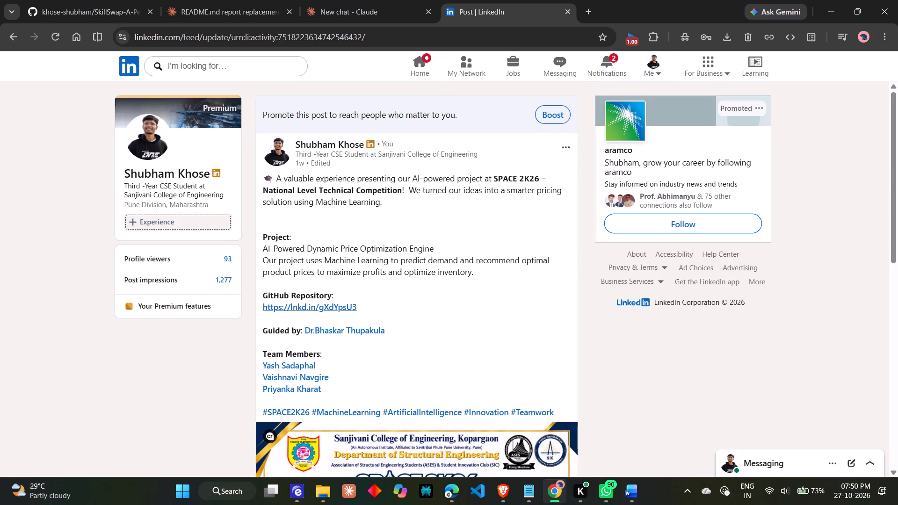
scroll(334, 261, "down", 16)
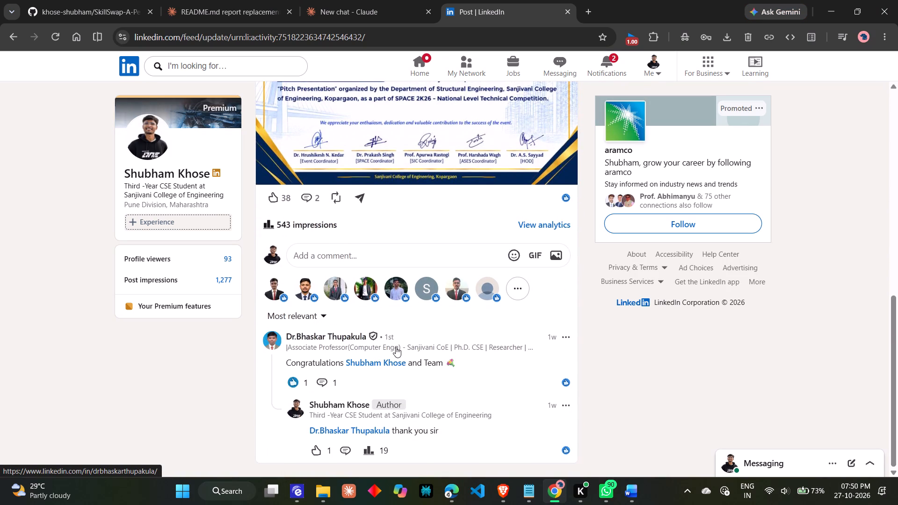
scroll(396, 349, "down", 3)
scroll(396, 349, "up", 4)
scroll(396, 349, "down", 3)
scroll(396, 349, "up", 9)
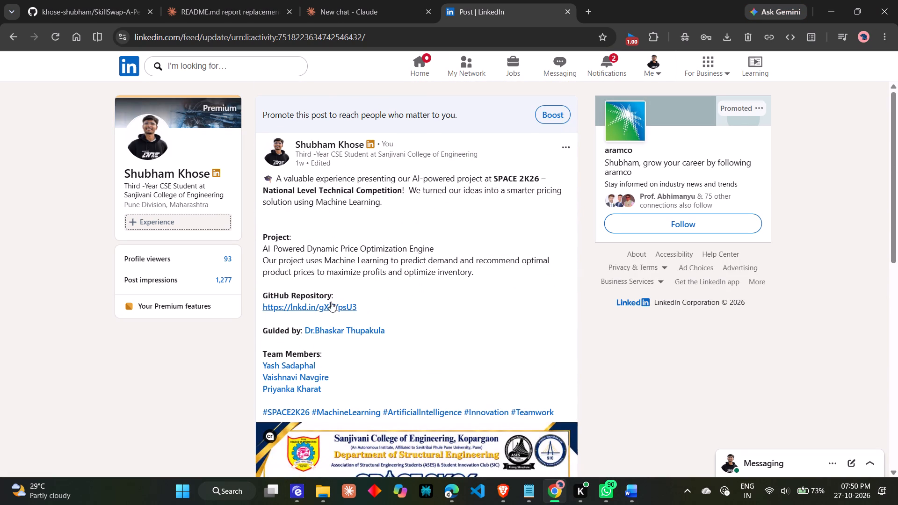
scroll(394, 229, "down", 16)
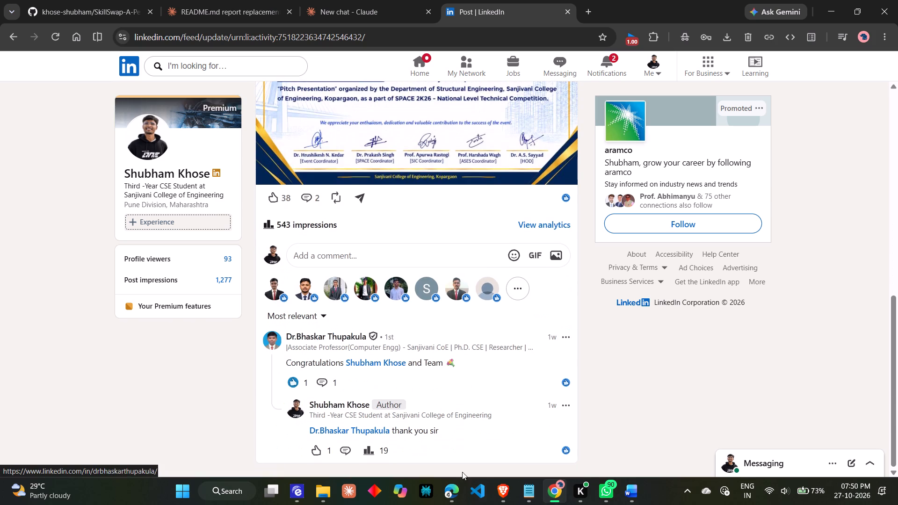
Examine the LinkedIn post about the SPACE 2K26 competition and its certificate for details relevant to the report, and return to the profile.
scroll(428, 387, "down", 10)
scroll(427, 385, "up", 13)
scroll(427, 390, "down", 1)
scroll(426, 391, "up", 4)
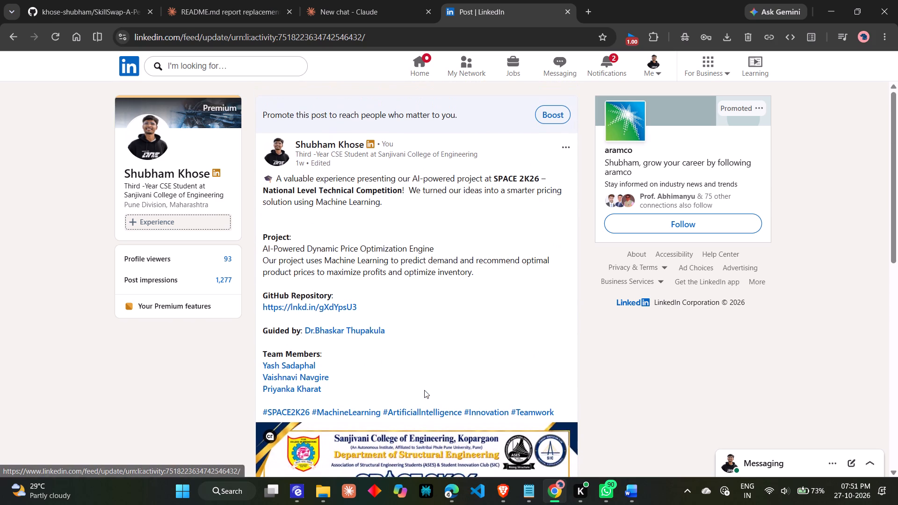
scroll(424, 389, "up", 3)
scroll(356, 256, "down", 14)
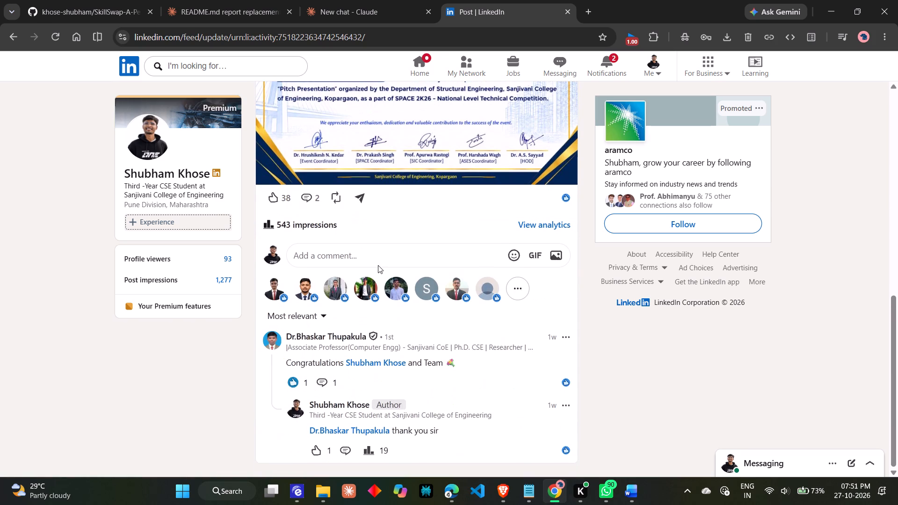
scroll(428, 325, "down", 12)
left_click(10, 35)
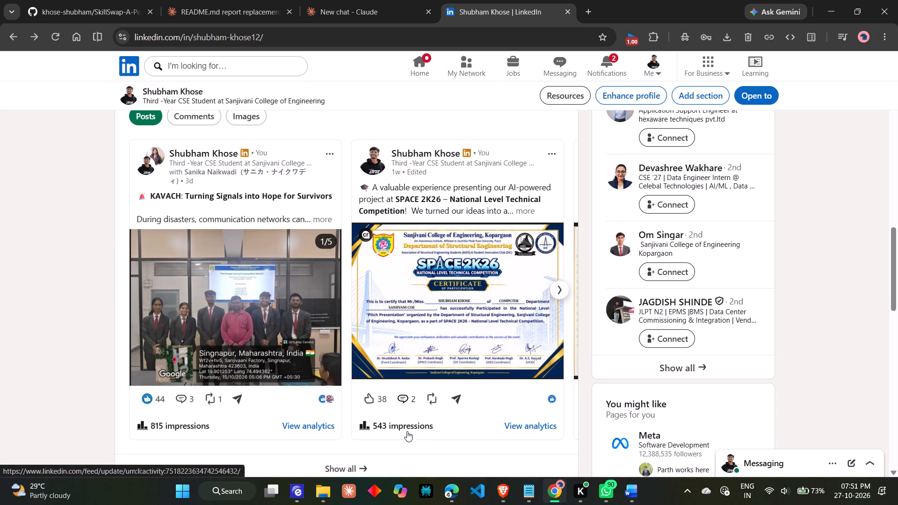
From the hackathon post in the full LinkedIn activity, copy "INNOVATE 4 IMPACT: AI4SDG Global Hackathon 2026 at Bharati Vidyapeeth, College of Engineering, Pune".
scroll(396, 418, "down", 4)
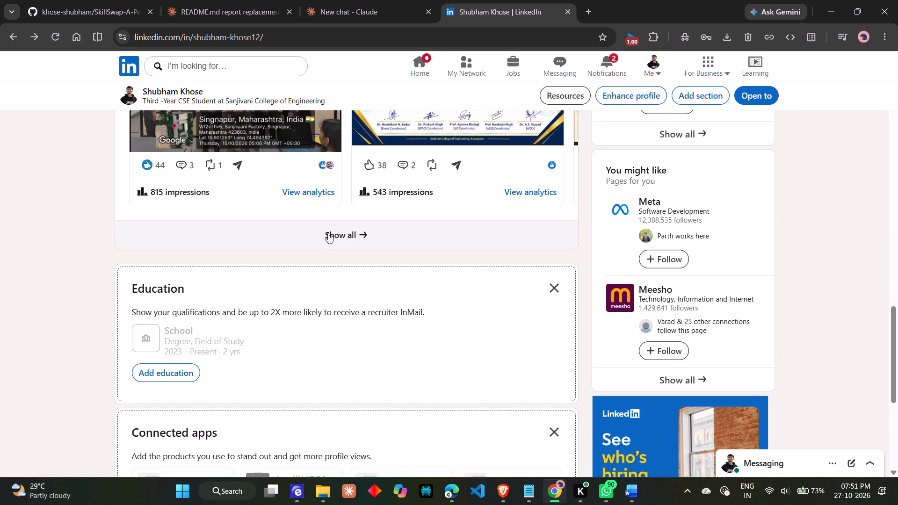
left_click(374, 157)
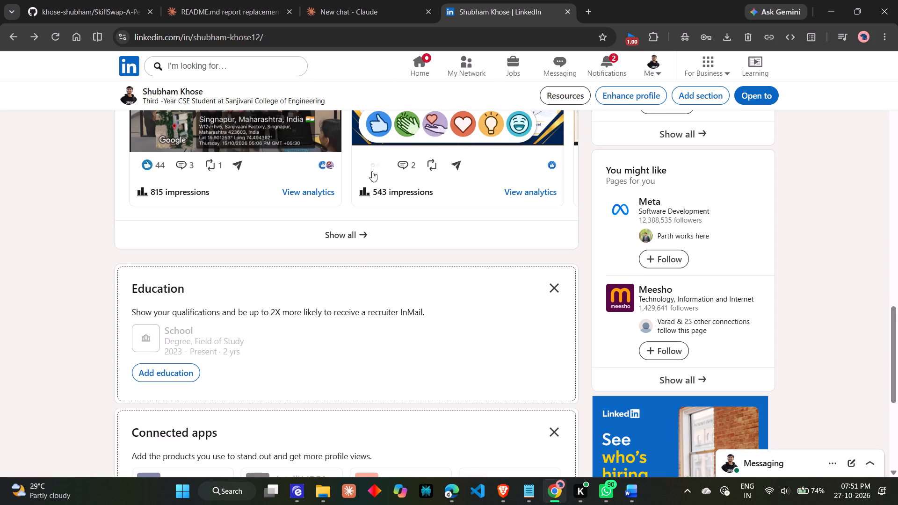
left_click(351, 229)
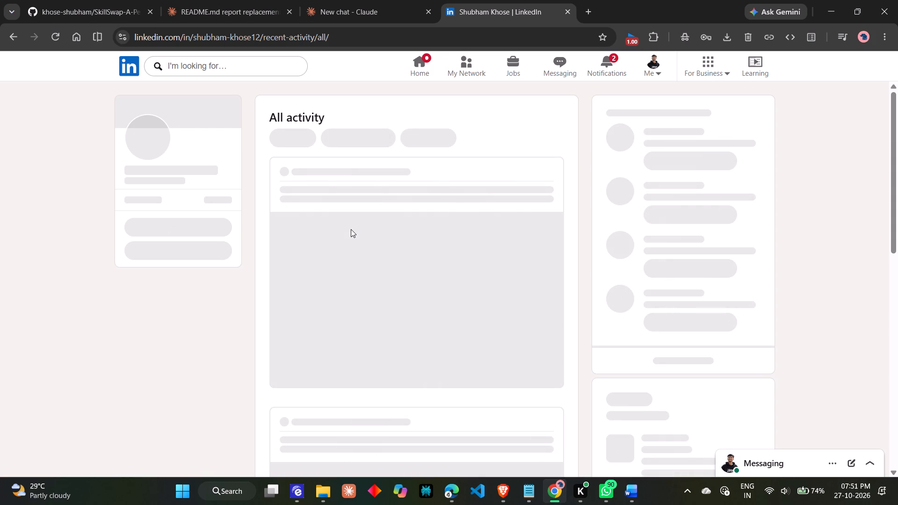
scroll(414, 323, "down", 8)
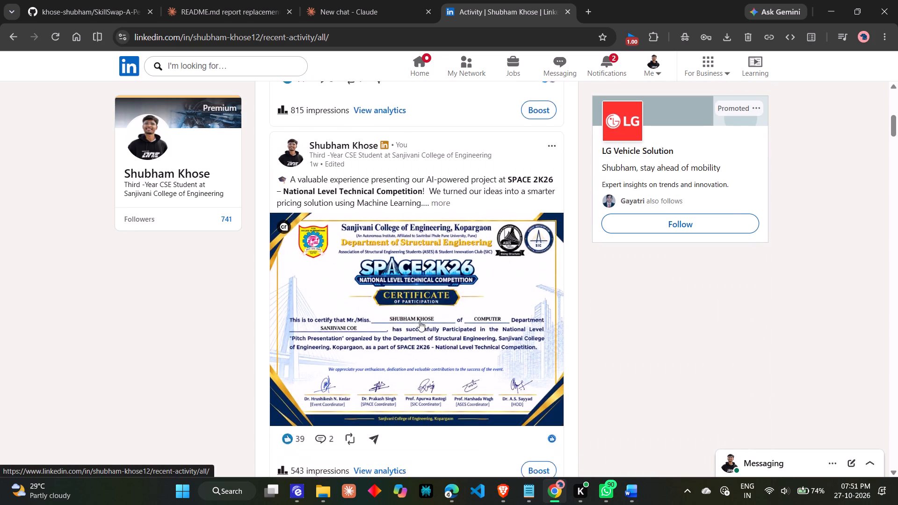
scroll(429, 314, "down", 8)
scroll(449, 119, "up", 3)
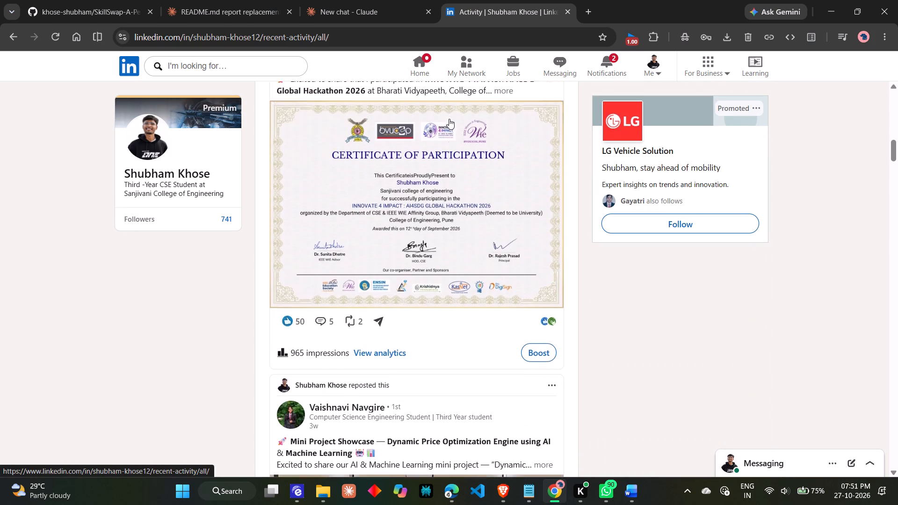
left_click(495, 227)
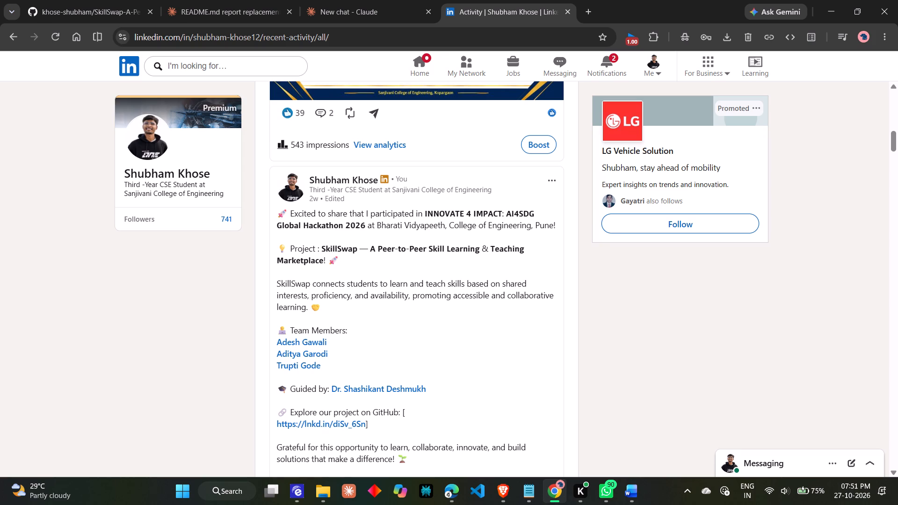
left_click_drag(424, 213, 526, 230)
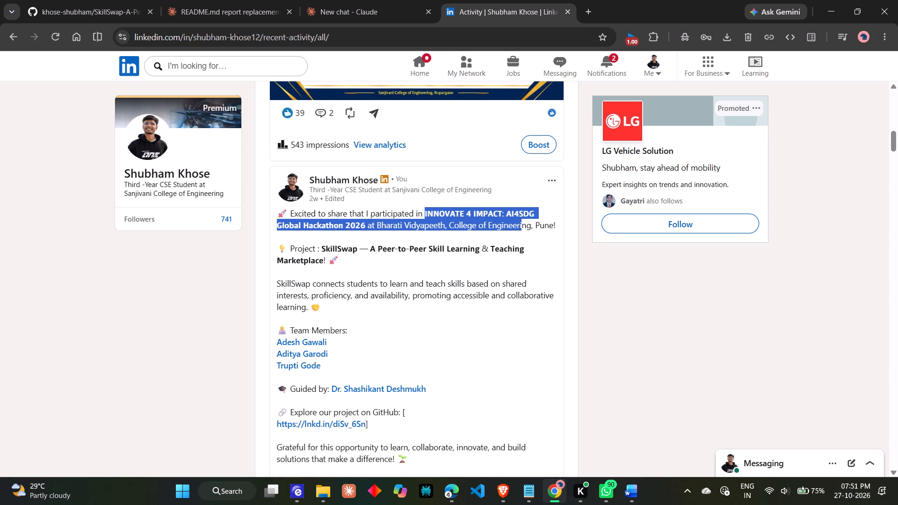
left_click_drag(526, 230, 554, 230)
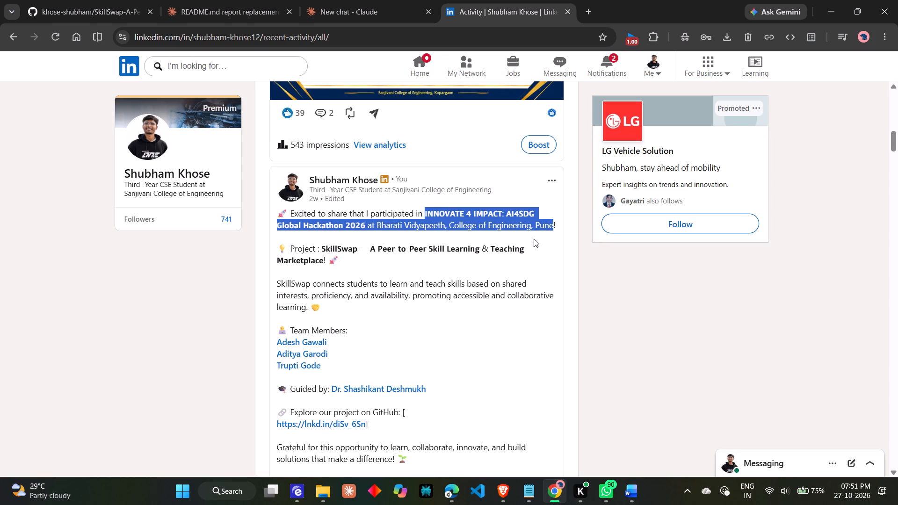
key("ctrl+c")
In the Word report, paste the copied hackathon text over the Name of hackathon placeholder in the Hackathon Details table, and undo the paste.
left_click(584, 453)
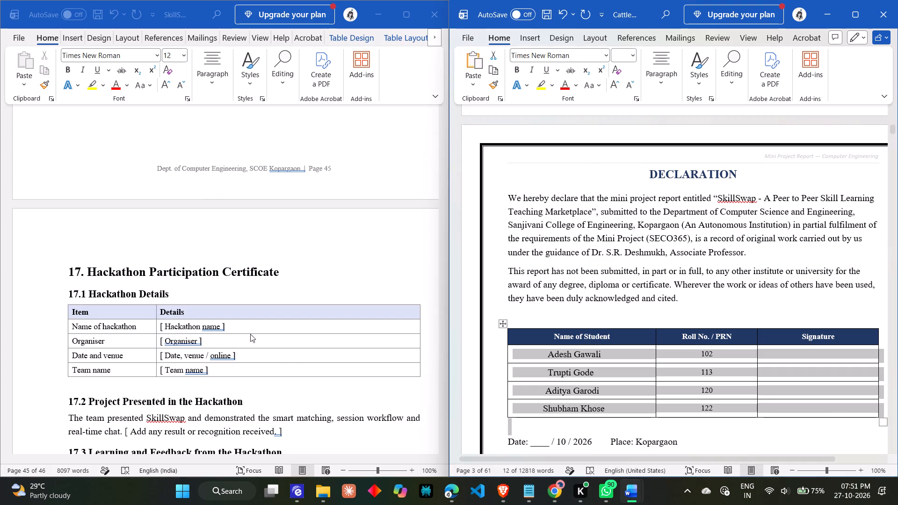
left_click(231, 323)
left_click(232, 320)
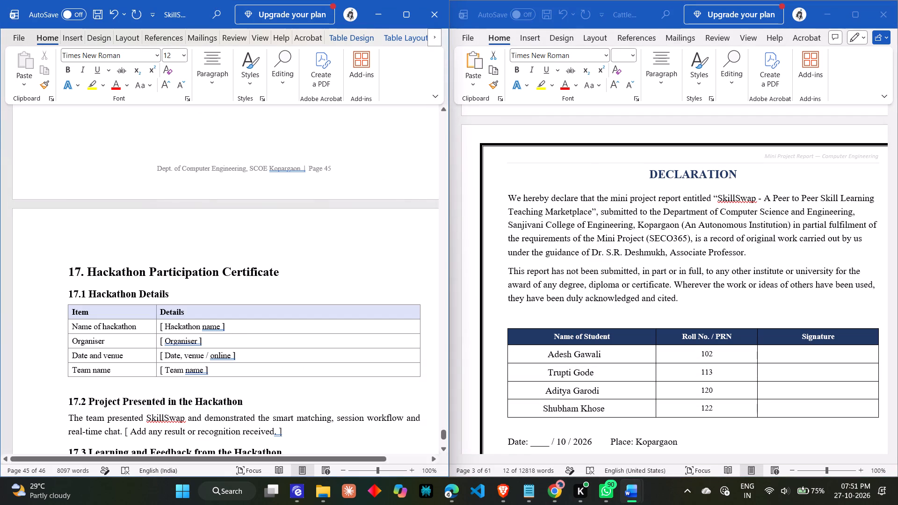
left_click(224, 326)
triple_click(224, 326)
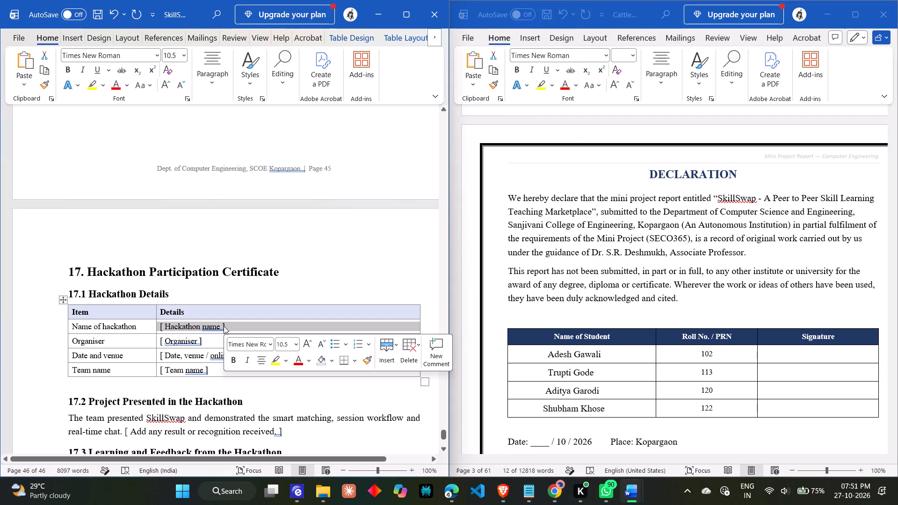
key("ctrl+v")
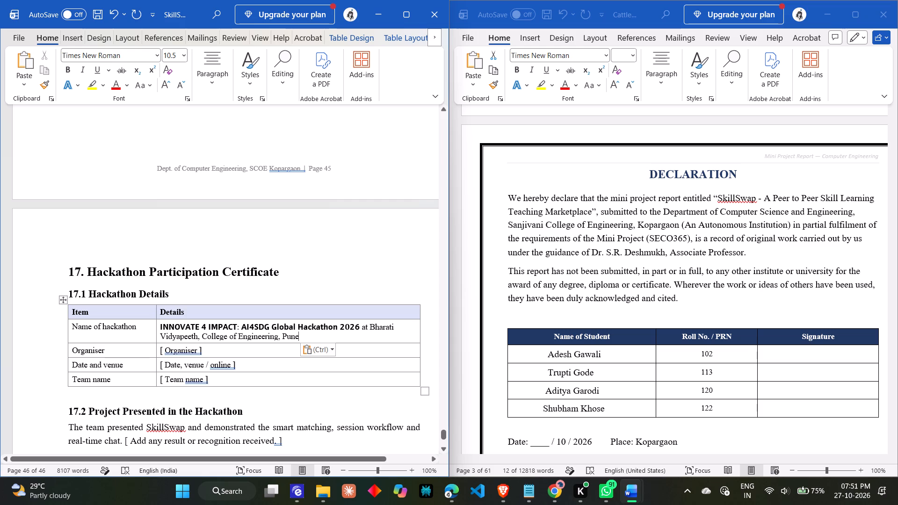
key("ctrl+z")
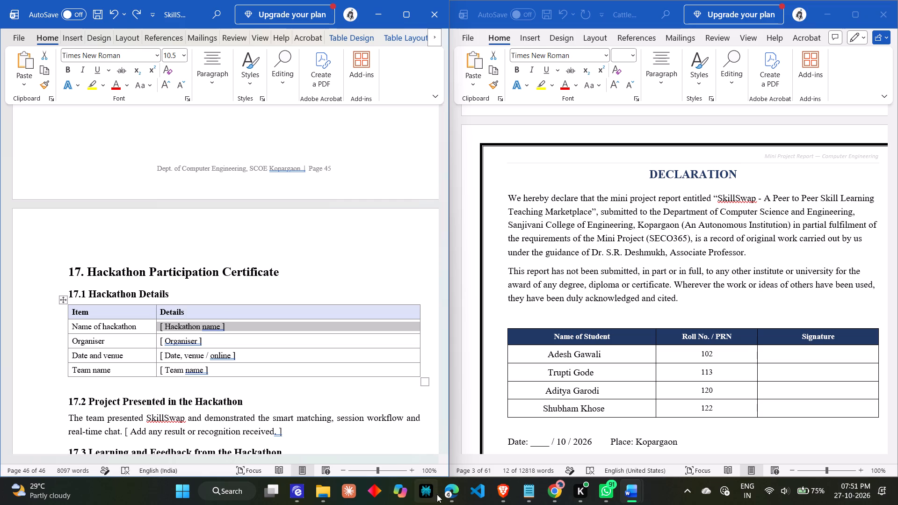
Switch to the Notepad notes and paste the copied hackathon name and venue below the associate professor's line, leaving blank lines between.
left_click(529, 487)
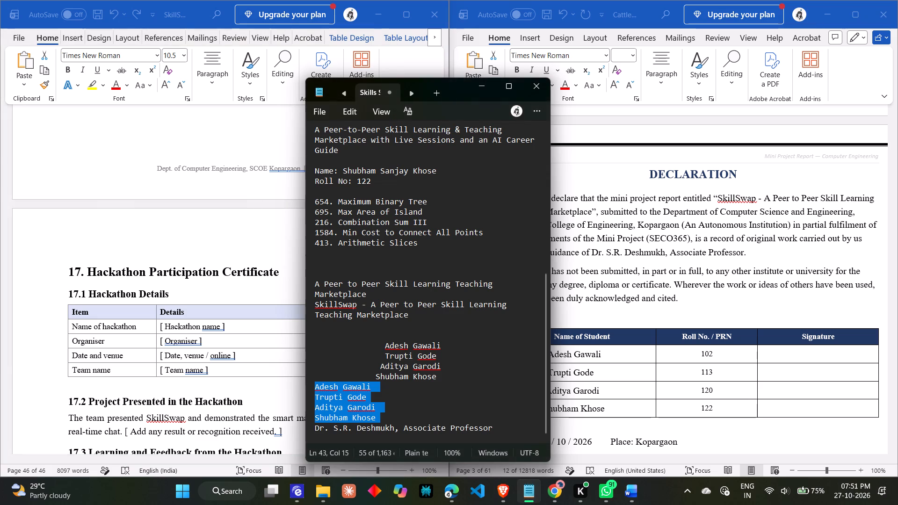
scroll(441, 416, "down", 6)
left_click(498, 423)
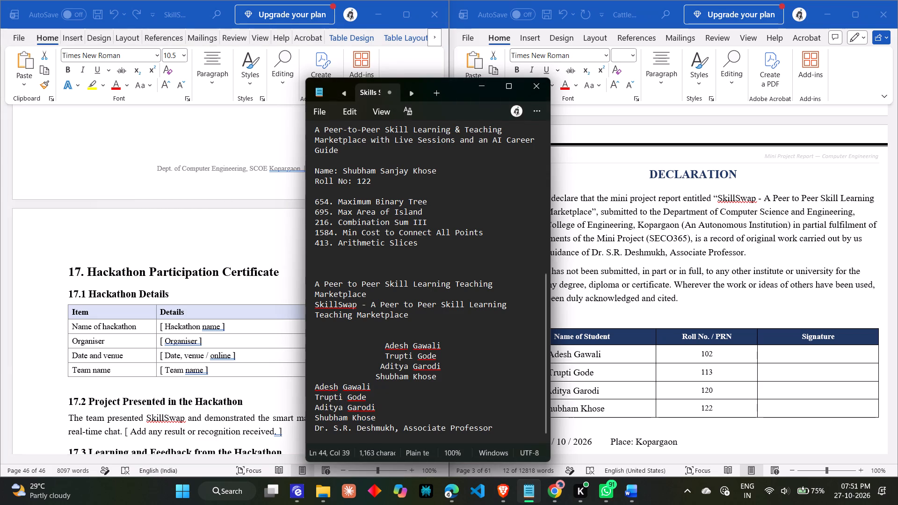
key("shift+Return")
key("shift+Return")
key("shift+Return")
key("ctrl+v")
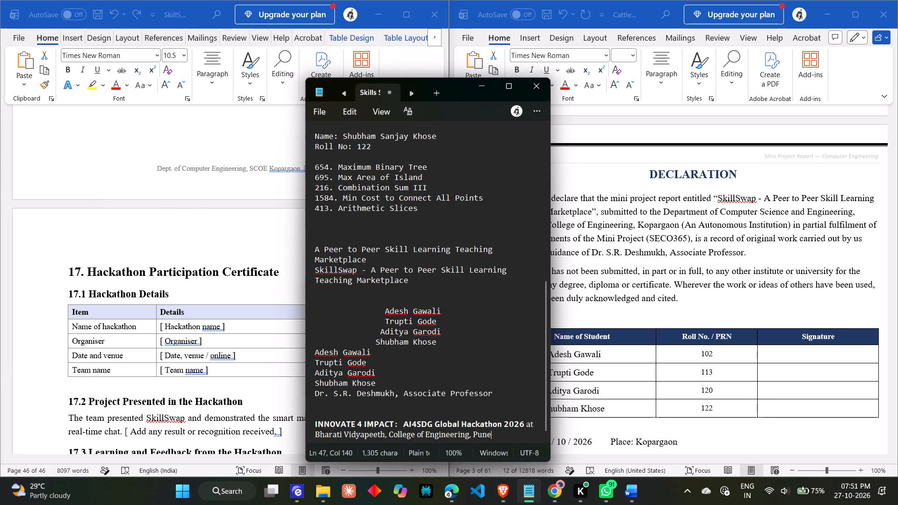
Copy "NNOVATE 4 IMPACT: AI4SDG Global Hackathon 2026" from the pasted note, without the venue, and paste it on a new line below.
left_click(523, 422)
left_click_drag(523, 422, 427, 424)
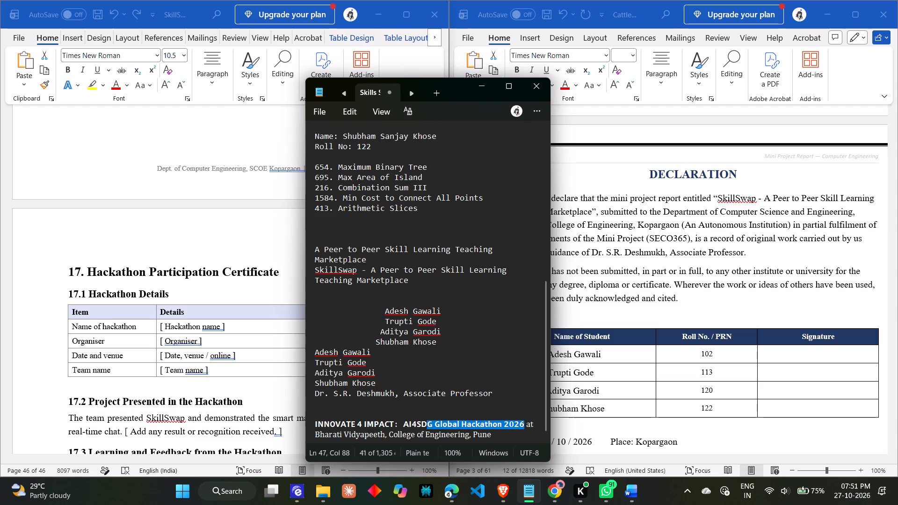
left_click_drag(427, 424, 311, 418)
left_click(319, 422)
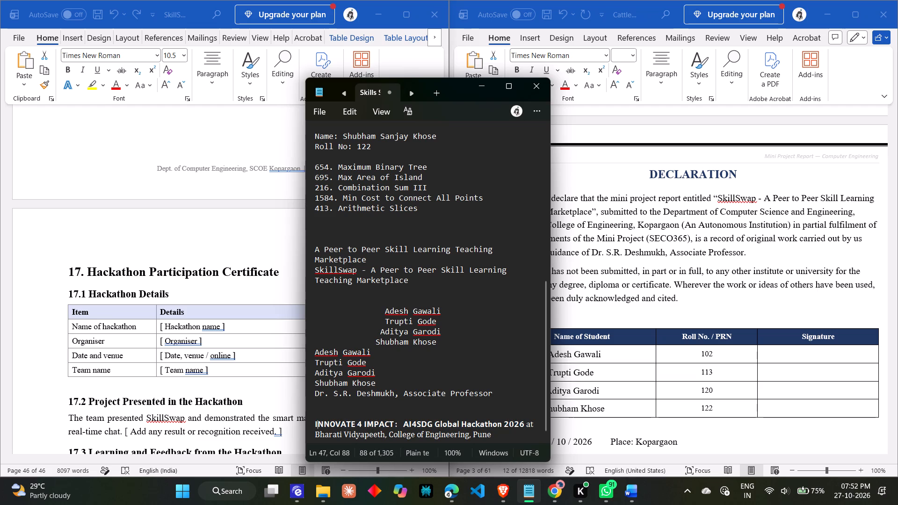
left_click_drag(317, 421, 459, 427)
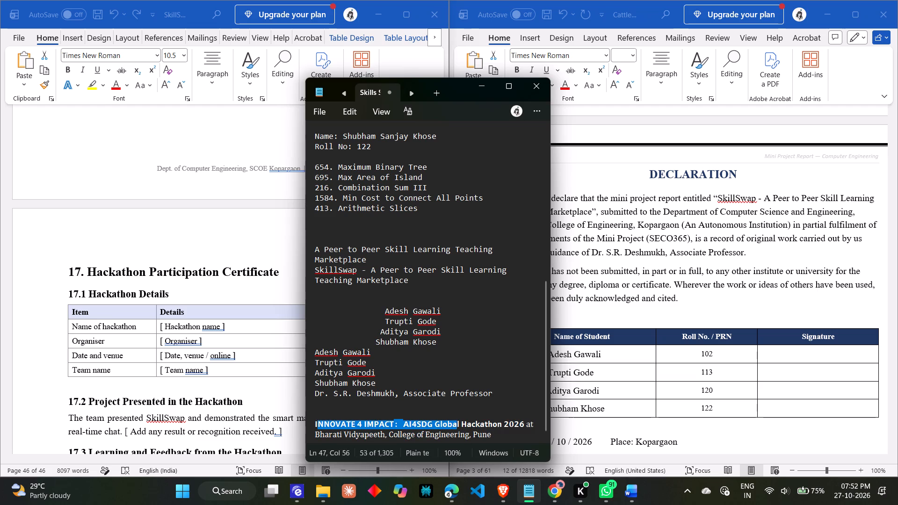
left_click_drag(459, 427, 522, 425)
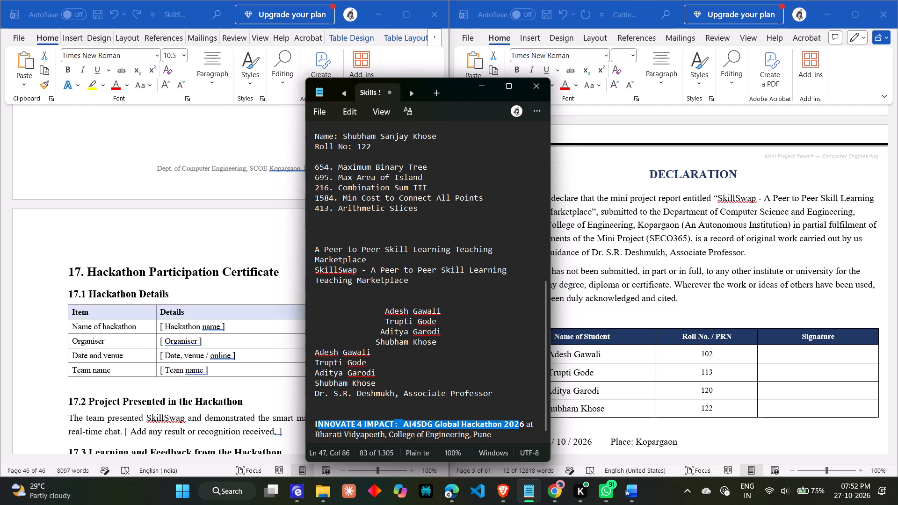
left_click_drag(522, 425, 521, 426)
key("ctrl+c")
left_click(494, 433)
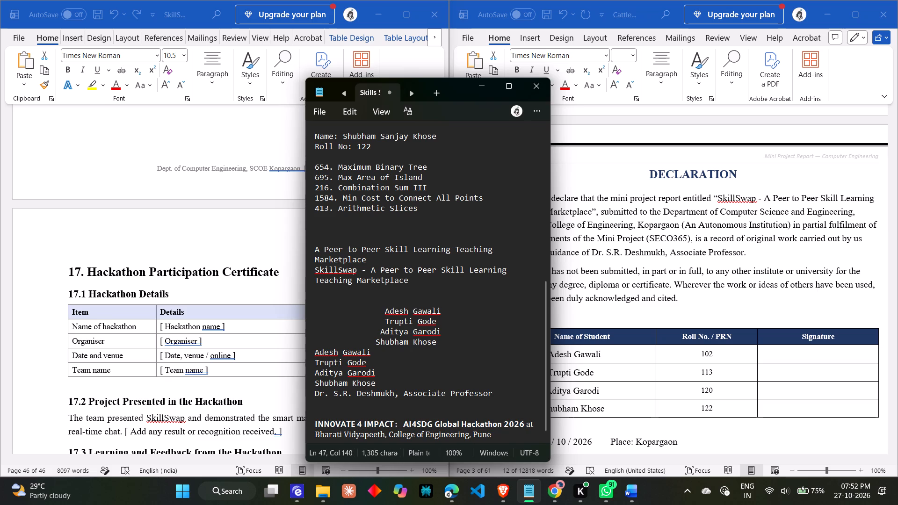
key("shift+Return")
key("ctrl+v")
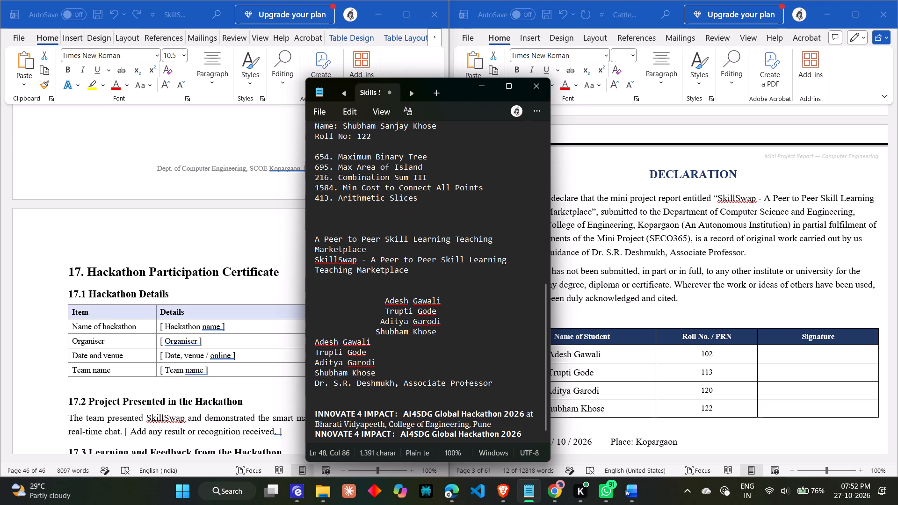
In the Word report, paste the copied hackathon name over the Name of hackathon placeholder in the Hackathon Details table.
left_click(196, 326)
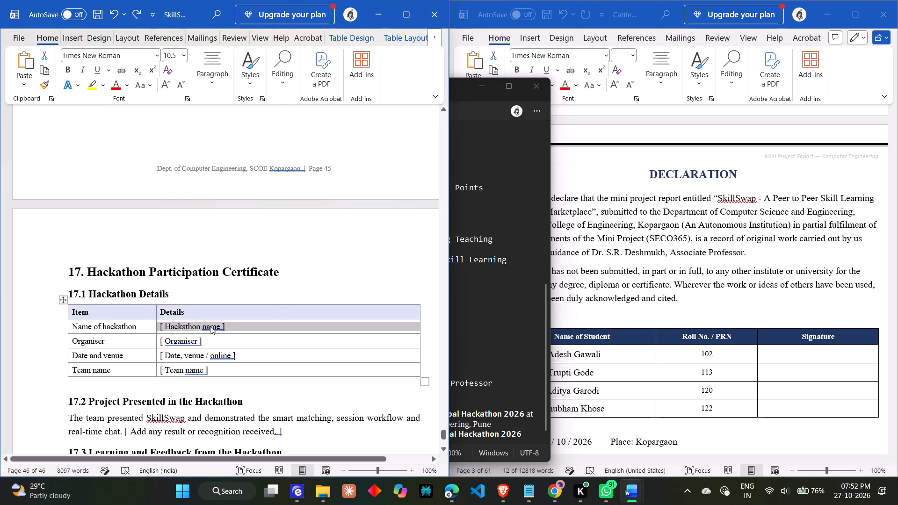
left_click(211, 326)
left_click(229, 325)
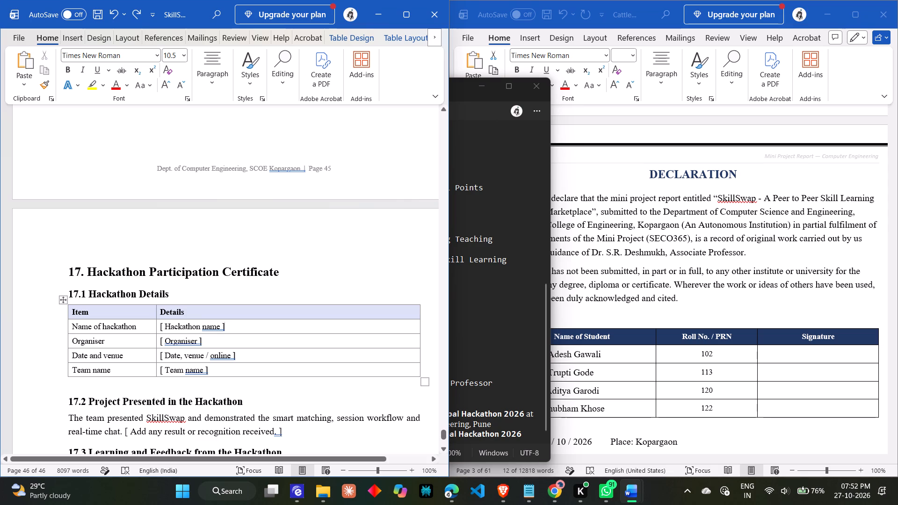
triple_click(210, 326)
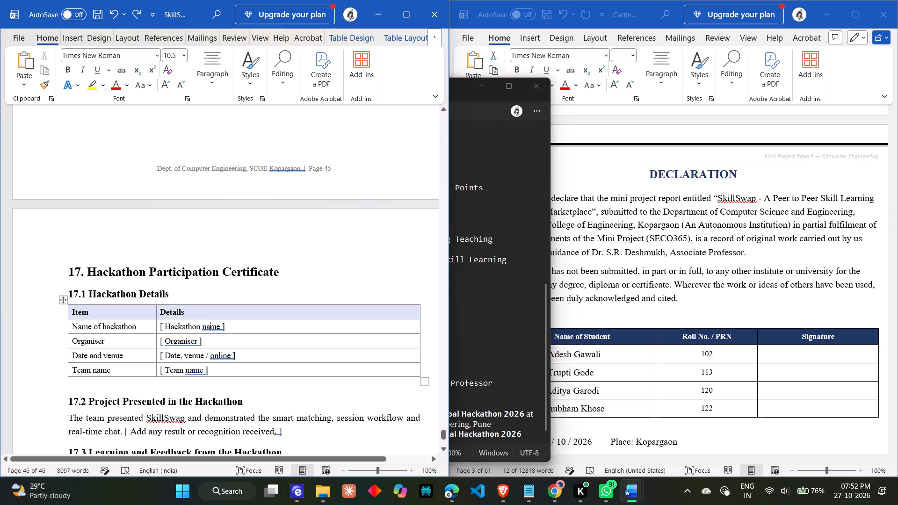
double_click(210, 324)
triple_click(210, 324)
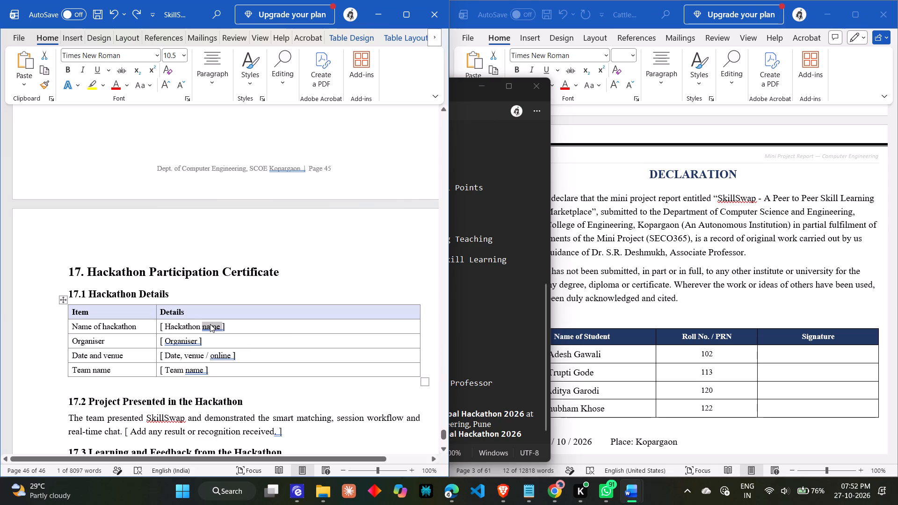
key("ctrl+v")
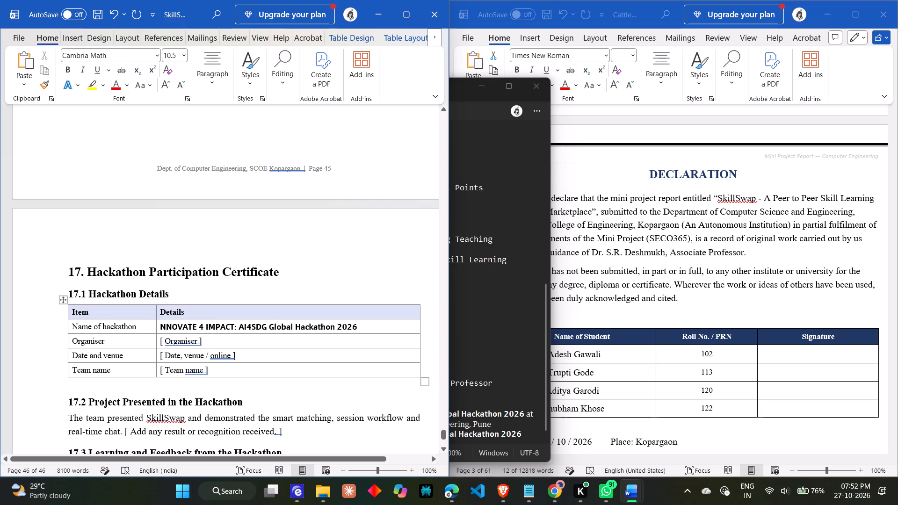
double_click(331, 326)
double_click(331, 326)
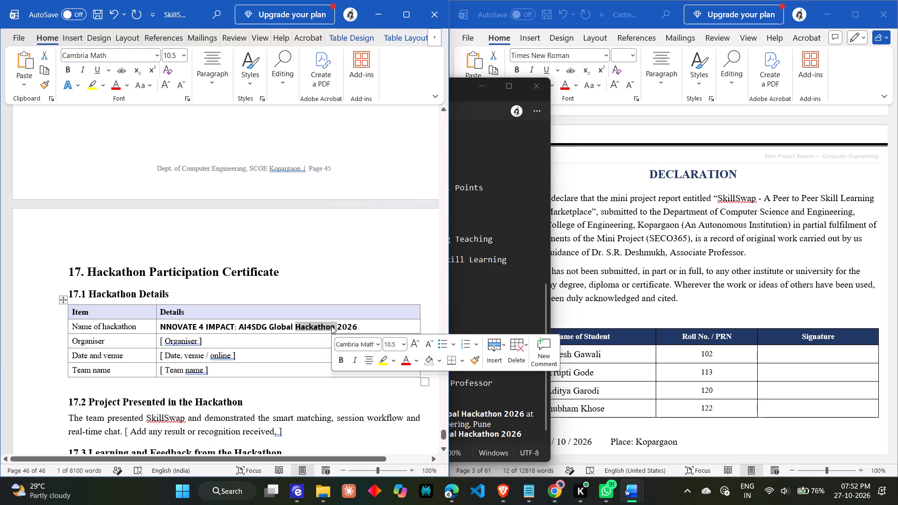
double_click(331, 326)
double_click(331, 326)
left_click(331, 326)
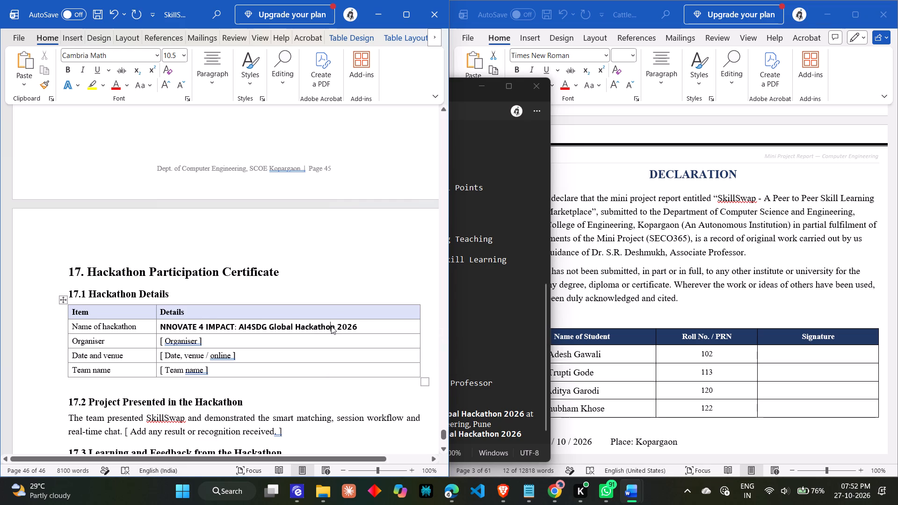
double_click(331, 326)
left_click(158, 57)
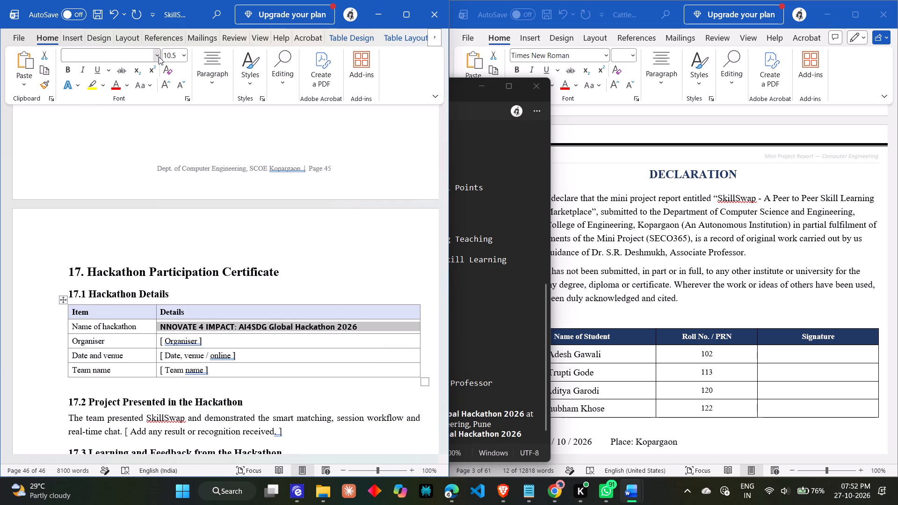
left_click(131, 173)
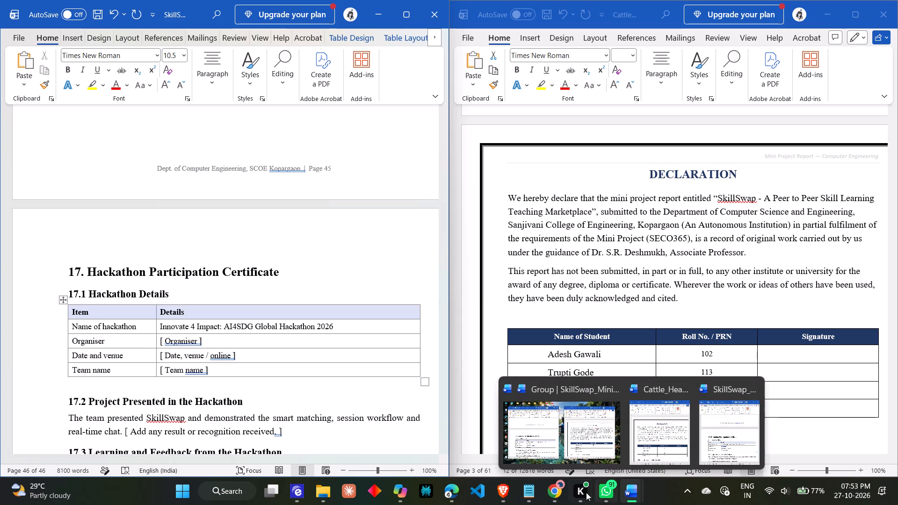
Copy "Bharati Vidyapeeth, College of Engineering, Pune" from the Notepad notes and paste it over the Organiser placeholder in the Word report.
left_click_drag(526, 490, 599, 483)
left_click(600, 483)
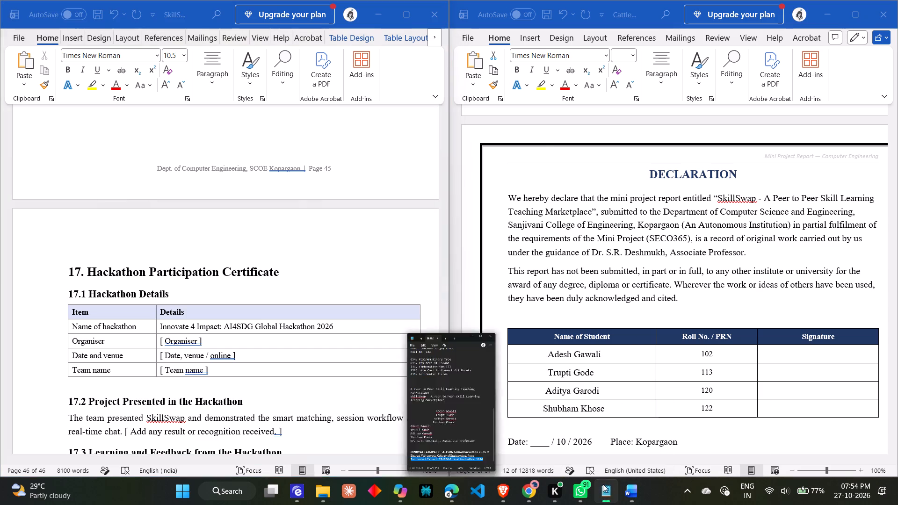
left_click(410, 391)
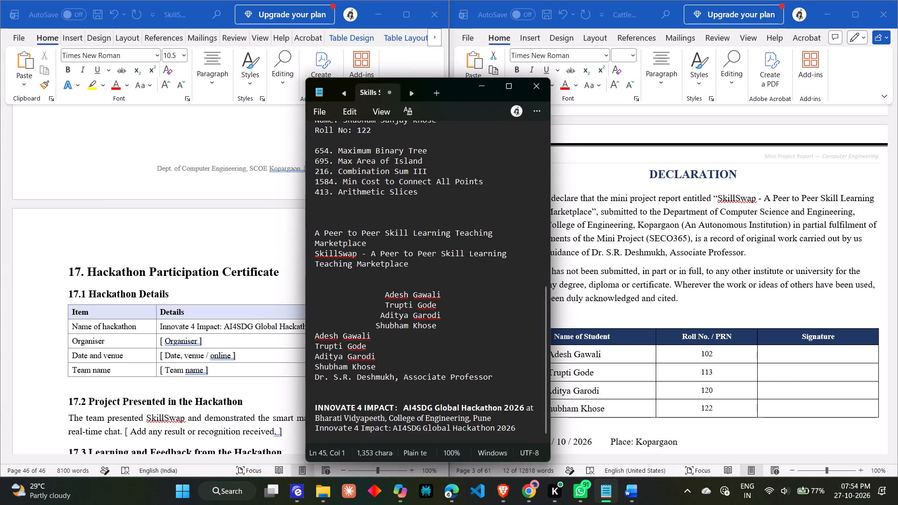
left_click_drag(315, 418, 359, 417)
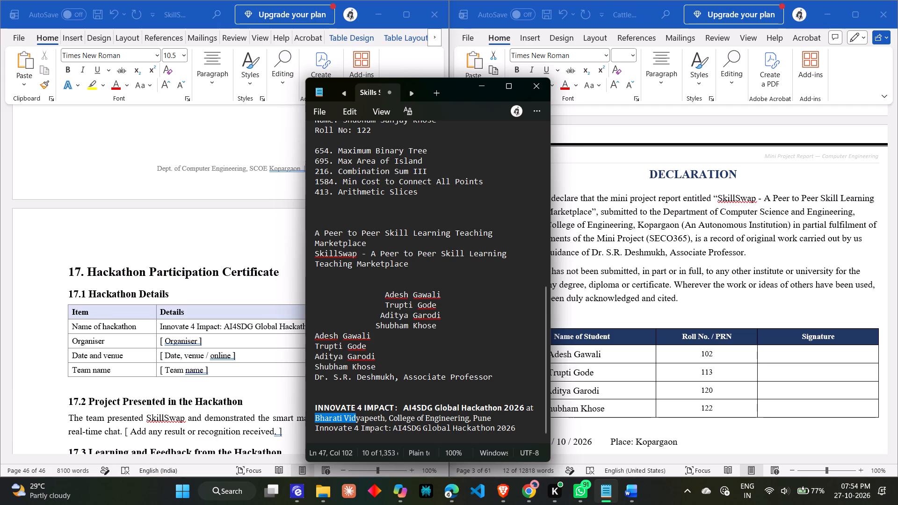
left_click_drag(359, 417, 499, 422)
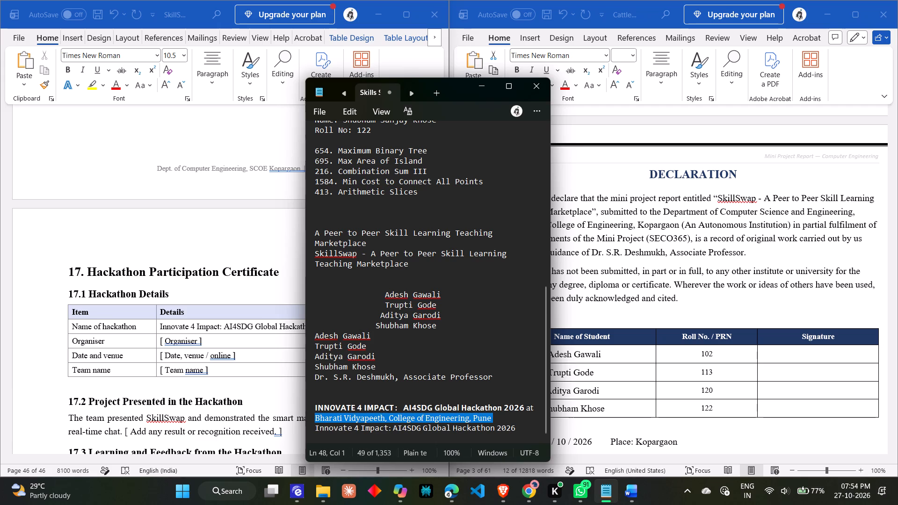
key("ctrl+c")
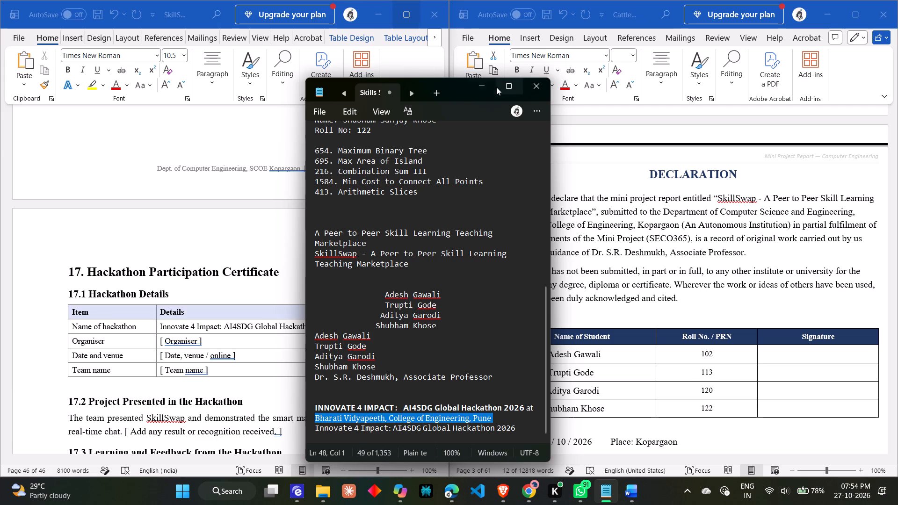
left_click(486, 82)
left_click_drag(215, 342, 195, 341)
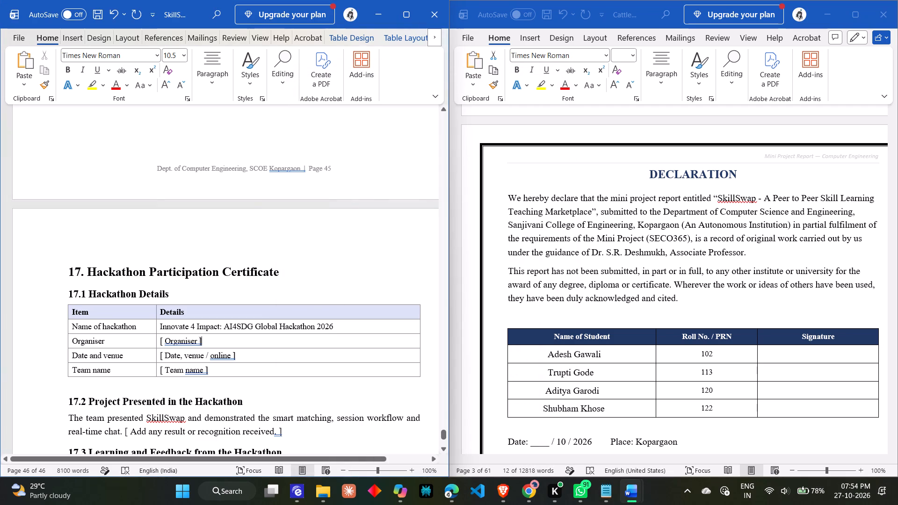
left_click_drag(195, 341, 161, 342)
key("ctrl+v")
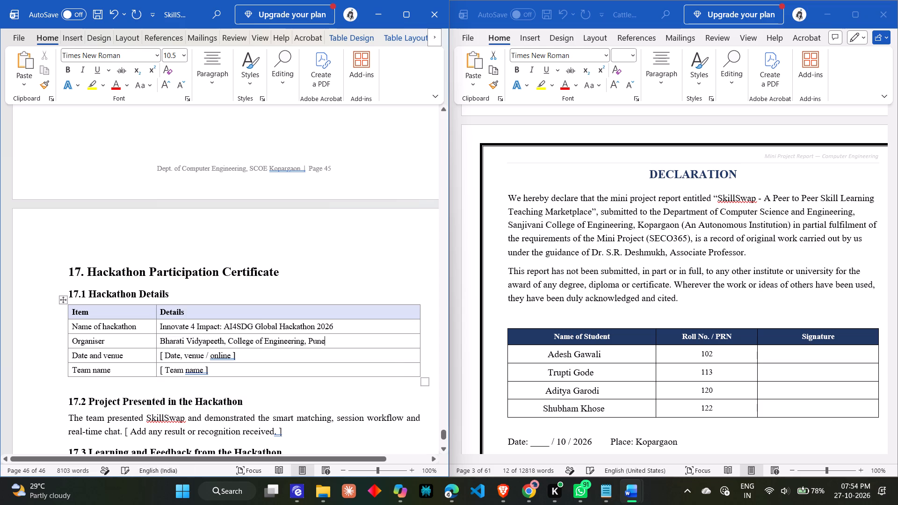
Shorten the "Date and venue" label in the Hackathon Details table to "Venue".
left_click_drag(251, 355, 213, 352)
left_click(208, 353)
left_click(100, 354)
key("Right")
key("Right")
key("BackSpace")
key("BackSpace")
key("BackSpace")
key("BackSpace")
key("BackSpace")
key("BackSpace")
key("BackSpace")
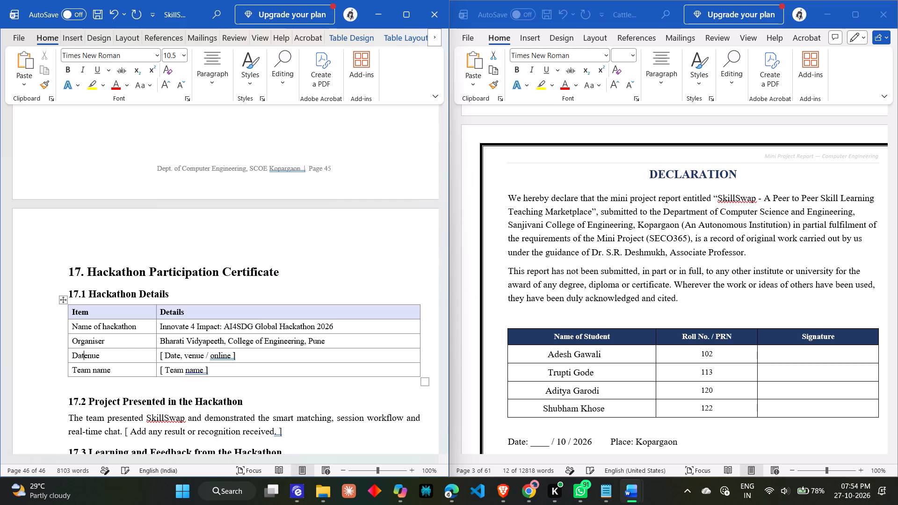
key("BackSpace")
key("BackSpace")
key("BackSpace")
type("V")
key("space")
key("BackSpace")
Indent the Hackathon Details item labels with leading spaces: five before Venue, three before Organiser, two before Name of hackathon, three before Team name.
key("Left")
key("space")
key("space")
key("space")
key("space")
key("space")
key("Up")
key("Left")
key("Left")
key("space")
key("space")
key("space")
key("Up")
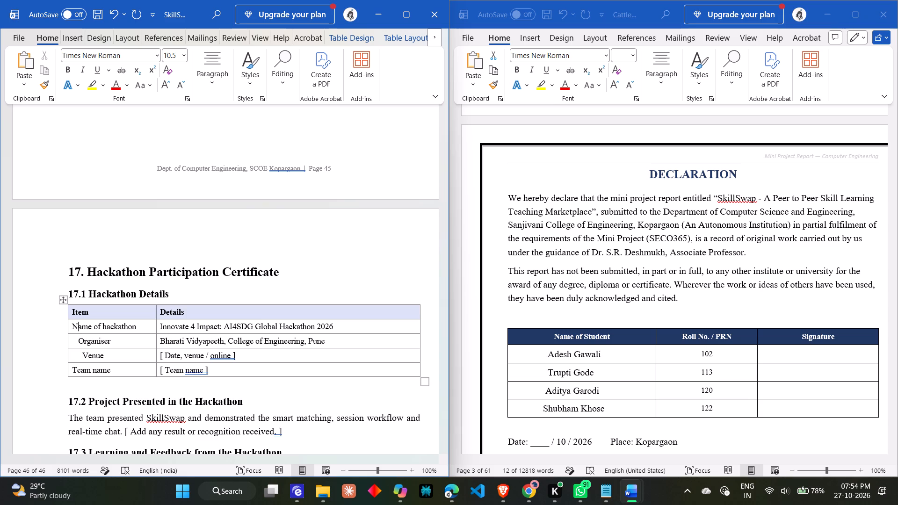
key("Left")
key("space")
key("space")
key("Down")
key("Down")
key("Down")
key("Left")
key("space")
key("space")
key("space")
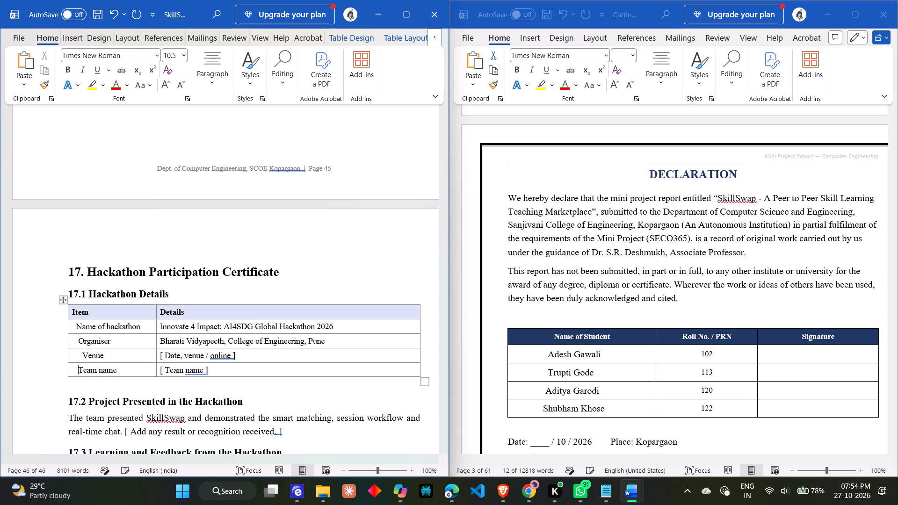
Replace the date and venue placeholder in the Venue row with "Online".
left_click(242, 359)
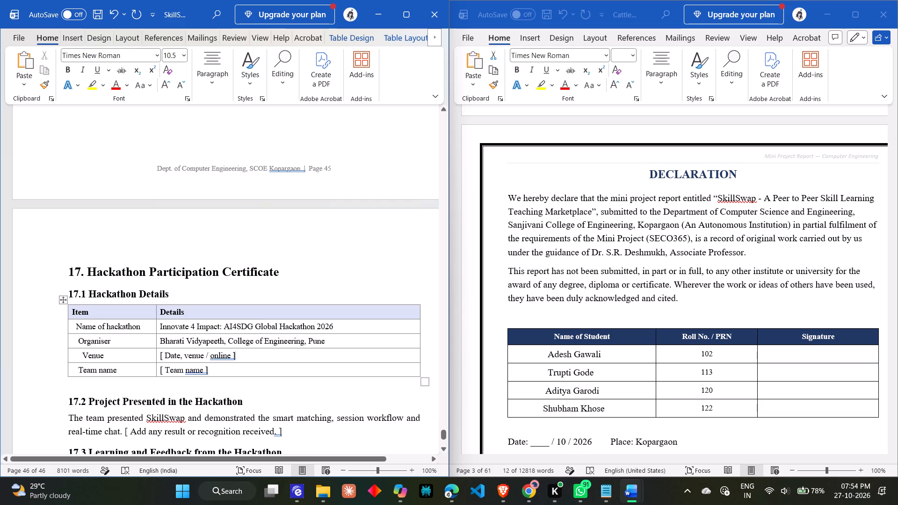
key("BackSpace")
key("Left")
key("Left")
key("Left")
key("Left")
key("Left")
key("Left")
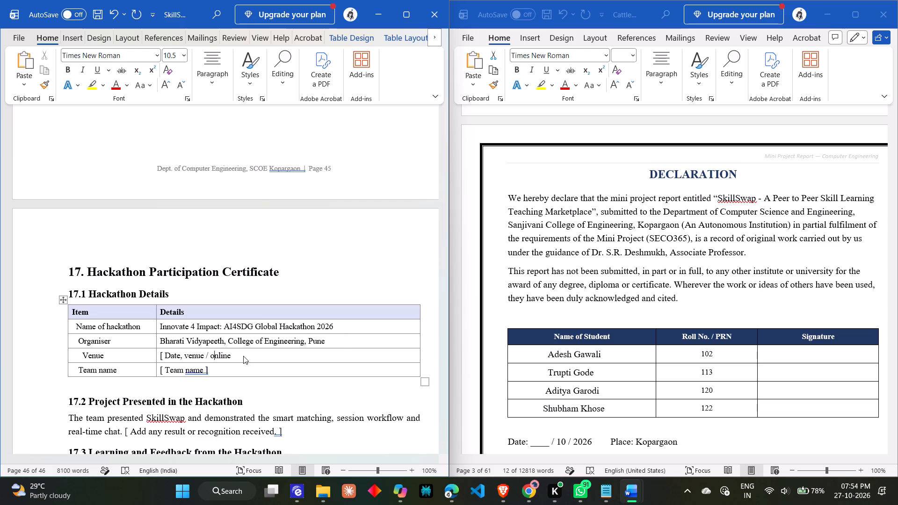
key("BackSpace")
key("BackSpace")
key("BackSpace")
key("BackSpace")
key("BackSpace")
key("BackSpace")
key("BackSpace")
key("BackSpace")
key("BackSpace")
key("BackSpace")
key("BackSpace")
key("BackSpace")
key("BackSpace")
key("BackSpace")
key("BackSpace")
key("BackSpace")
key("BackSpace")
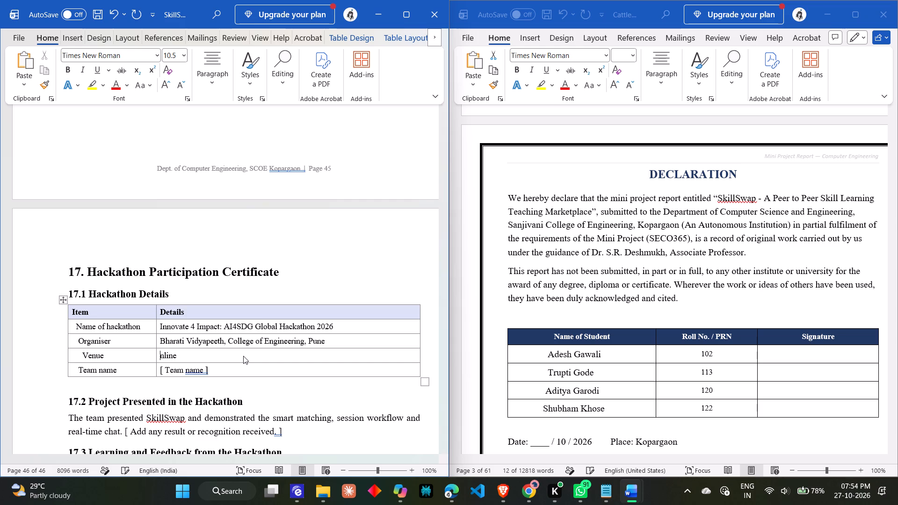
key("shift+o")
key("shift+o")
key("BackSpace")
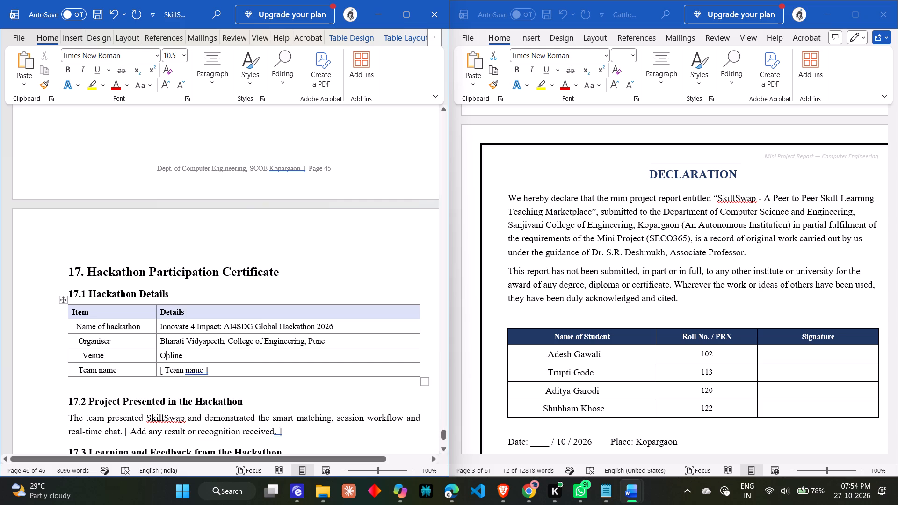
Change the Venue row's label in the Hackathon Details table to "Location", keeping its indent.
left_click(224, 371)
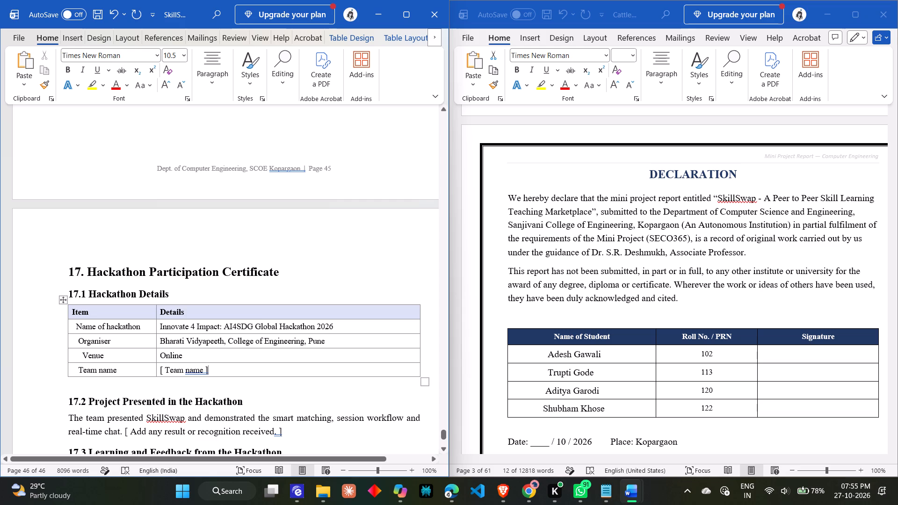
left_click(297, 368)
left_click(119, 357)
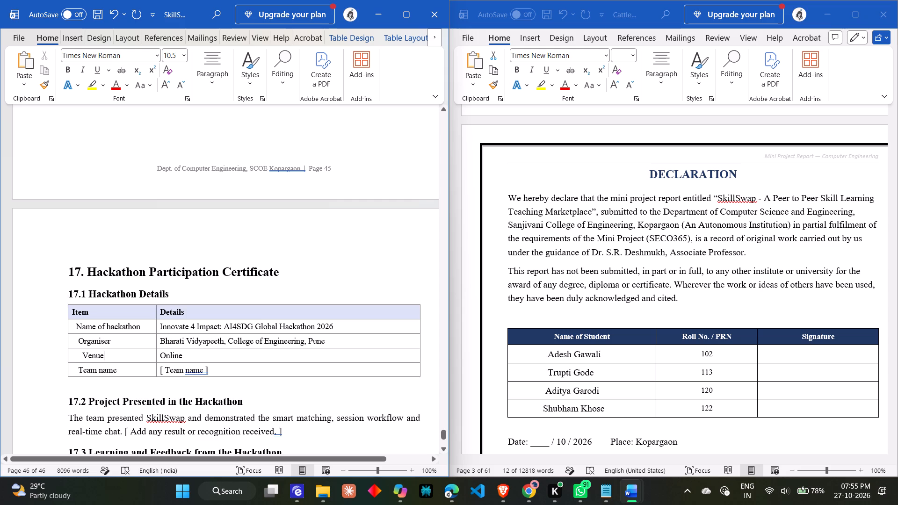
left_click(119, 357)
key("BackSpace")
key("BackSpace")
key("BackSpace")
key("BackSpace")
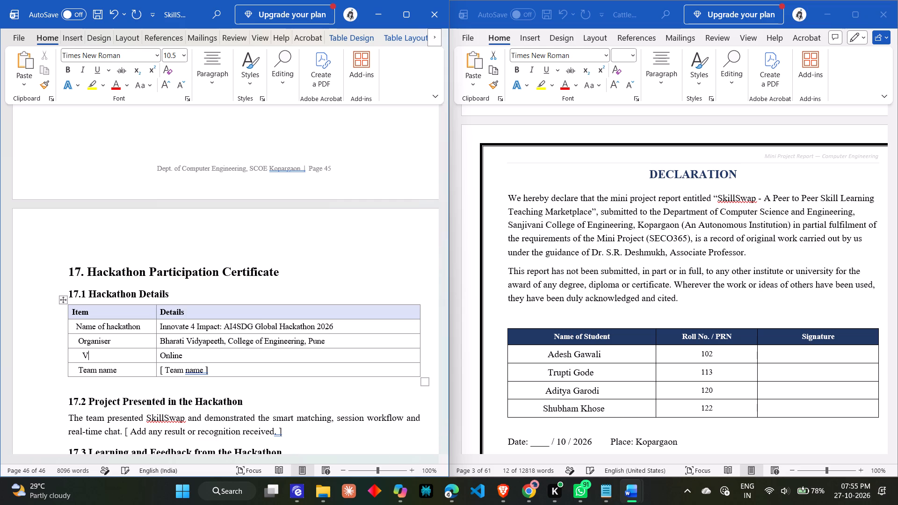
type("Lo")
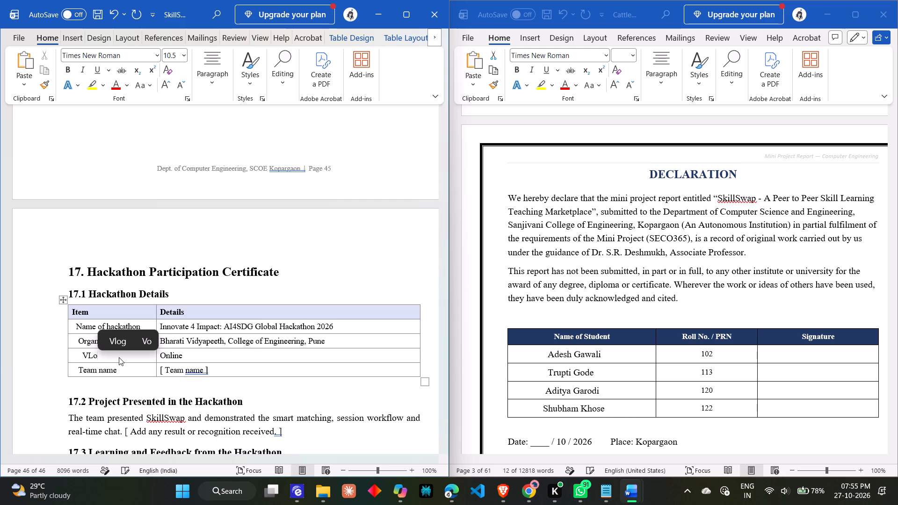
type("cat")
type("ion")
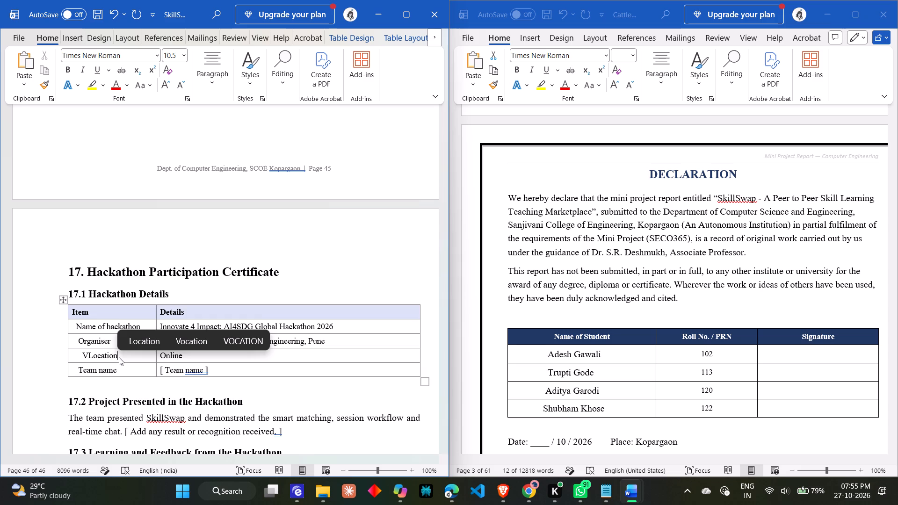
key("Left")
key("Left")
key("Left")
key("Left")
key("Left")
key("Left")
key("Left")
key("Left")
key("BackSpace")
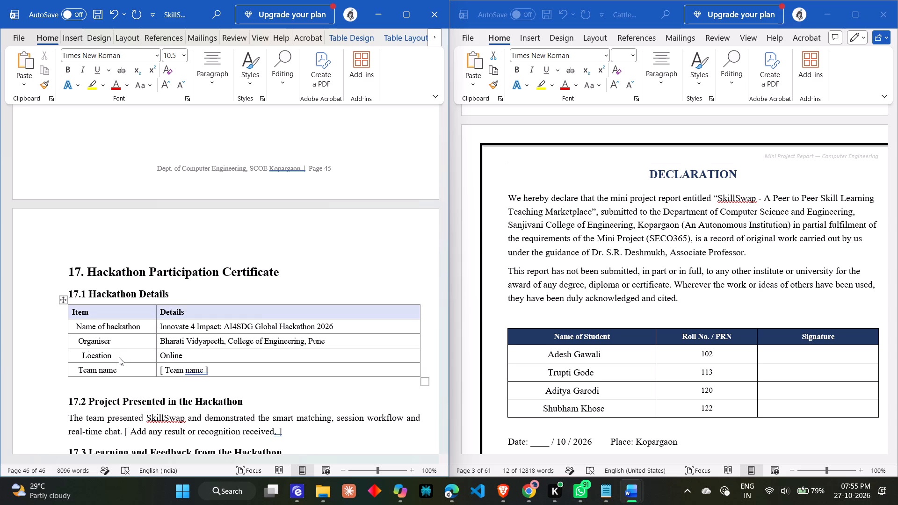
Replace the "Online" entry in the Location row with "Pune".
key("Right")
key("Right")
key("Right")
key("Right")
key("Right")
key("Right")
key("Right")
key("Right")
key("Right")
key("Right")
key("Right")
key("Right")
key("Right")
key("Right")
key("Right")
key("BackSpace")
key("BackSpace")
key("BackSpace")
type("Pune")
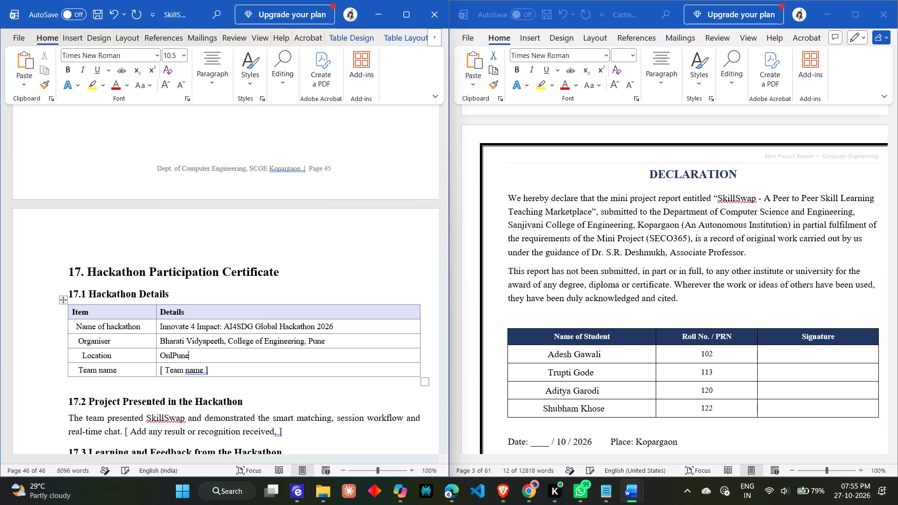
left_click(119, 357)
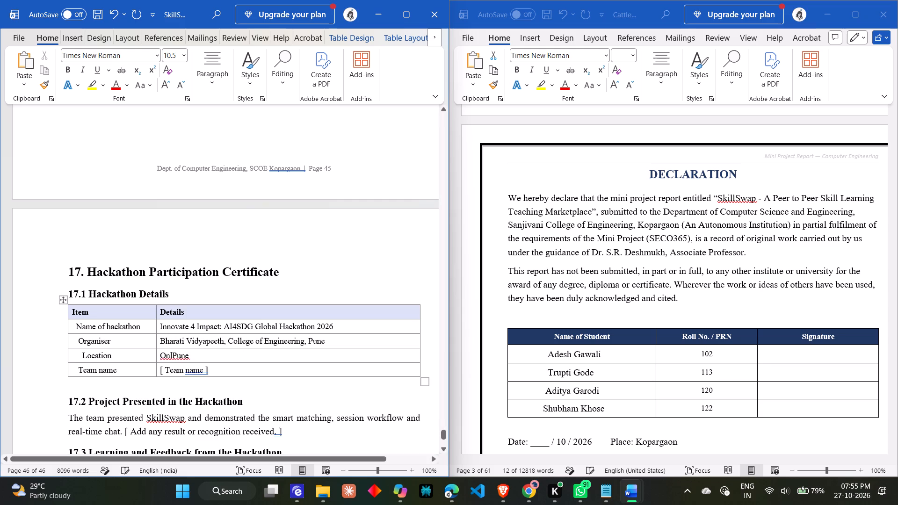
left_click(171, 357)
key("Right")
key("BackSpace")
key("BackSpace")
key("BackSpace")
Delete the entire Team name row from the Hackathon Details table in section 17.1.
left_click_drag(370, 370, 188, 364)
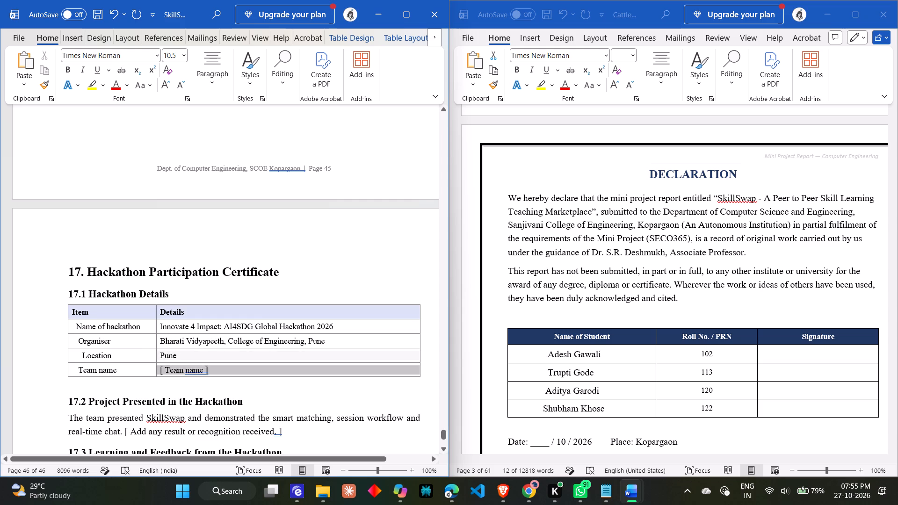
left_click_drag(188, 364, 110, 368)
key("BackSpace")
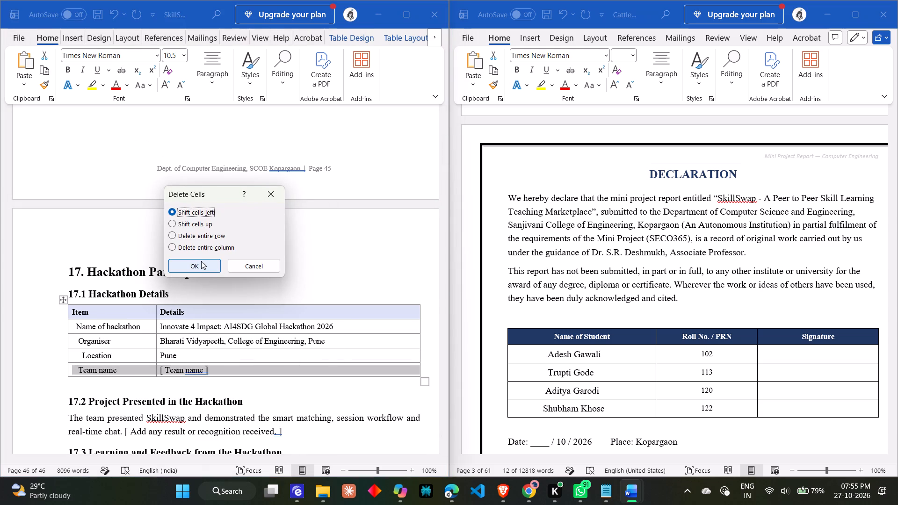
left_click(183, 234)
left_click(203, 266)
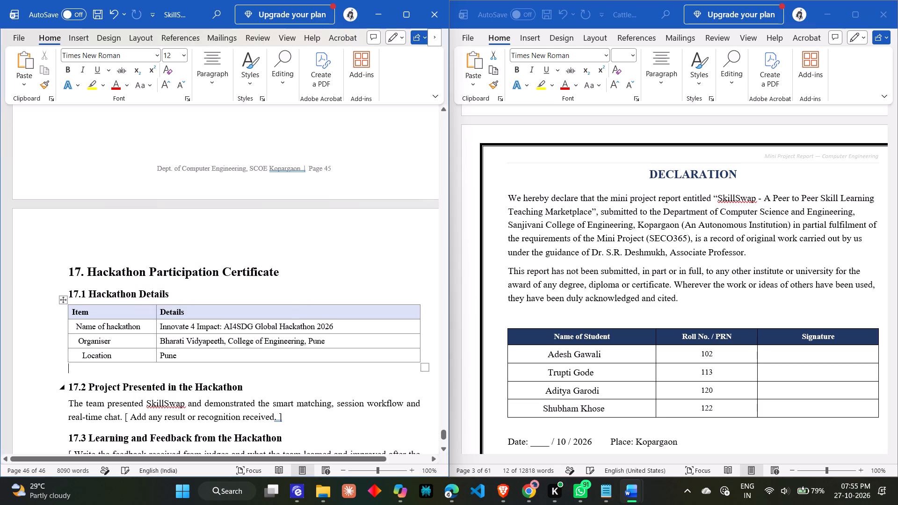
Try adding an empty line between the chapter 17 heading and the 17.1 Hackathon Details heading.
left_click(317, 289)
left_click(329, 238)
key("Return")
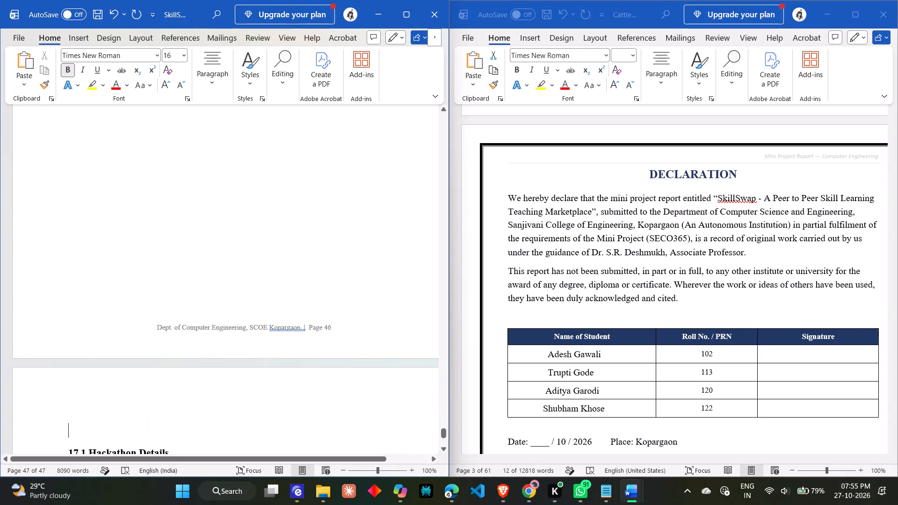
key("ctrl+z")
Remove the bracketed result or recognition placeholder from section 17.2, ending the paragraph with a full stop after "real-time chat".
scroll(310, 240, "up", 3)
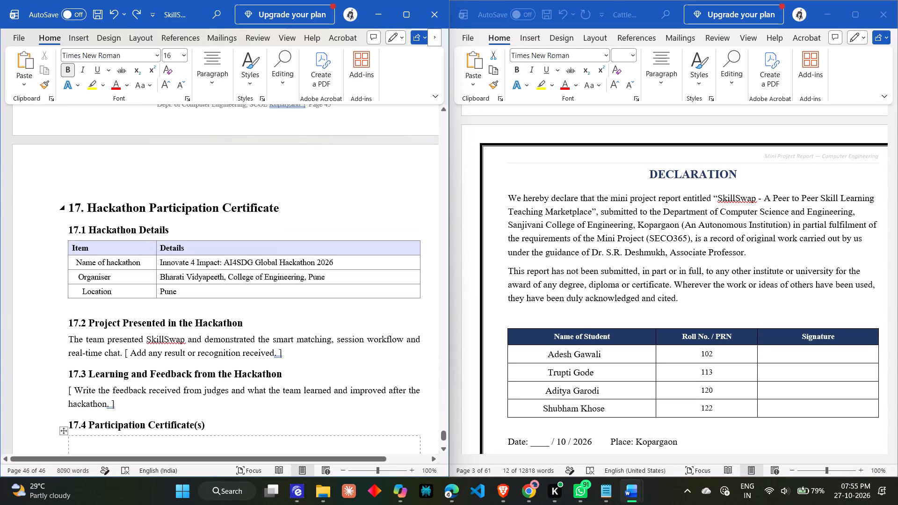
left_click(252, 329)
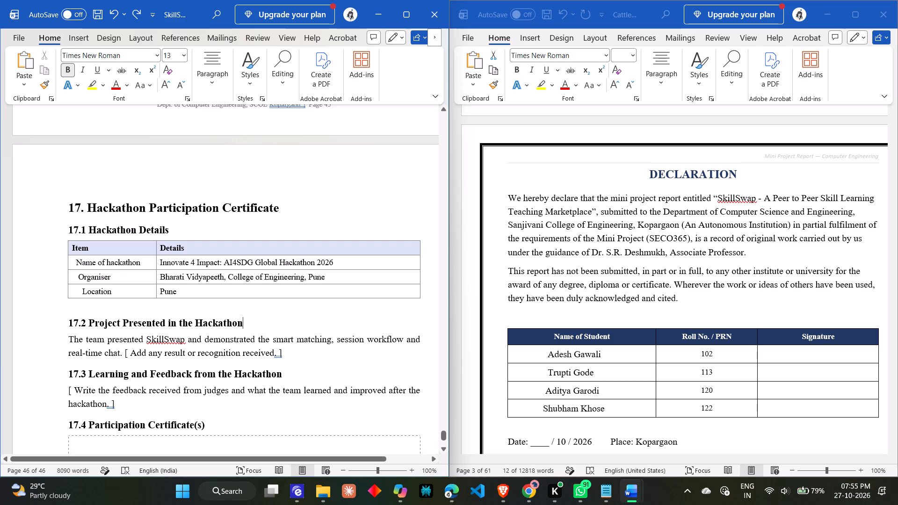
left_click_drag(121, 349, 230, 359)
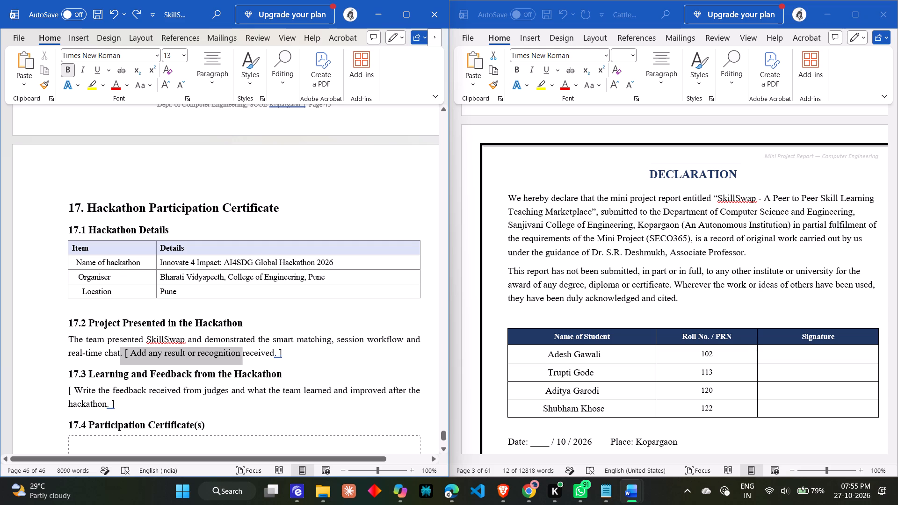
left_click_drag(230, 359, 286, 357)
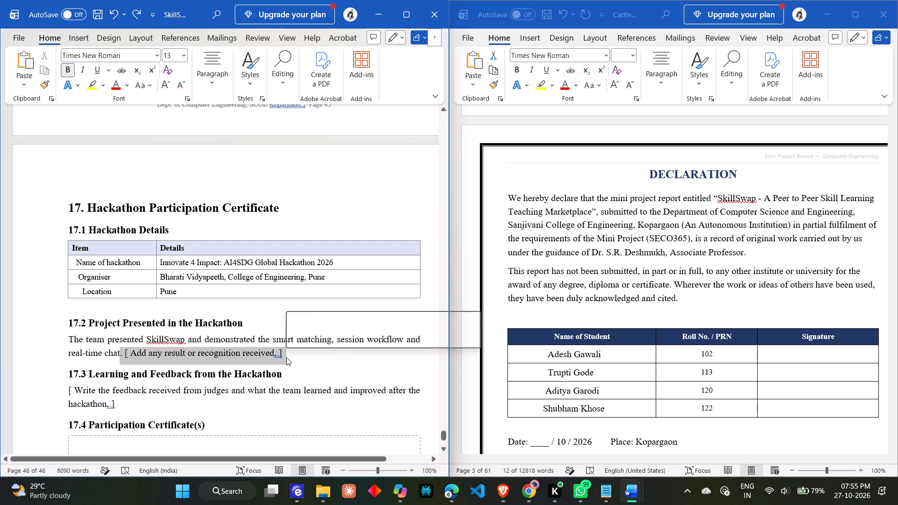
key("BackSpace")
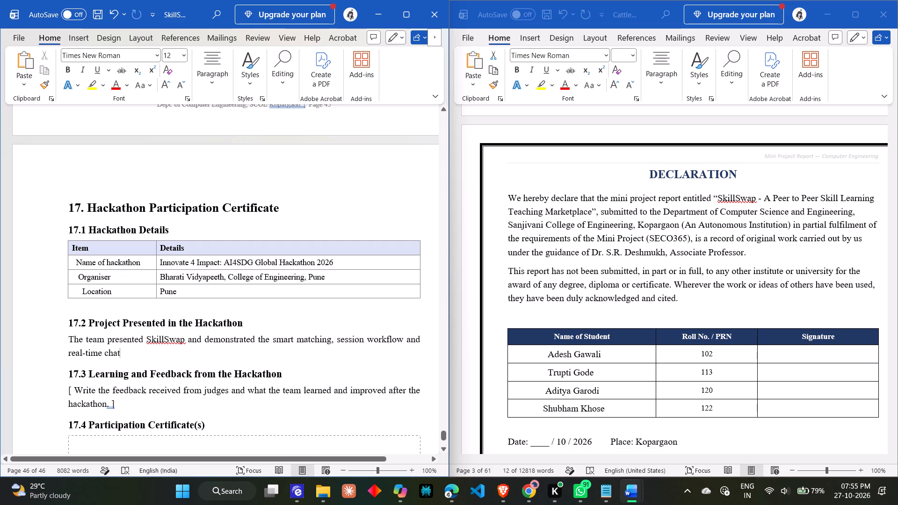
key("period")
Delete section 17.3 Learning and Feedback from the Hackathon, including its heading and bracketed placeholder text.
left_click_drag(120, 405, 72, 398)
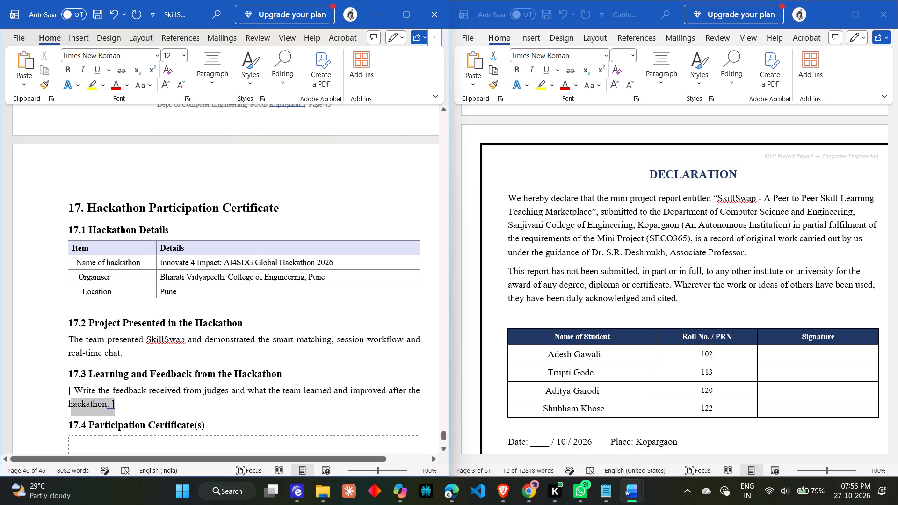
left_click_drag(72, 398, 61, 381)
key("BackSpace")
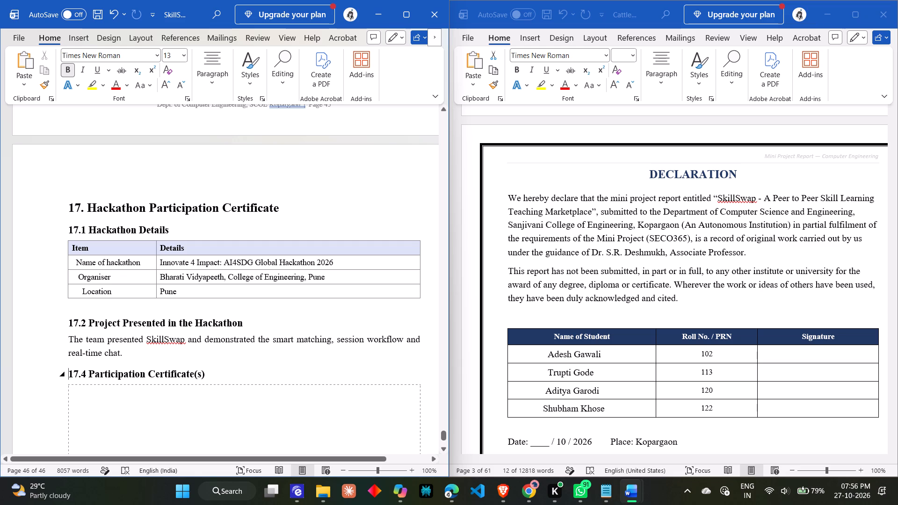
Renumber the Participation Certificate(s) heading as 17.3.
left_click(89, 376)
key("BackSpace")
key("3")
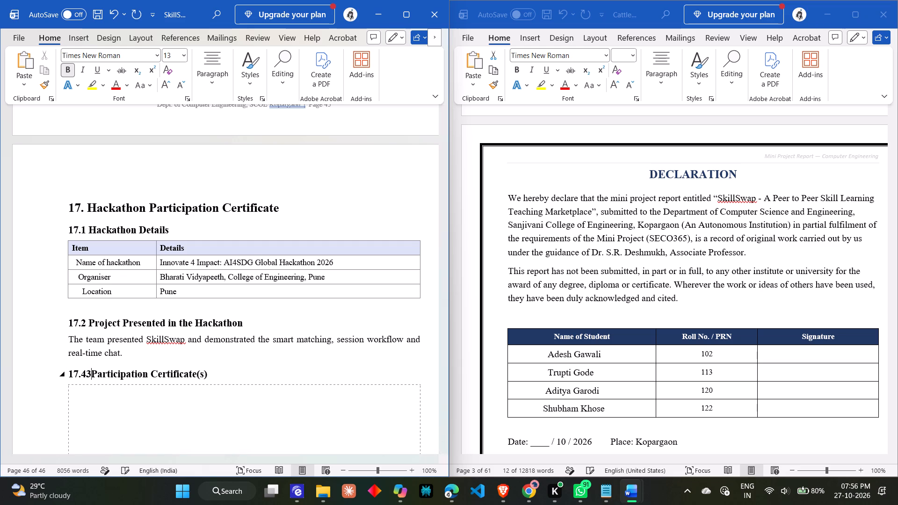
key("BackSpace")
key("BackSpace")
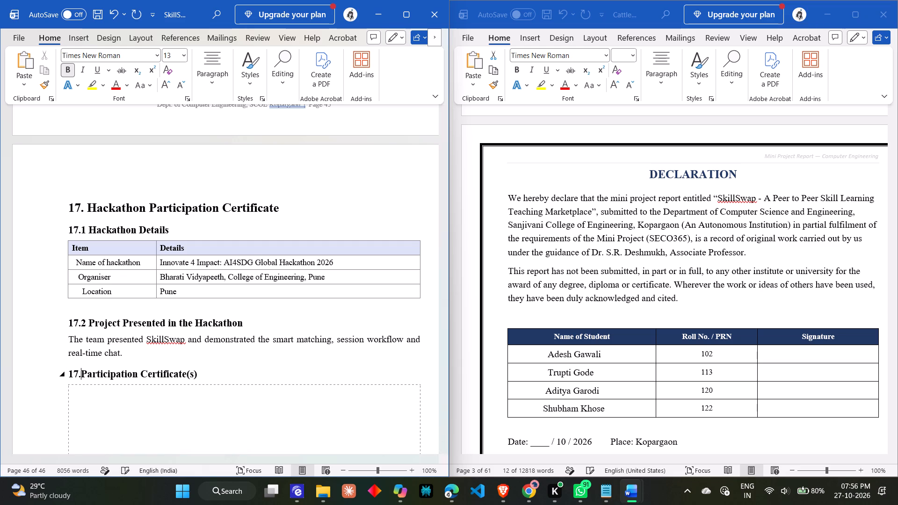
key("3")
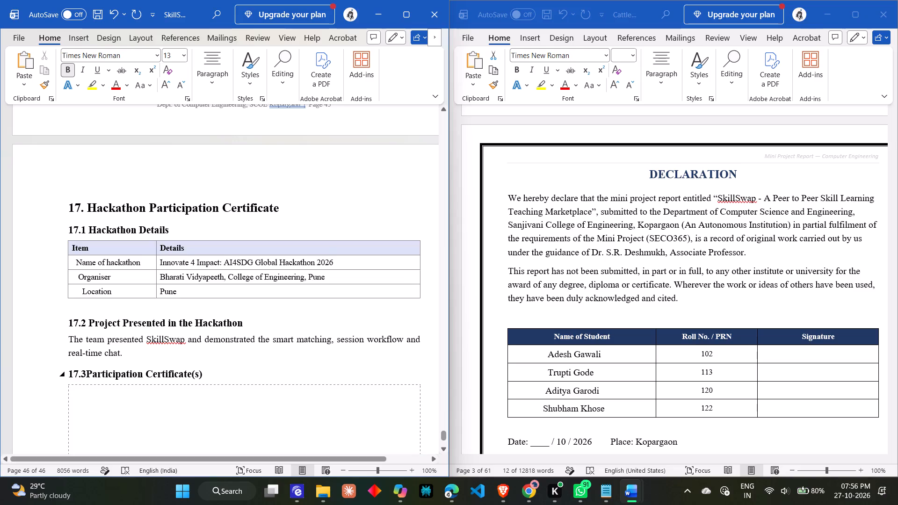
Look through the SkillSwap report's front pages and table of contents down to the chapter 17 entries, and return to chapter 17.
scroll(116, 275, "up", 13)
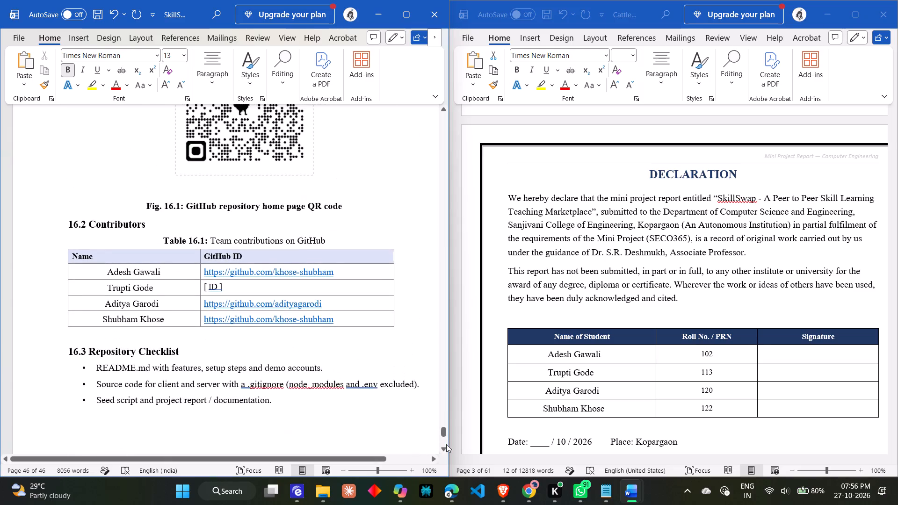
left_click_drag(446, 434, 453, 142)
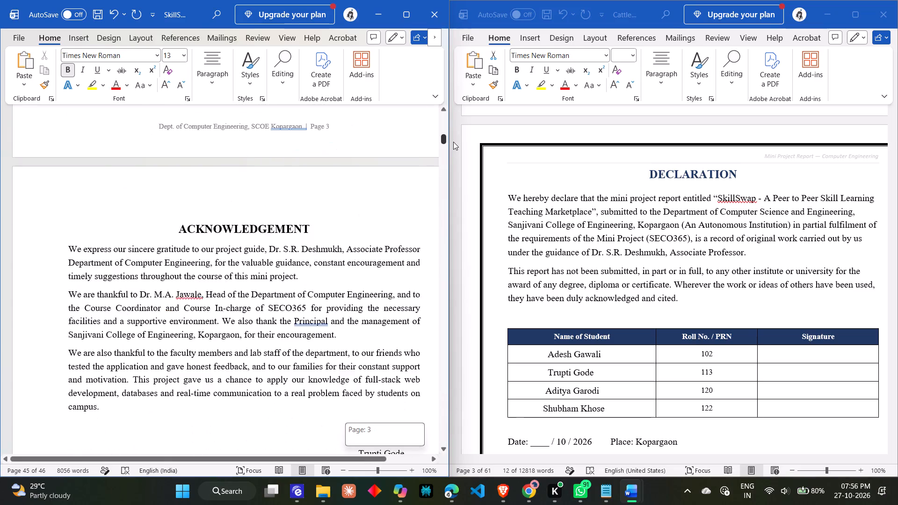
left_click_drag(453, 142, 449, 112)
scroll(291, 339, "down", 12)
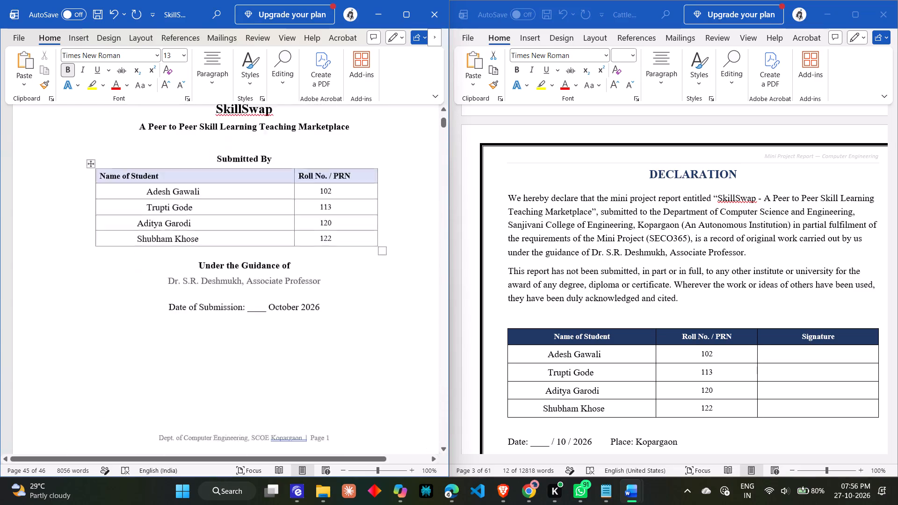
scroll(291, 346, "down", 20)
scroll(291, 346, "down", 20)
scroll(291, 346, "down", 15)
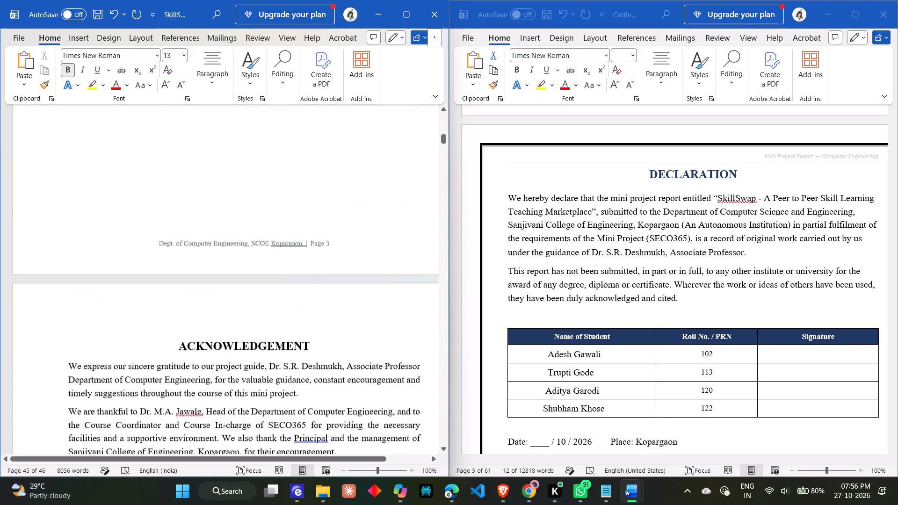
scroll(324, 331, "down", 20)
scroll(324, 331, "down", 20)
scroll(324, 331, "down", 15)
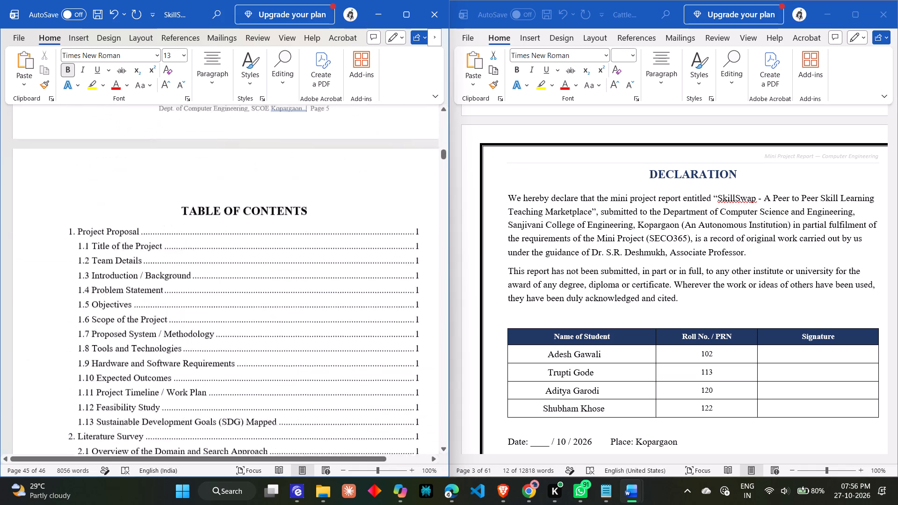
scroll(327, 325, "down", 6)
scroll(327, 325, "down", 20)
scroll(327, 325, "down", 19)
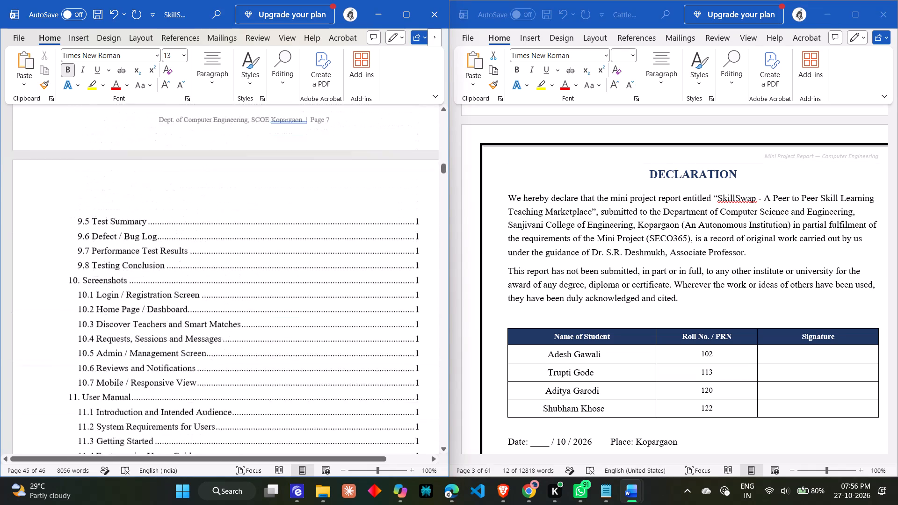
scroll(327, 325, "down", 19)
scroll(327, 325, "down", 11)
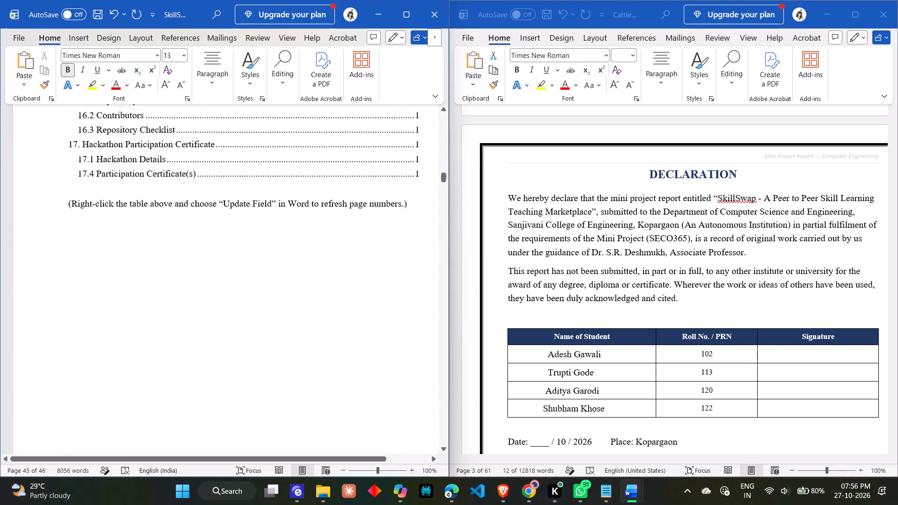
scroll(326, 328, "up", 5)
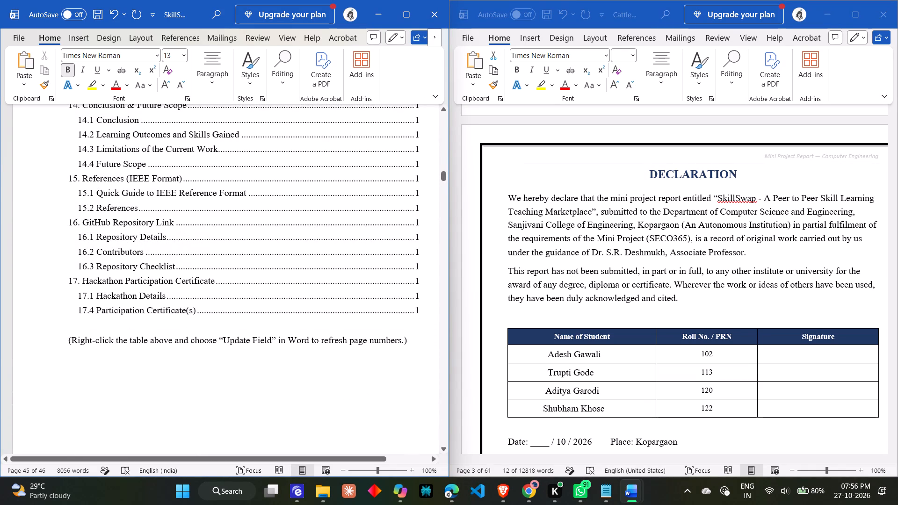
scroll(113, 260, "up", 1)
left_click(141, 256)
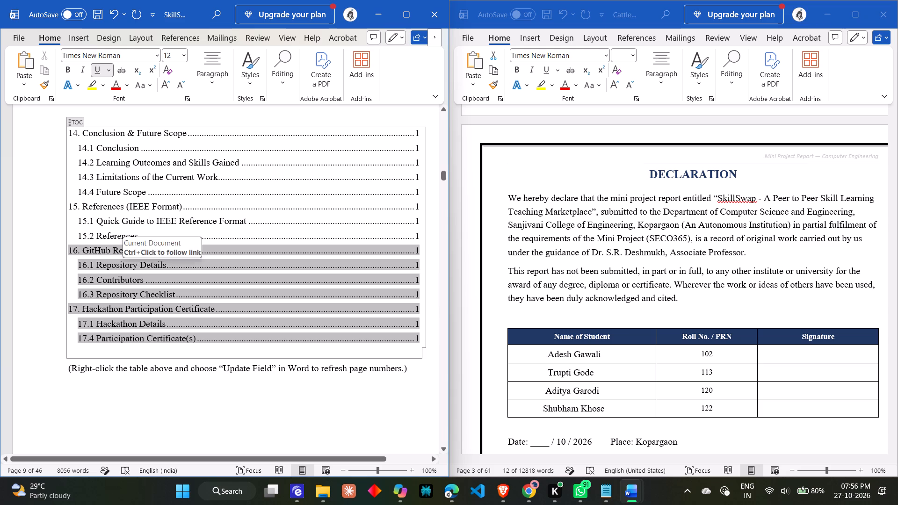
scroll(181, 236, "up", 7)
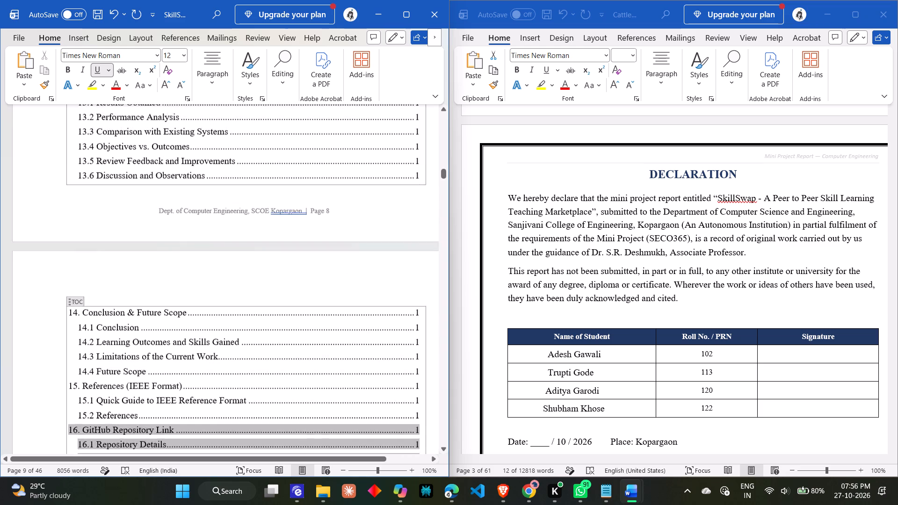
scroll(181, 236, "up", 4)
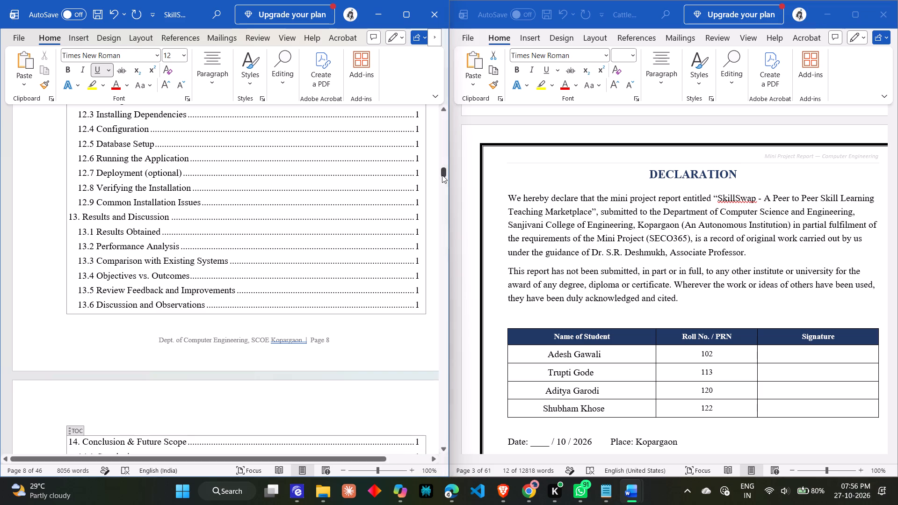
left_click_drag(442, 175, 365, 504)
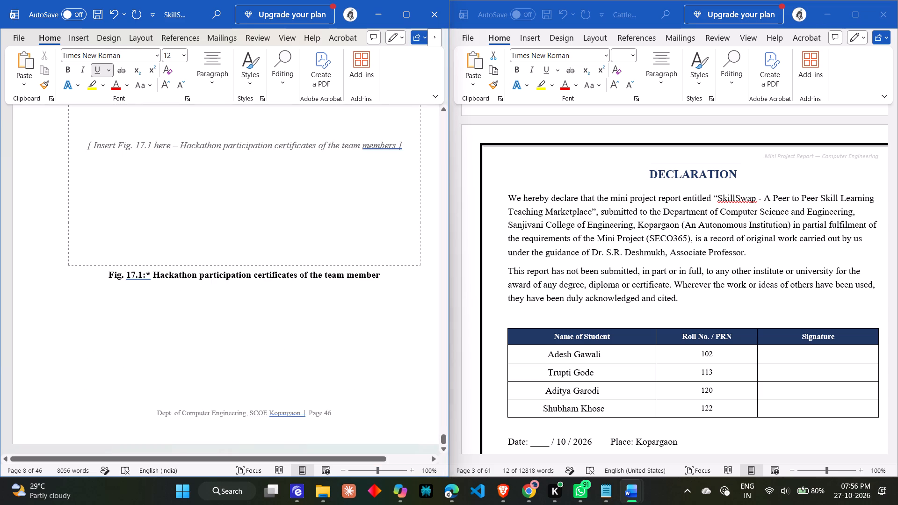
scroll(218, 322, "up", 14)
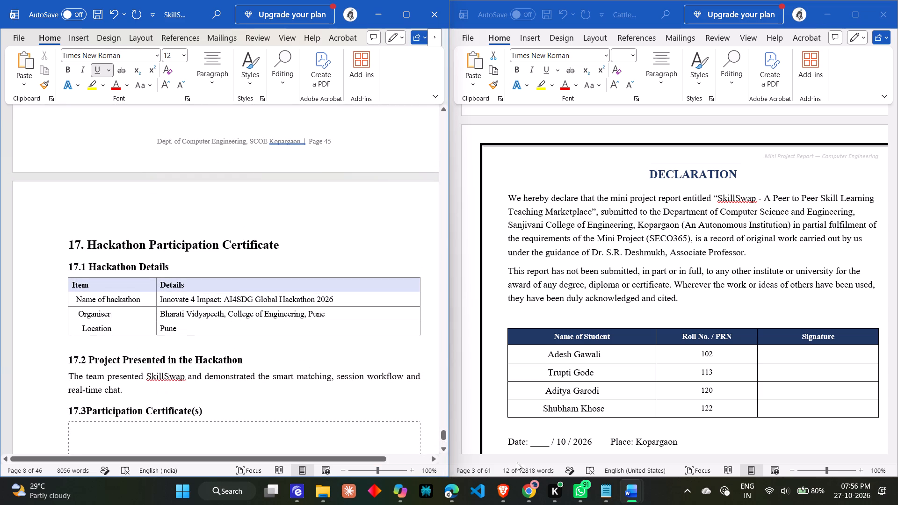
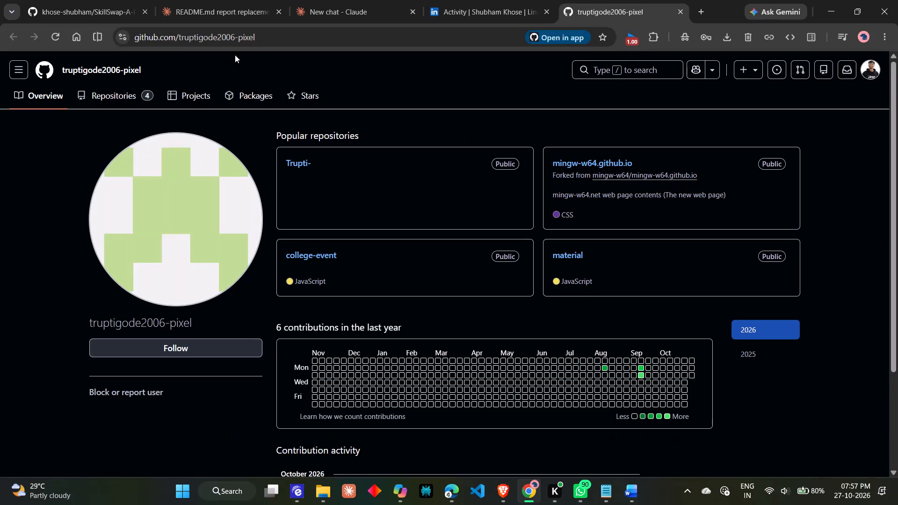
Copy the open GitHub profile's address into the second contributor's GitHub ID cell in Table 16.1 of the SkillSwap report in Word.
double_click(271, 36)
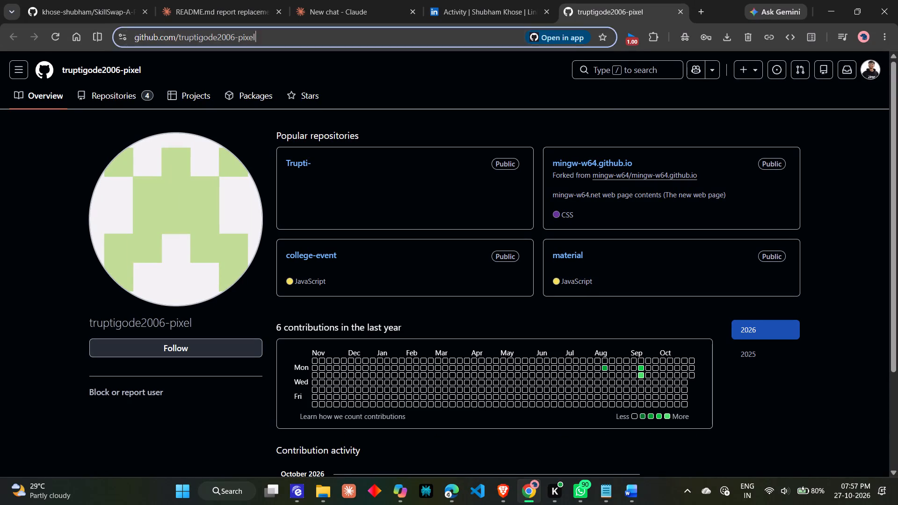
double_click(272, 35)
triple_click(272, 35)
double_click(273, 35)
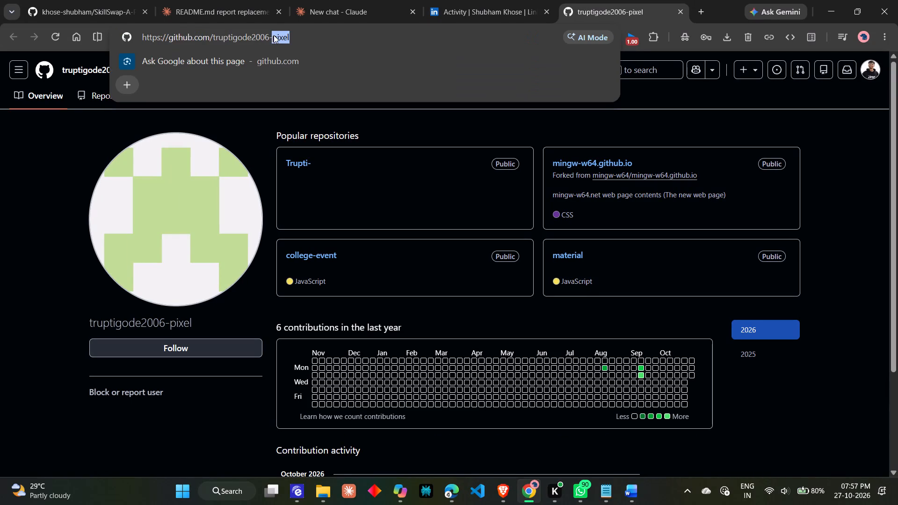
double_click(274, 36)
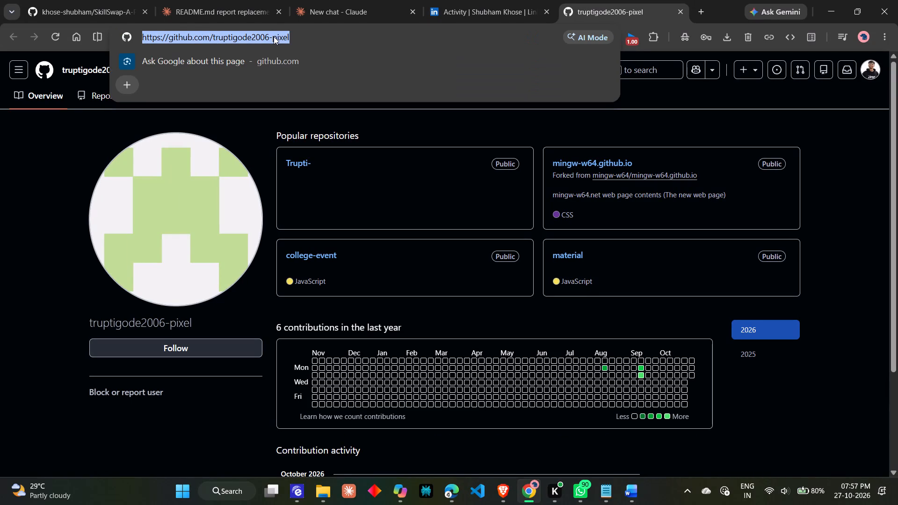
key("ctrl+c")
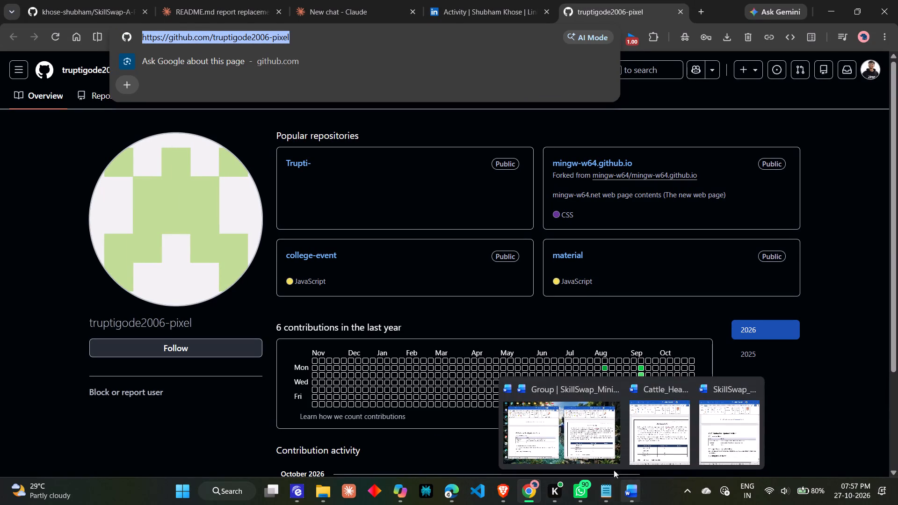
left_click(548, 446)
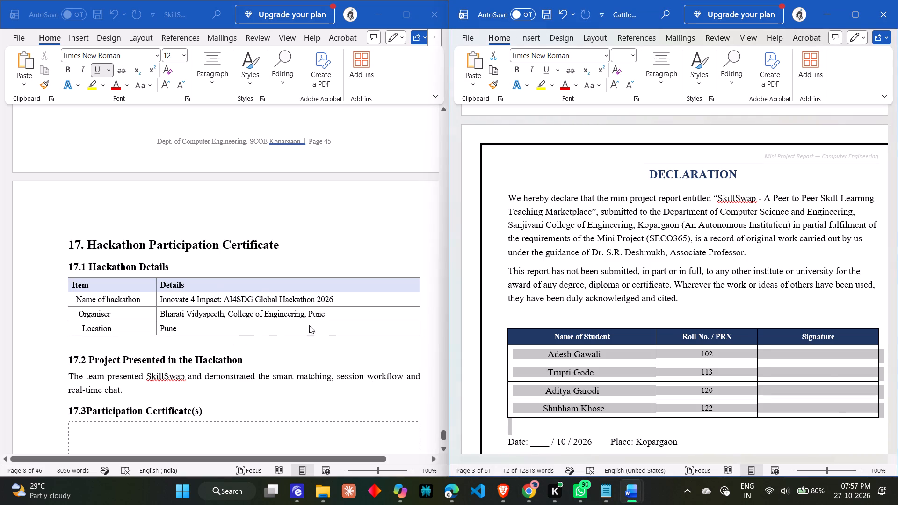
scroll(326, 339, "up", 12)
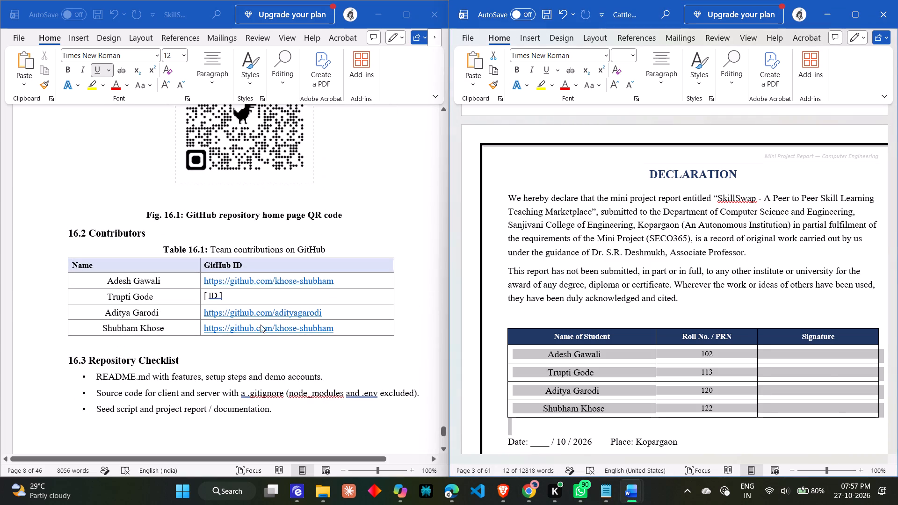
triple_click(219, 296)
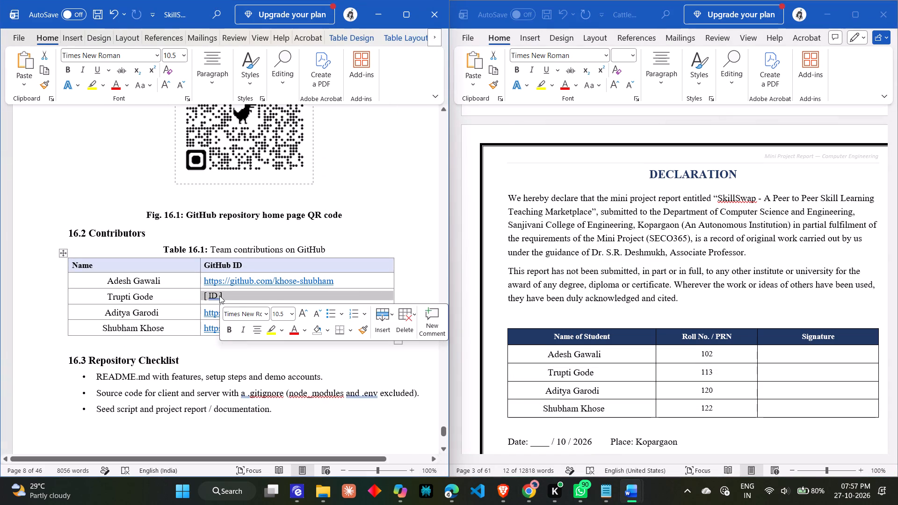
key("ctrl+v")
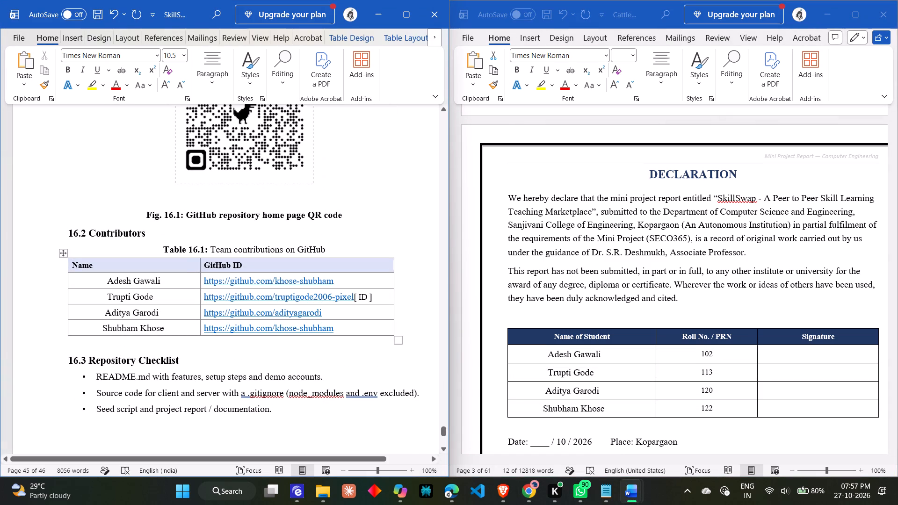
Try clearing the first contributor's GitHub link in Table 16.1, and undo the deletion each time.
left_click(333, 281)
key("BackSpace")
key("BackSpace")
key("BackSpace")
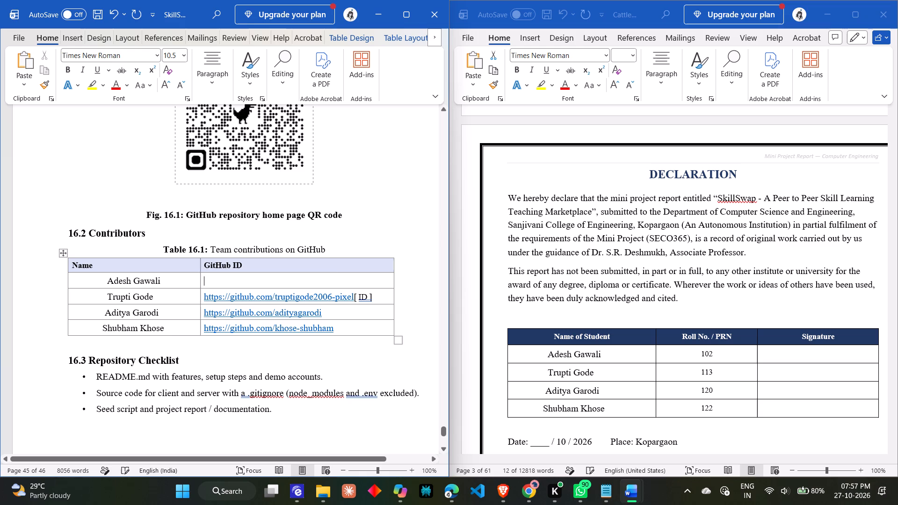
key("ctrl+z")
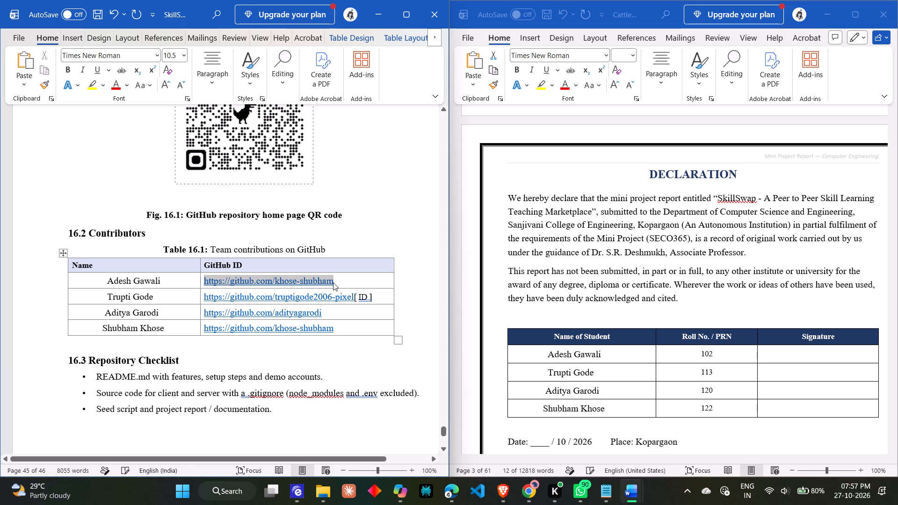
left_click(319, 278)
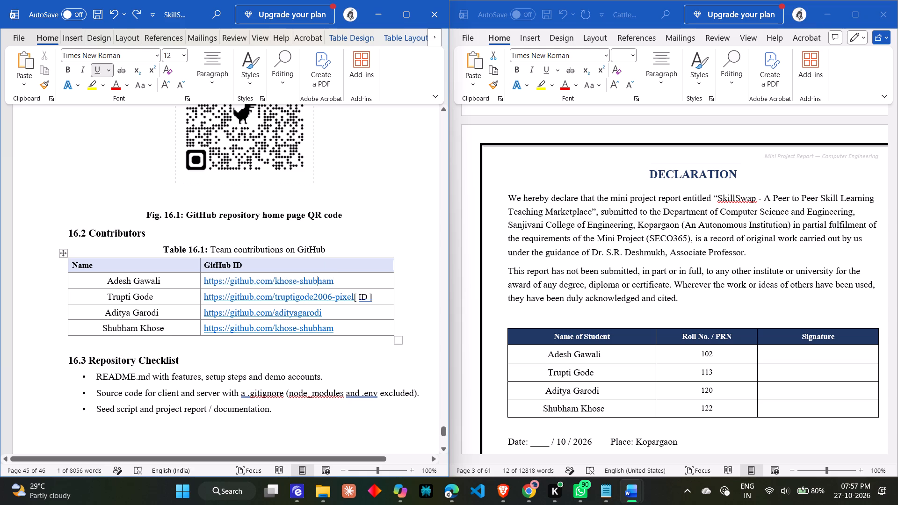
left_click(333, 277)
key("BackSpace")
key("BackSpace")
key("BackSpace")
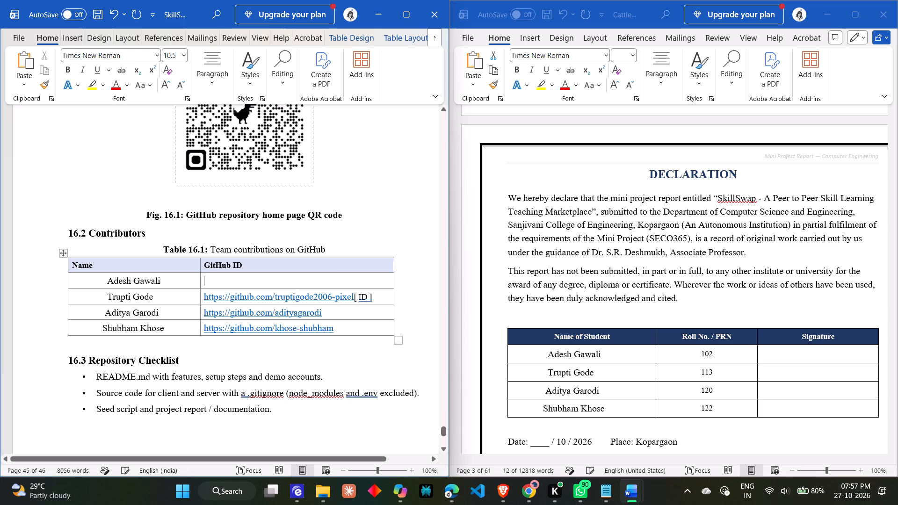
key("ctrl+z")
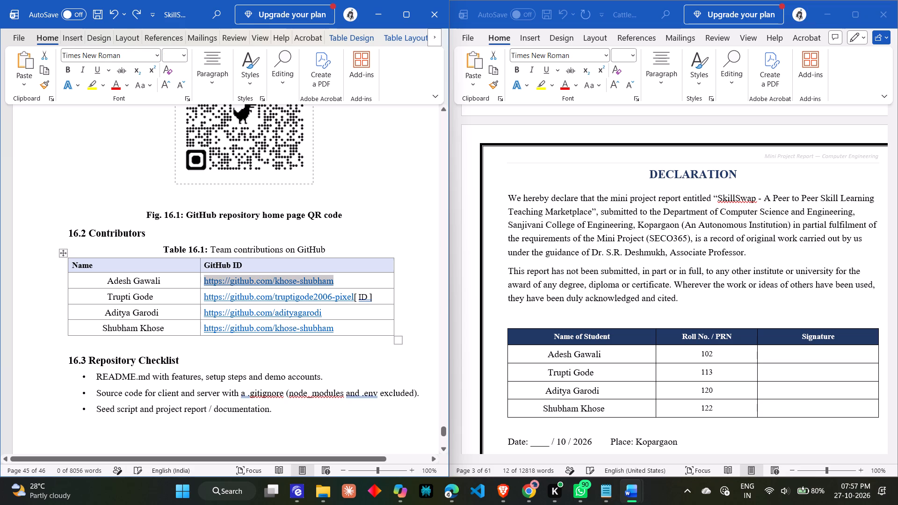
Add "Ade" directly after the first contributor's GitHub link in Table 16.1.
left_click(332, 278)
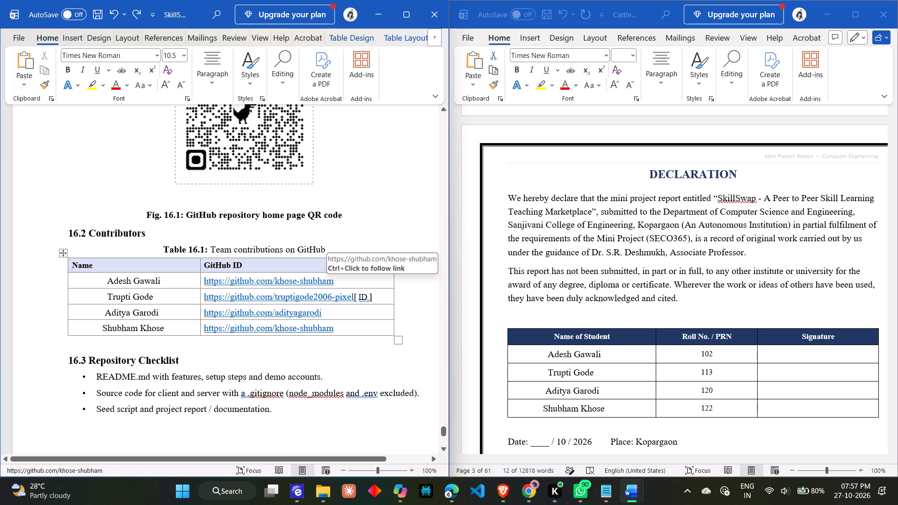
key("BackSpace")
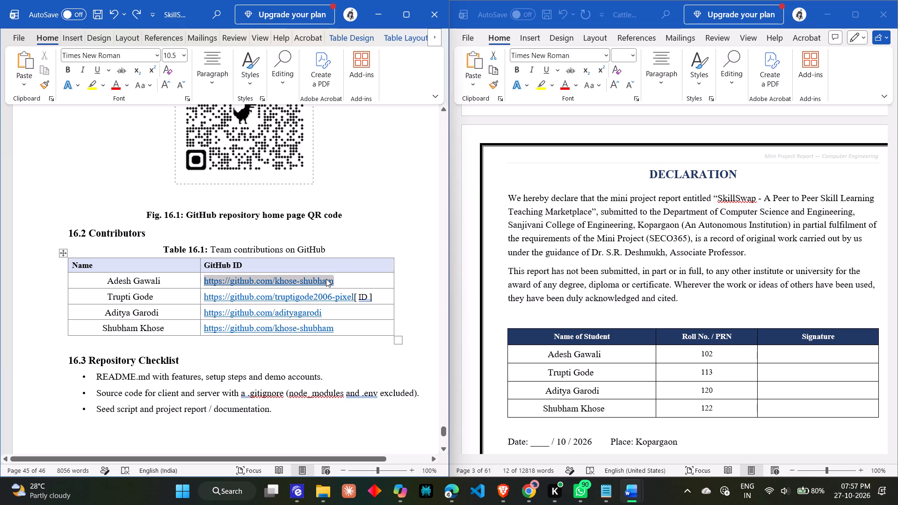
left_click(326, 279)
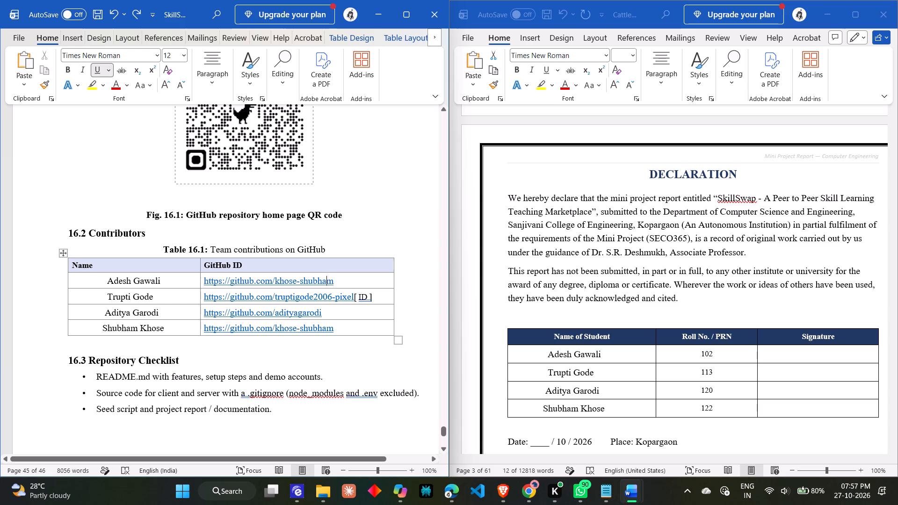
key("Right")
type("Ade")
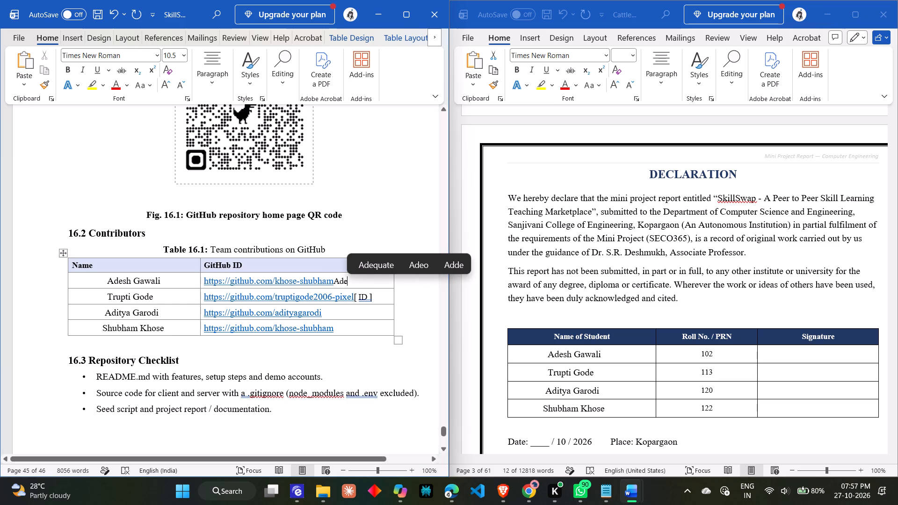
Remove the leftover "[ ID ]" placeholder after the second contributor's GitHub link in Table 16.1.
left_click(378, 298)
key("BackSpace")
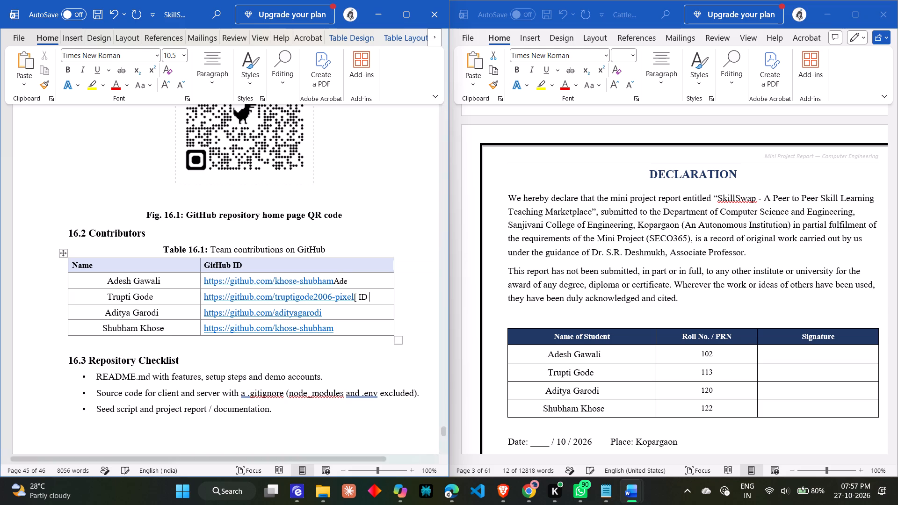
key("BackSpace")
key("BackSpace")
key("BackSpace")
key("BackSpace")
key("BackSpace")
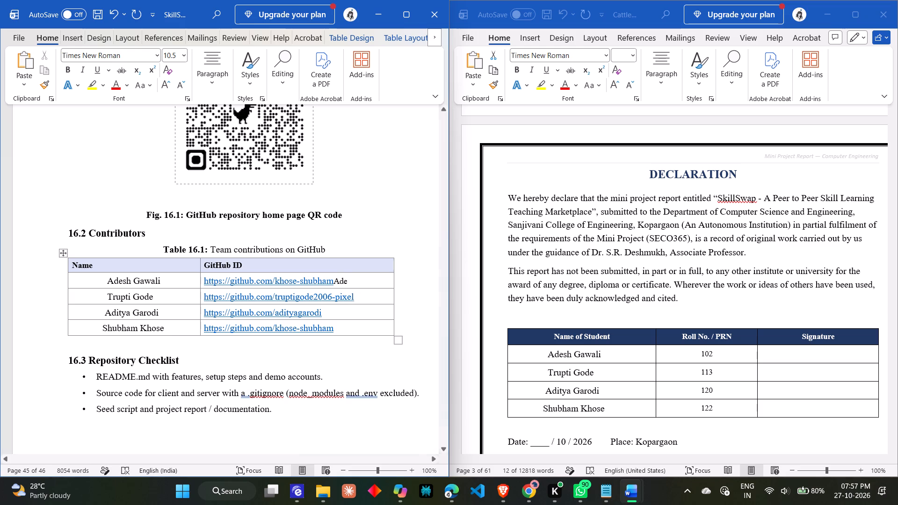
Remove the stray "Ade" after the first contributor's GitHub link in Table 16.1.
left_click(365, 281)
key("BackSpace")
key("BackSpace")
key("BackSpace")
Look over chapter 17, covering the hackathon details table, the project paragraph and the participation certificate figure placeholder.
scroll(257, 277, "down", 14)
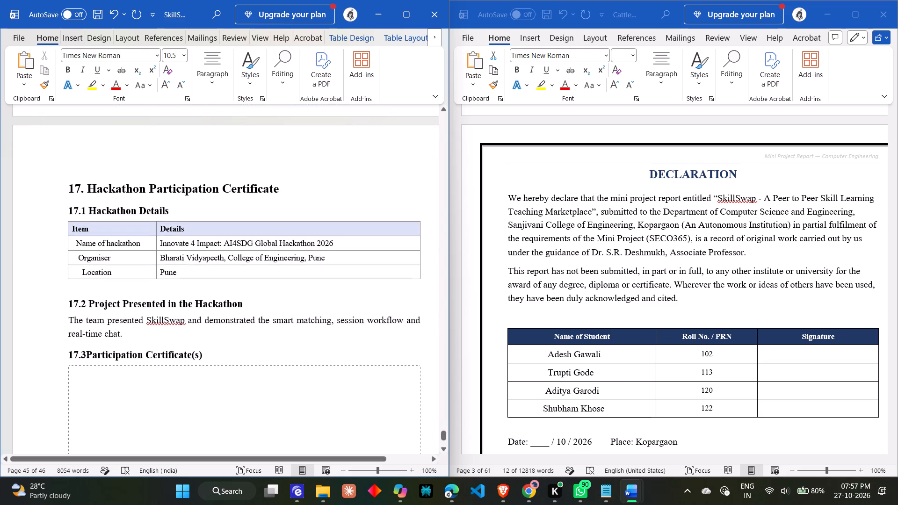
scroll(242, 271, "down", 8)
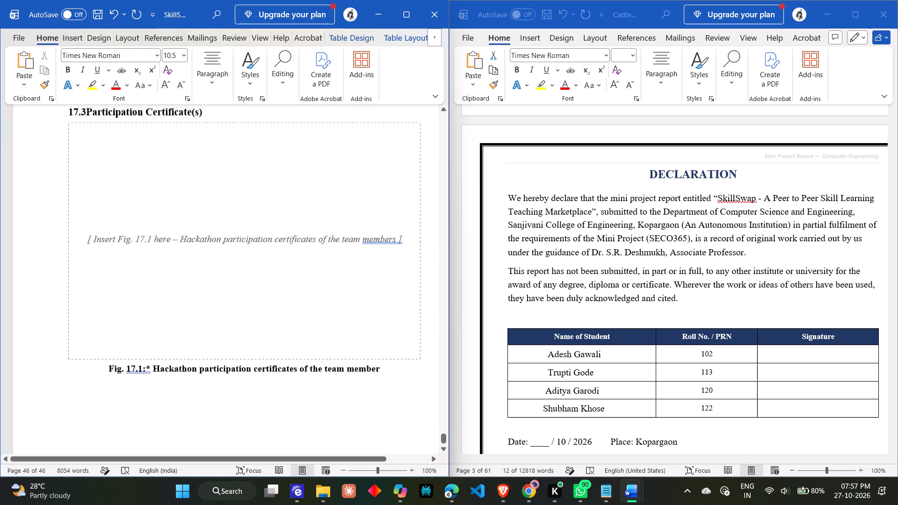
scroll(241, 289, "down", 4)
scroll(241, 289, "up", 5)
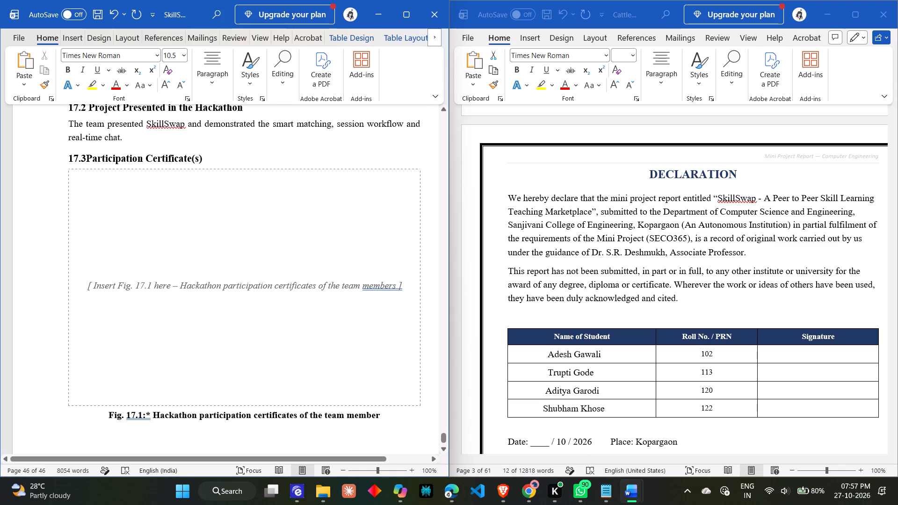
scroll(256, 293, "up", 2)
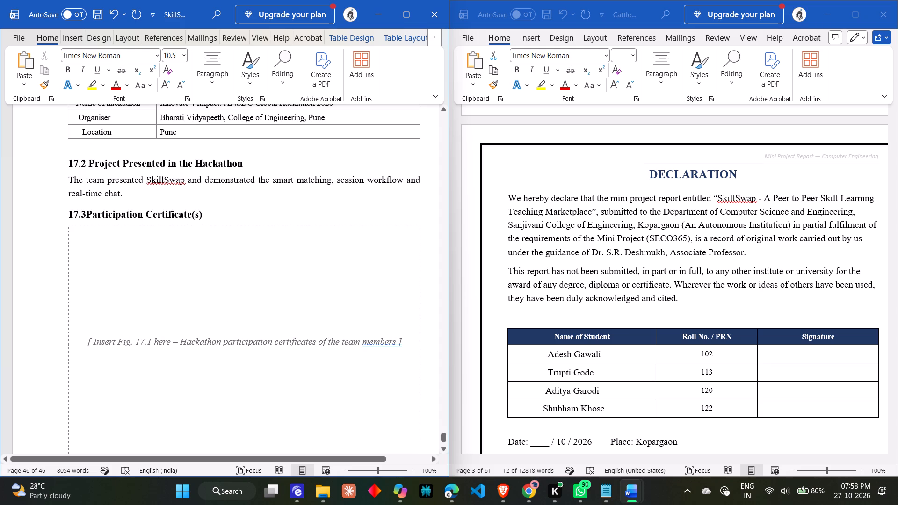
scroll(212, 264, "down", 17)
scroll(214, 260, "up", 4)
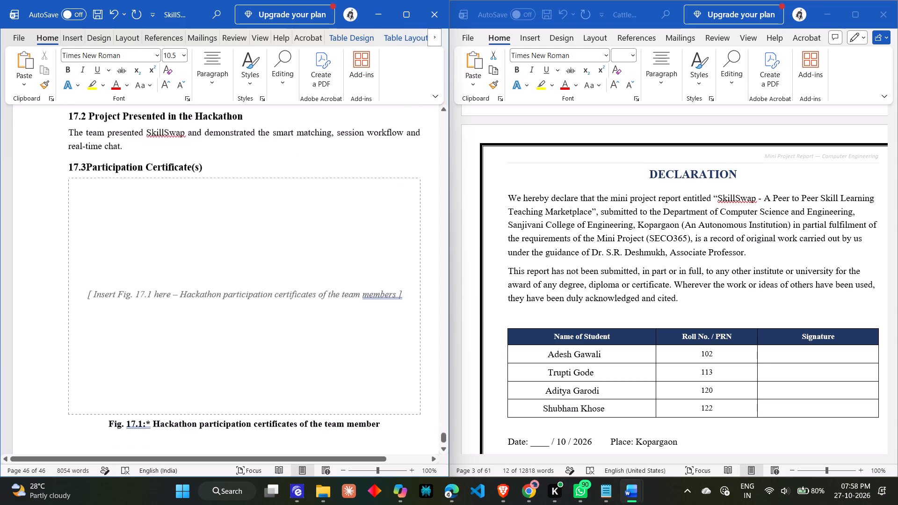
scroll(214, 260, "up", 5)
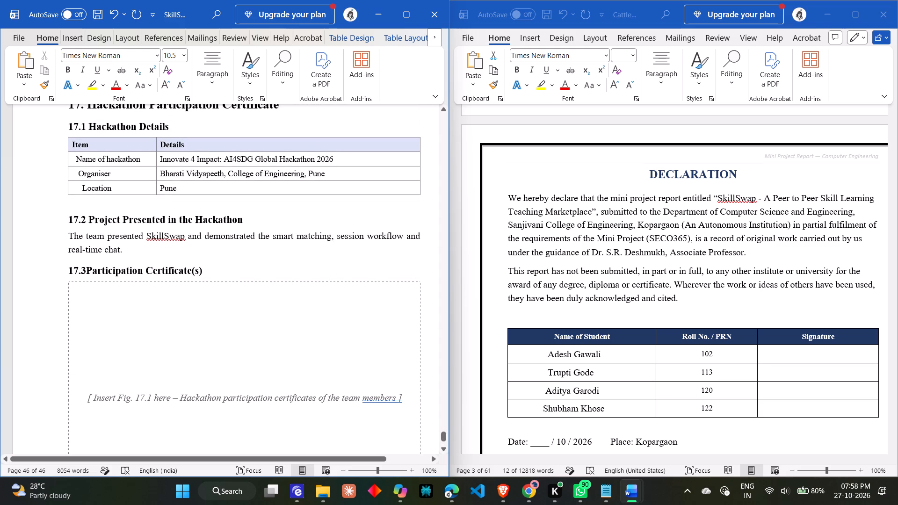
left_click(132, 252)
scroll(132, 252, "up", 2)
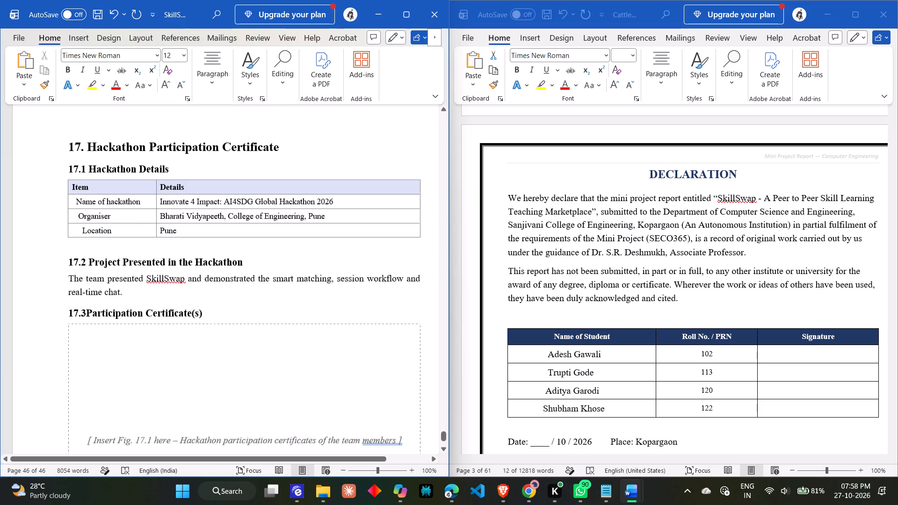
left_click(178, 251)
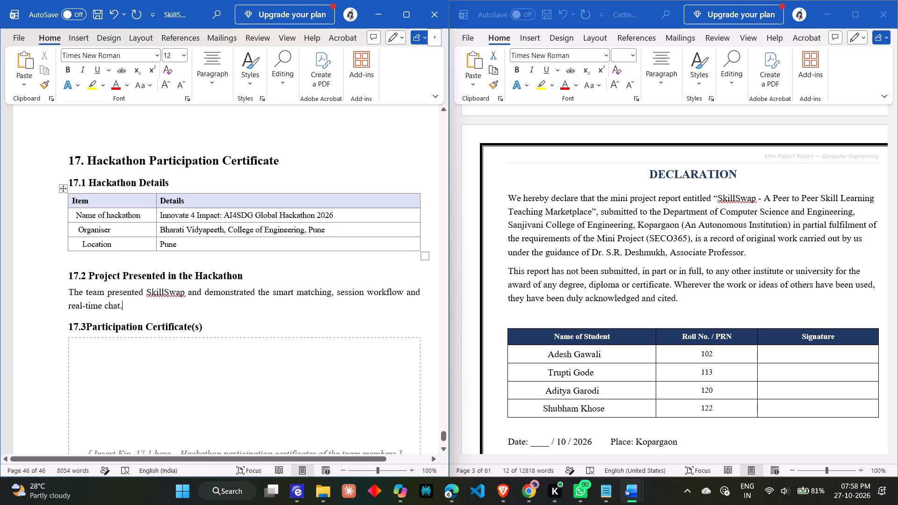
left_click(136, 313)
Insert "and LinkedIn Post URL" after "Participation Certificate" in the 17.3 heading.
scroll(198, 342, "down", 1)
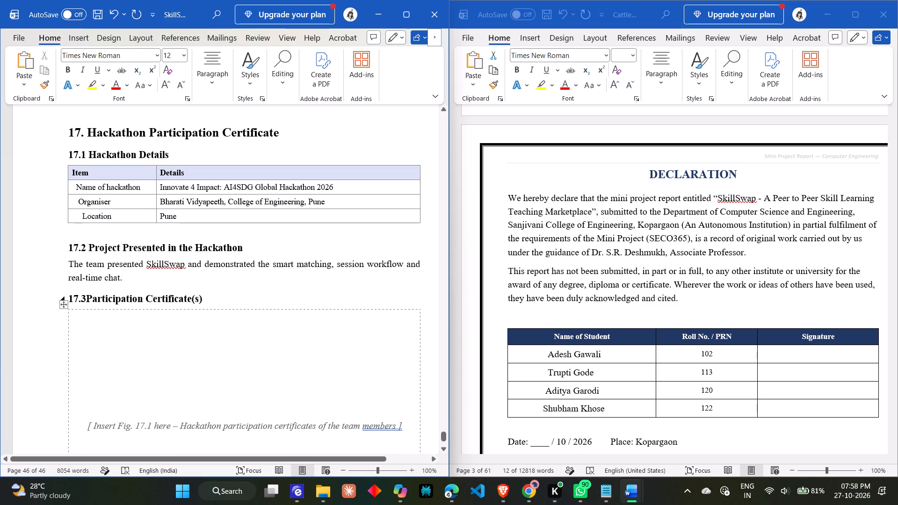
left_click(192, 296)
key("space")
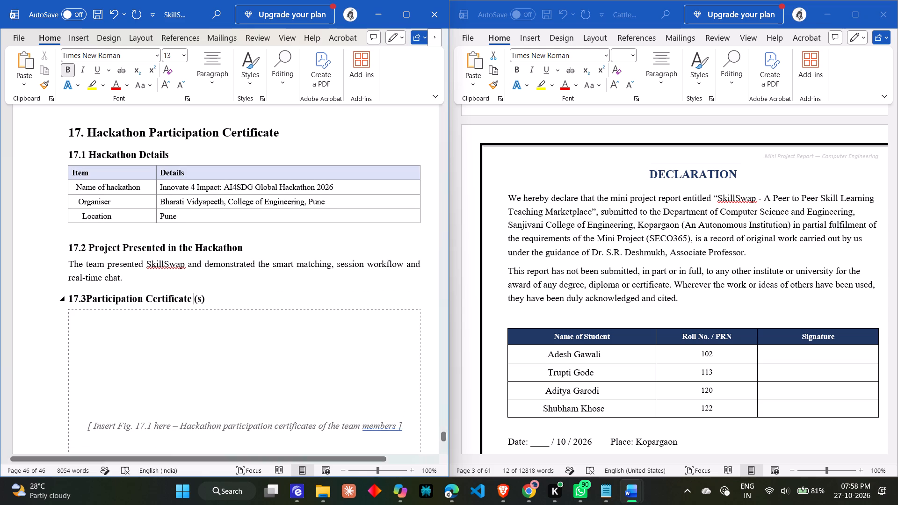
type("and")
key("space")
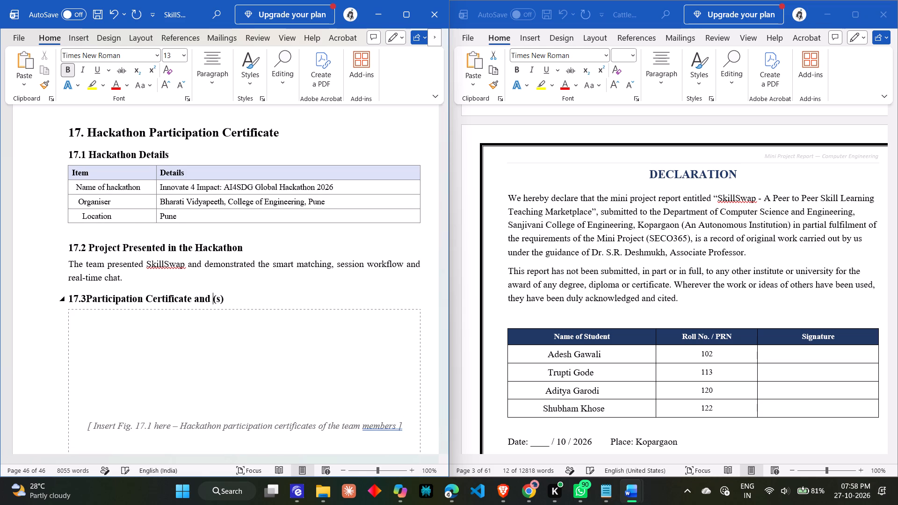
type("Link")
key("d")
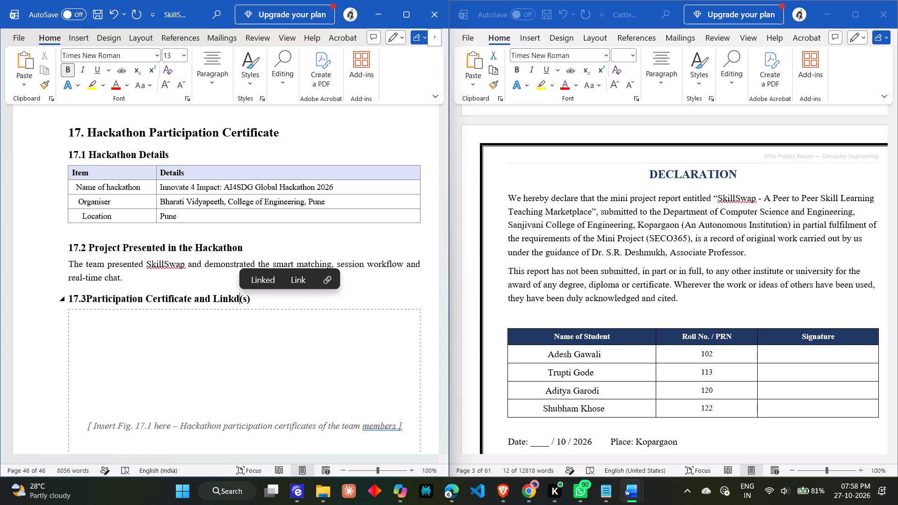
type("in")
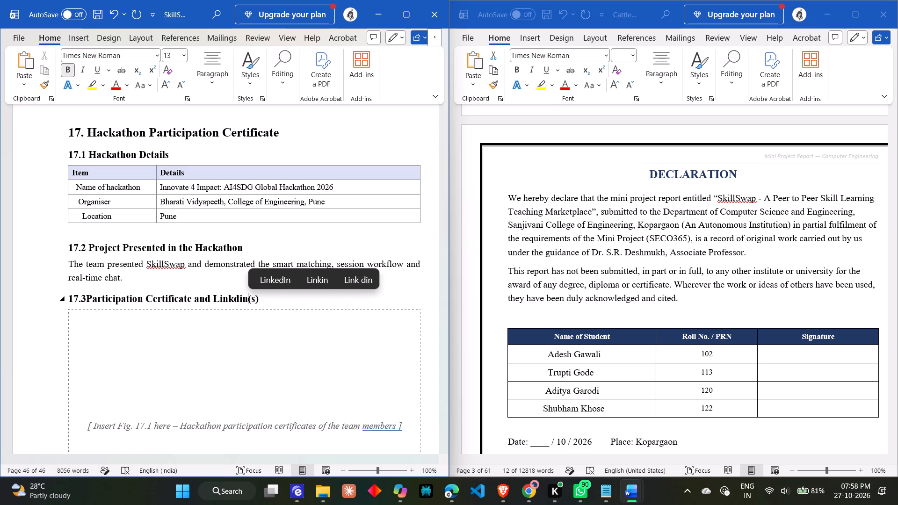
key("Up")
key("space")
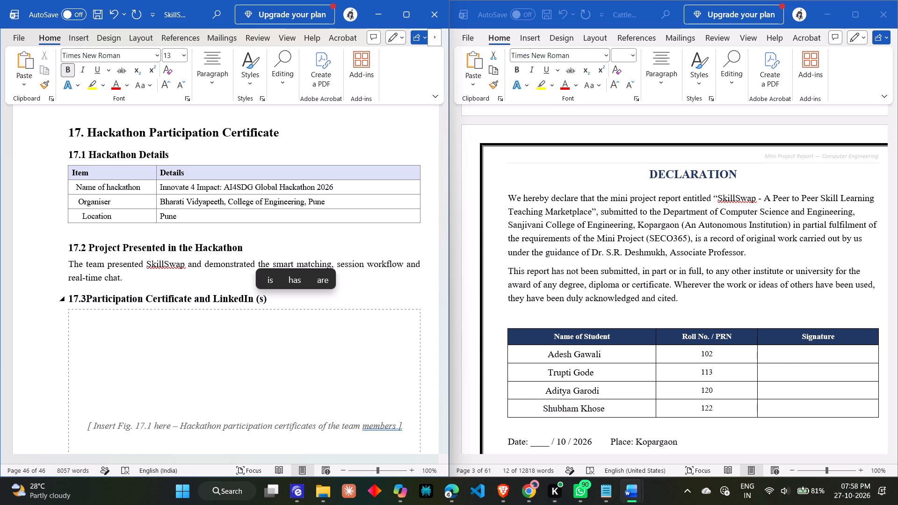
type("Pos")
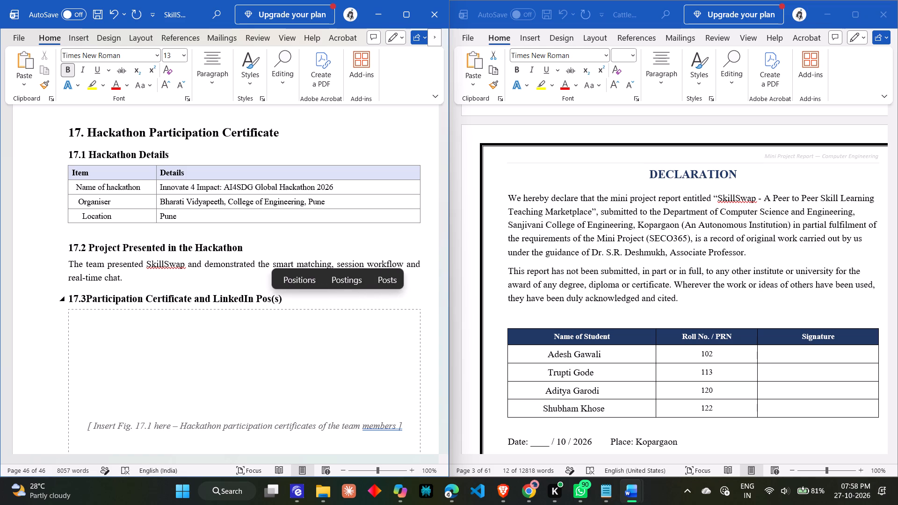
key("t")
key("space")
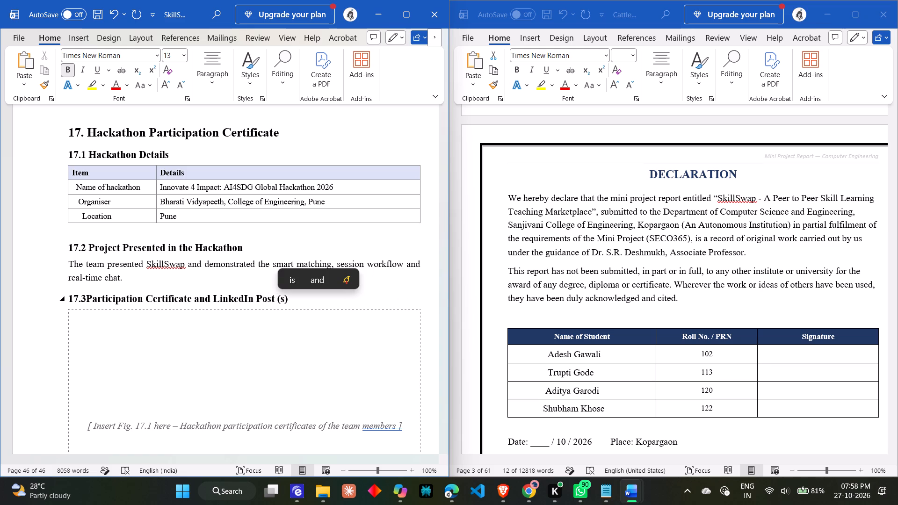
type("URL")
key("space")
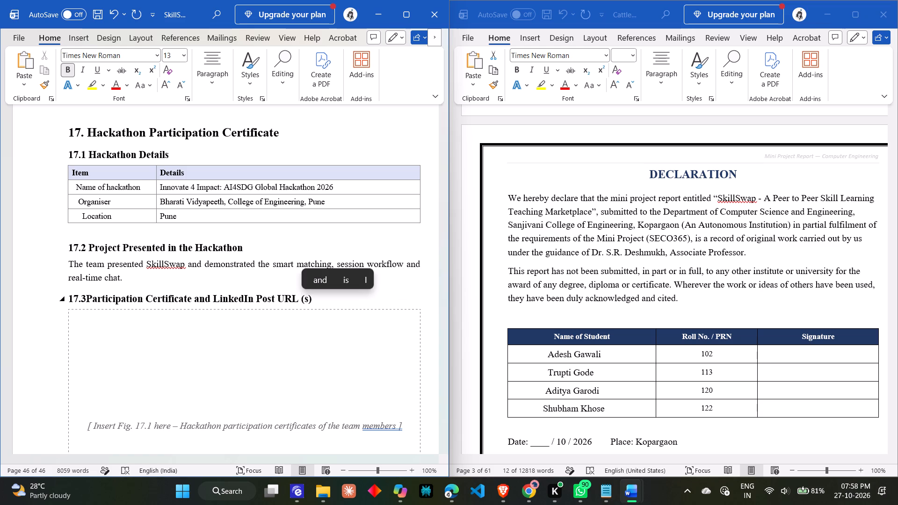
Replace the "(s)" at the end of the 17.3 heading with a space and a colon.
key("Right")
key("Right")
key("Right")
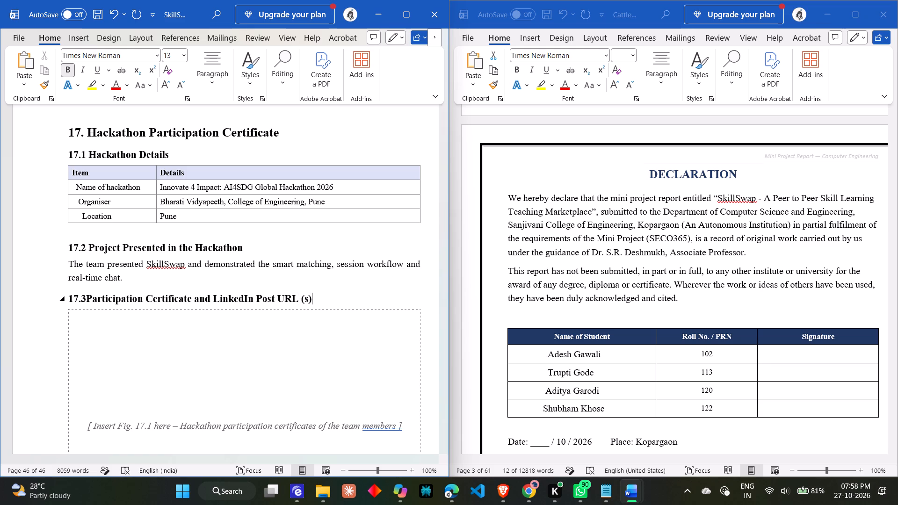
key("BackSpace")
key("BackSpace")
key("BackSpace")
key("BackSpace")
key("space")
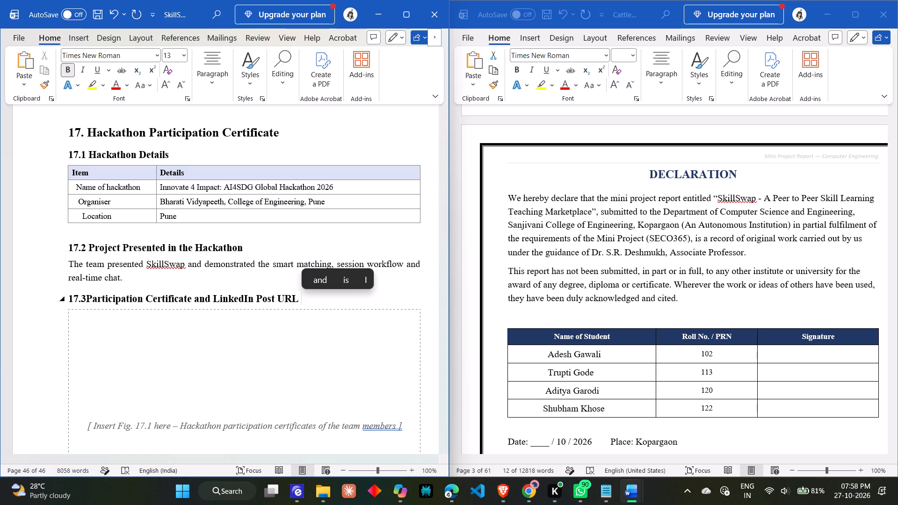
key("shift+colon")
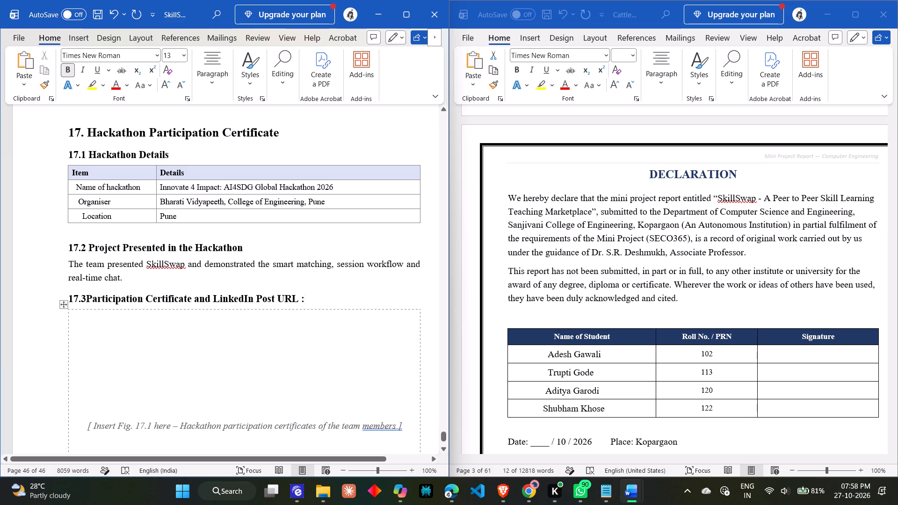
Add three line breaks after the 17.3 heading, above the certificate figure placeholder.
scroll(157, 351, "down", 17)
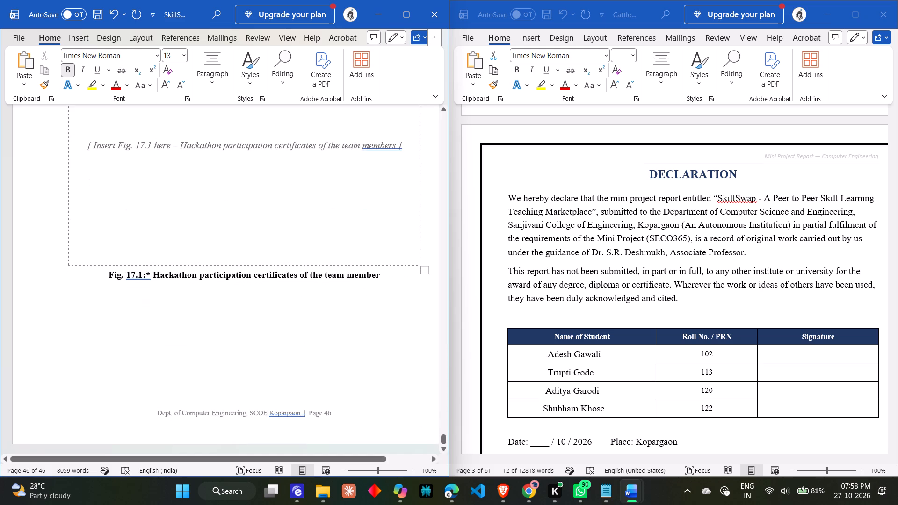
scroll(213, 332, "up", 8)
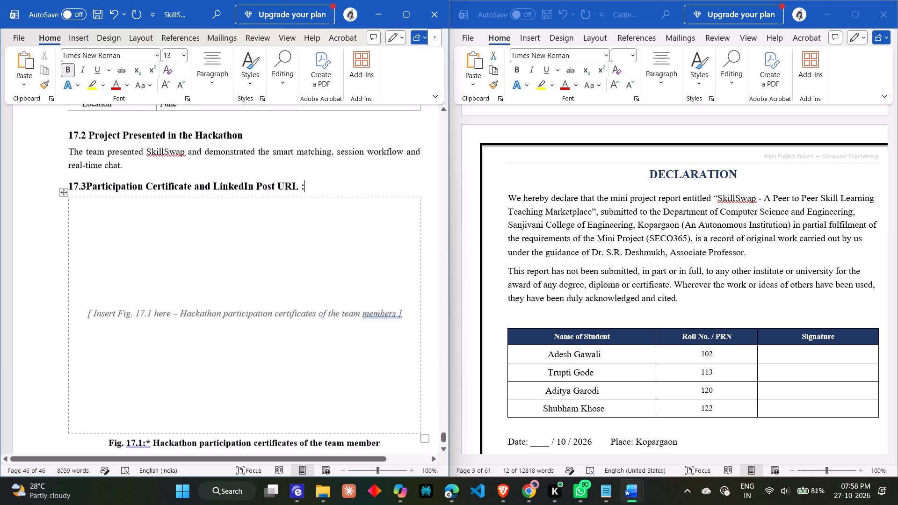
scroll(213, 332, "up", 2)
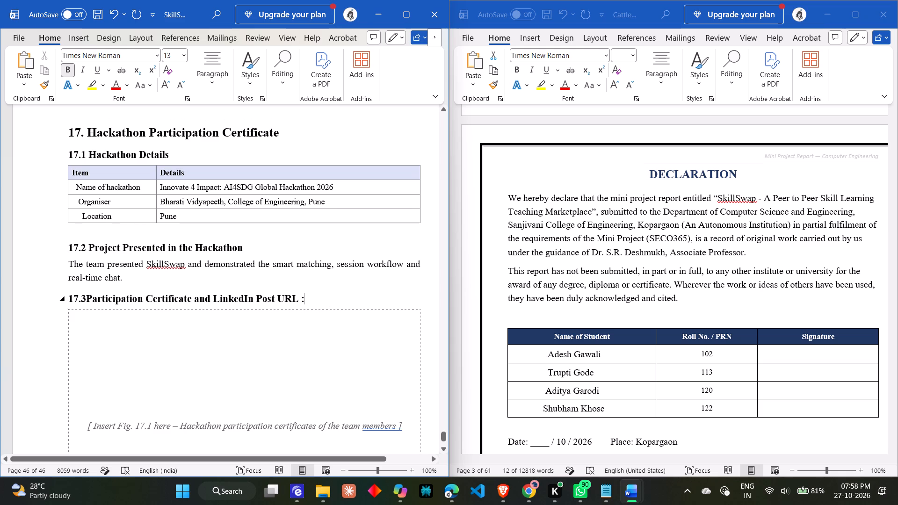
key("shift+Return")
key("shift+Return")
key("shift+Return")
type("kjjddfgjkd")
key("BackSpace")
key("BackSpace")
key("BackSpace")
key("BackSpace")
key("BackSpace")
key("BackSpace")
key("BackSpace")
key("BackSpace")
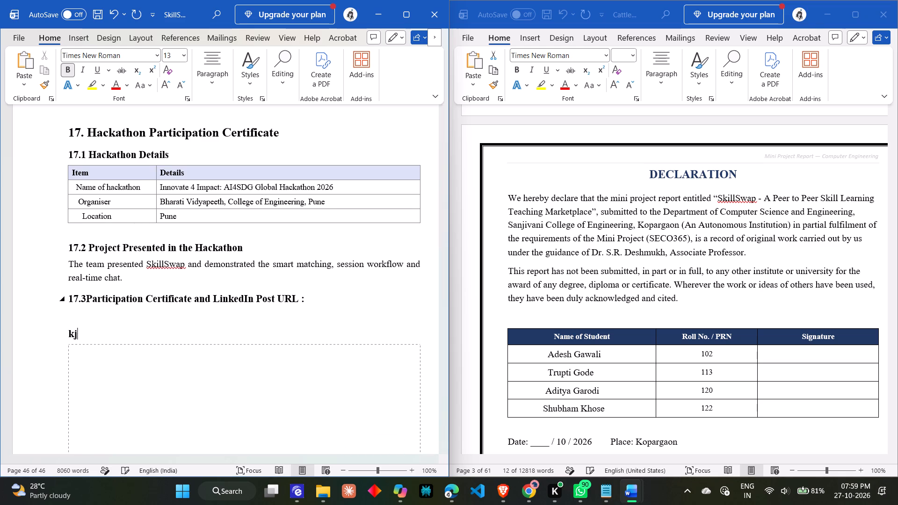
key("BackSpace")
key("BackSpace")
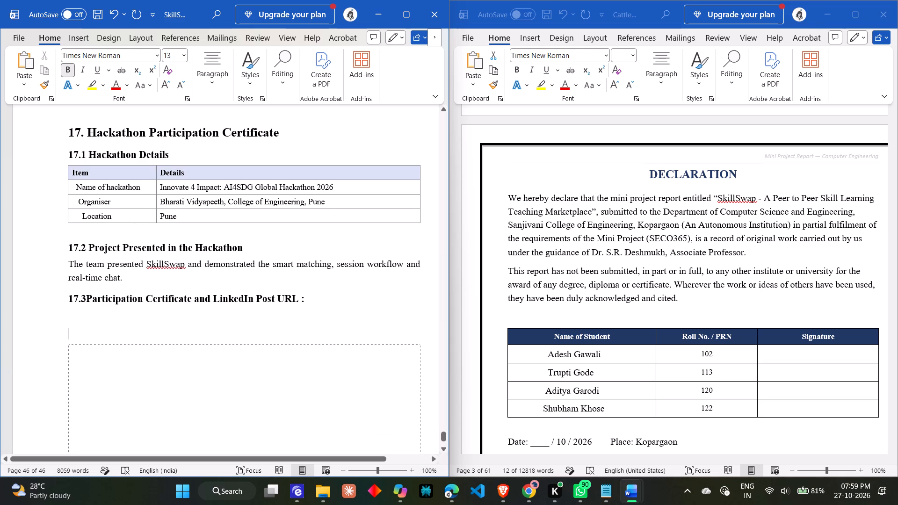
Insert the missing space between "17.3" and "Participation" in the heading.
left_click(85, 292)
key("space")
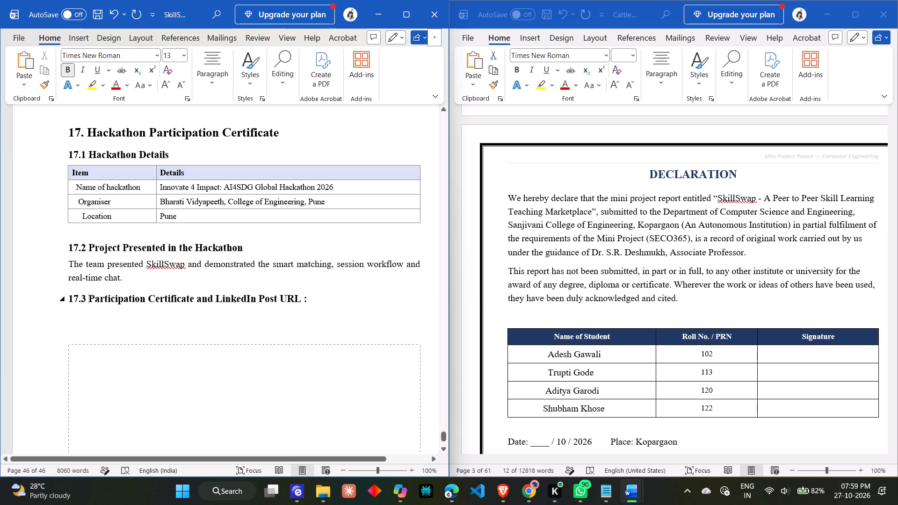
left_click(119, 276)
Place a copy of the heading's "and LinkedIn Post URL" wording on the empty line below the 17.3 heading.
left_click(80, 325)
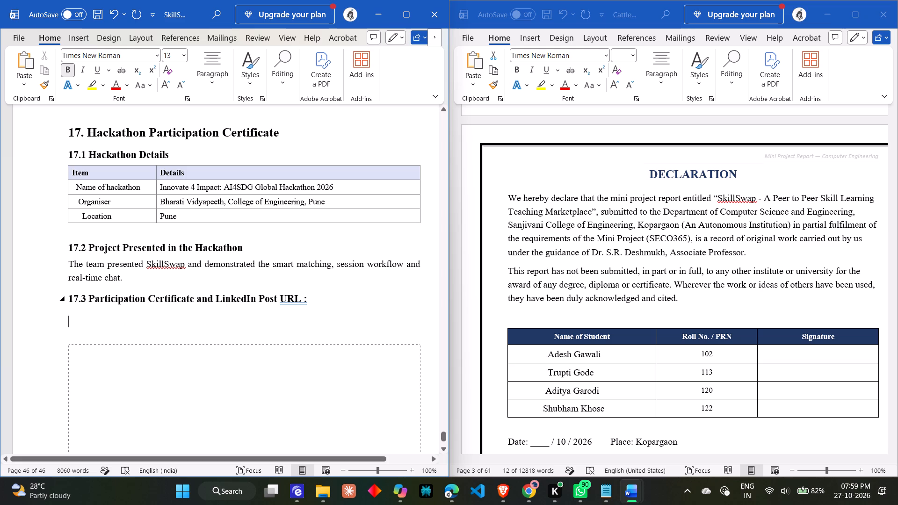
type("Linkdin")
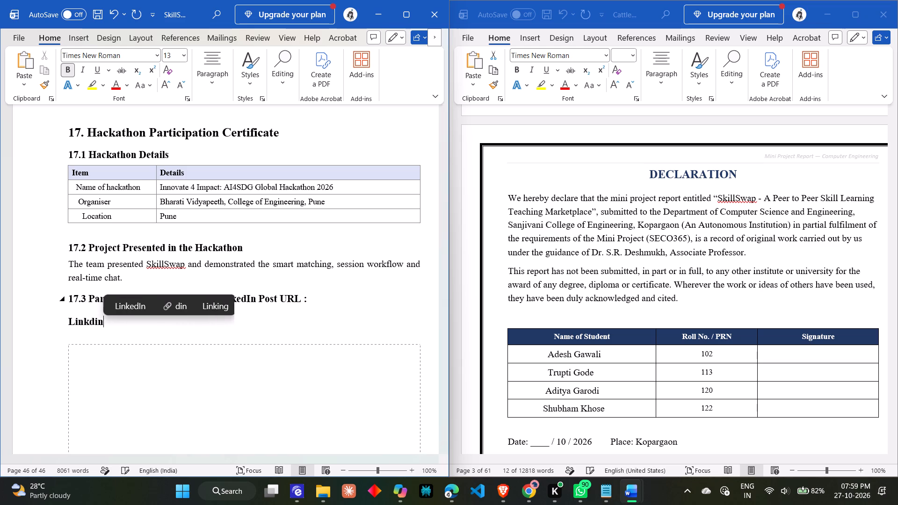
left_click(268, 306)
left_click_drag(214, 295, 254, 299)
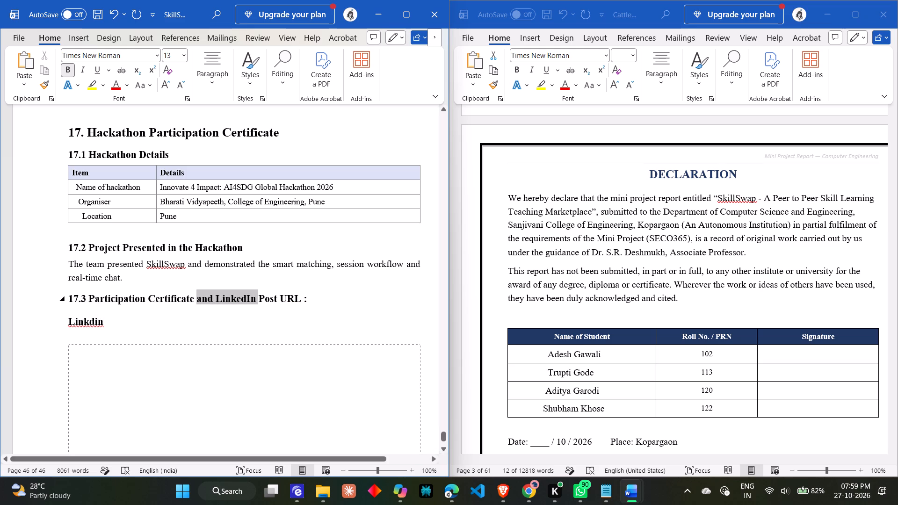
left_click_drag(254, 299, 291, 302)
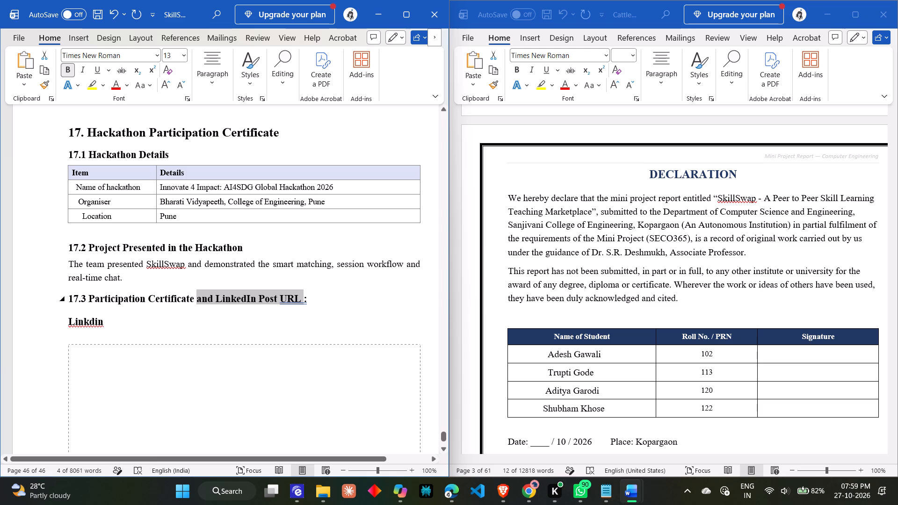
key("ctrl+c")
left_click(112, 322)
left_click_drag(112, 322, 76, 322)
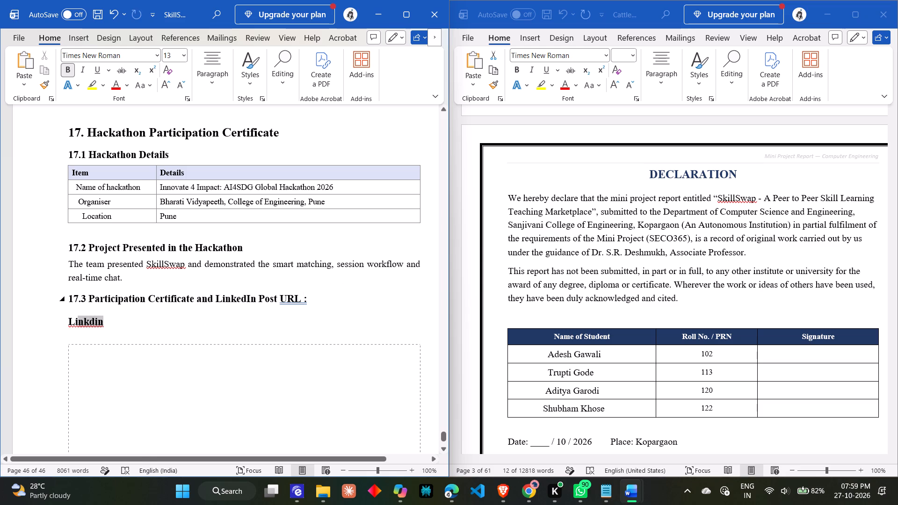
left_click_drag(76, 322, 66, 322)
key("ctrl+v")
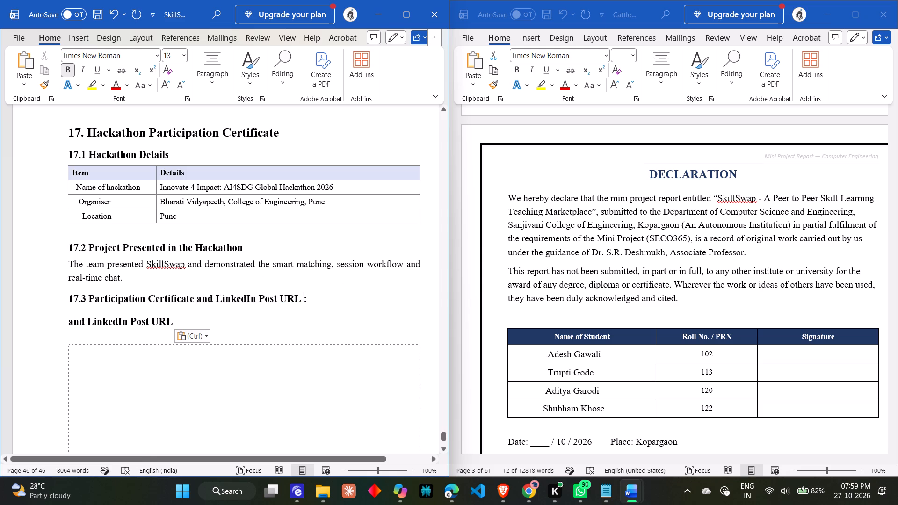
Format the "and LinkedIn Post URL" line as non-bold 12 pt text to match the section 17.2 paragraph.
left_click_drag(123, 277, 62, 260)
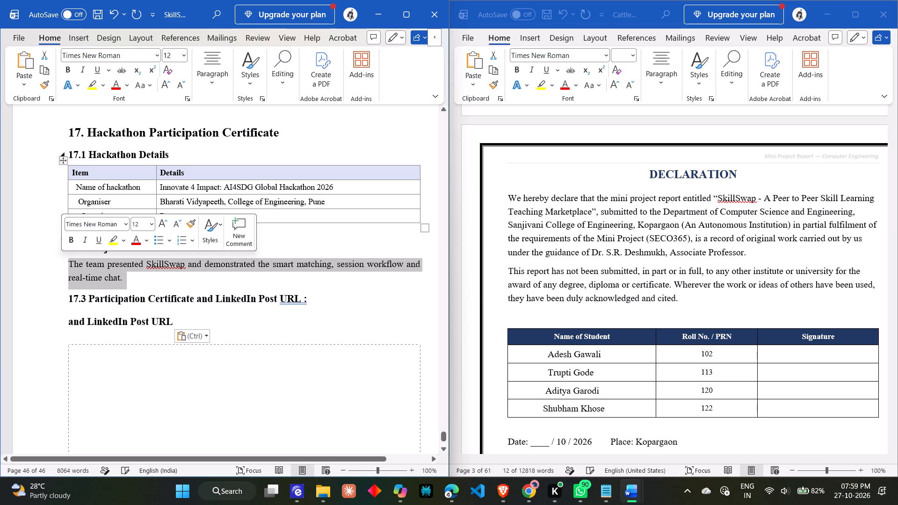
left_click(175, 325)
left_click_drag(176, 321, 92, 308)
left_click(181, 56)
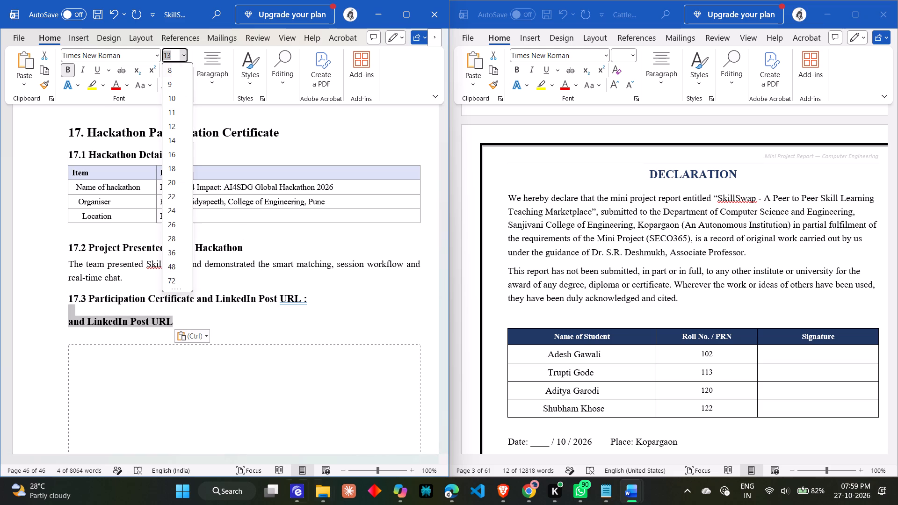
left_click(171, 129)
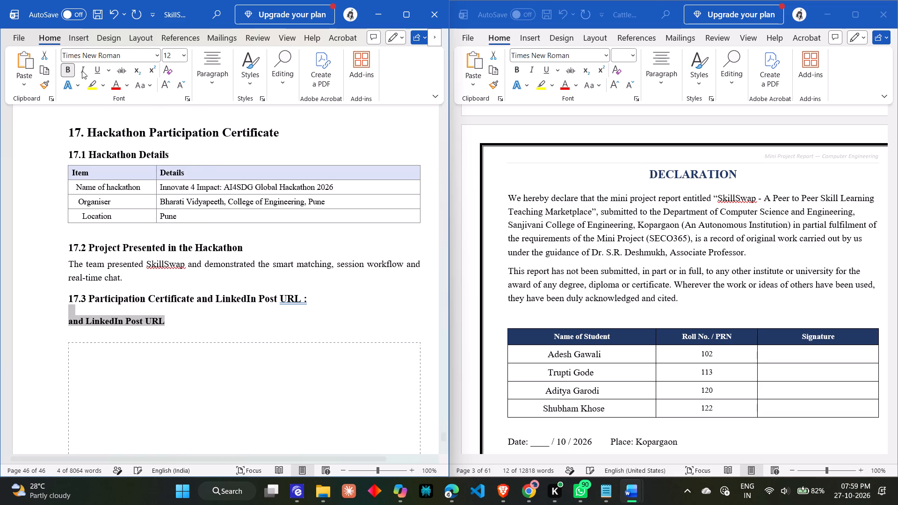
left_click(69, 71)
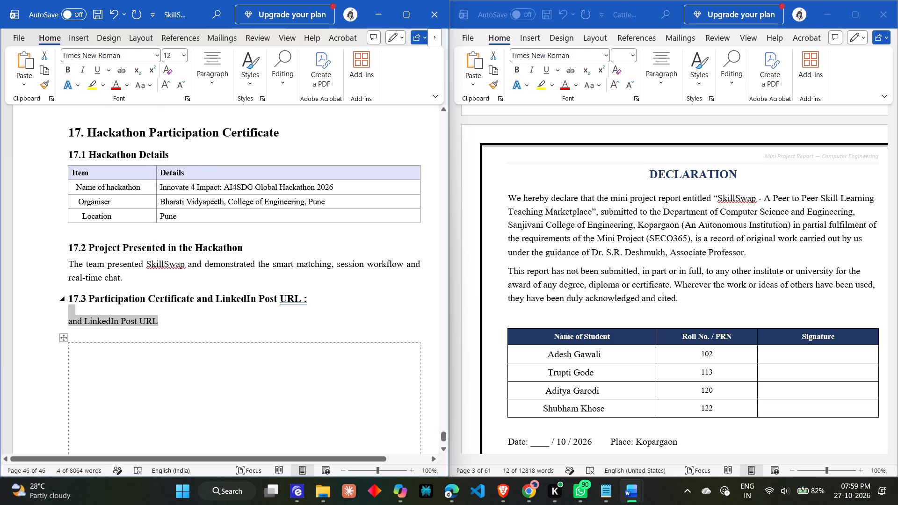
Reword the line below the 17.3 heading to "LinkedIn Post URL :", dropping "and" and leaving one leading space.
left_click_drag(161, 322, 97, 316)
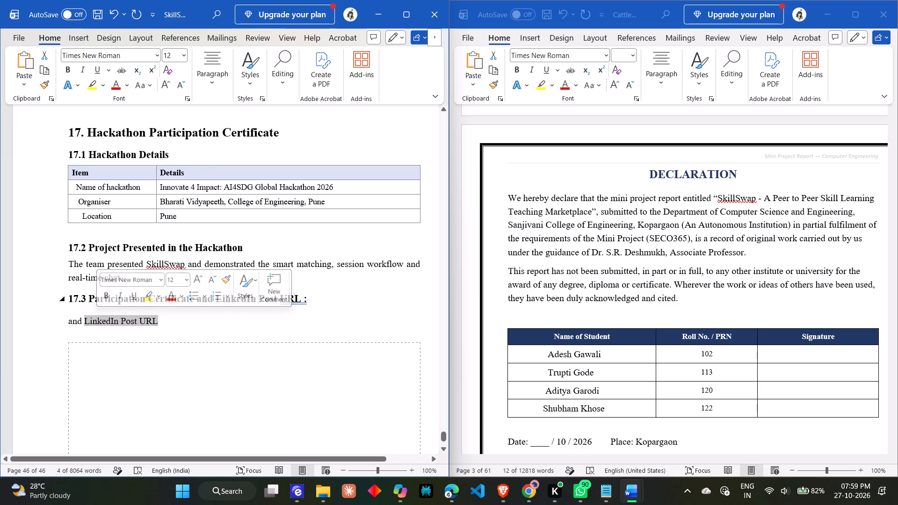
left_click(167, 326)
left_click(89, 317)
left_click(86, 317)
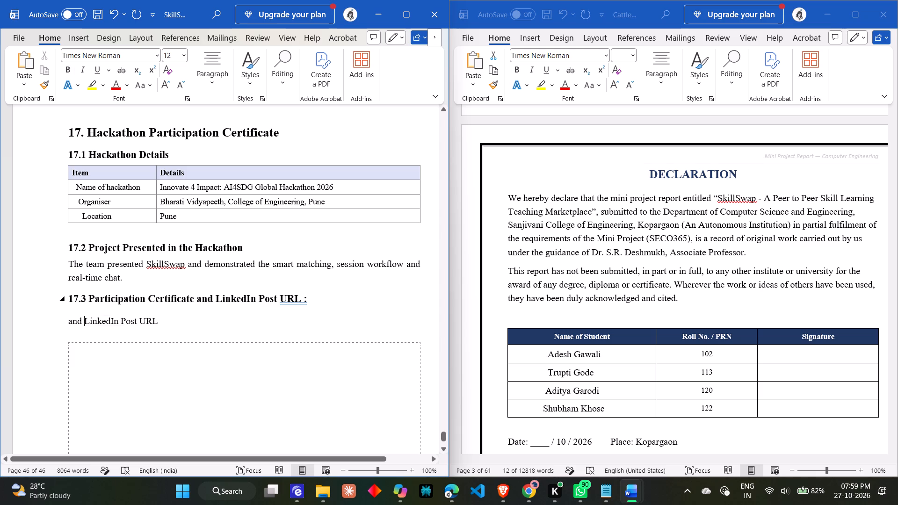
key("BackSpace")
key("BackSpace")
key("BackSpace")
key("BackSpace")
key("space")
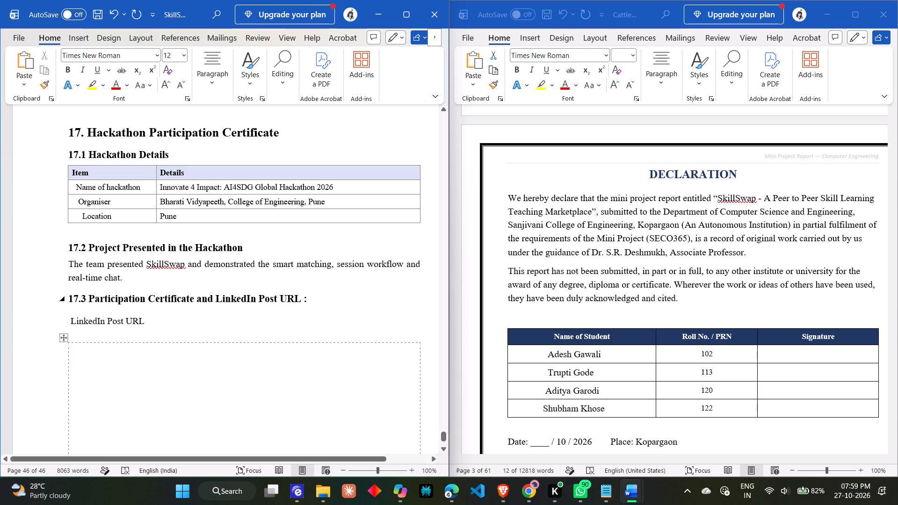
left_click(152, 322)
key("space")
type(":")
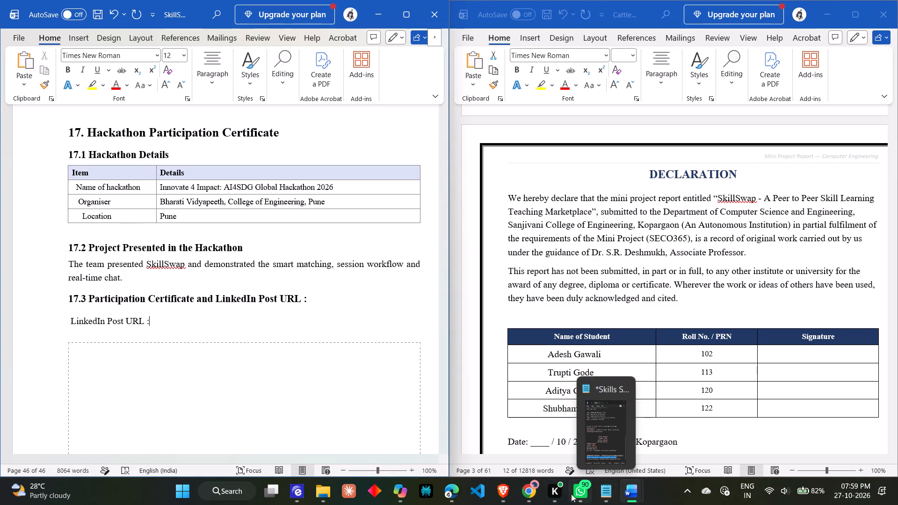
Switch to Chrome and copy the link of the LinkedIn post about the Innovate 4 Impact: AI4SDG Global Hackathon 2026.
left_click(530, 492)
left_click(491, 0)
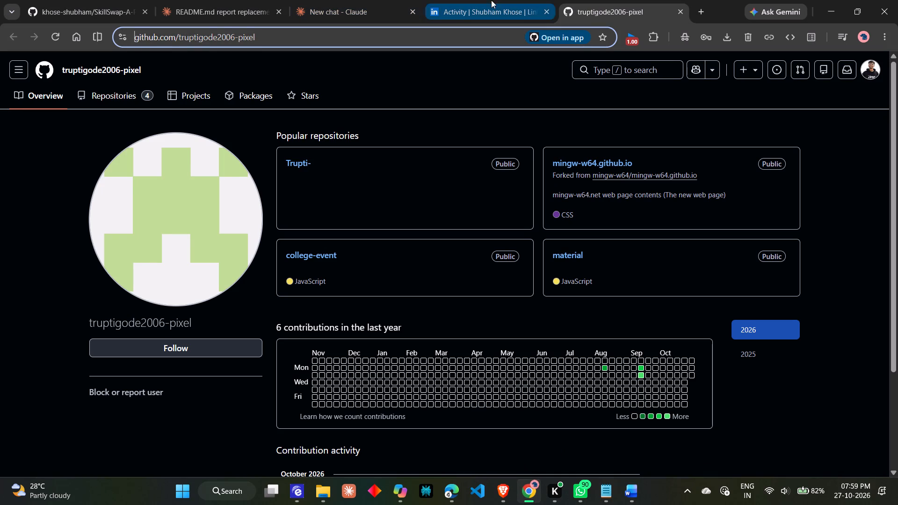
scroll(404, 166, "up", 2)
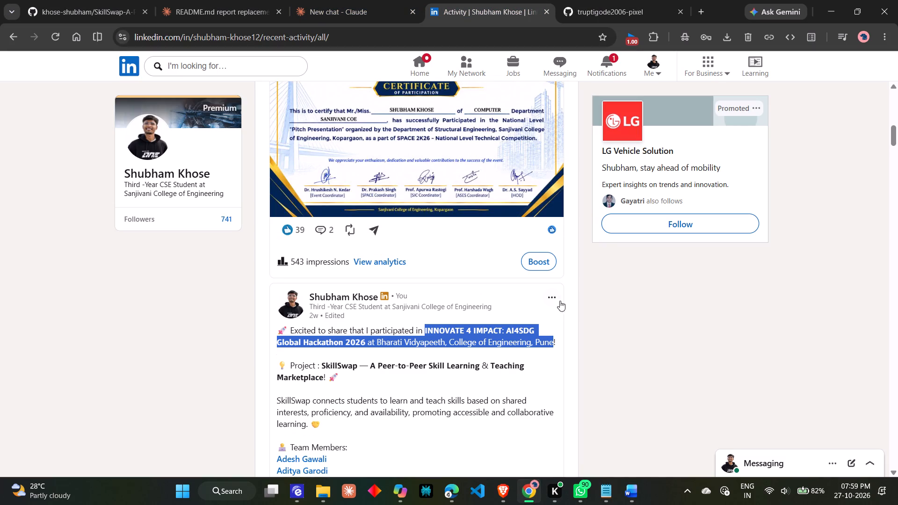
left_click(550, 296)
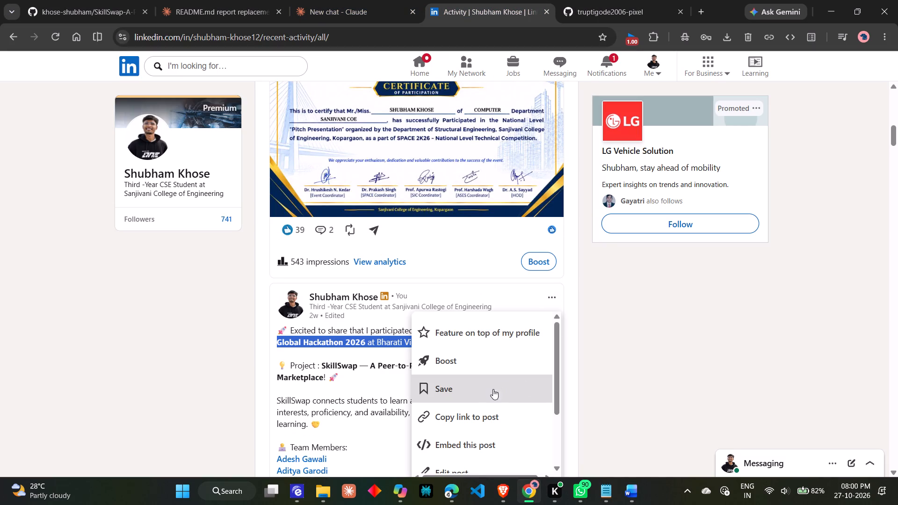
left_click(474, 419)
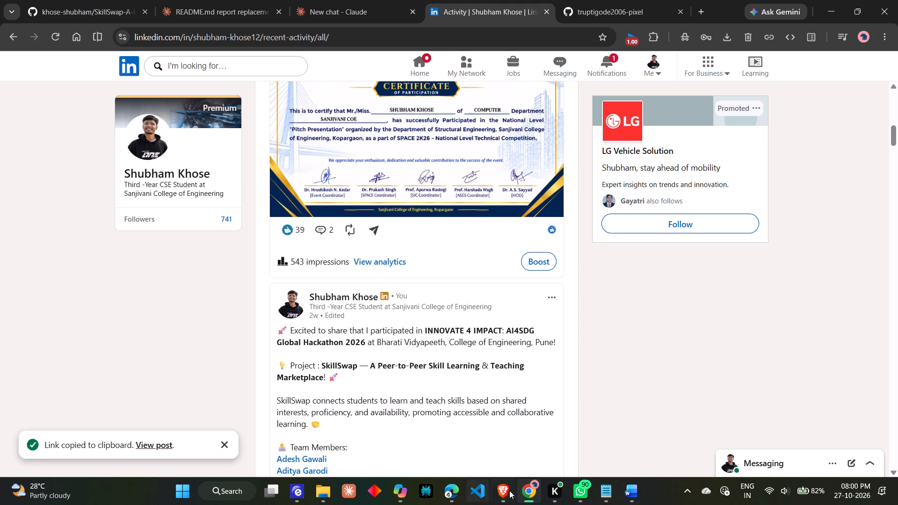
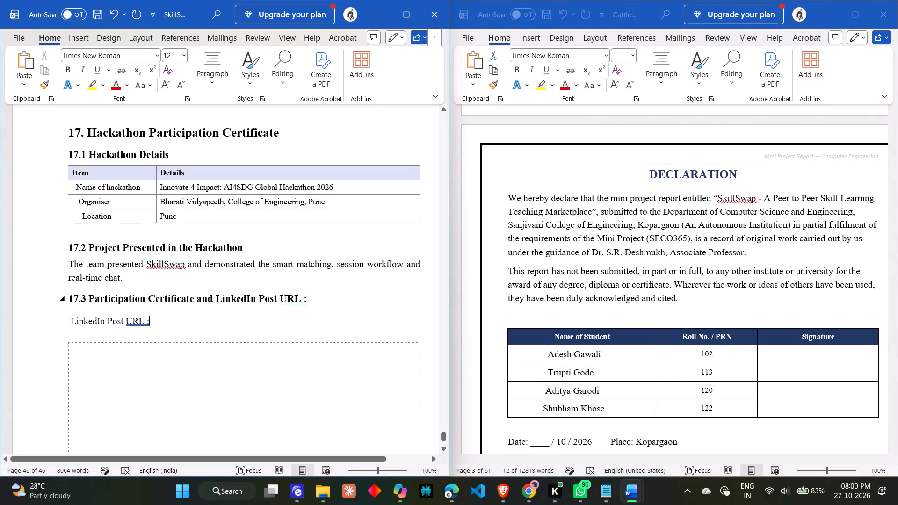
key("space")
key("ctrl+v")
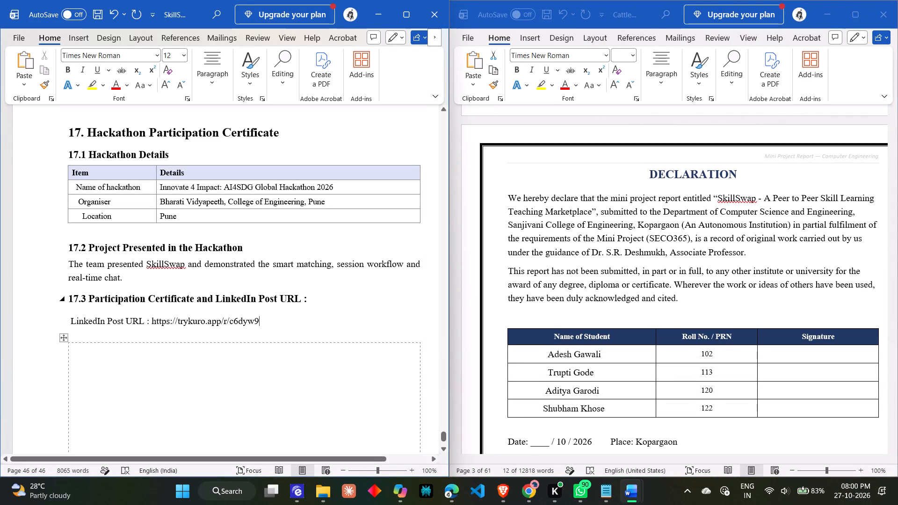
key("ctrl+z")
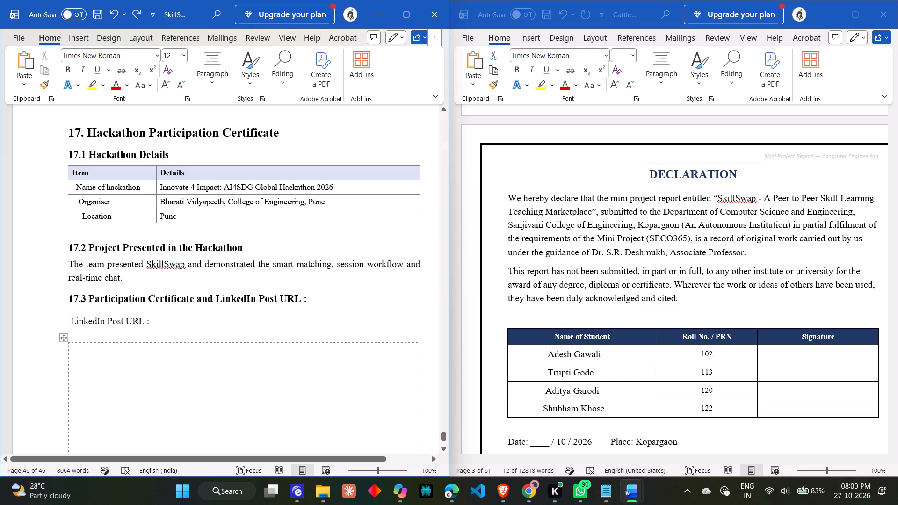
left_click(524, 485)
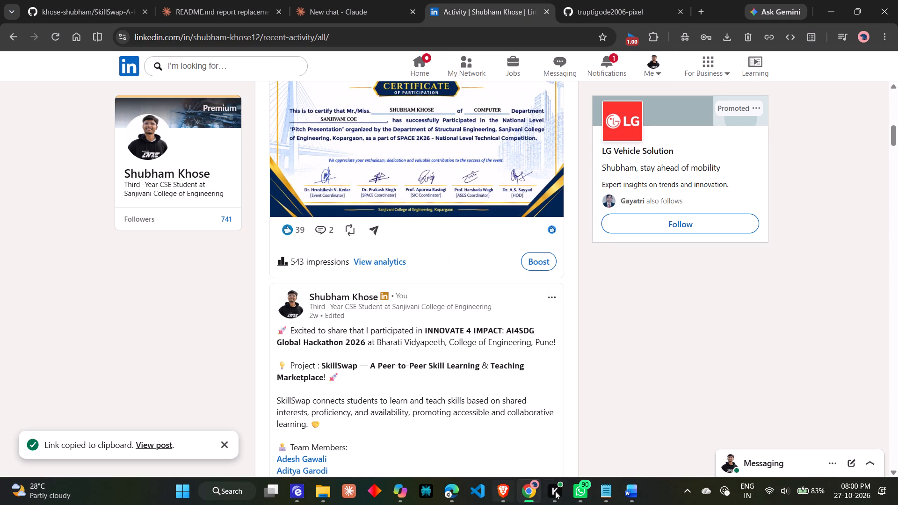
left_click(628, 486)
left_click(529, 425)
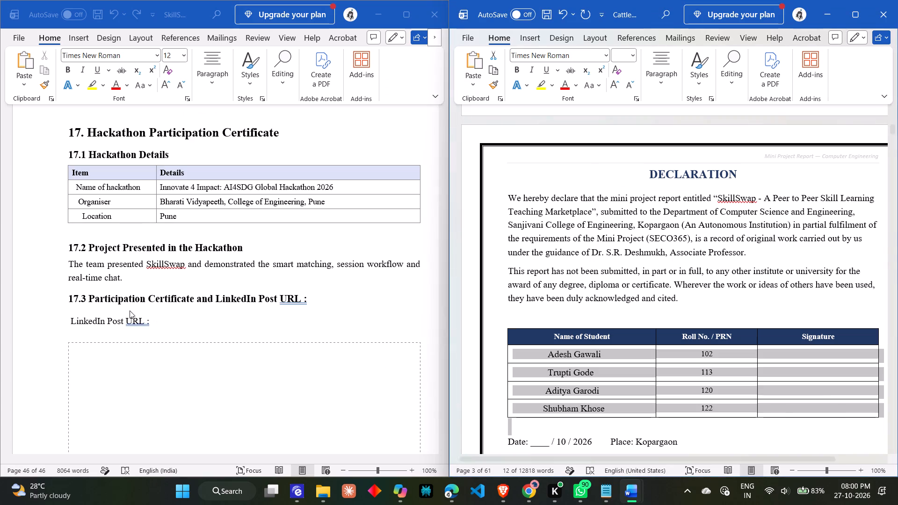
left_click(166, 320)
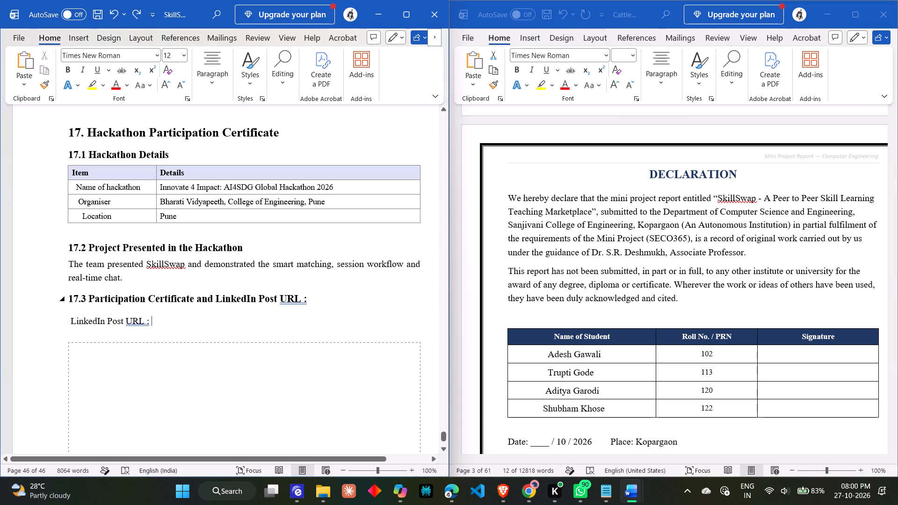
key("super+semicolon")
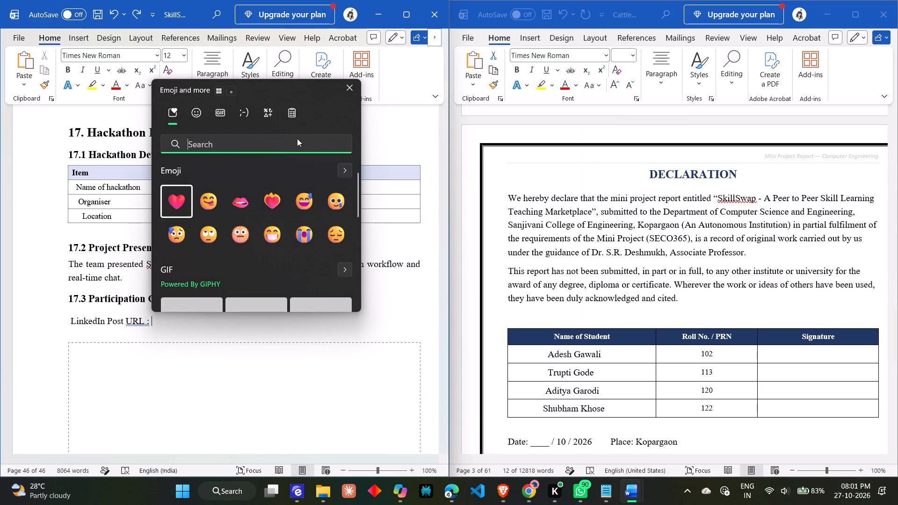
left_click(297, 116)
left_click(218, 220)
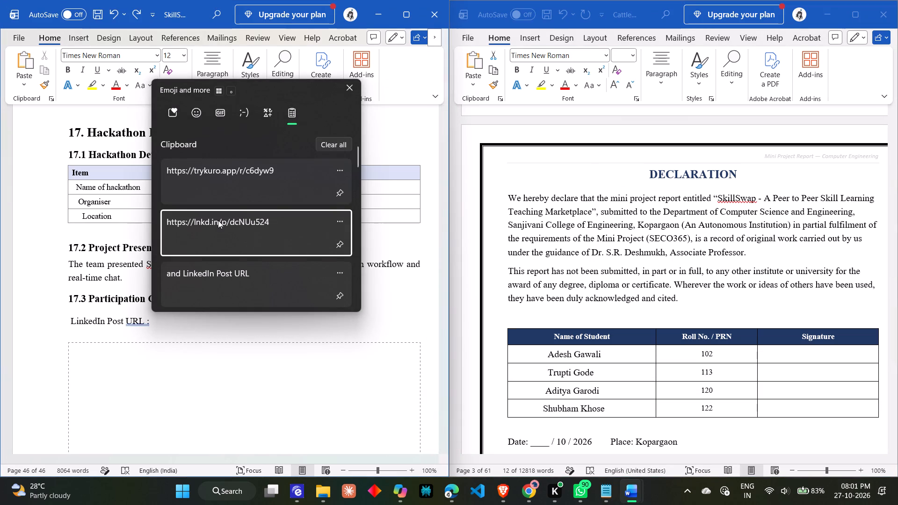
key("ctrl+v")
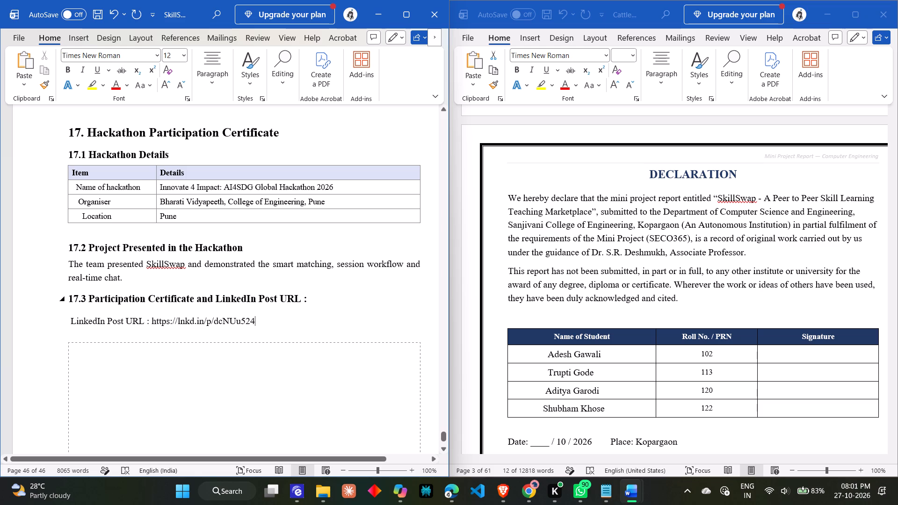
Copy the link from the "LinkedIn Post URL :" line and open it in a new Chrome tab to check its target.
left_click(259, 319)
left_click_drag(267, 325, 170, 316)
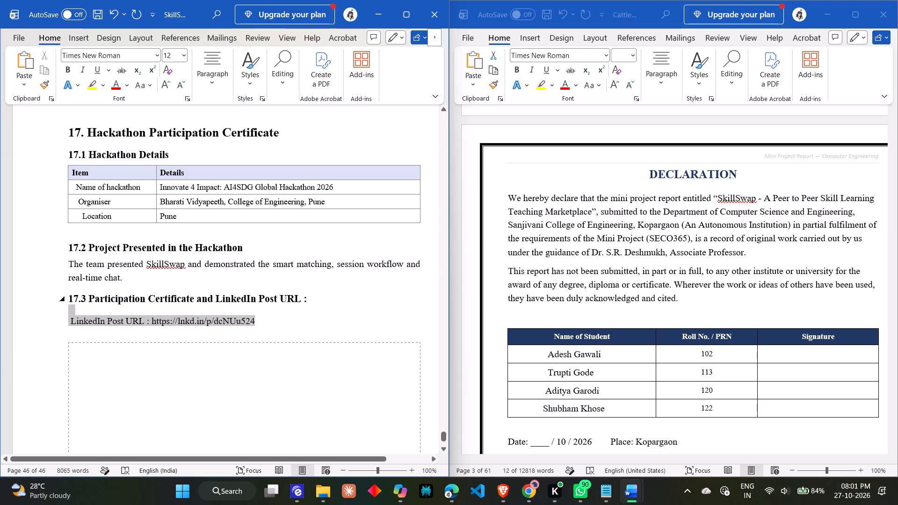
left_click_drag(170, 316, 154, 319)
key("ctrl+c")
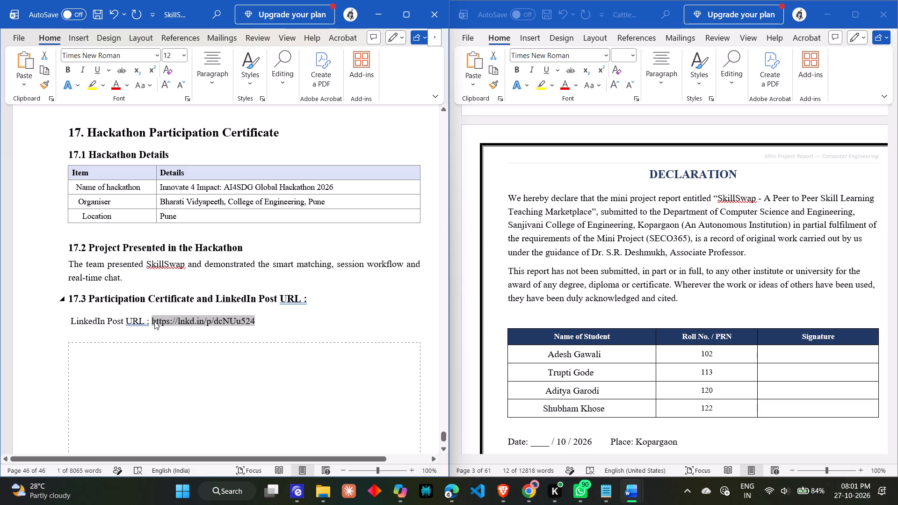
left_click(524, 491)
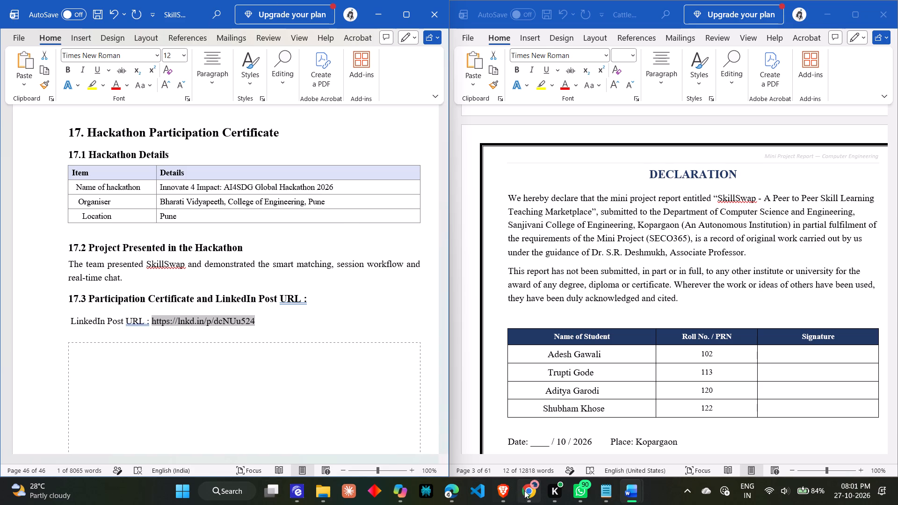
left_click(699, 14)
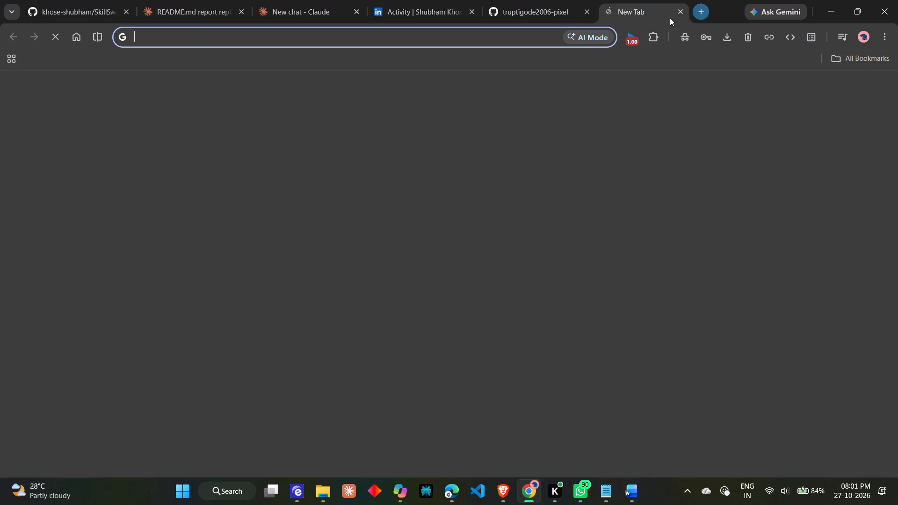
left_click(157, 34)
key("ctrl+v")
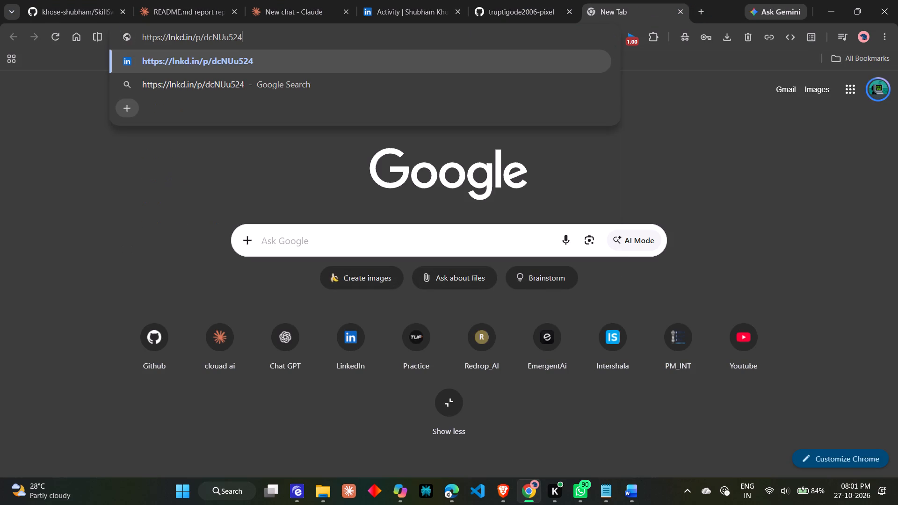
key("Return")
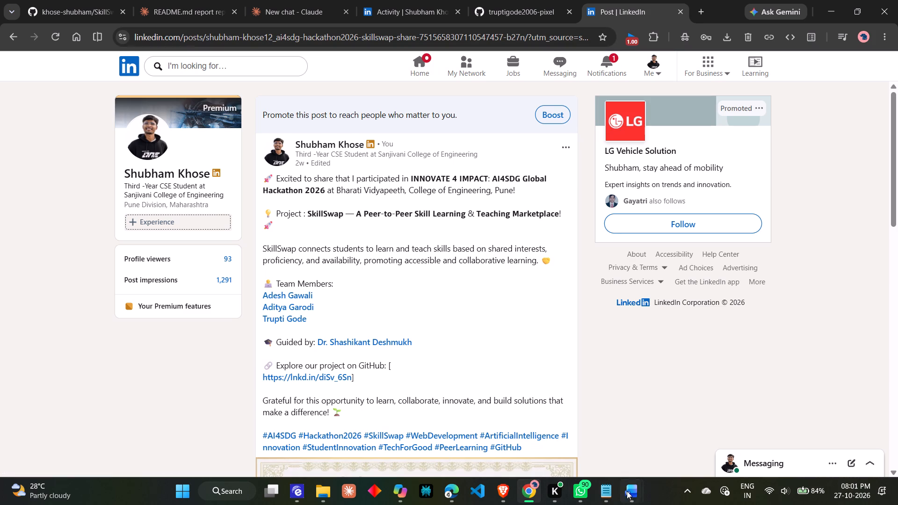
Switch back to Word and maximize the SkillSwap report window.
left_click(536, 489)
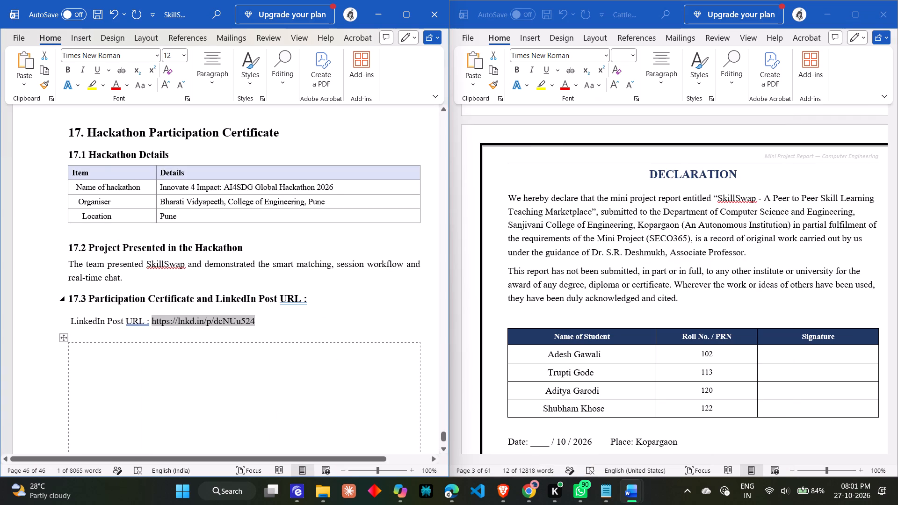
left_click(222, 329)
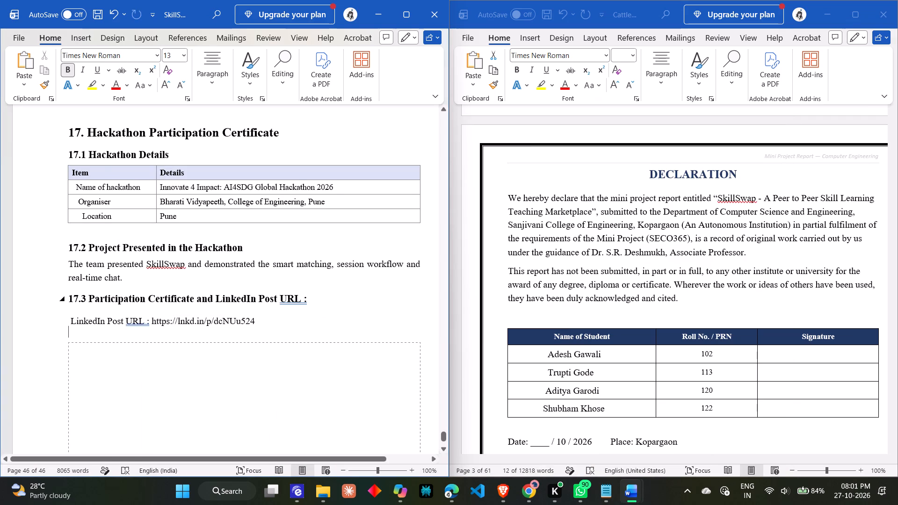
scroll(158, 321, "down", 7)
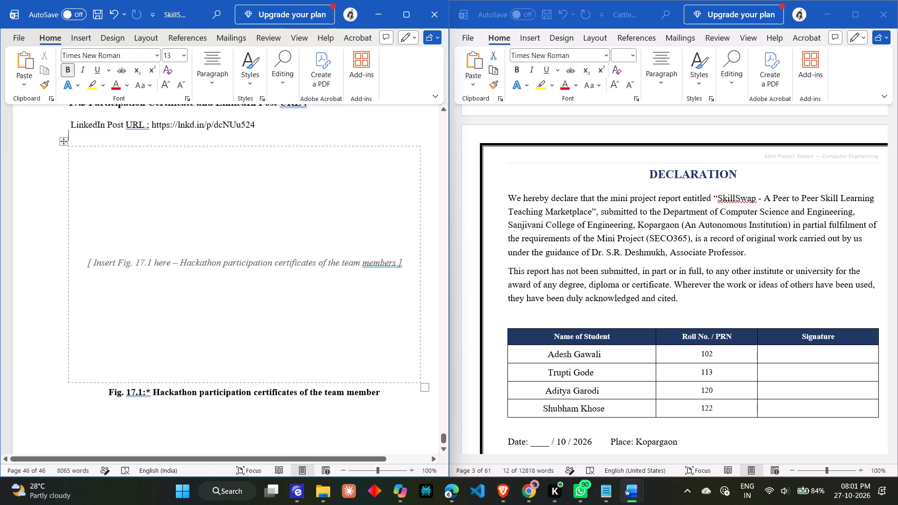
scroll(186, 255, "up", 3)
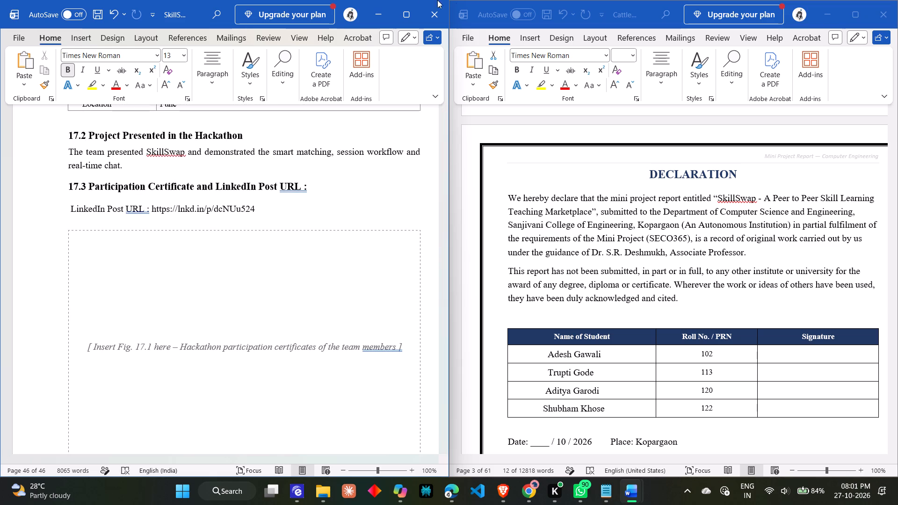
left_click(404, 16)
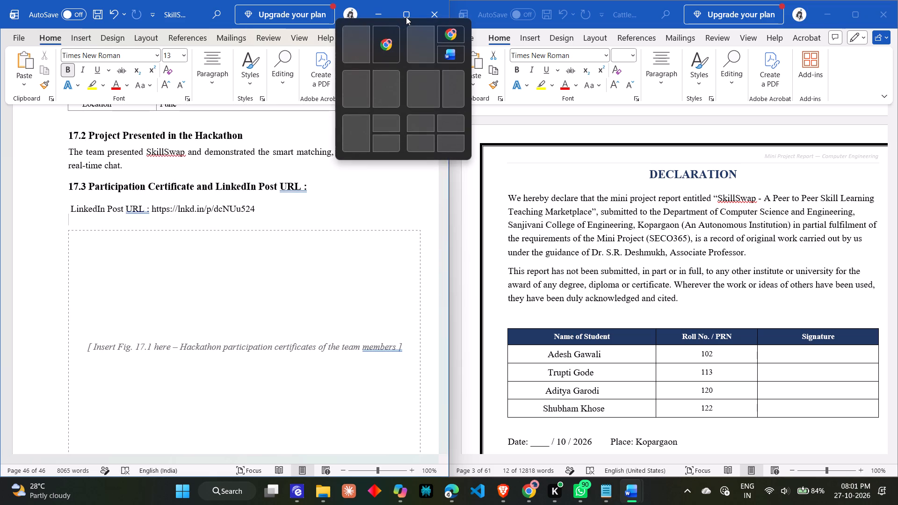
left_click(408, 12)
Review the report from chapter 17 back through the GitHub contributors and repository checklist of chapter 16.
scroll(405, 260, "up", 7)
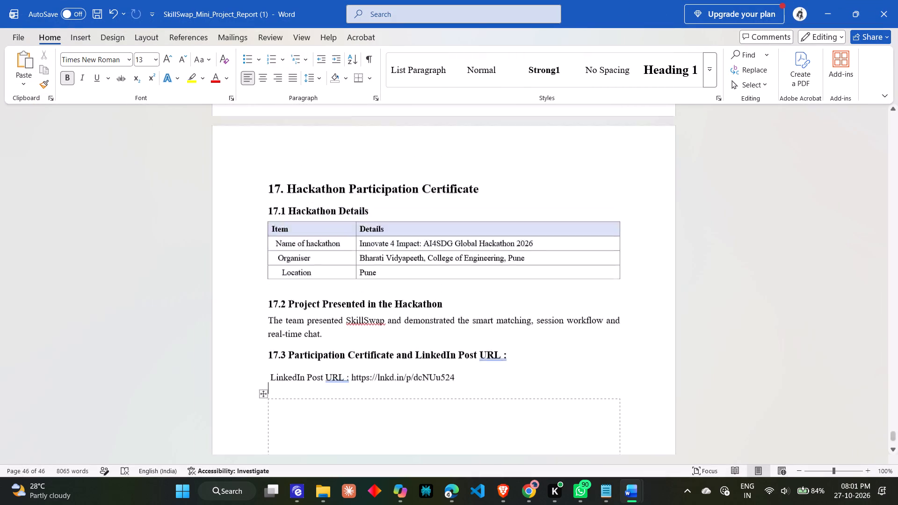
scroll(405, 260, "up", 1)
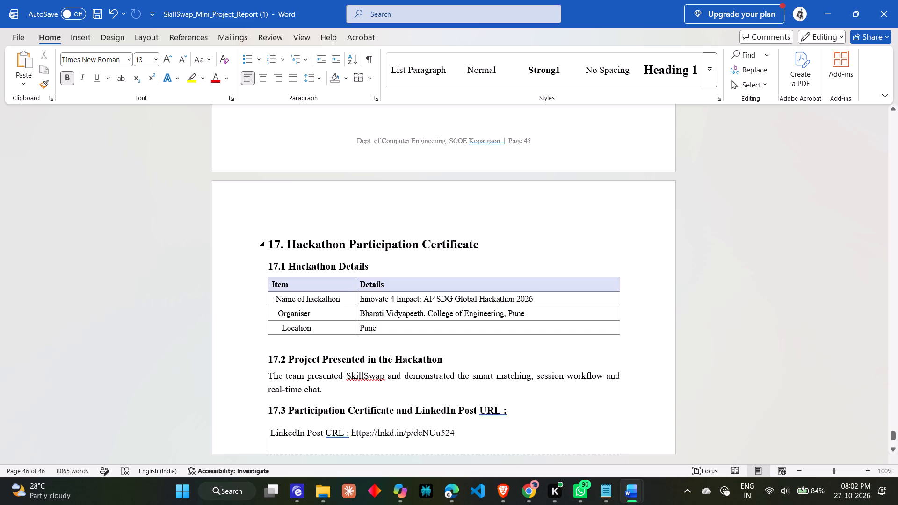
scroll(617, 251, "down", 2)
scroll(618, 251, "up", 13)
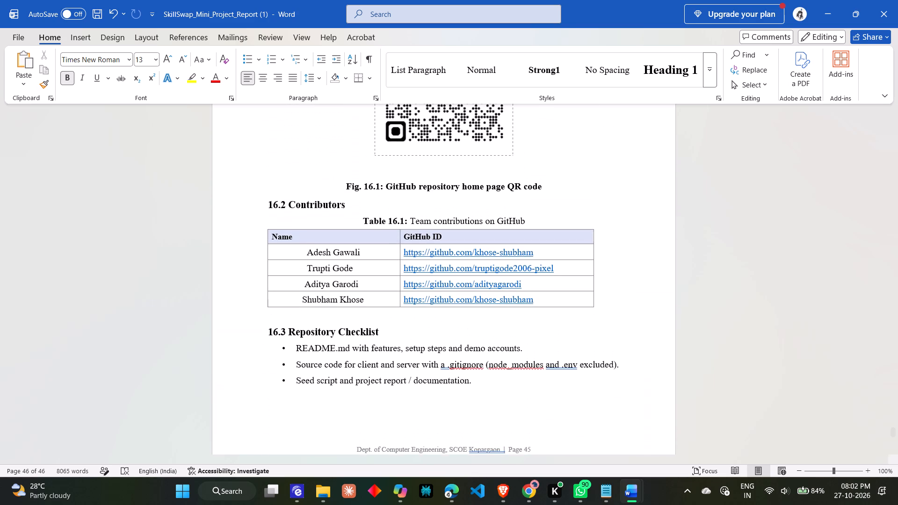